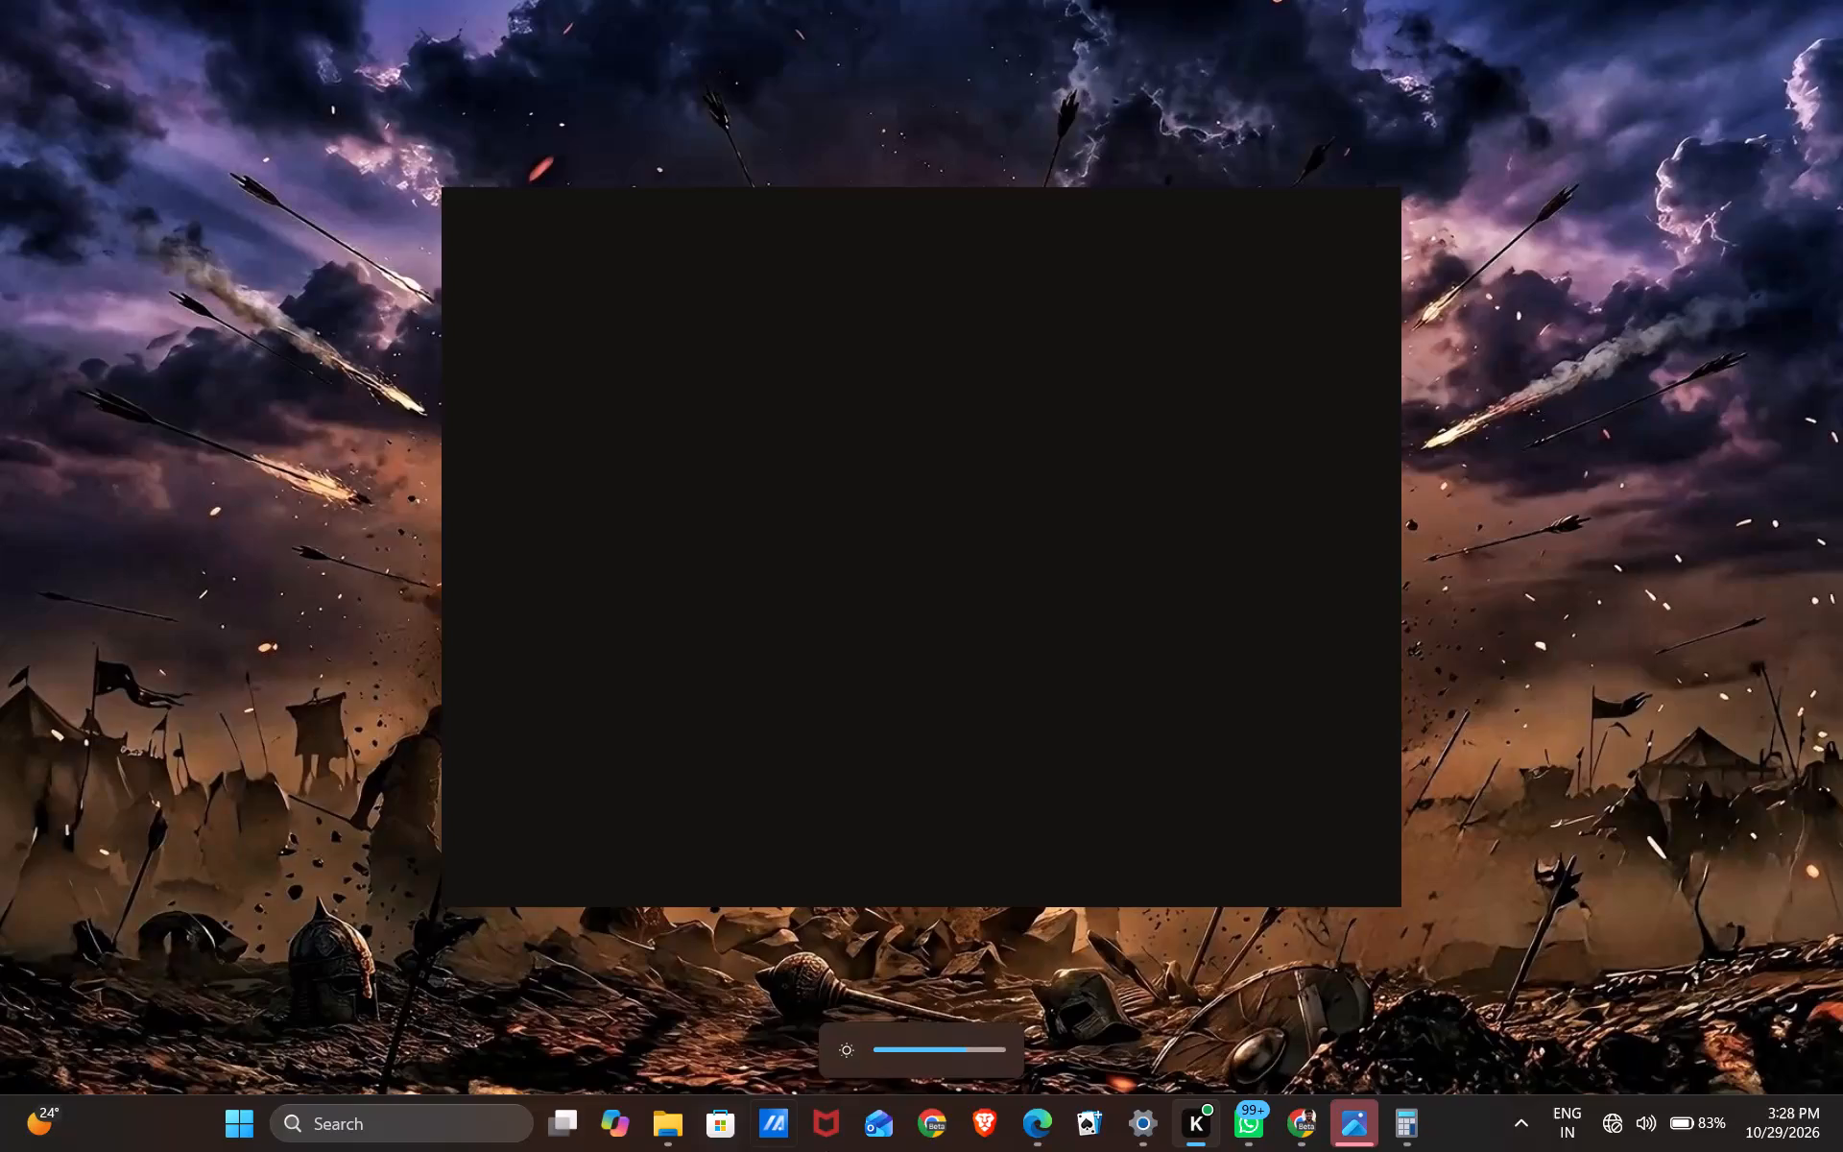
# Switch to Chrome, bring up the Copy of LUAA (Responses) spreadsheet and dismiss the offline access notice.
pyautogui.click(1308, 1127)
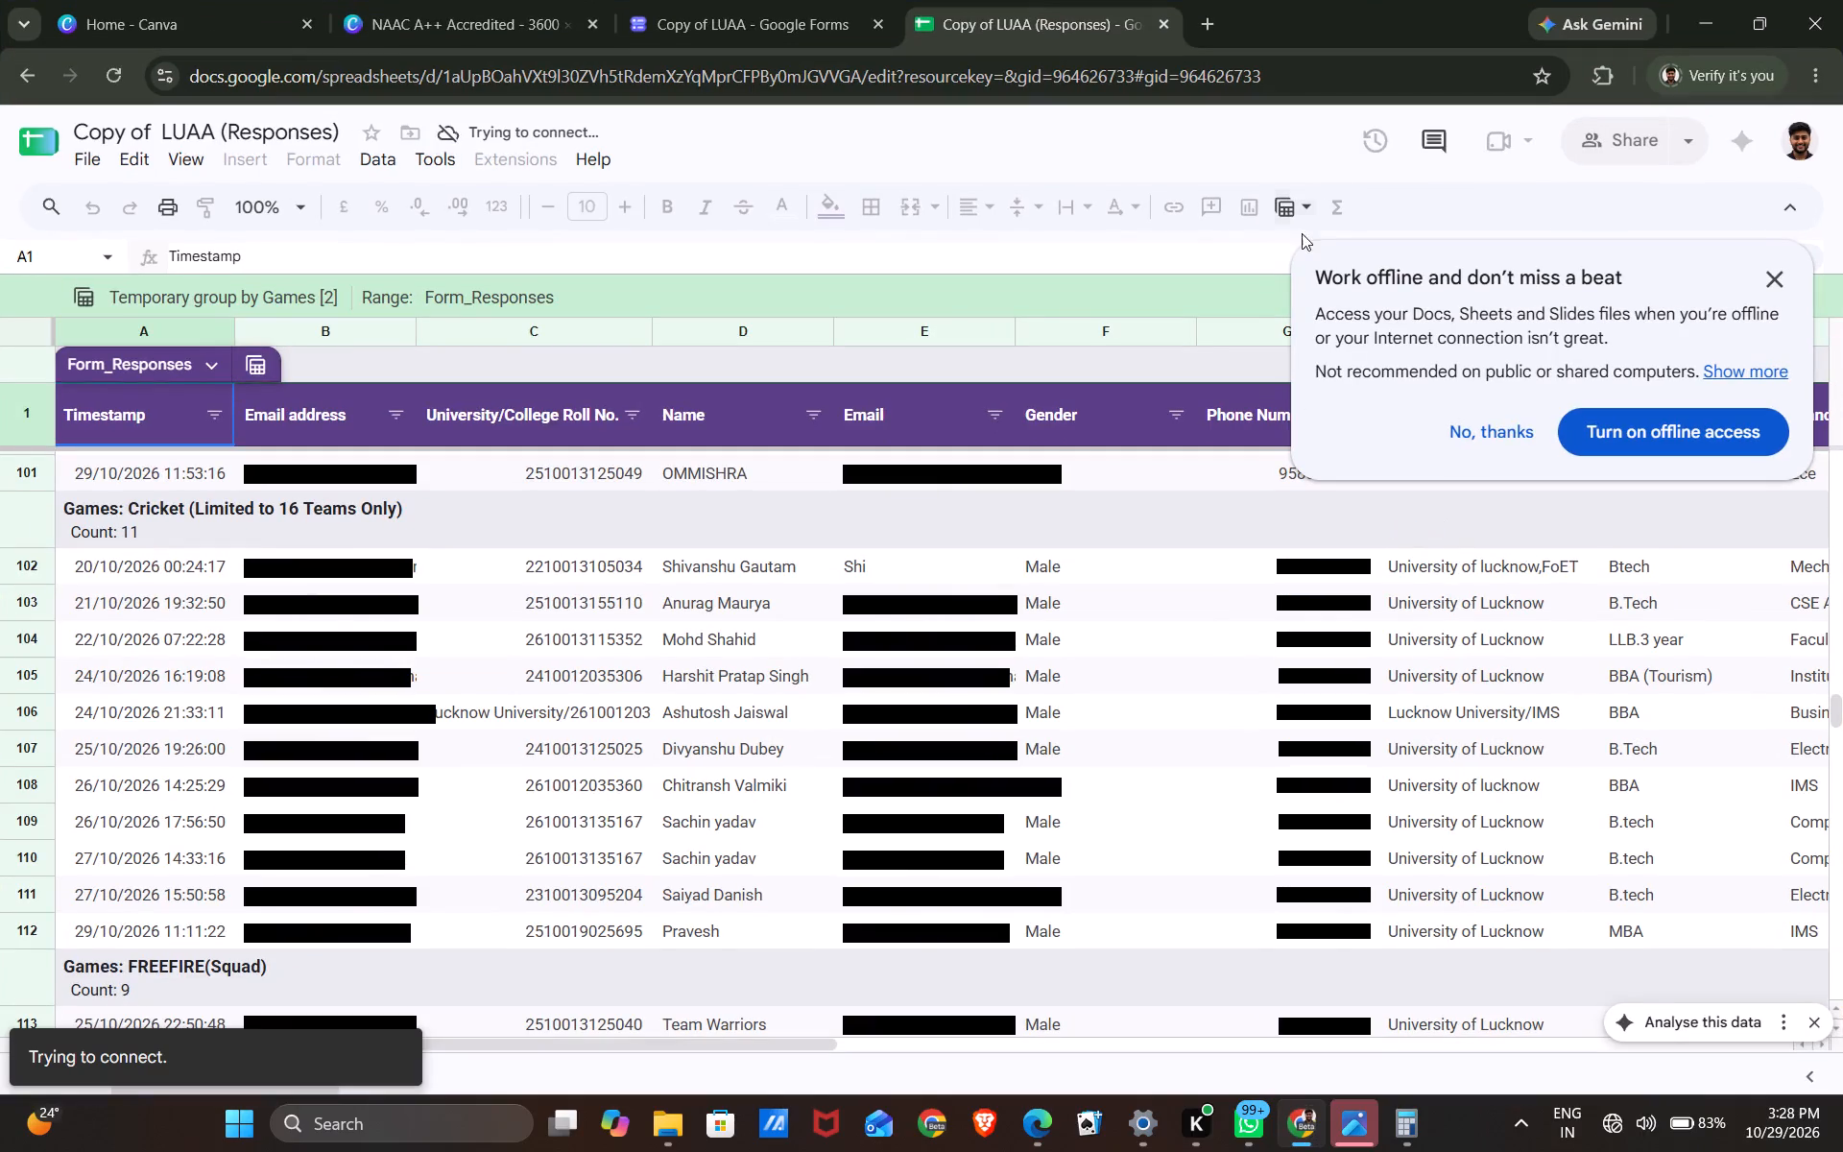
pyautogui.click(411, 0)
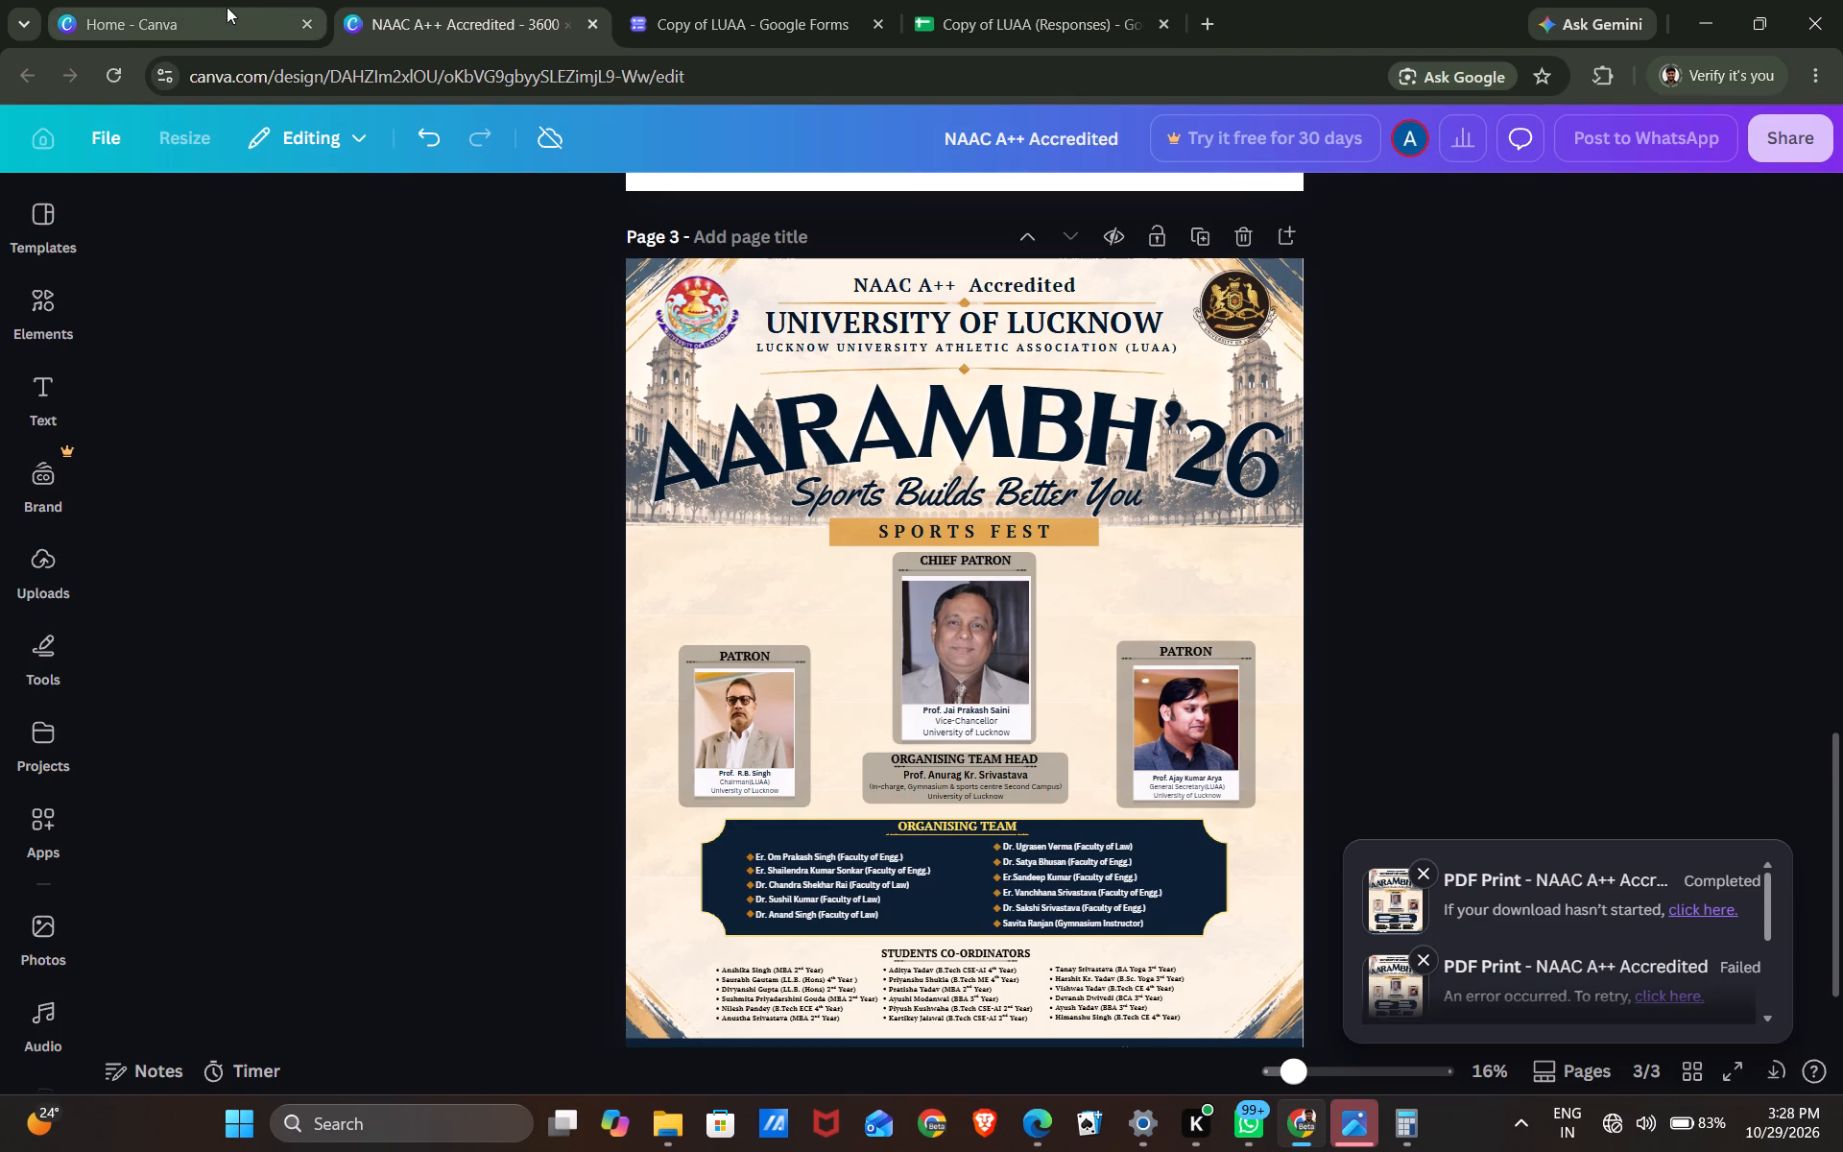
pyautogui.click(212, 7)
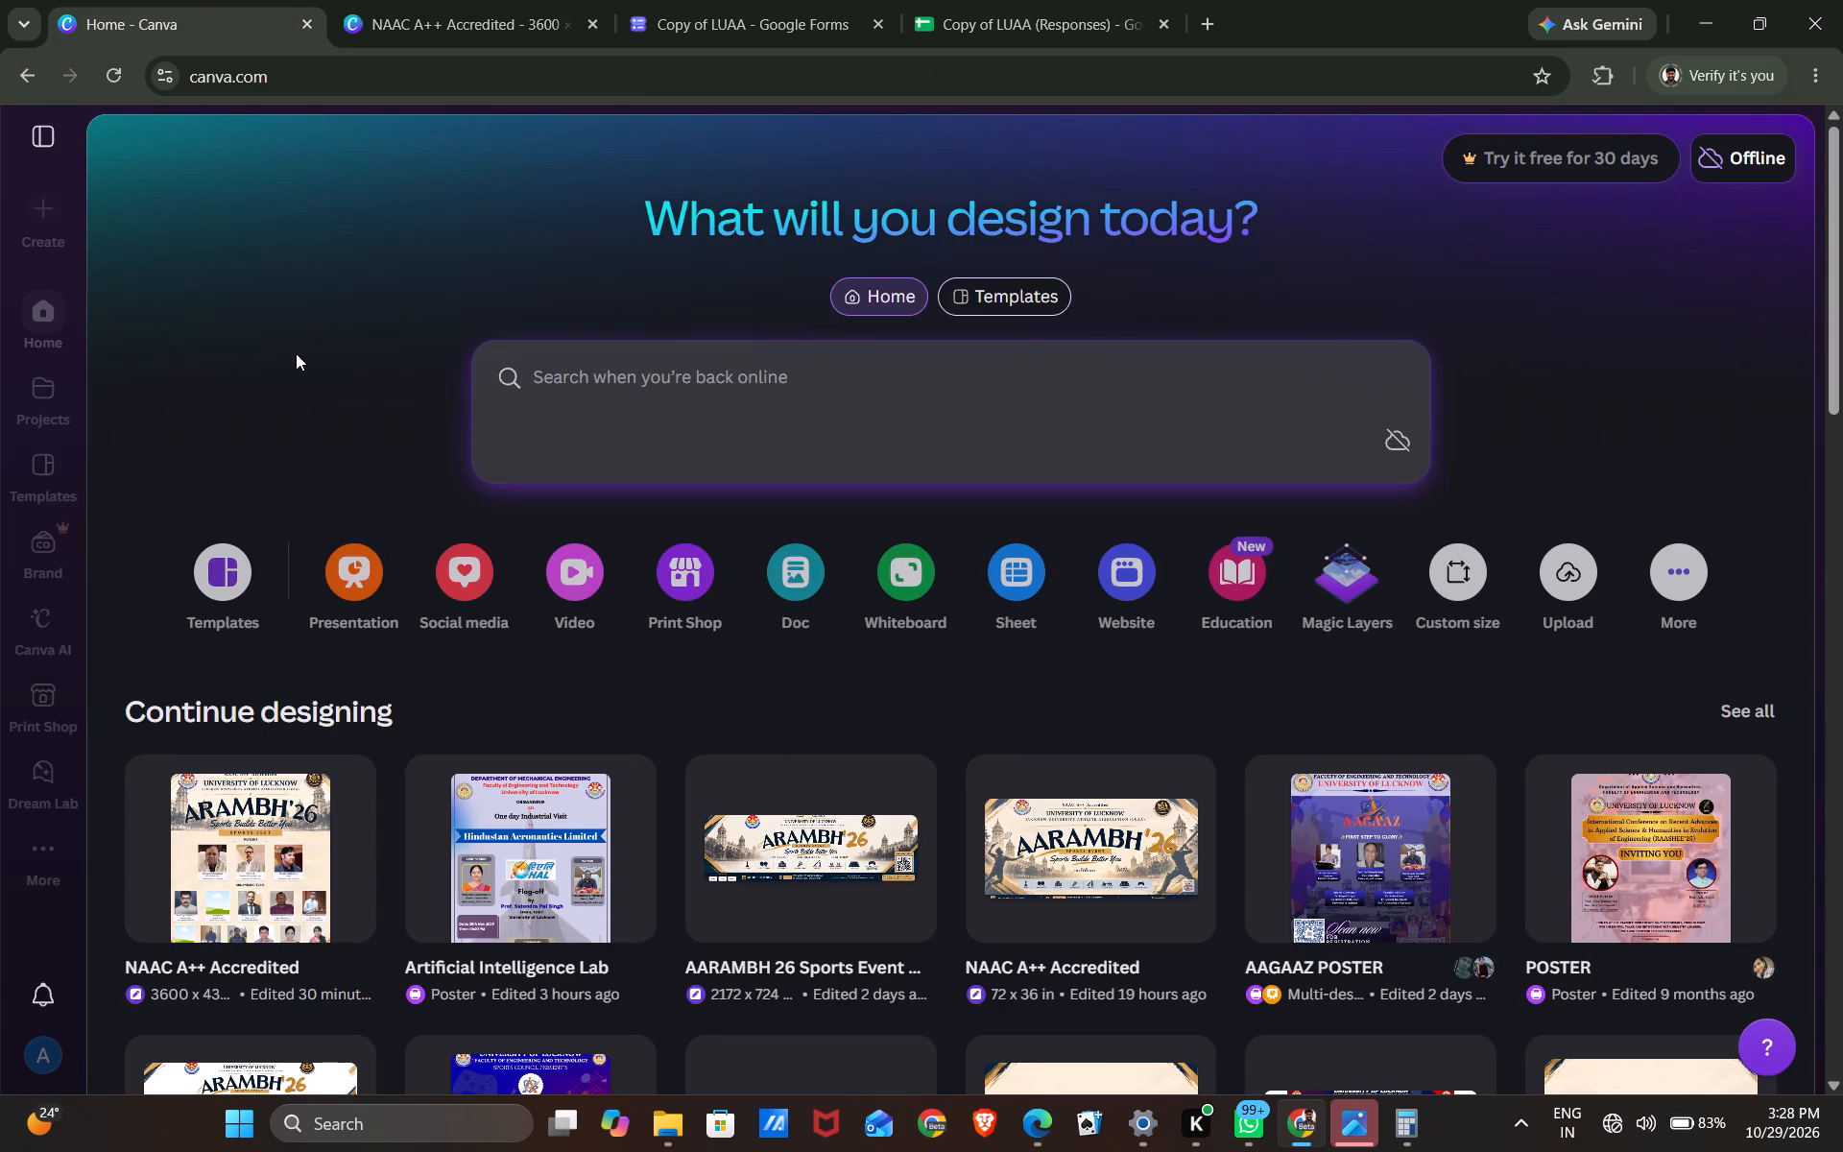
pyautogui.click(934, 0)
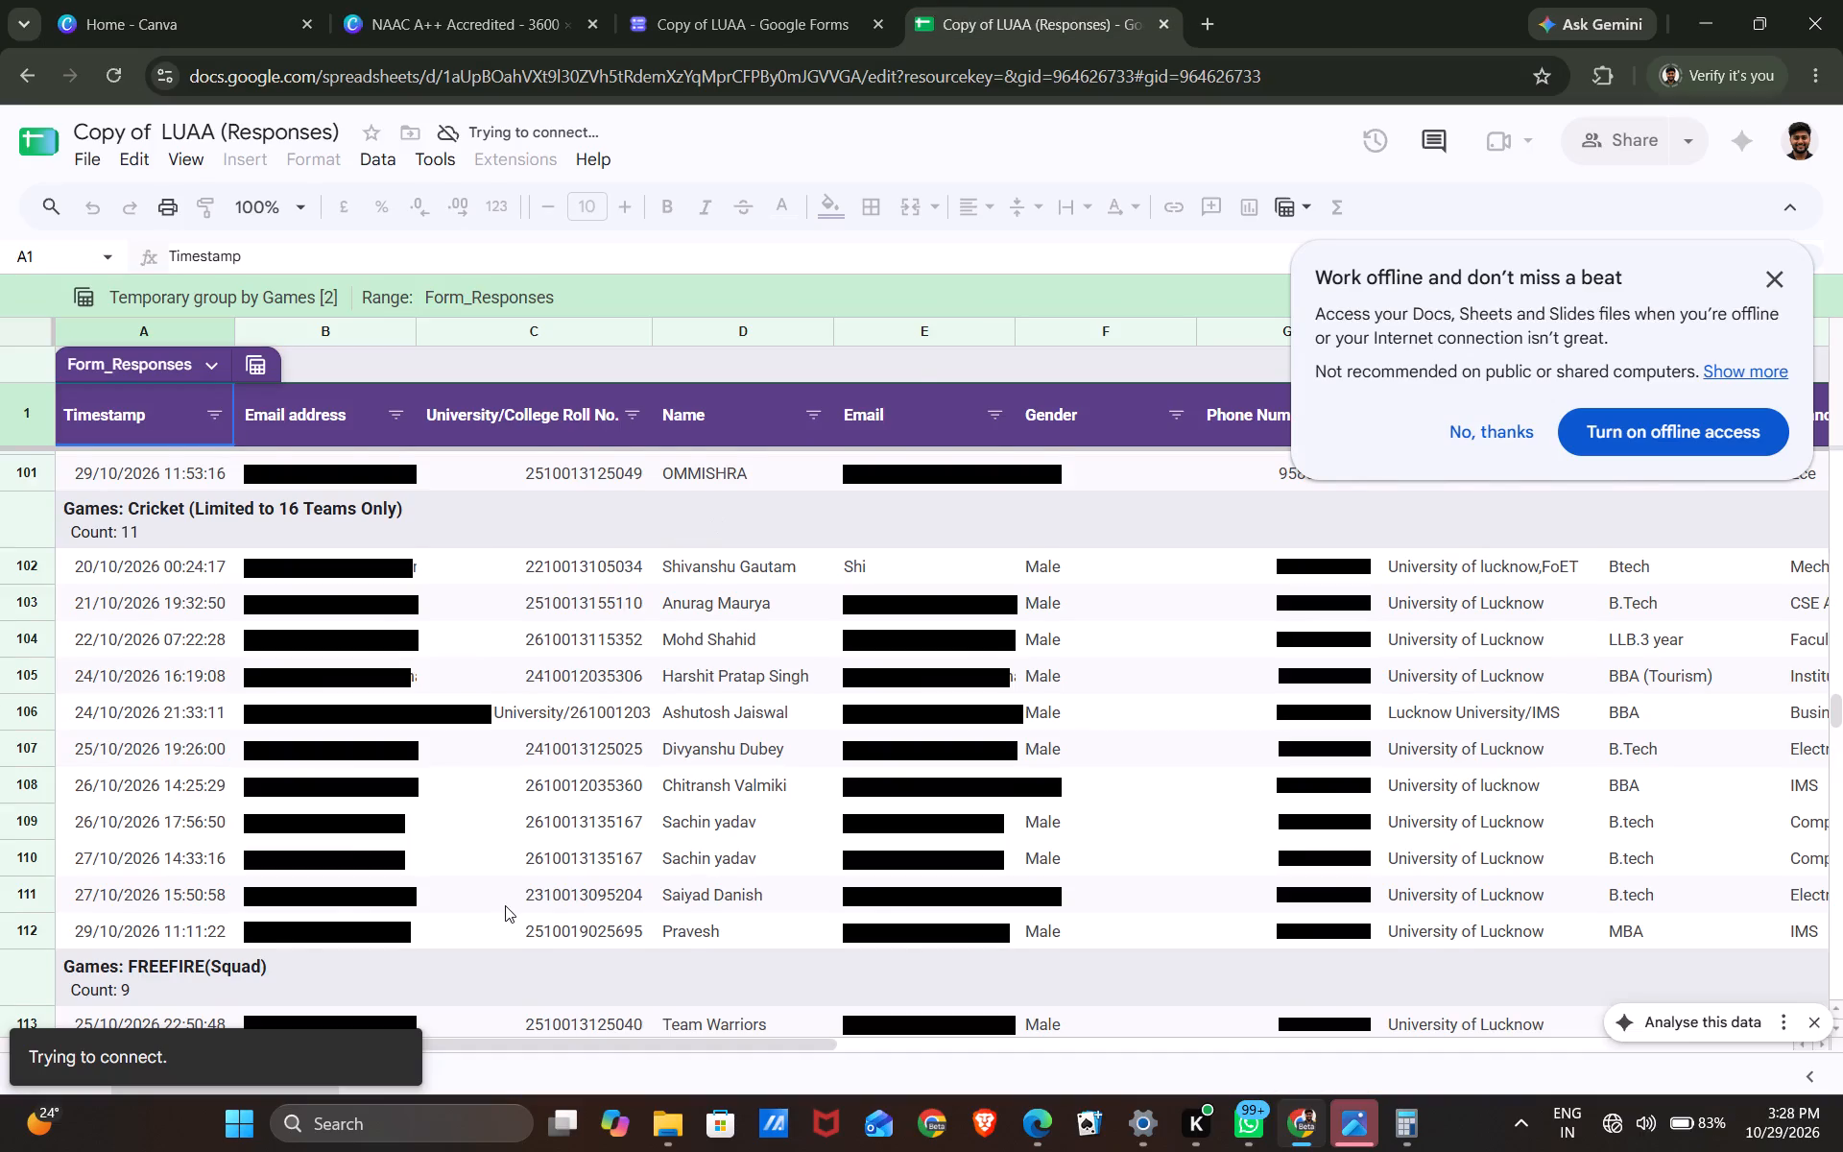
pyautogui.scroll(11, 505, 905)
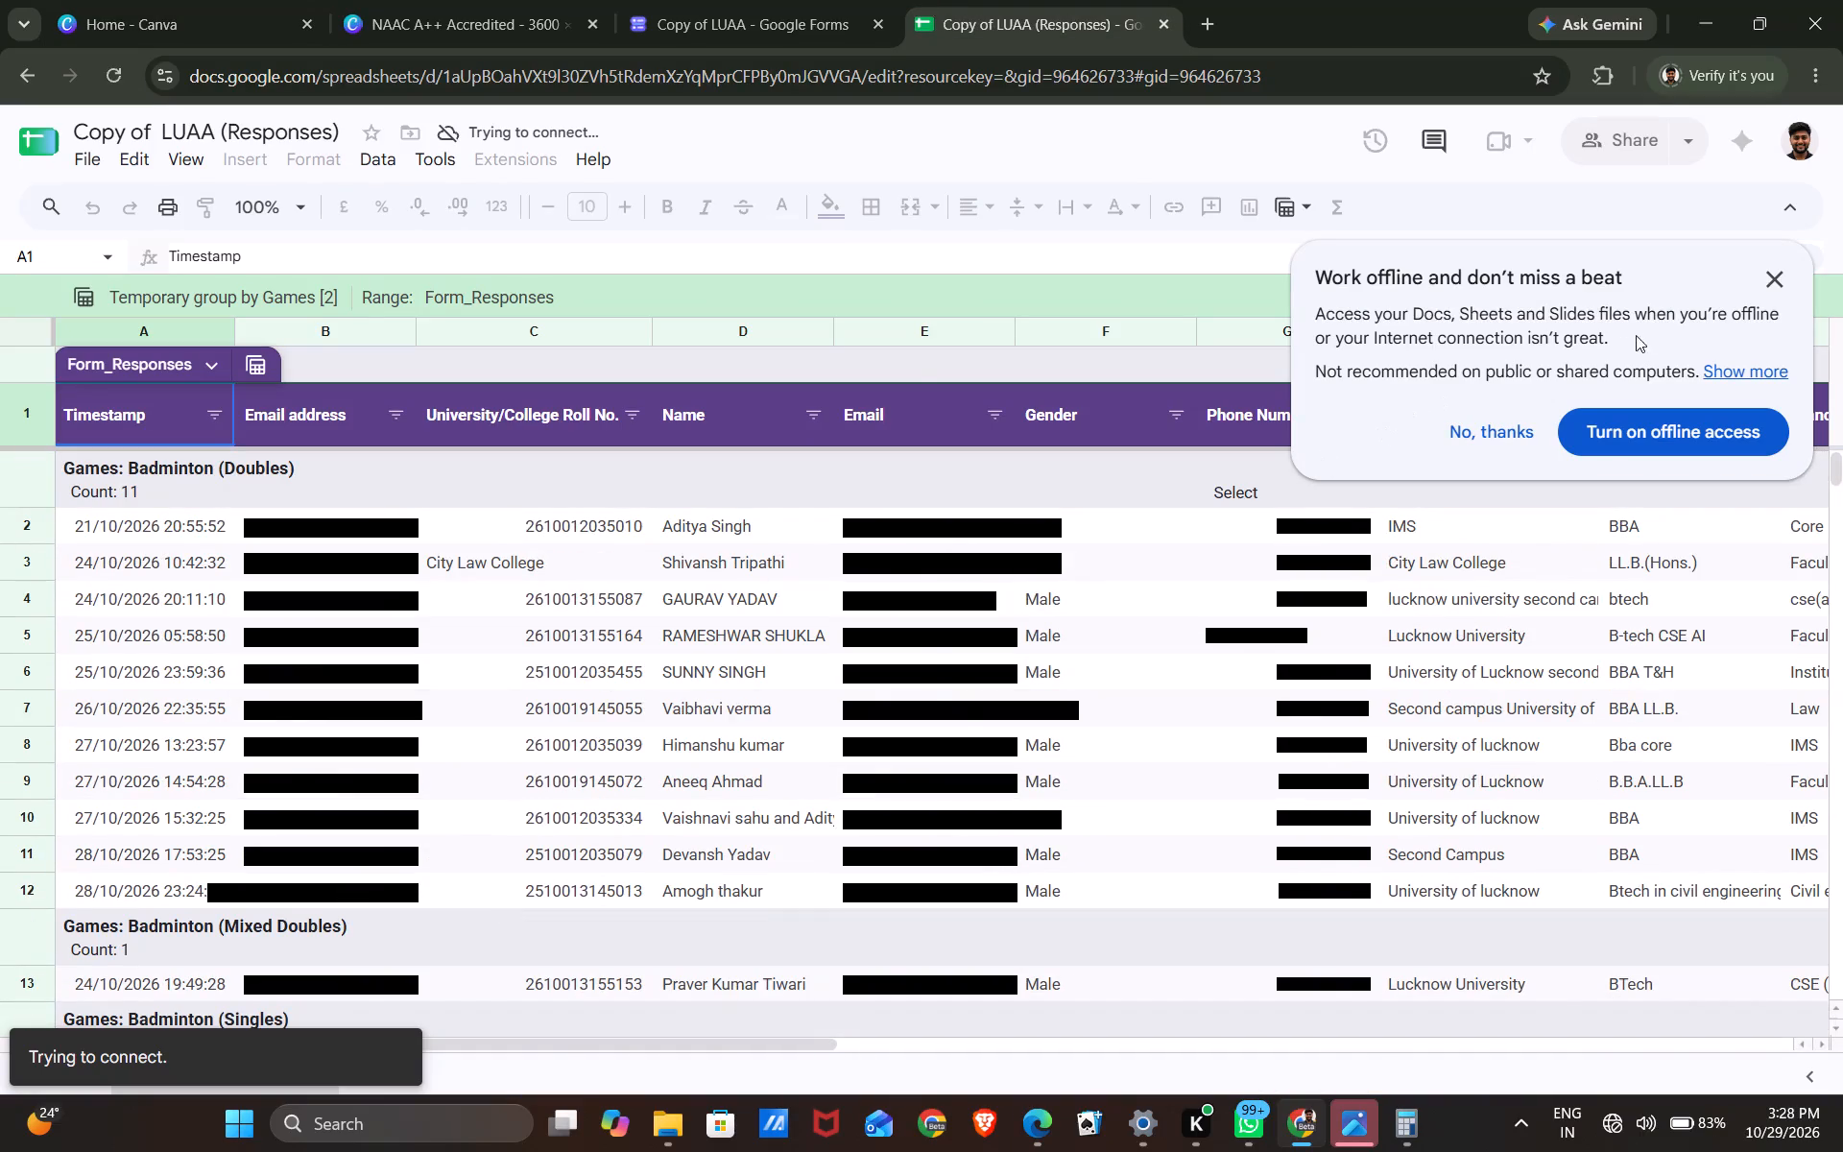
pyautogui.click(1771, 284)
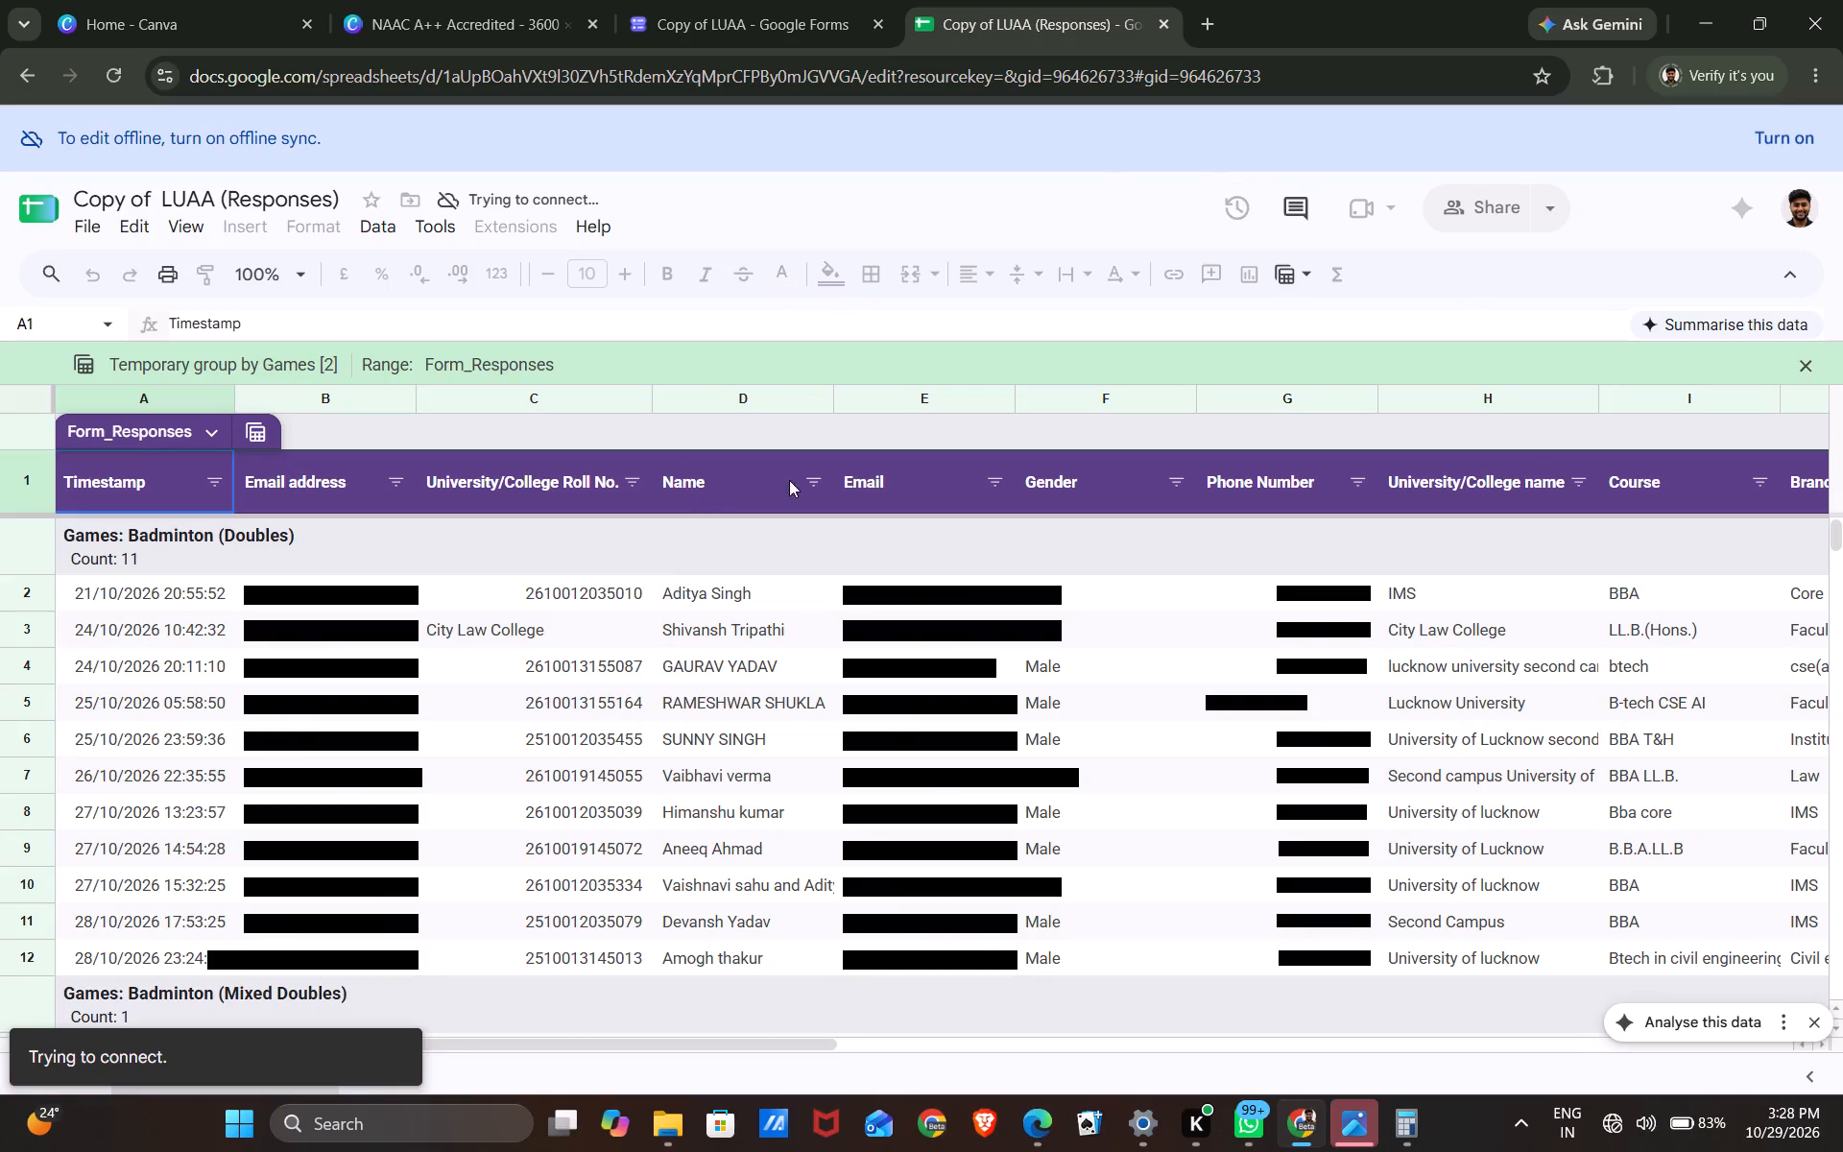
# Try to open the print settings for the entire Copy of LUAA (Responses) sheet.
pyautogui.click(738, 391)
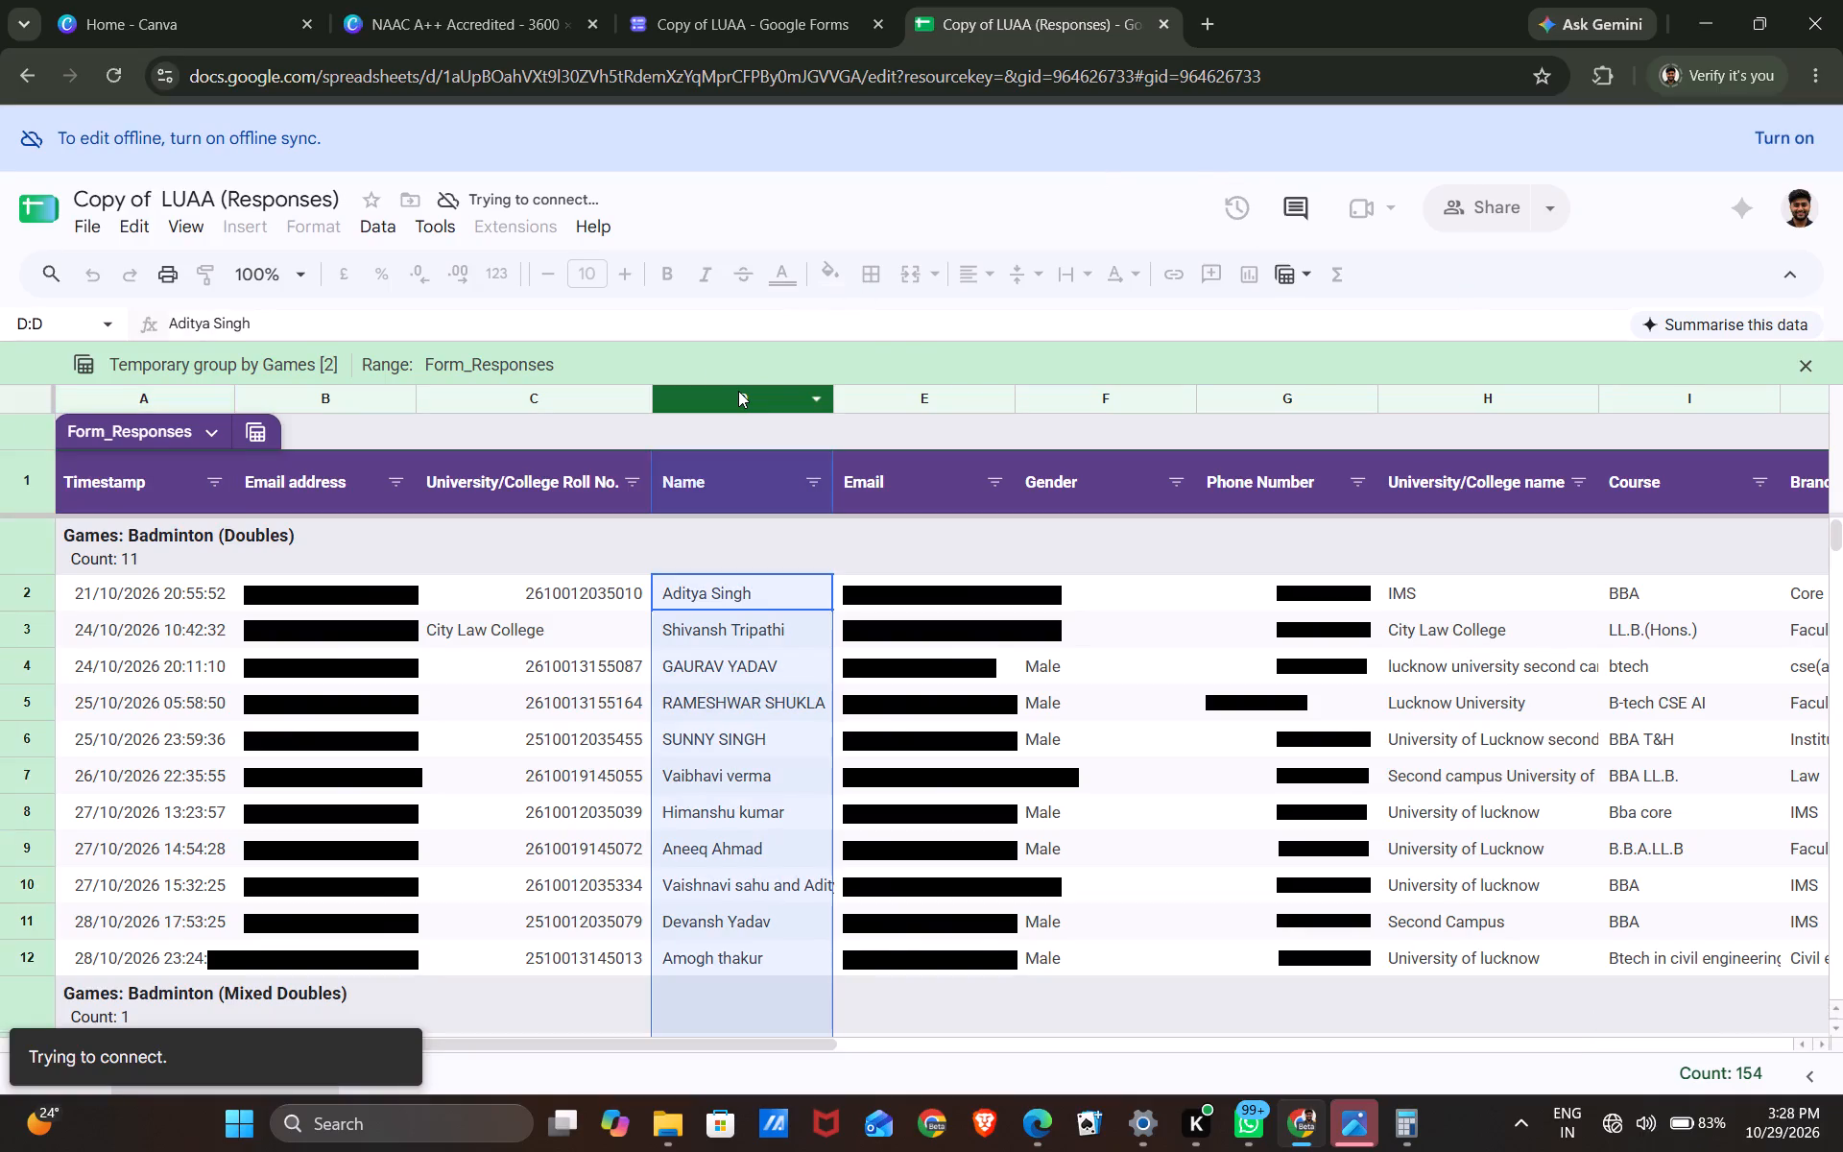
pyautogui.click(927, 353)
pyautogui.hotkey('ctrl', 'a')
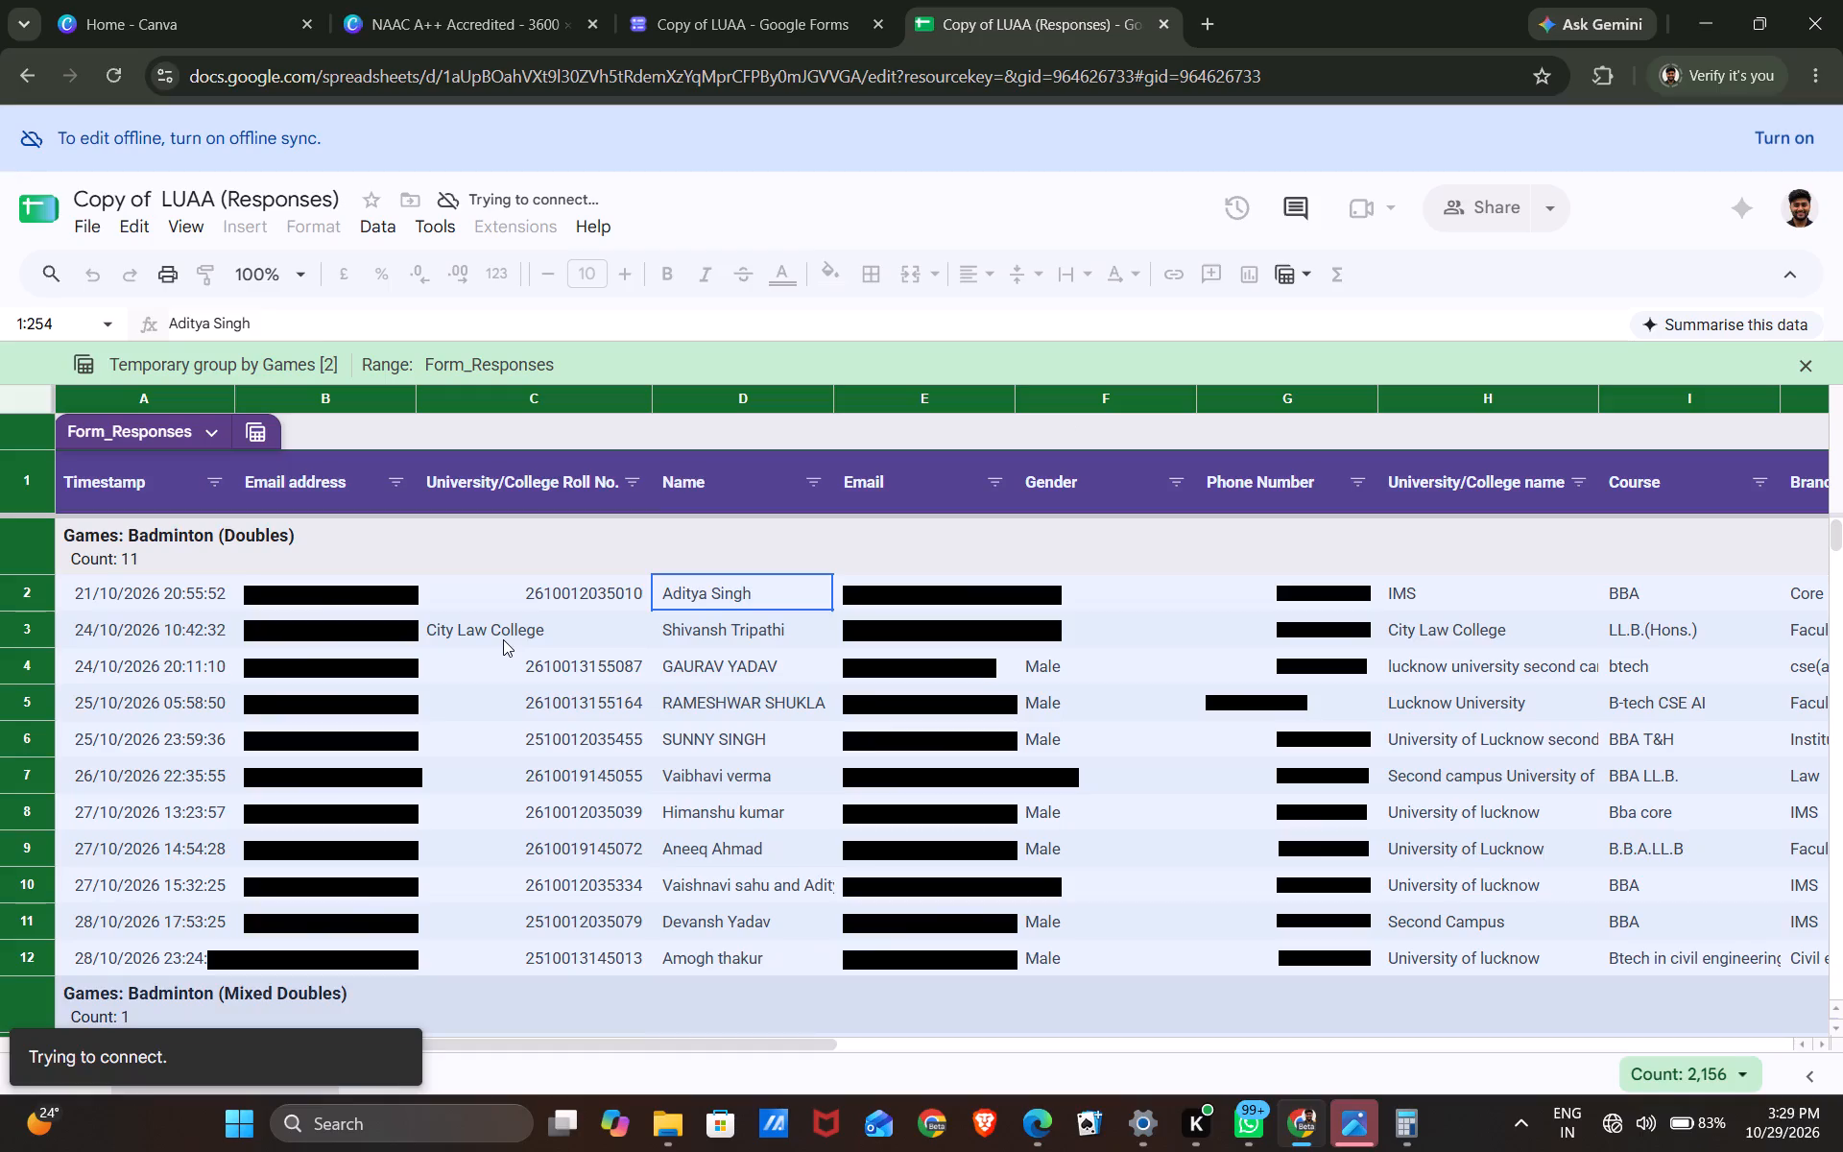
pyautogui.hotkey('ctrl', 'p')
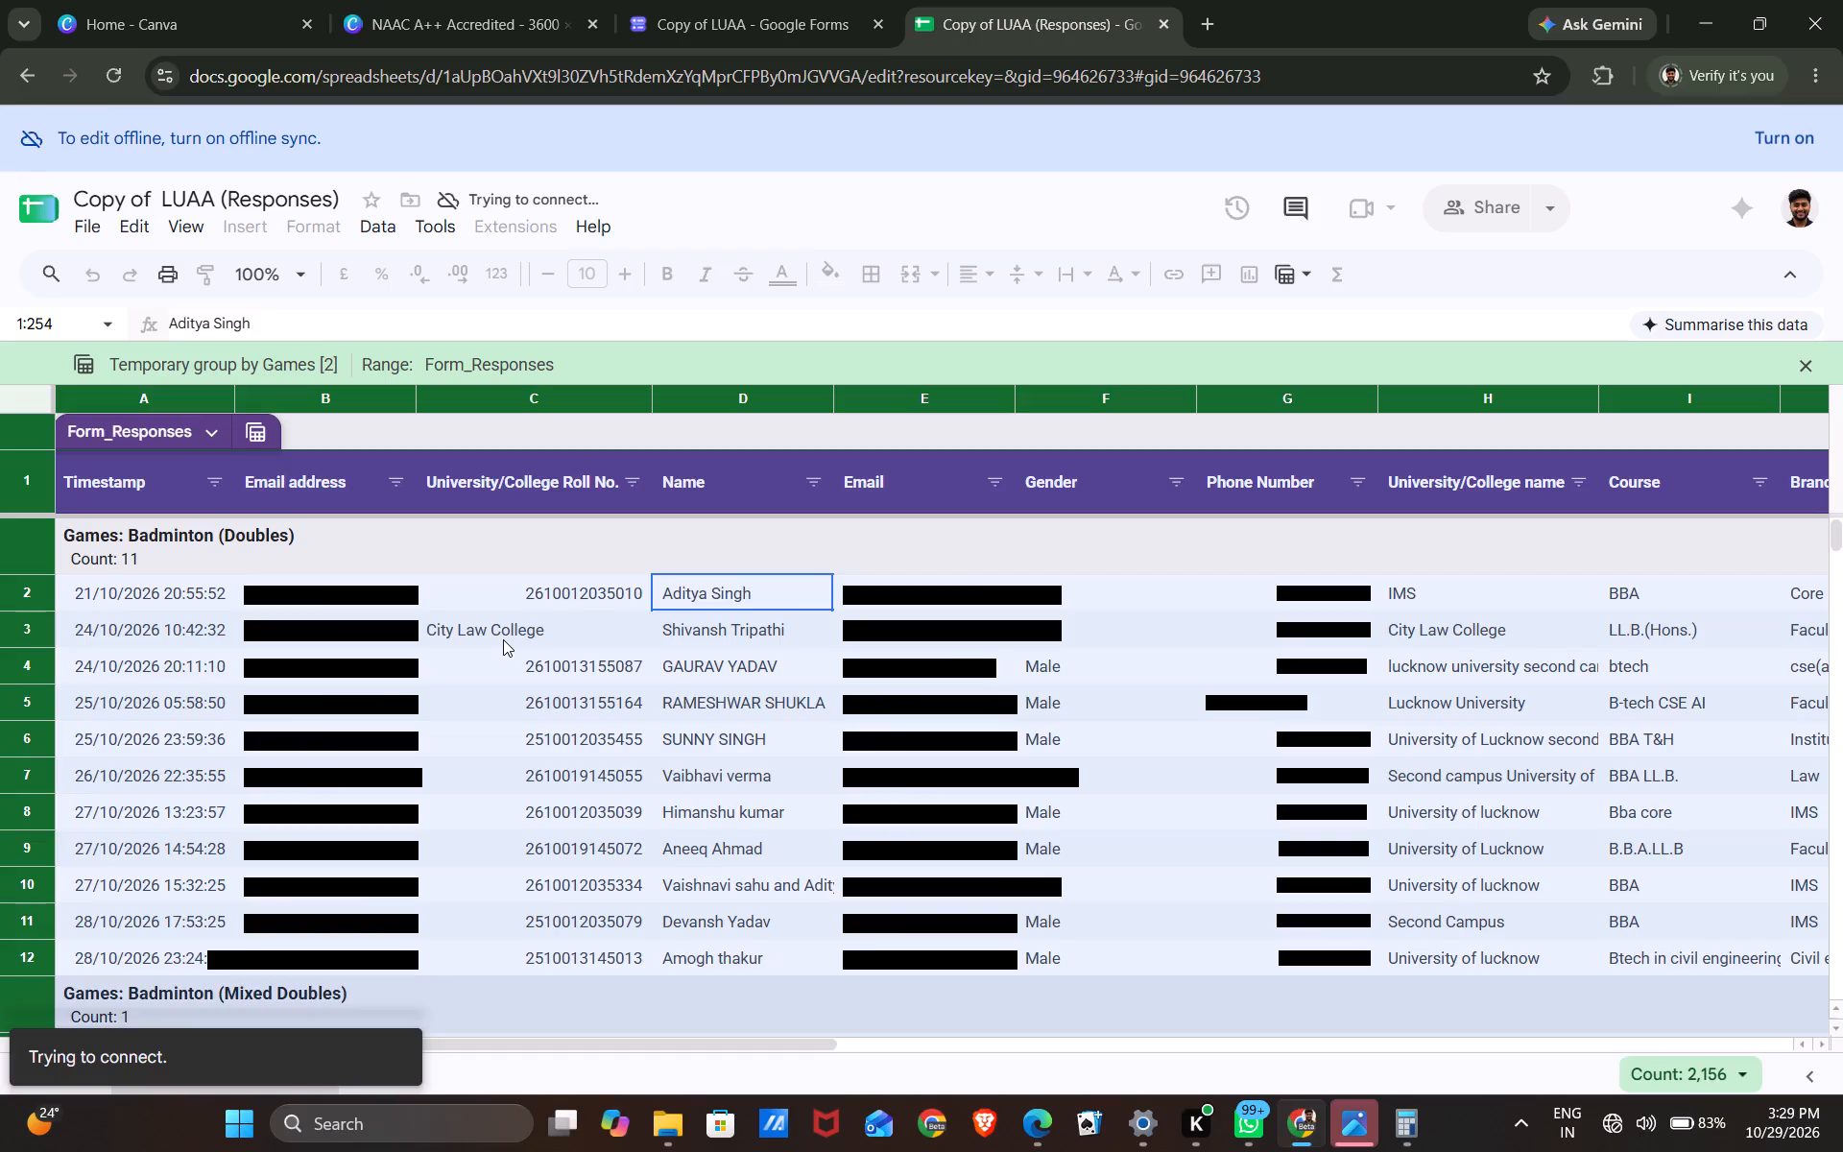
# Bring up the Windows list of Wi-Fi networks to check the internet connection.
pyautogui.click(1643, 1151)
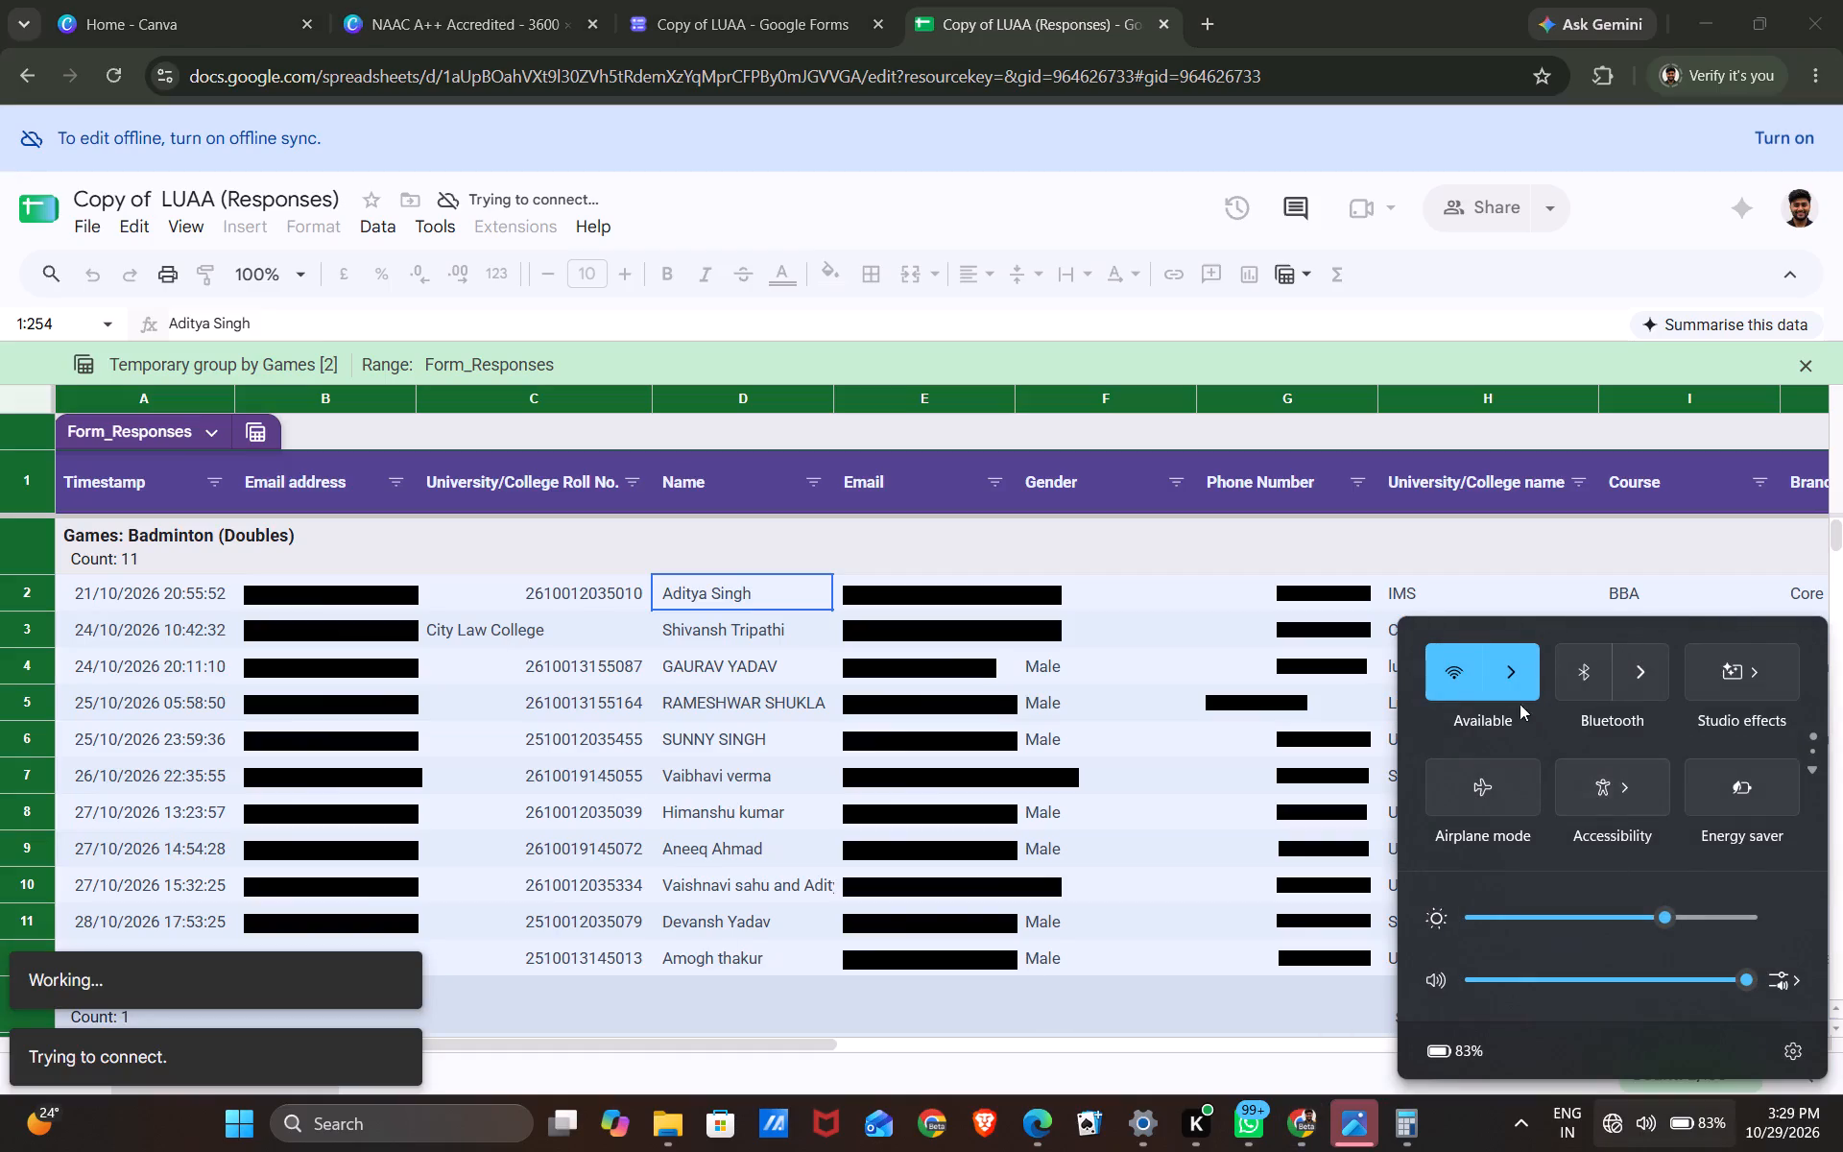
pyautogui.click(1513, 684)
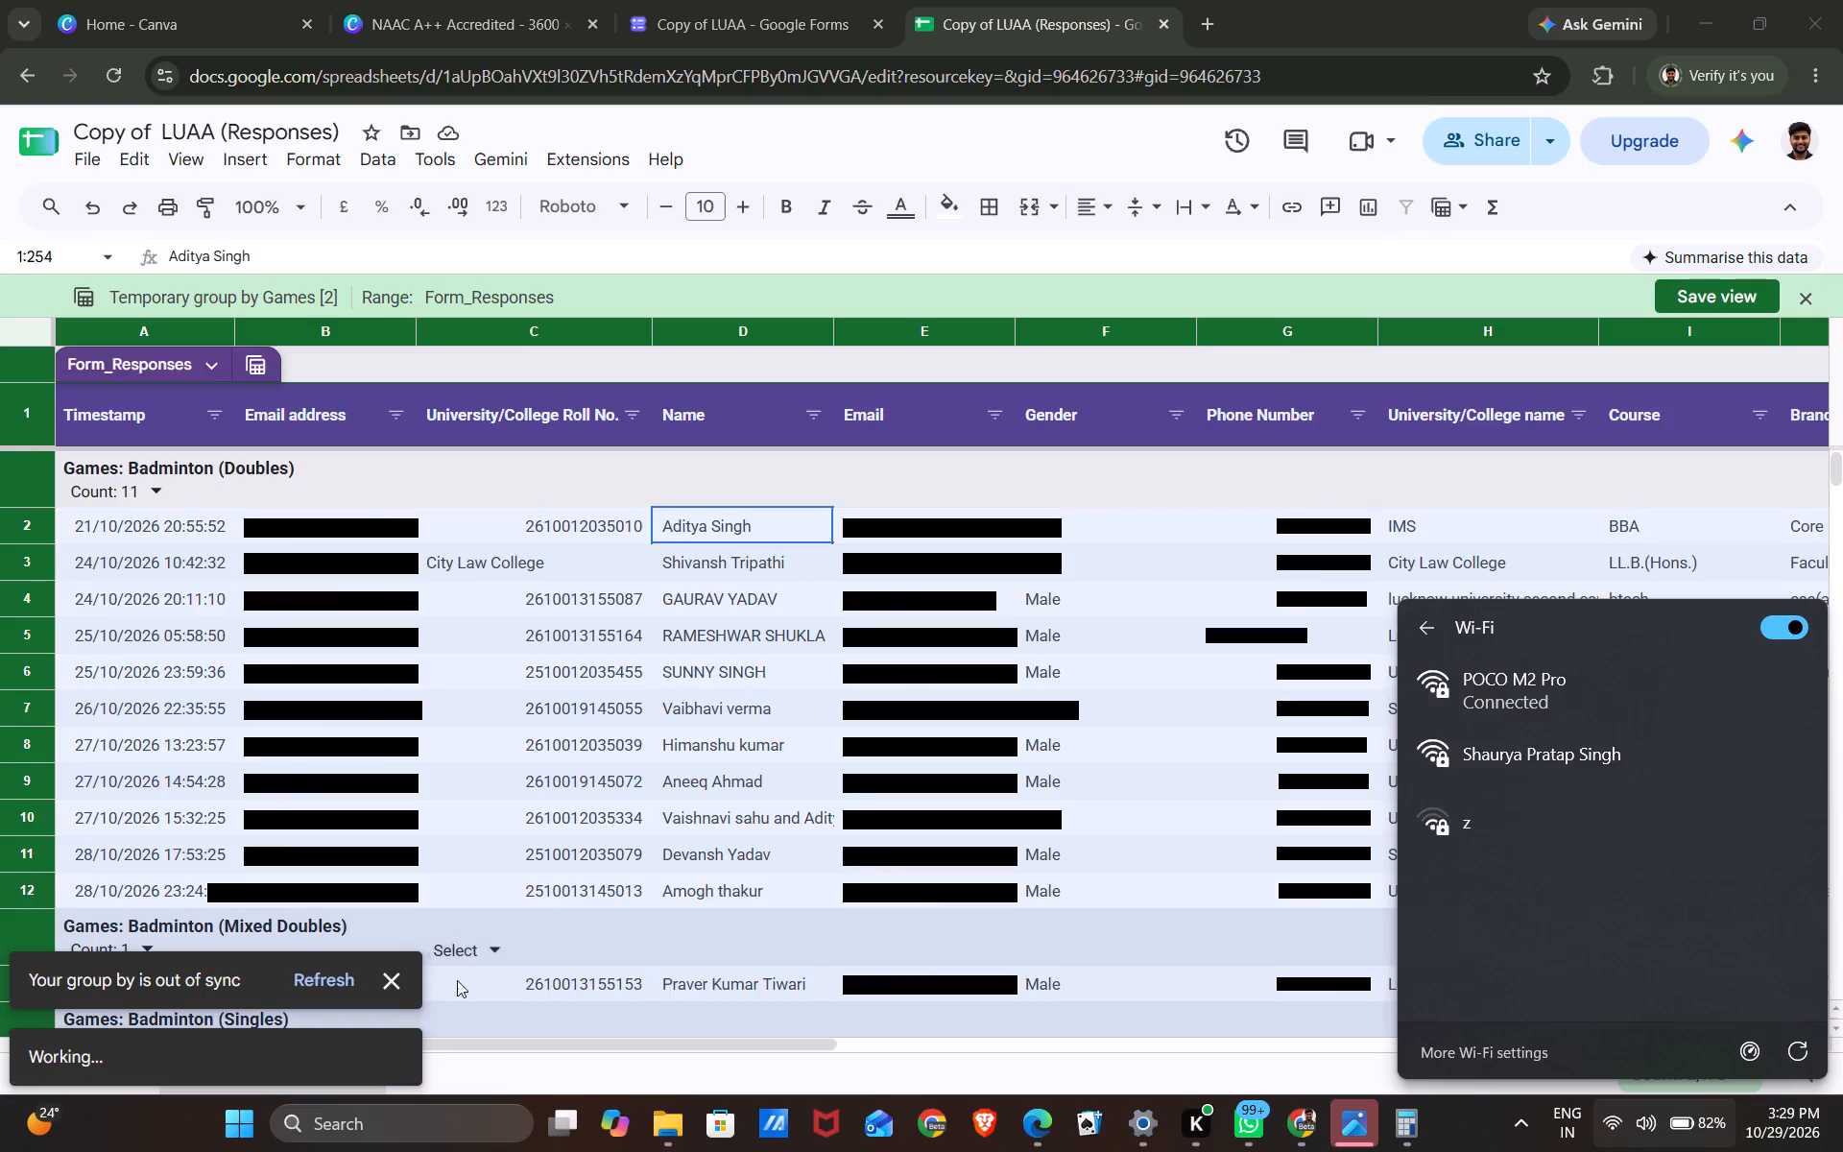
# Refresh the out-of-sync grouping by Games in the responses sheet.
pyautogui.click(328, 974)
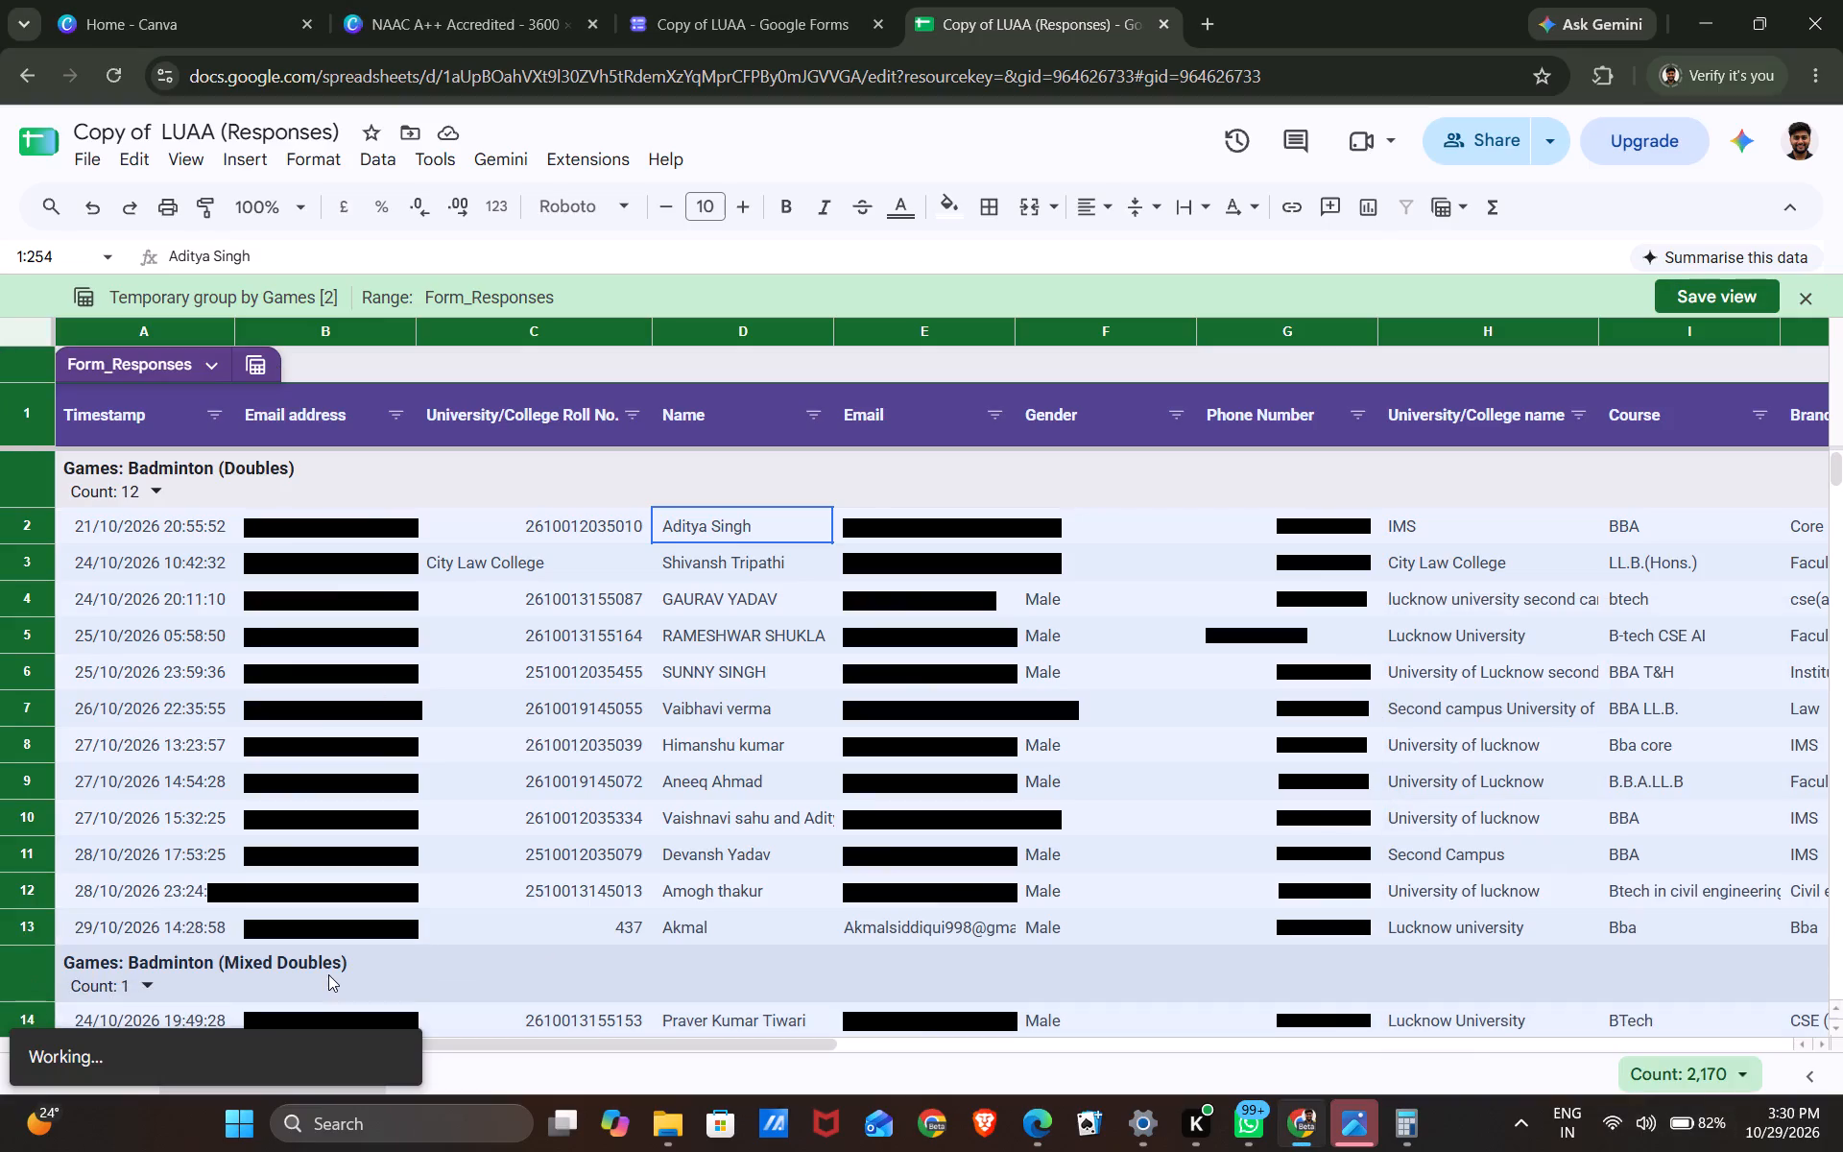
# Select the whole responses sheet, open its print settings and look through the preview pages of the grouped entries.
pyautogui.hotkey('ctrl', 'a')
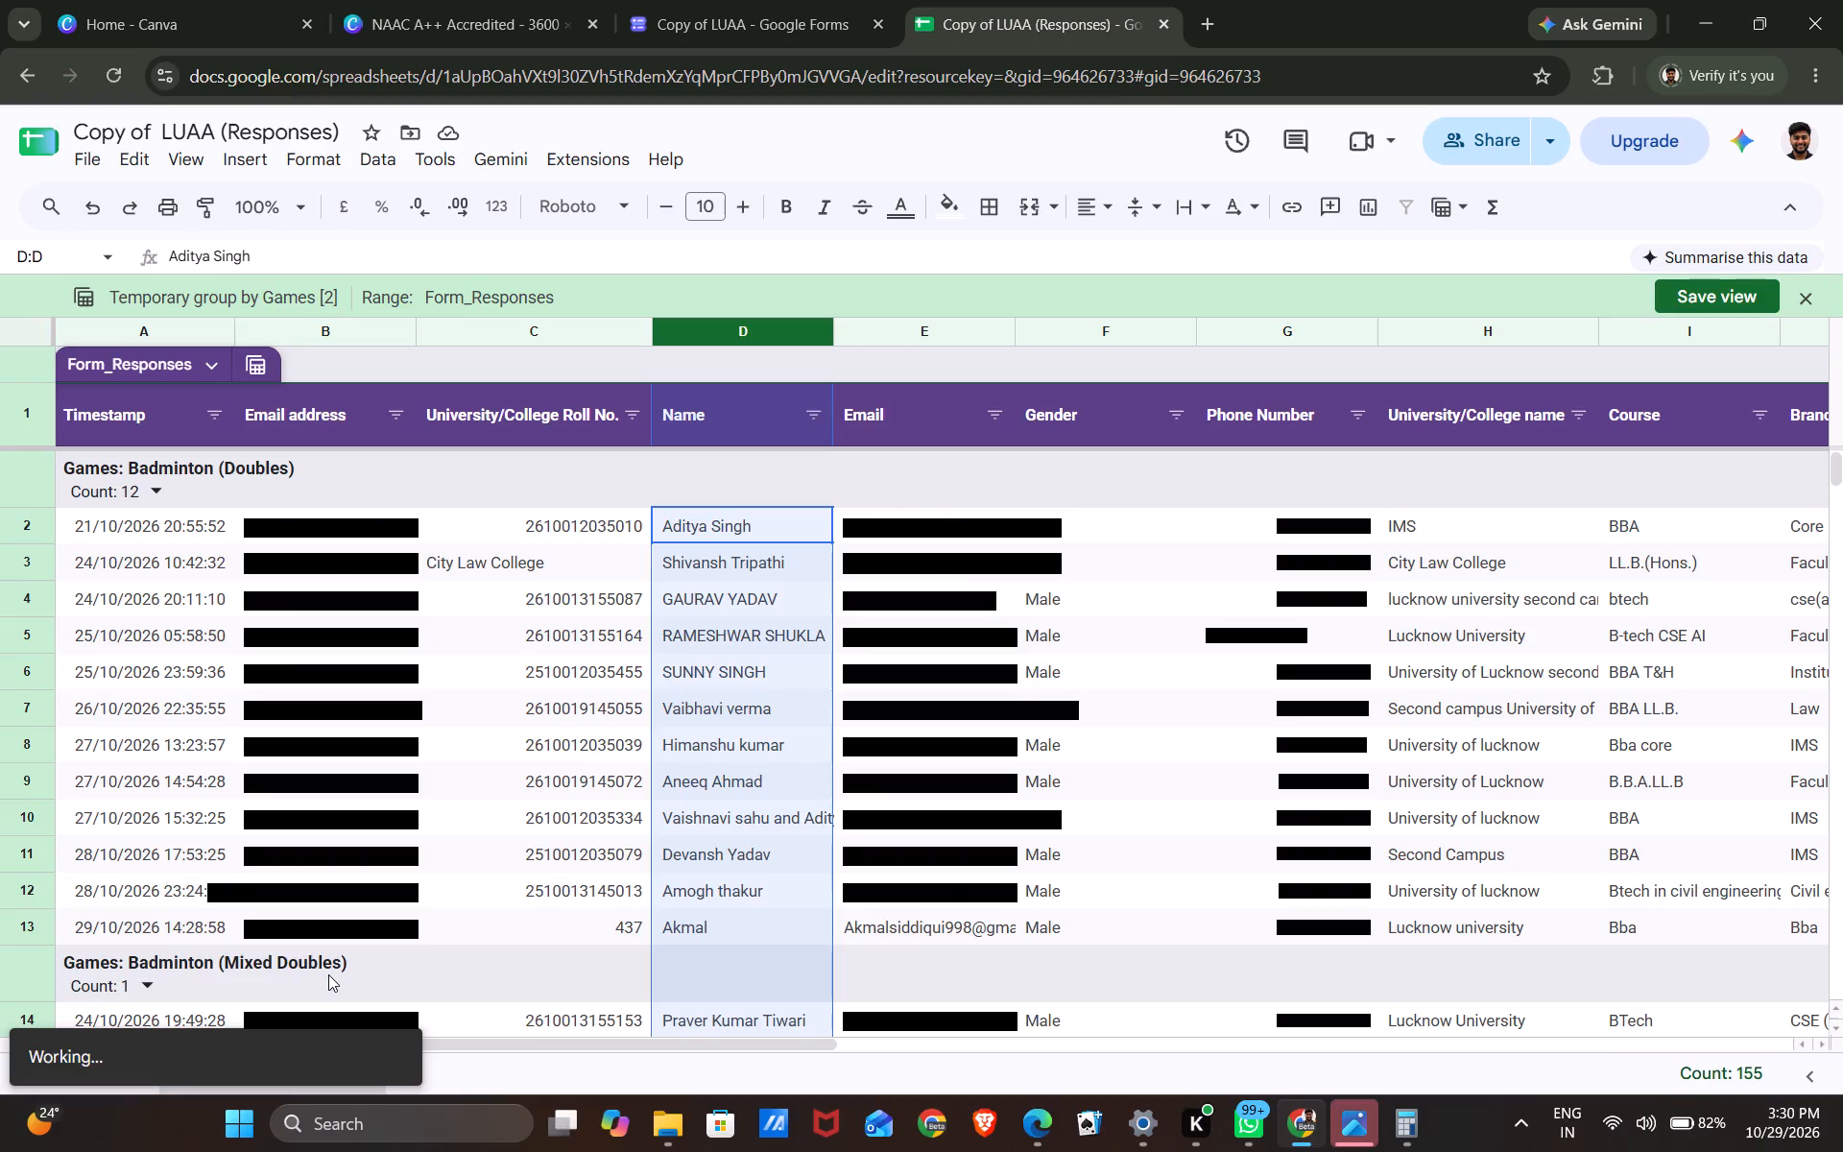
pyautogui.hotkey('ctrl', 'a')
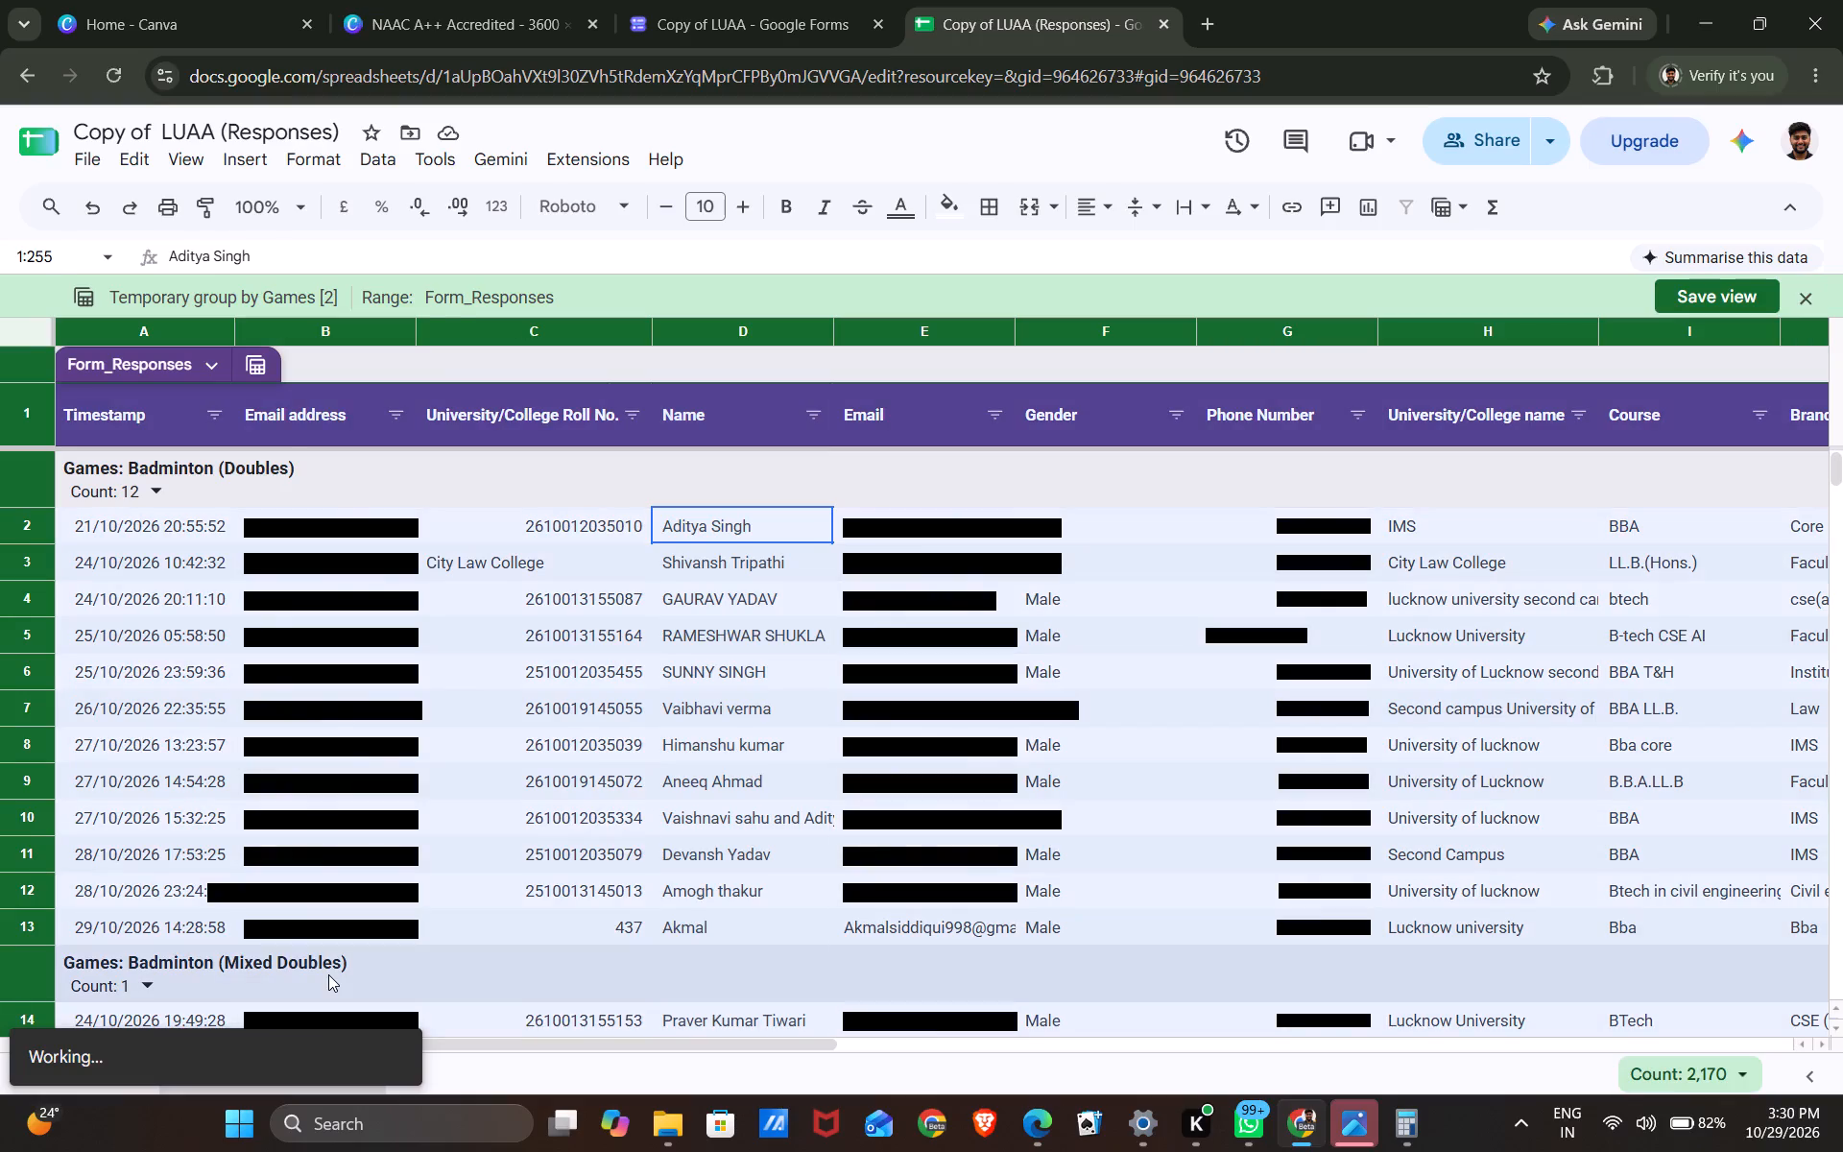
pyautogui.hotkey('ctrl', 'p')
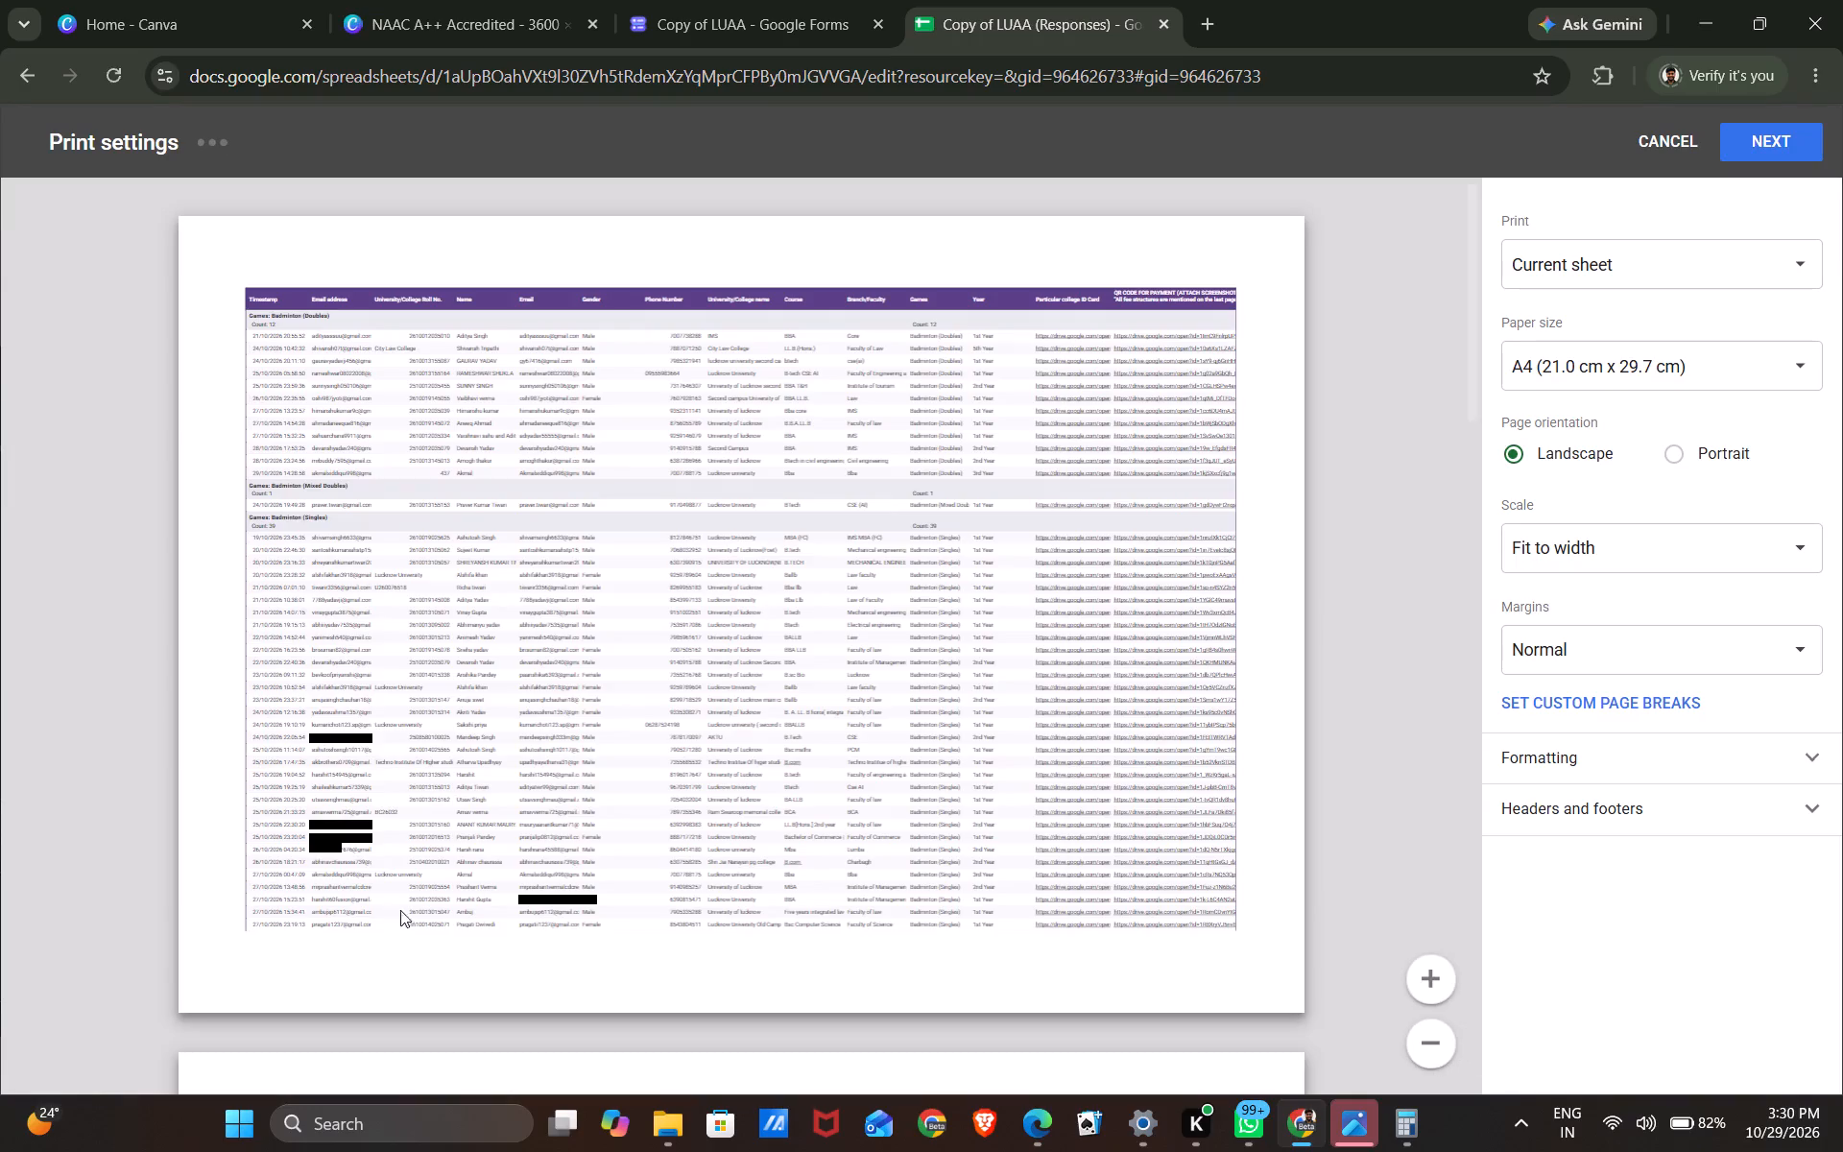
pyautogui.scroll(-10, 670, 899)
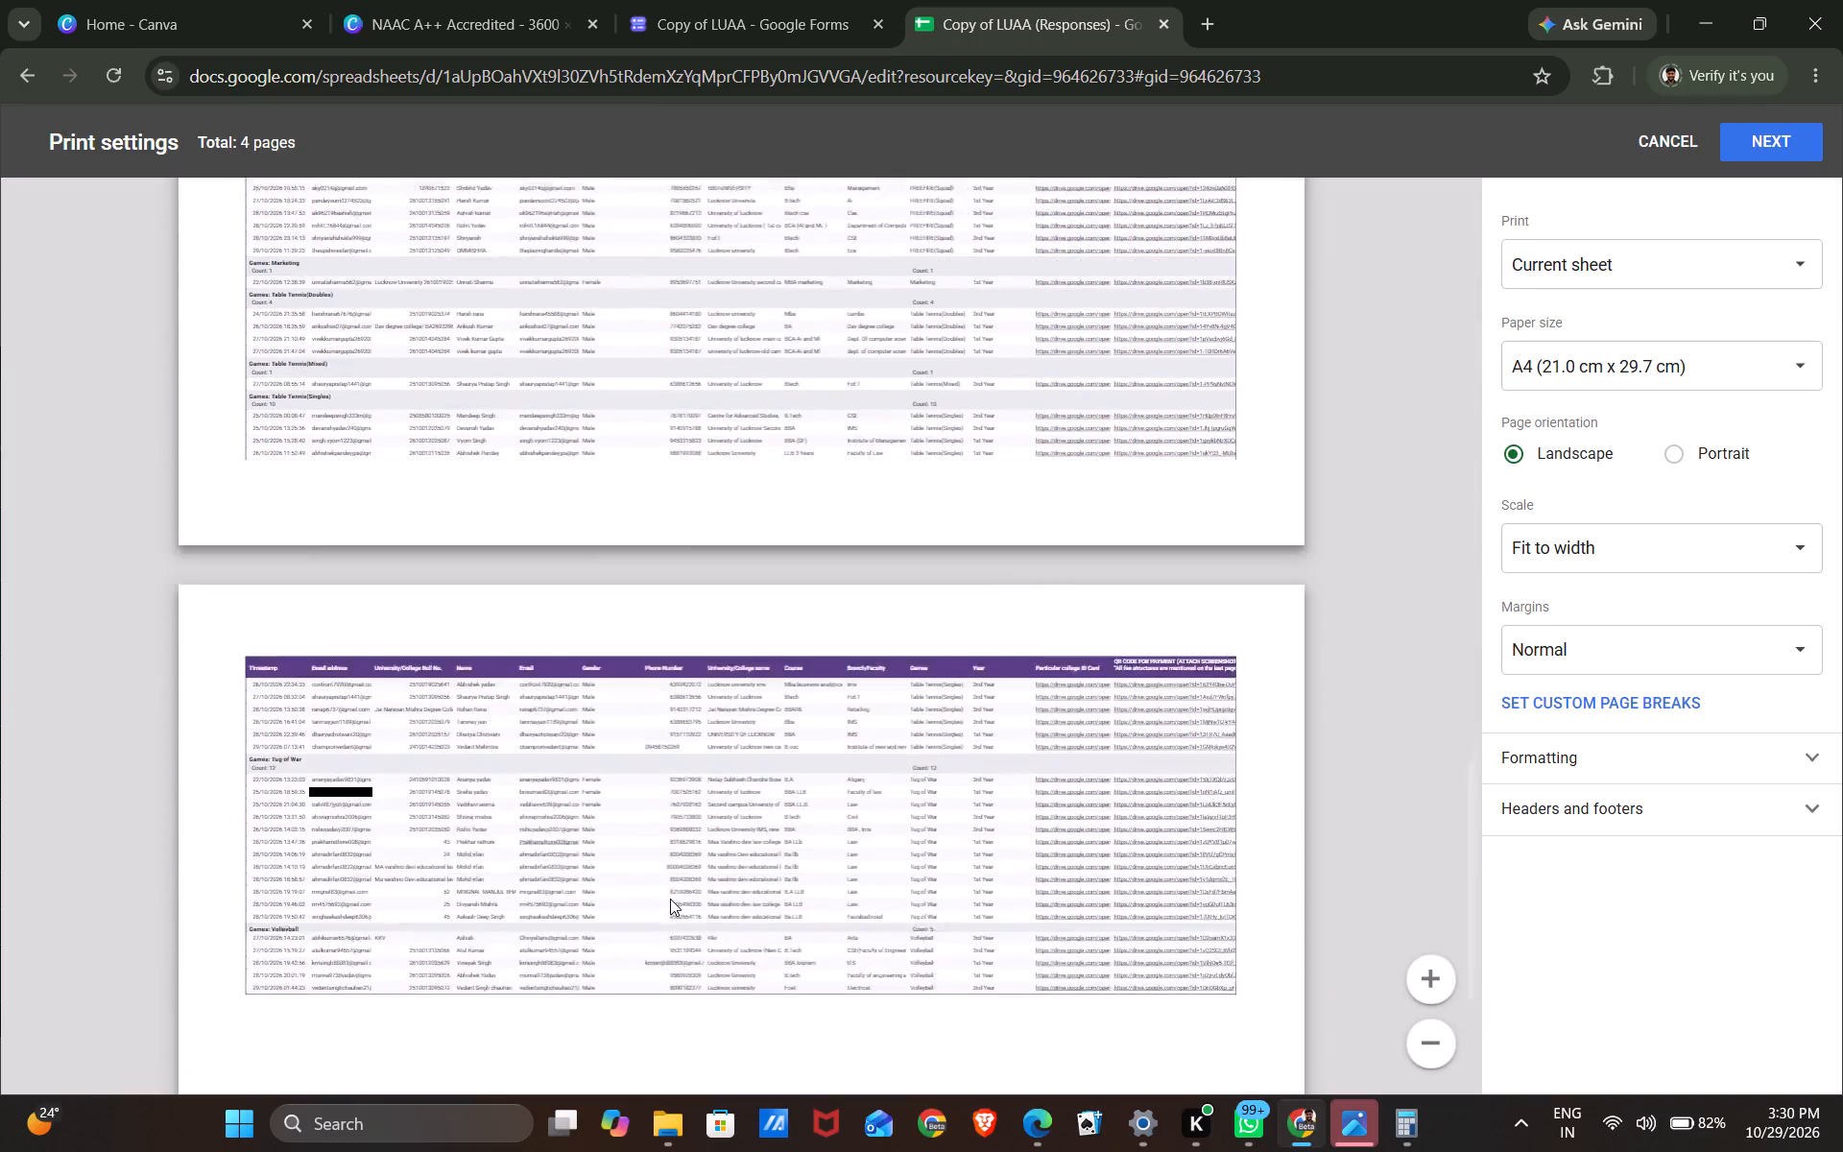
pyautogui.scroll(-1, 670, 899)
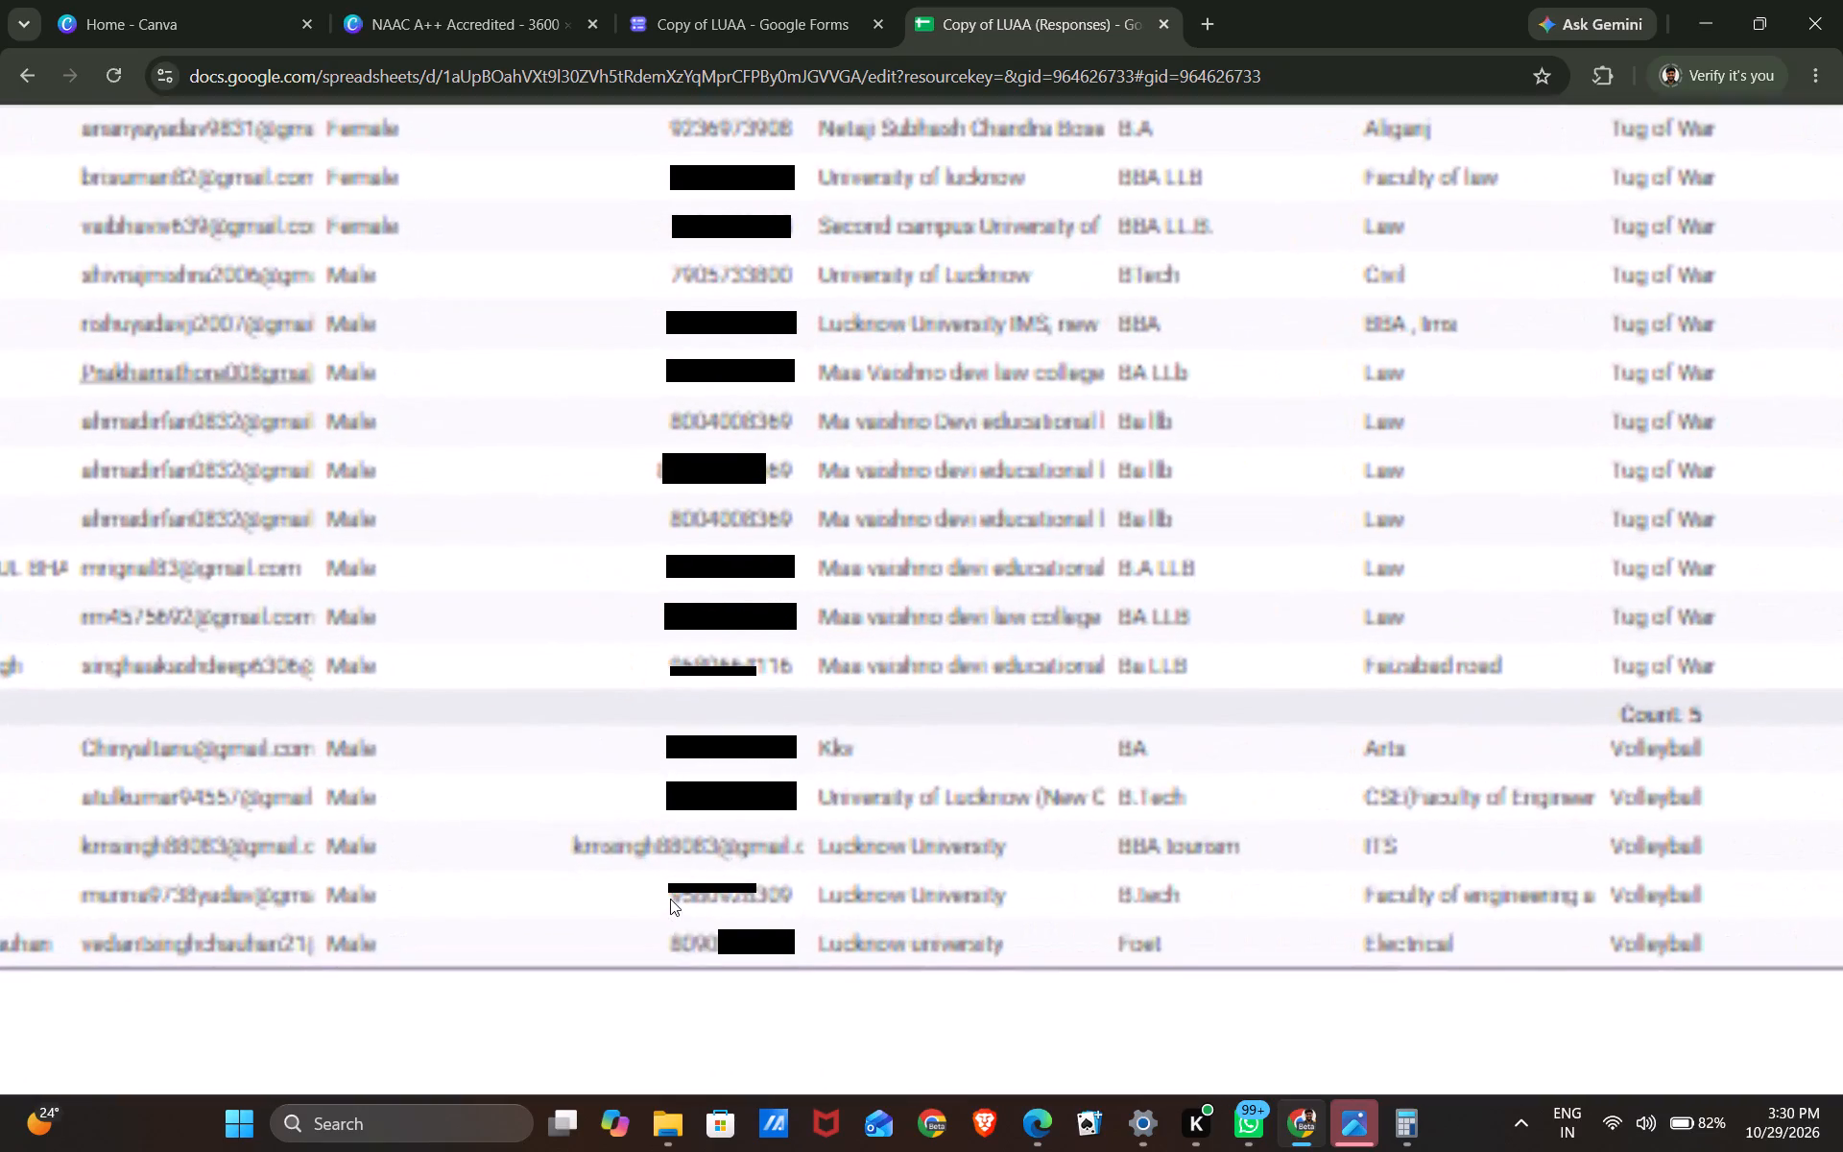
pyautogui.scroll(7, 670, 899)
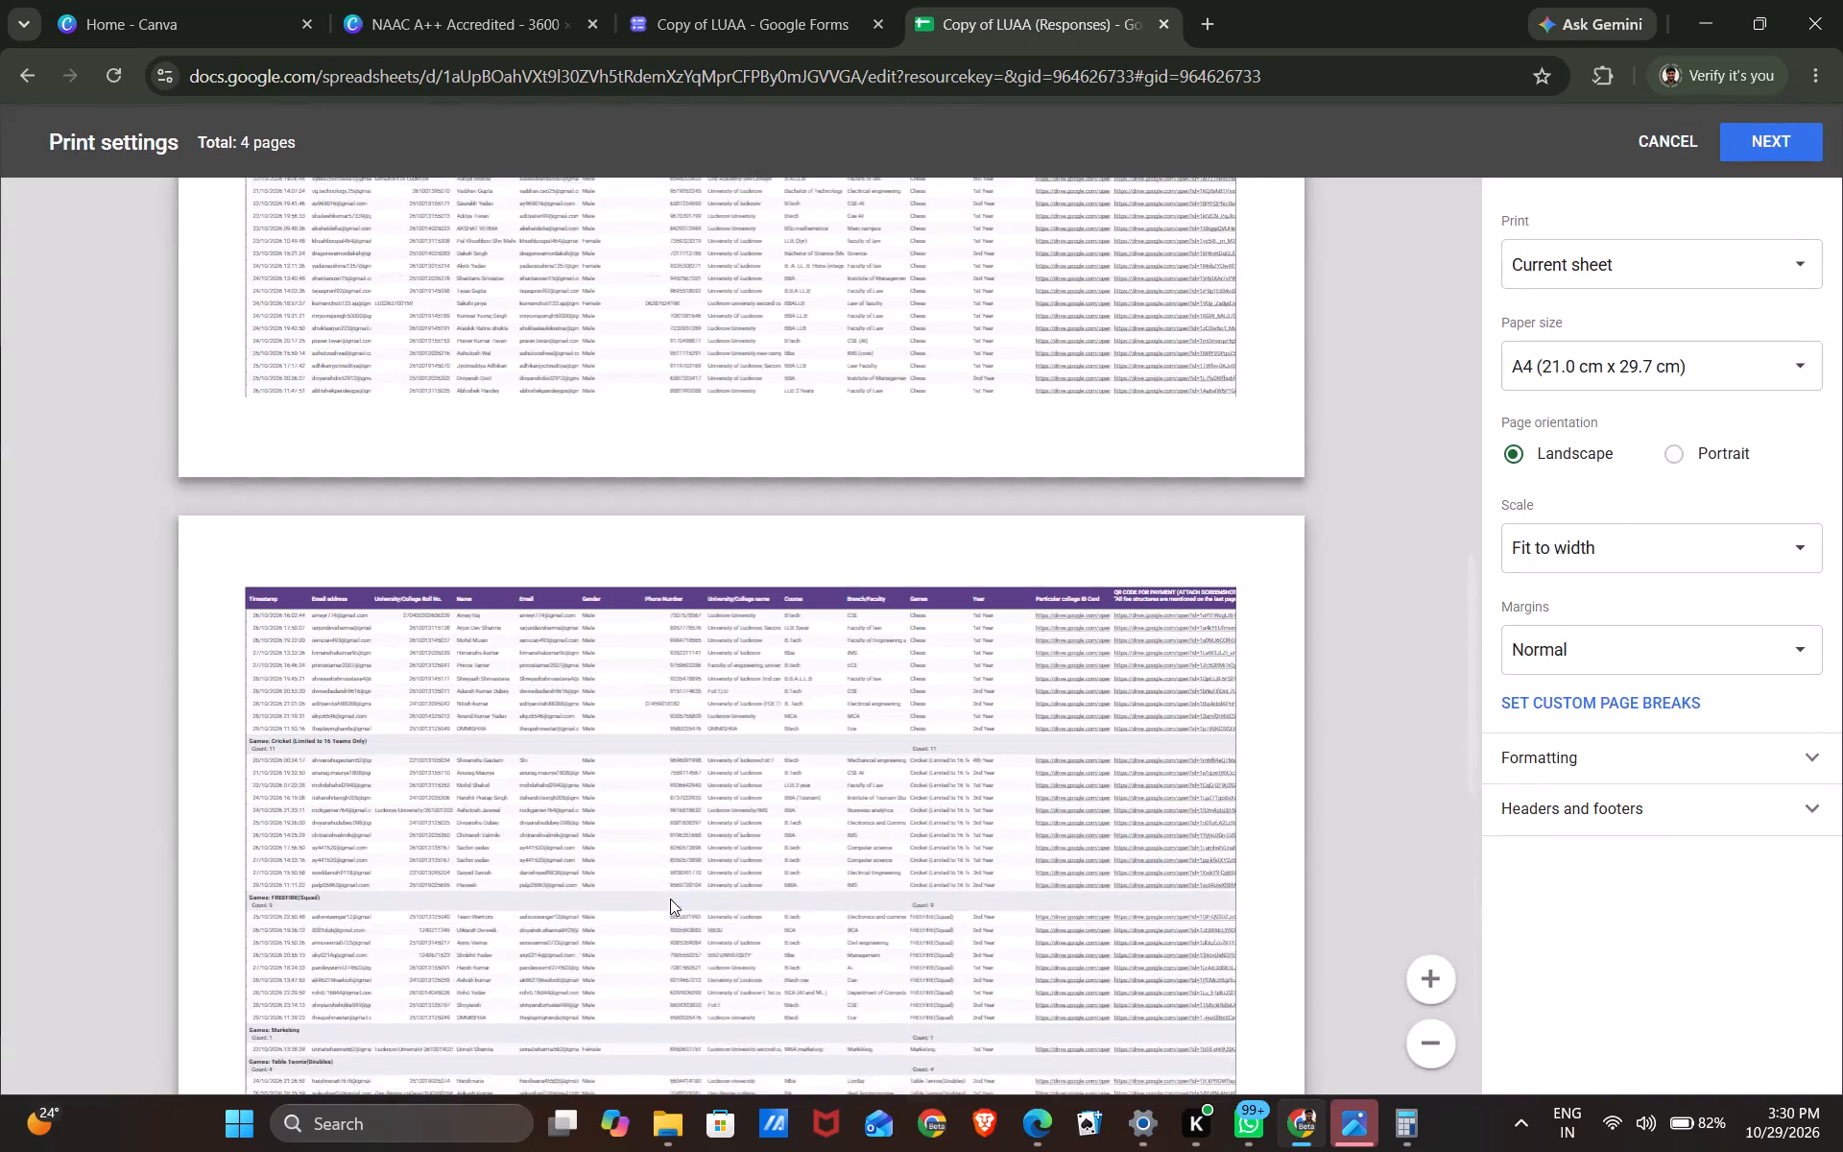
pyautogui.scroll(9, 670, 899)
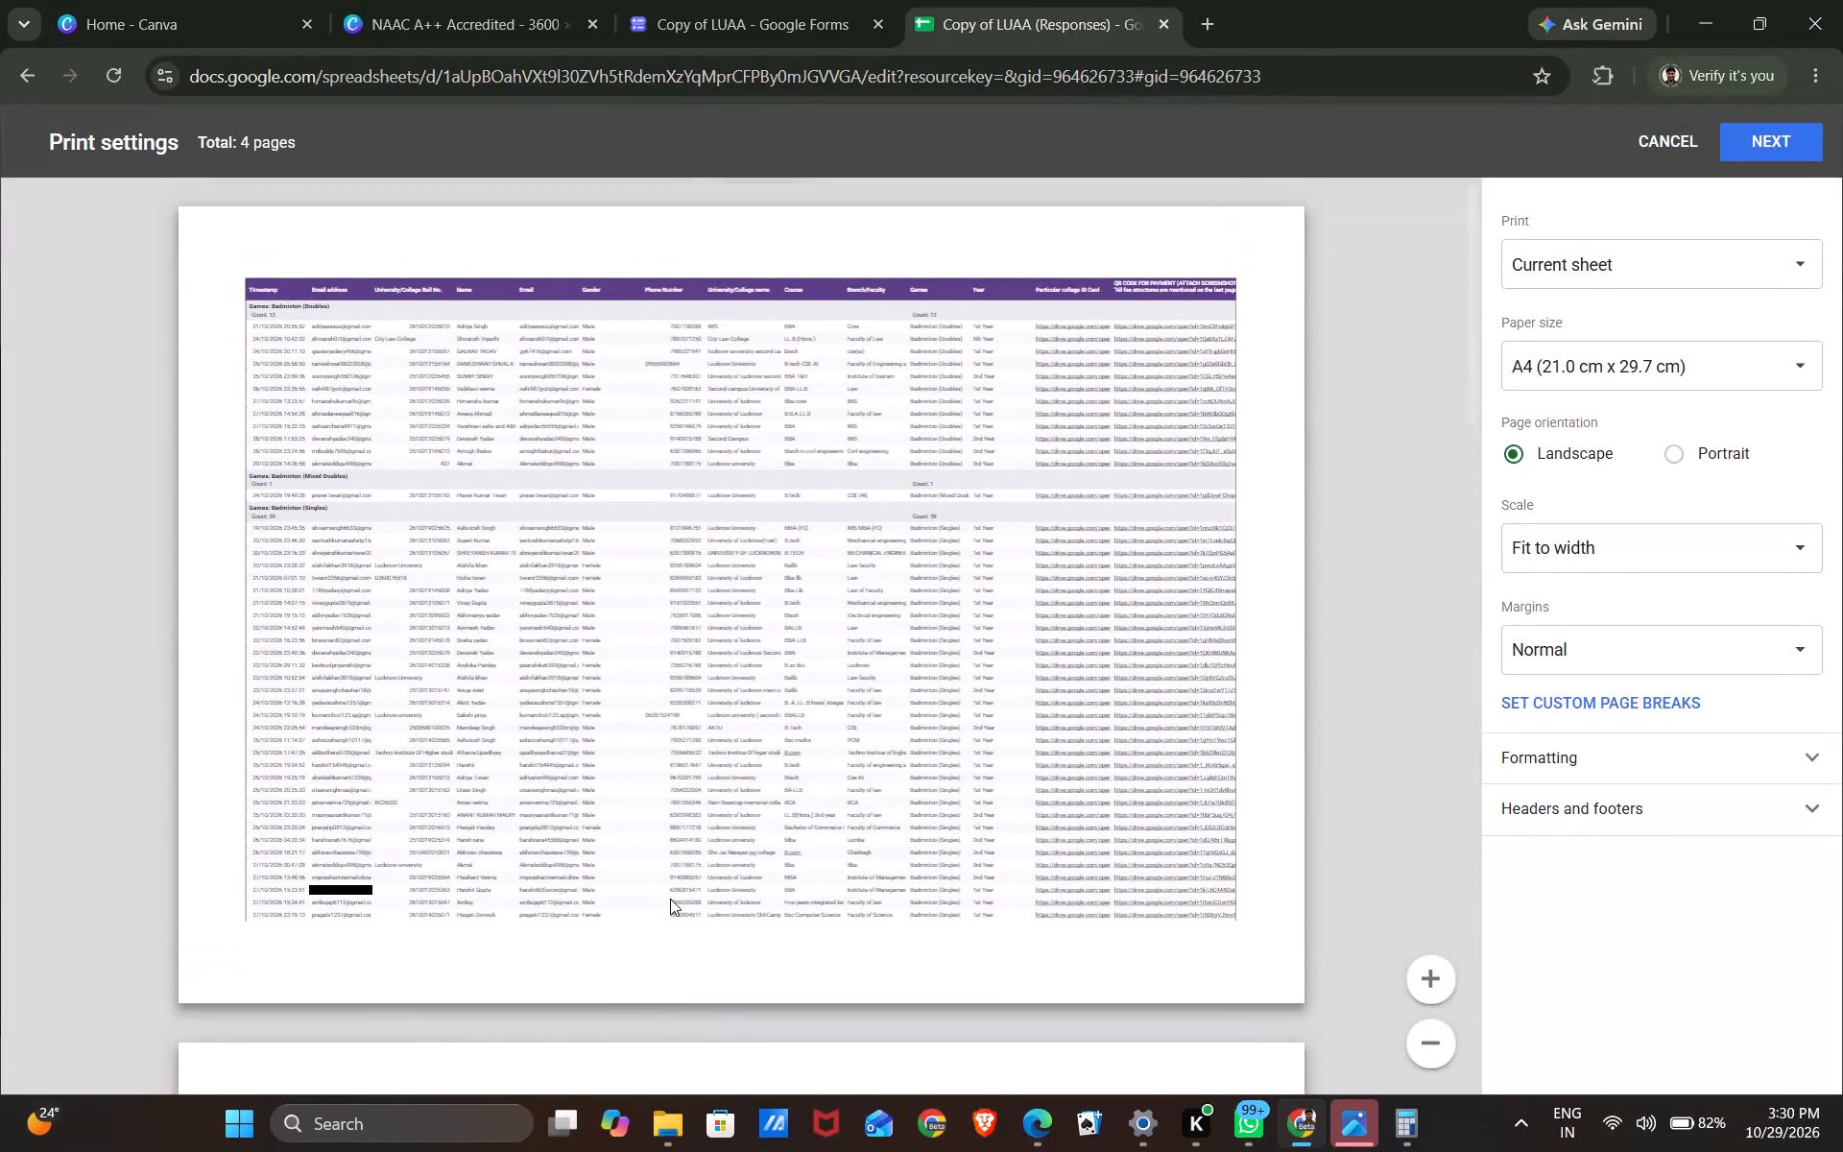
pyautogui.scroll(6, 670, 899)
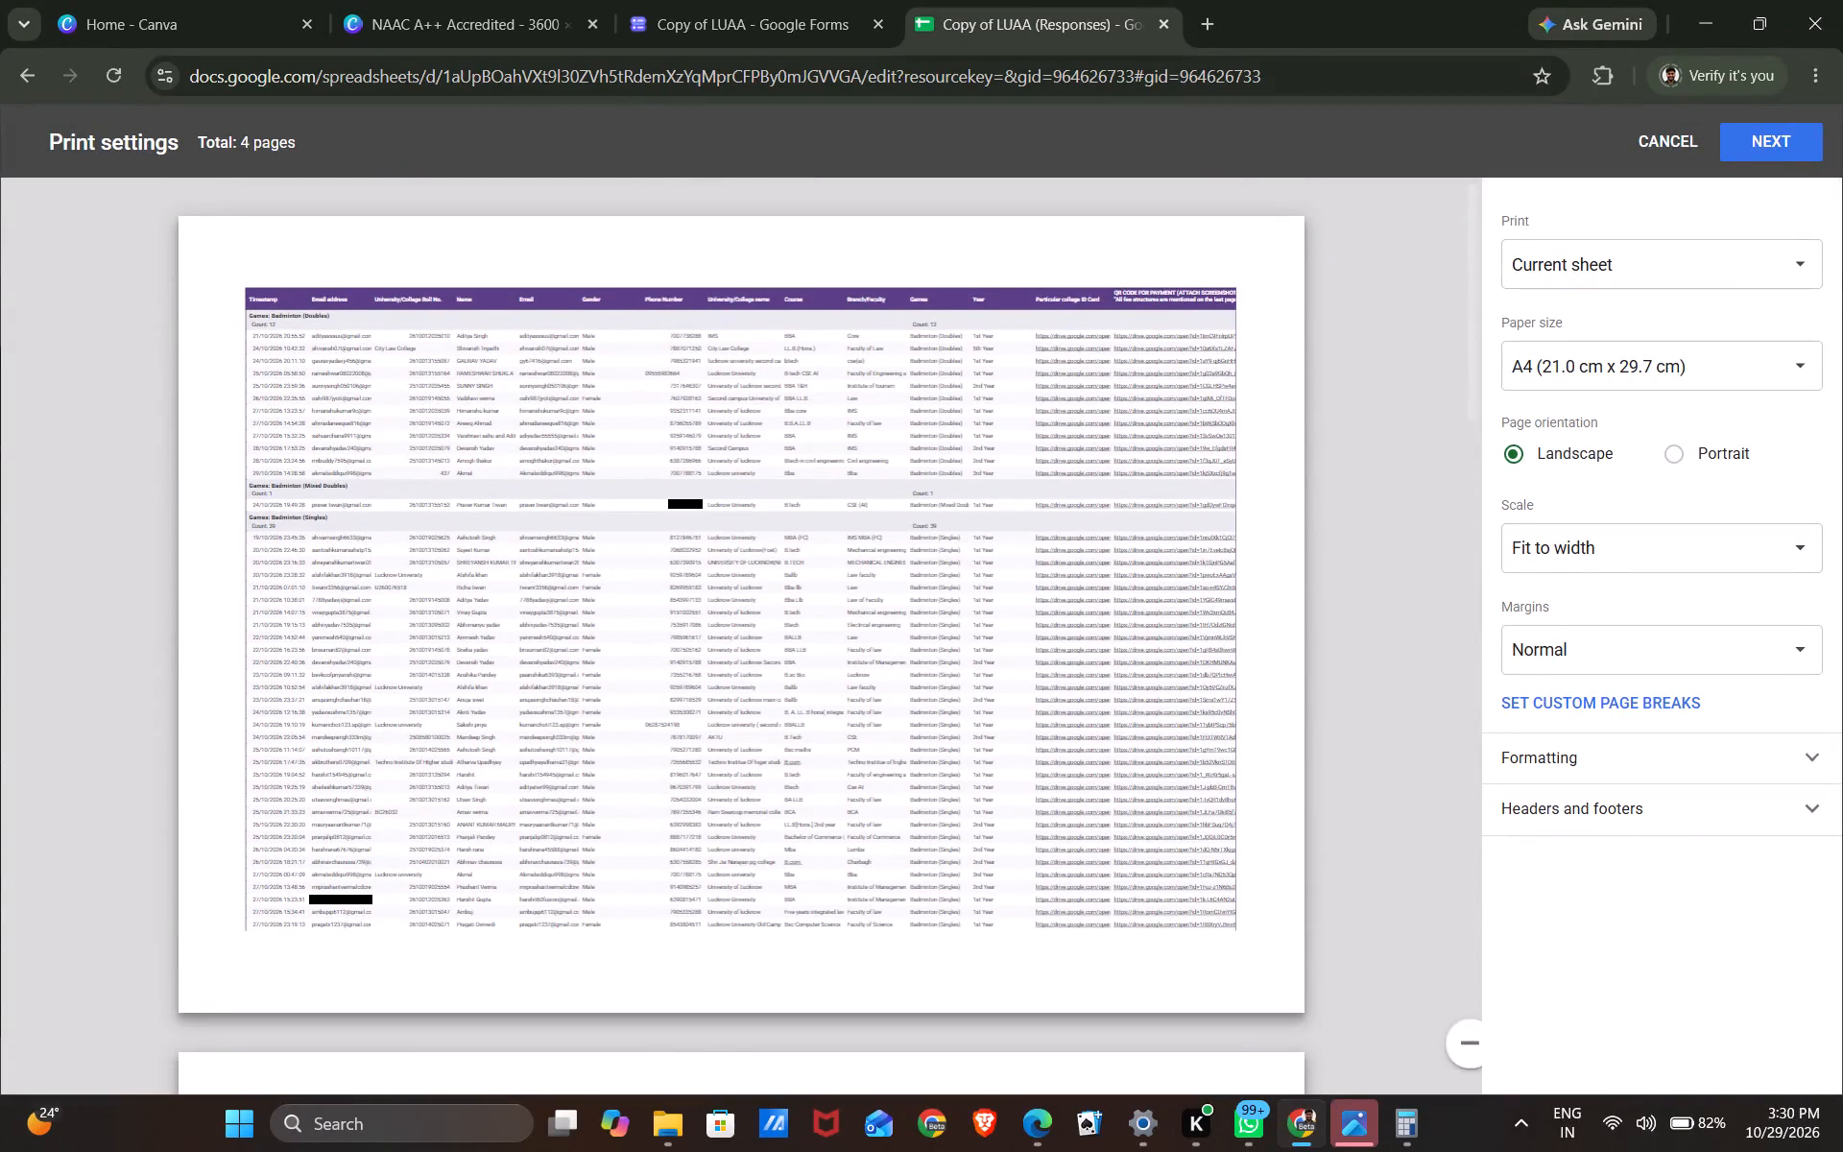
# Close the Copy of LUAA (Responses) spreadsheet, leaving its print settings, and return to the Copy of LUAA form.
pyautogui.click(1162, 20)
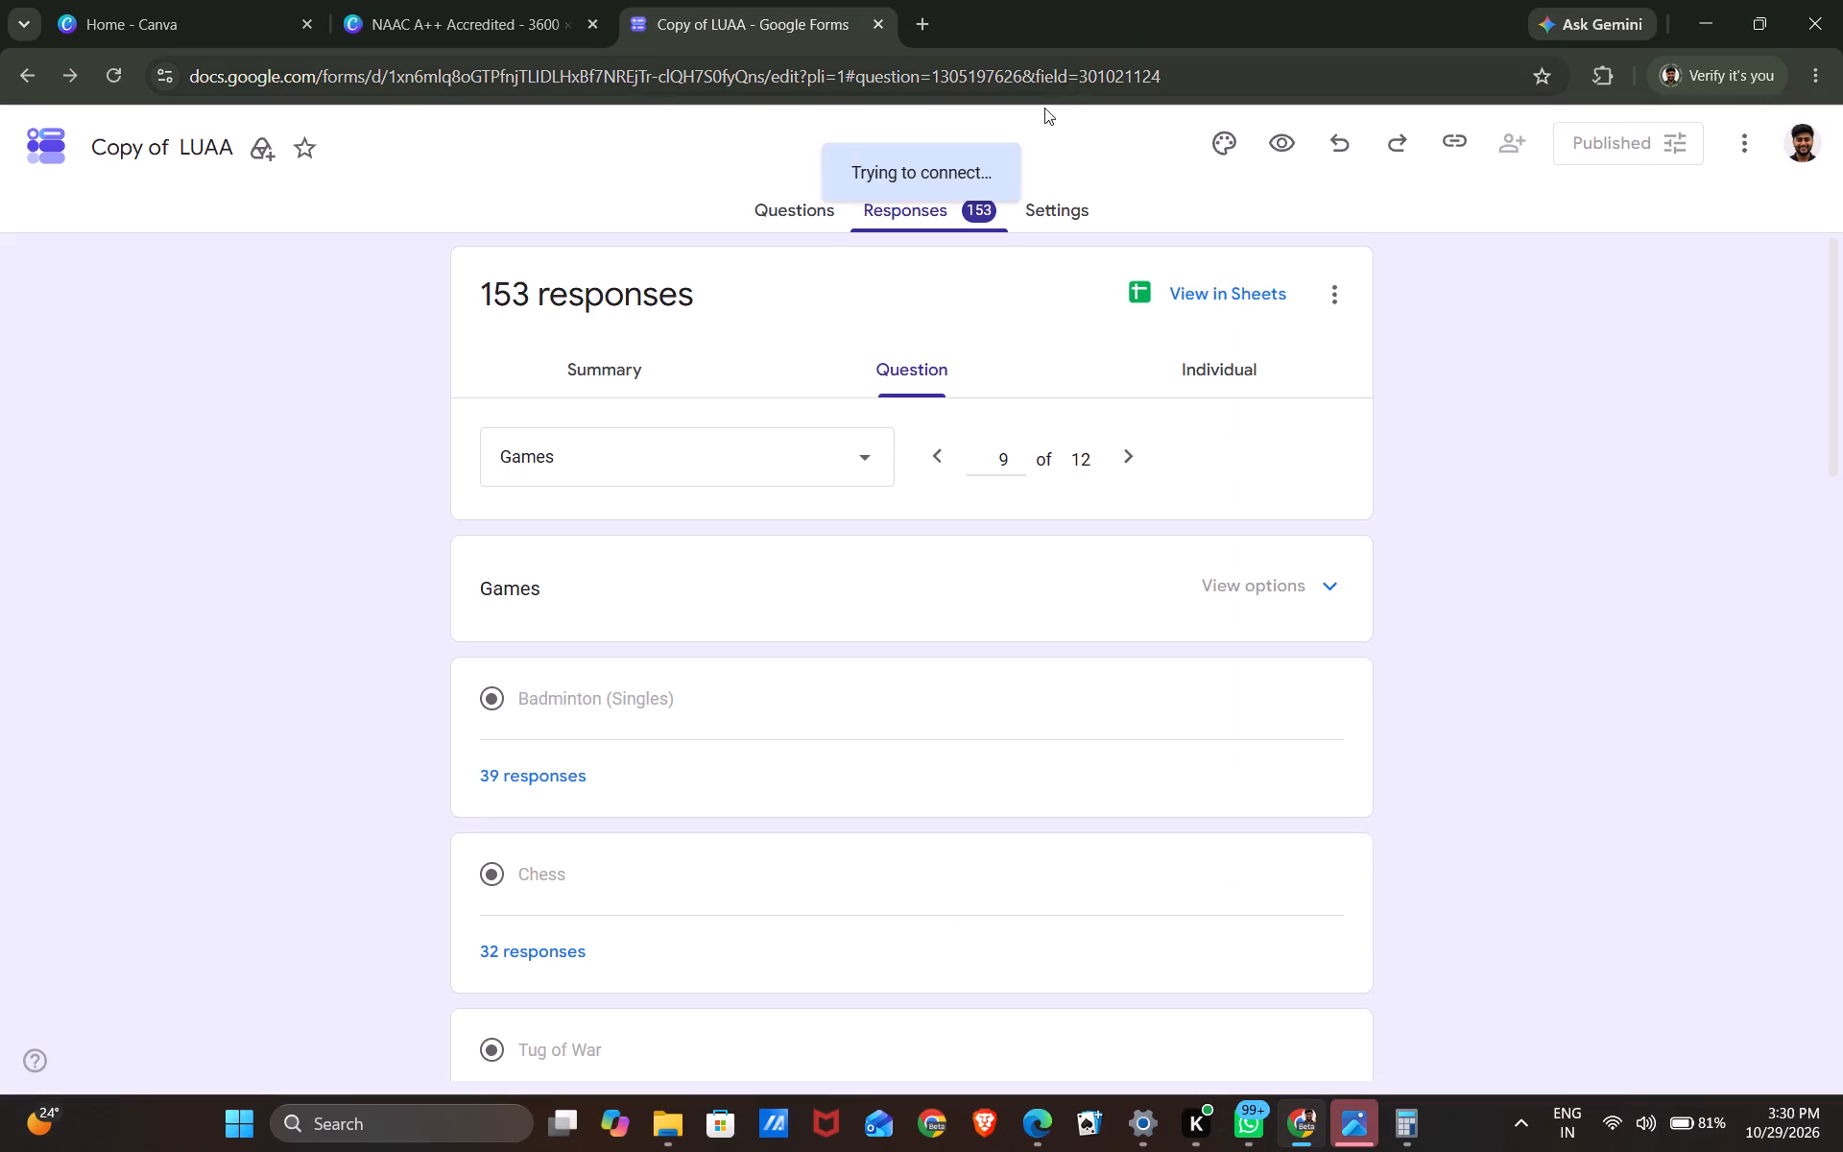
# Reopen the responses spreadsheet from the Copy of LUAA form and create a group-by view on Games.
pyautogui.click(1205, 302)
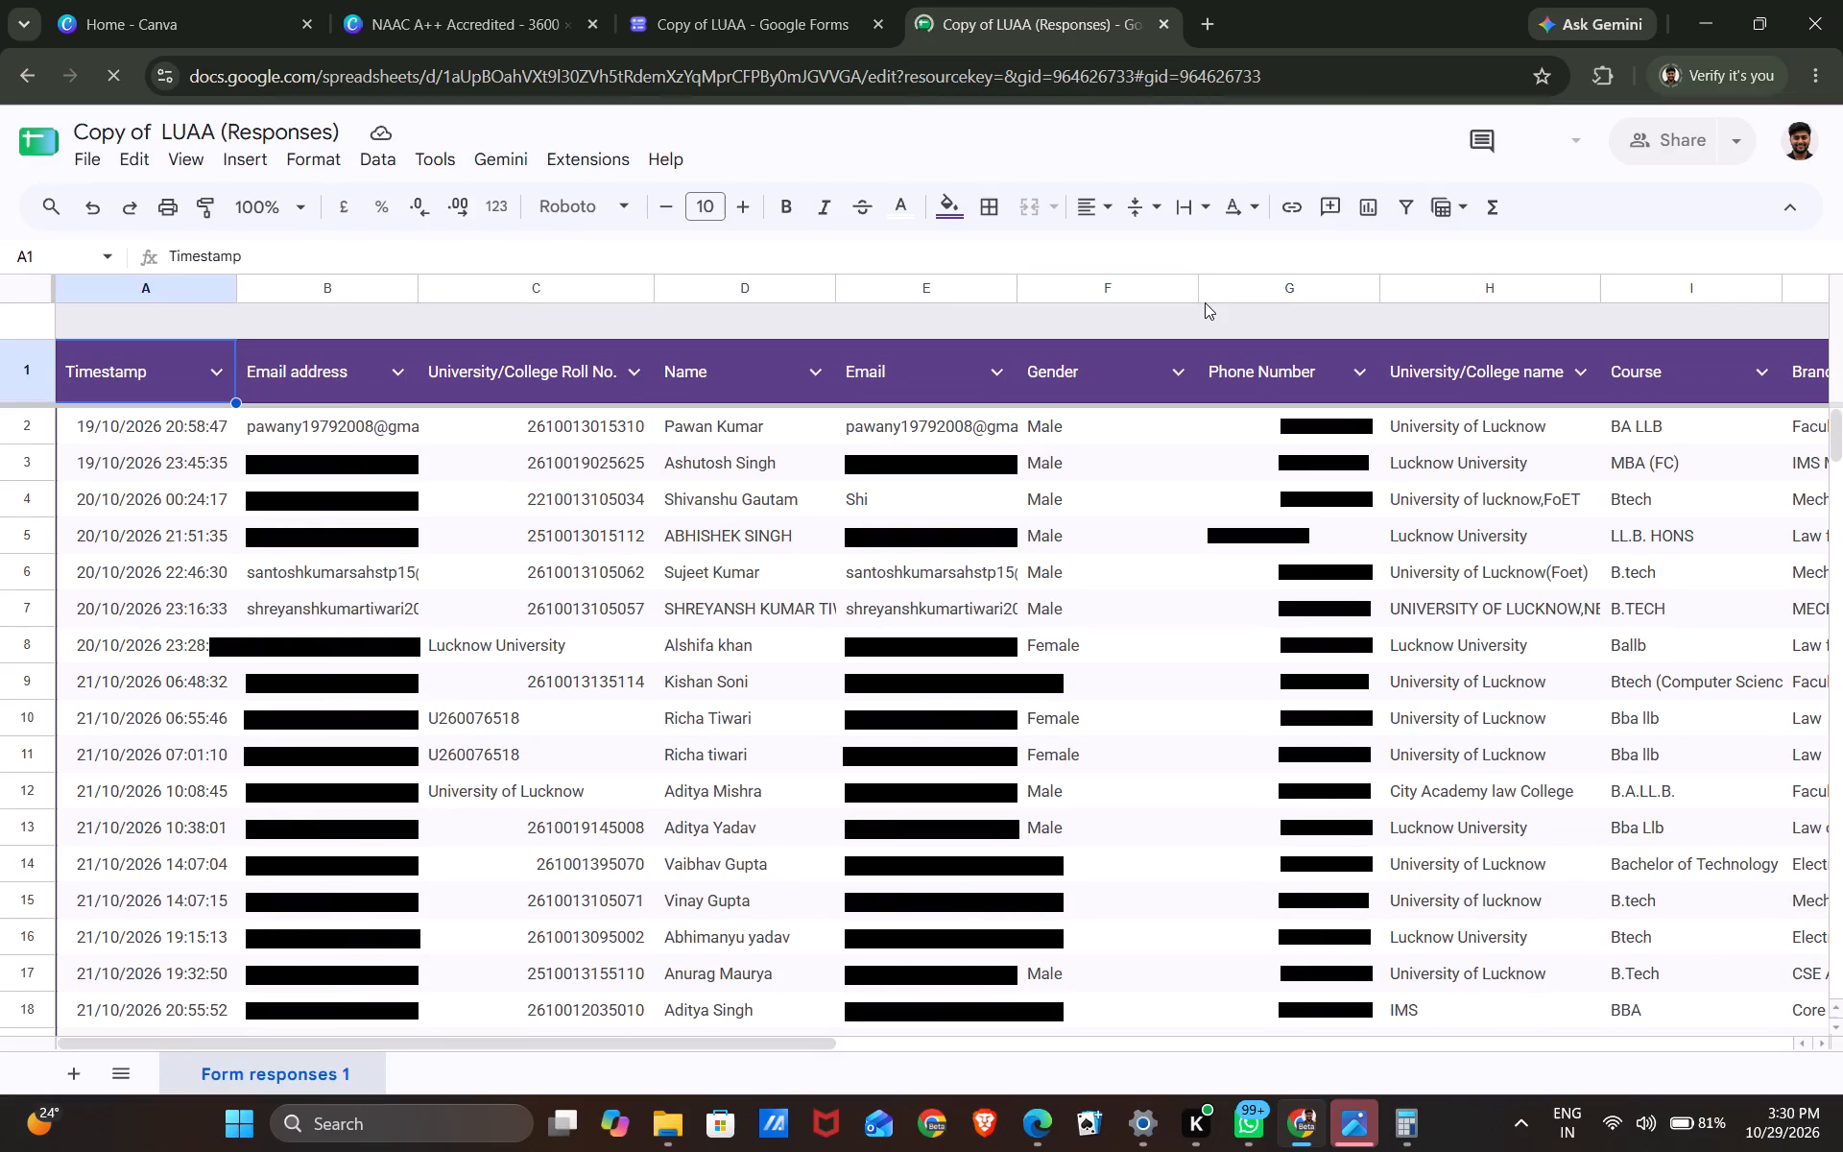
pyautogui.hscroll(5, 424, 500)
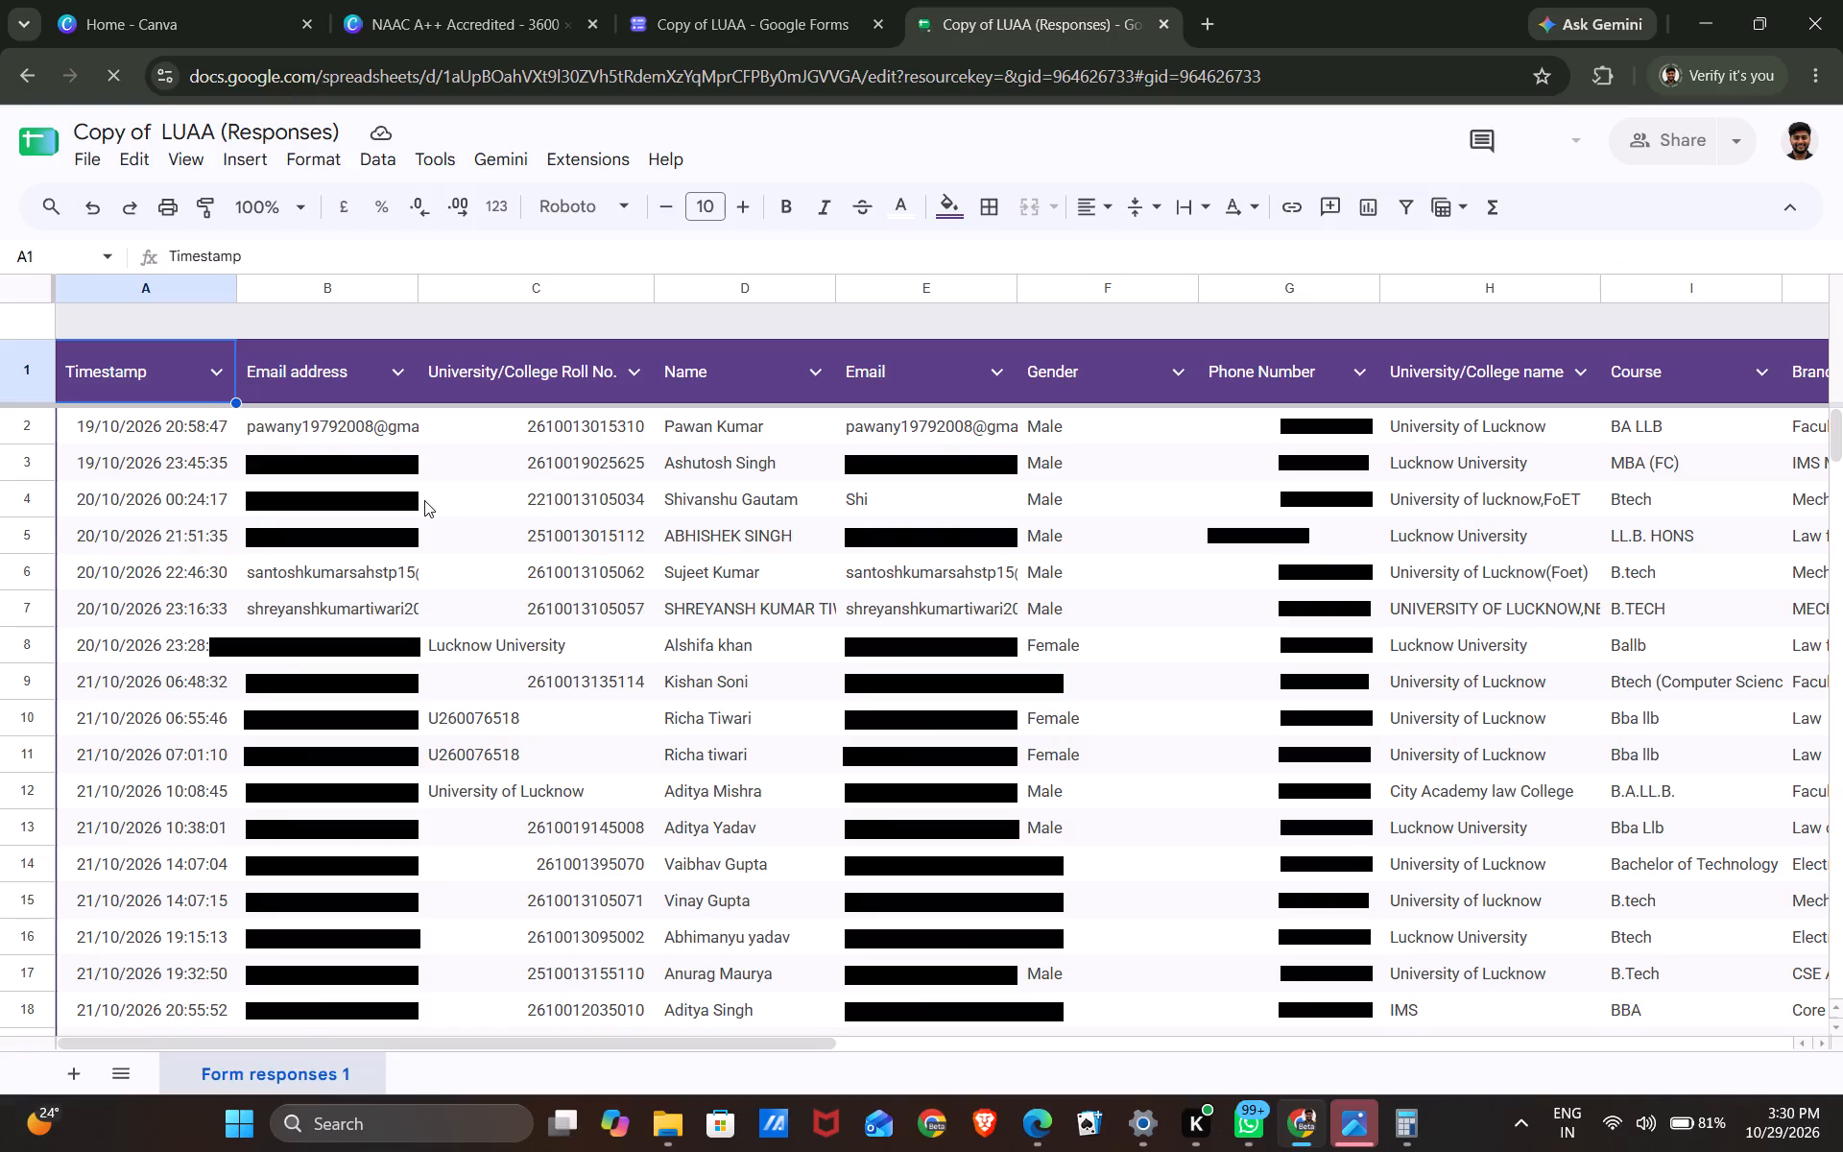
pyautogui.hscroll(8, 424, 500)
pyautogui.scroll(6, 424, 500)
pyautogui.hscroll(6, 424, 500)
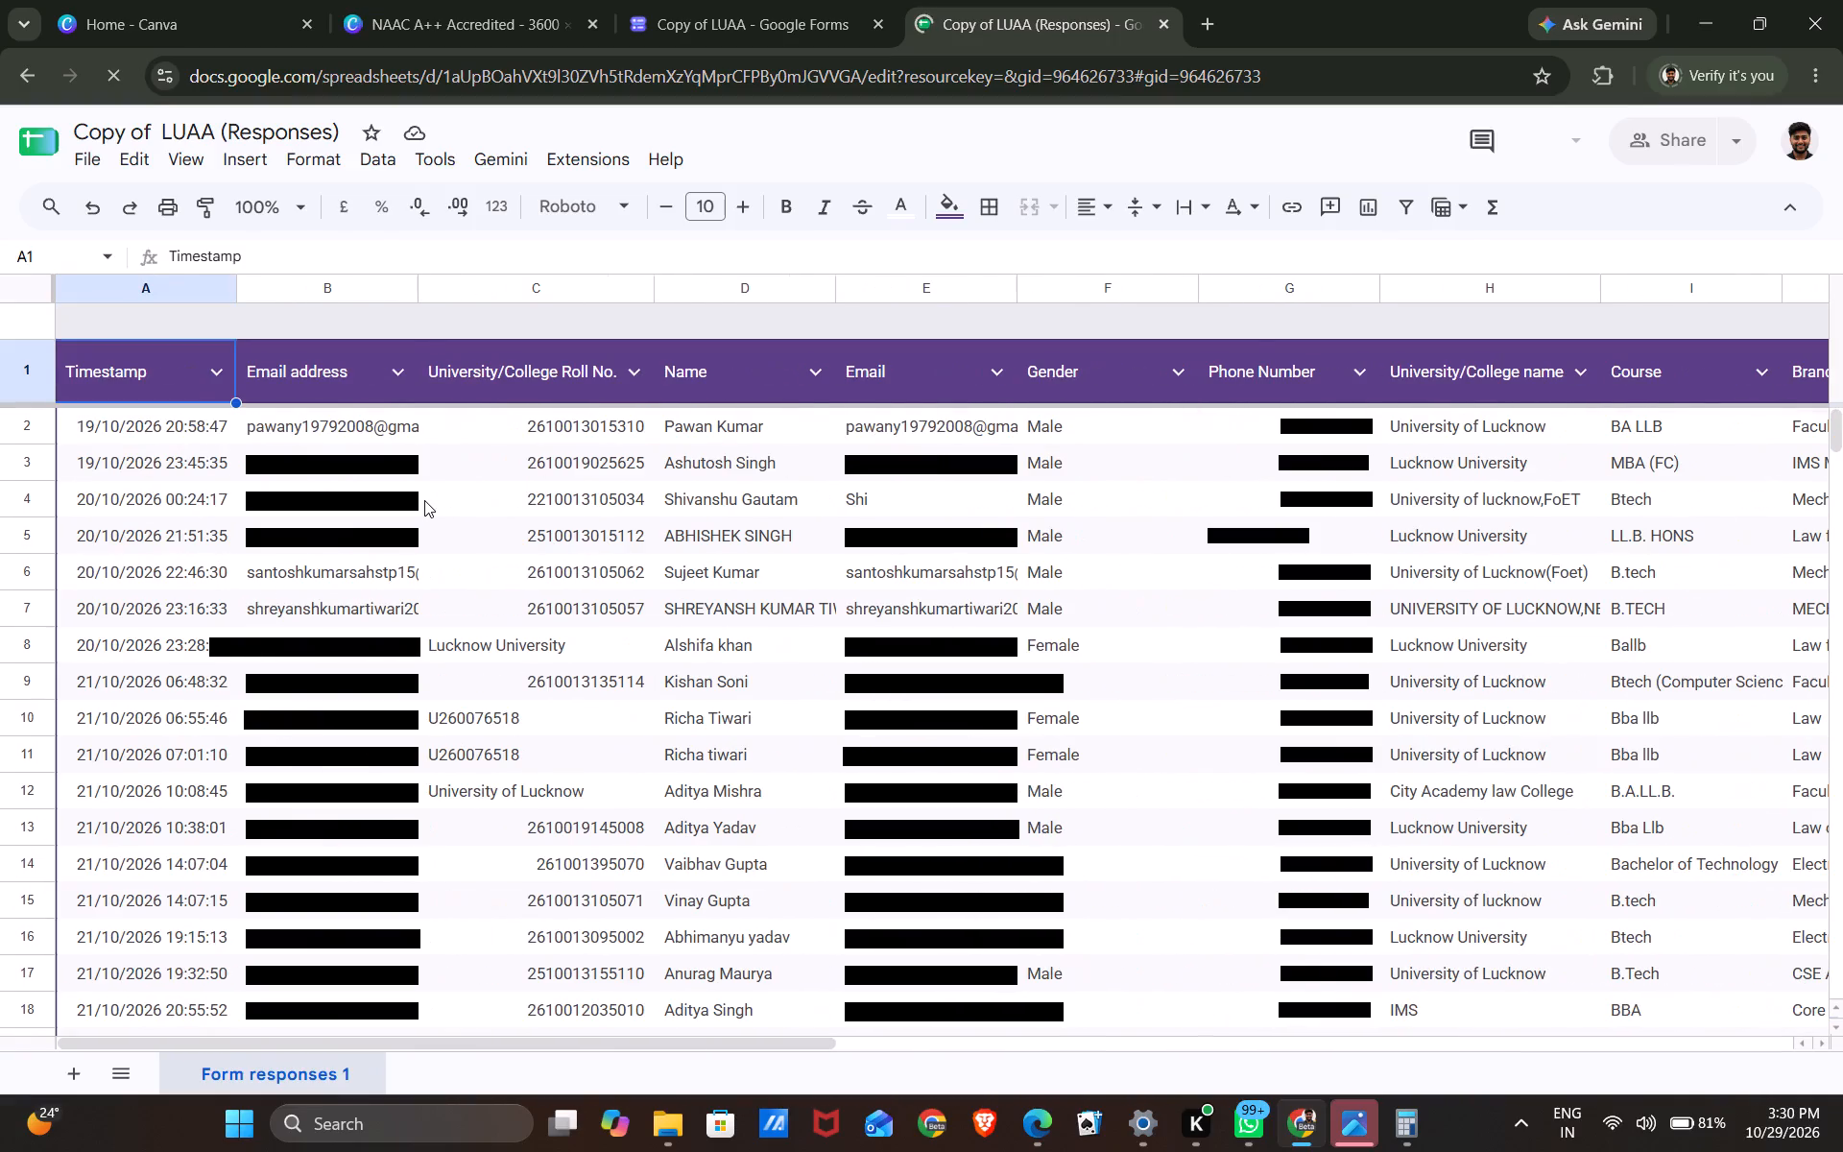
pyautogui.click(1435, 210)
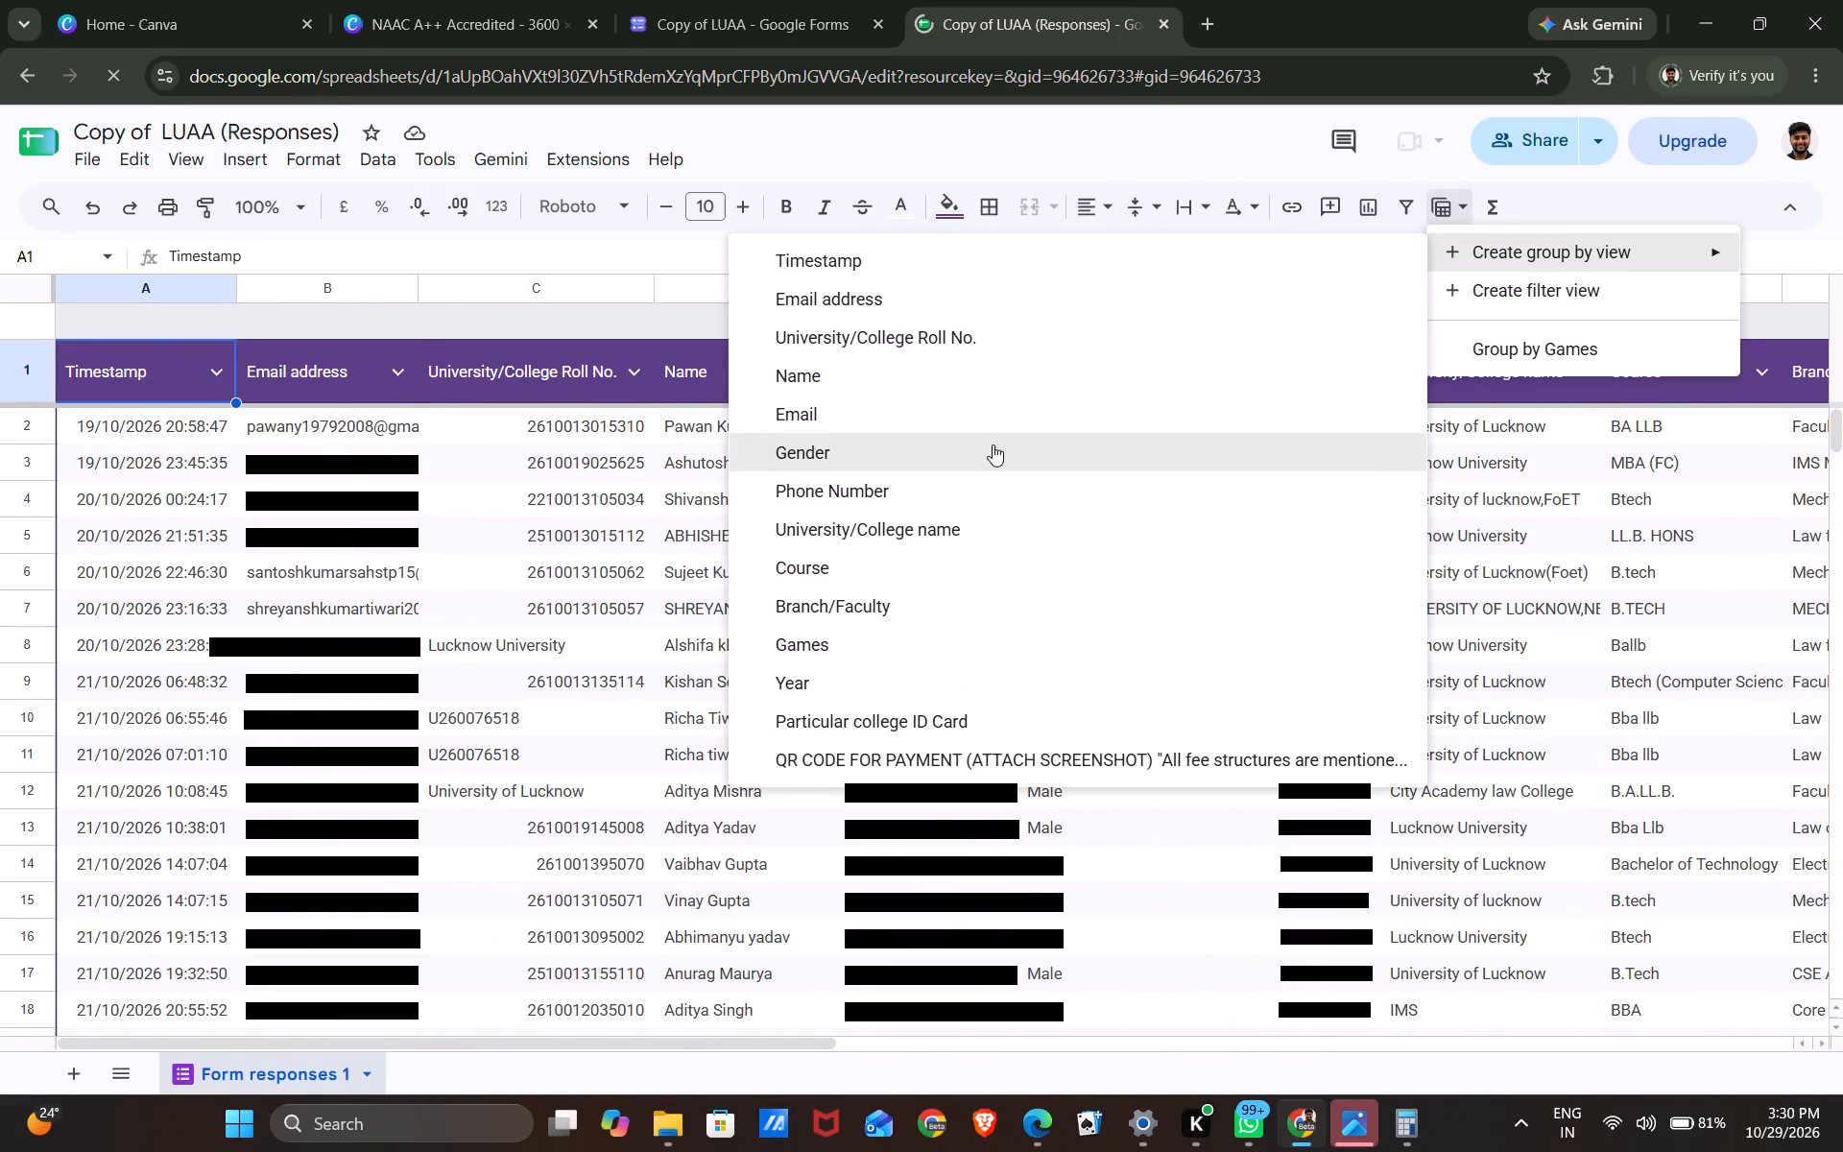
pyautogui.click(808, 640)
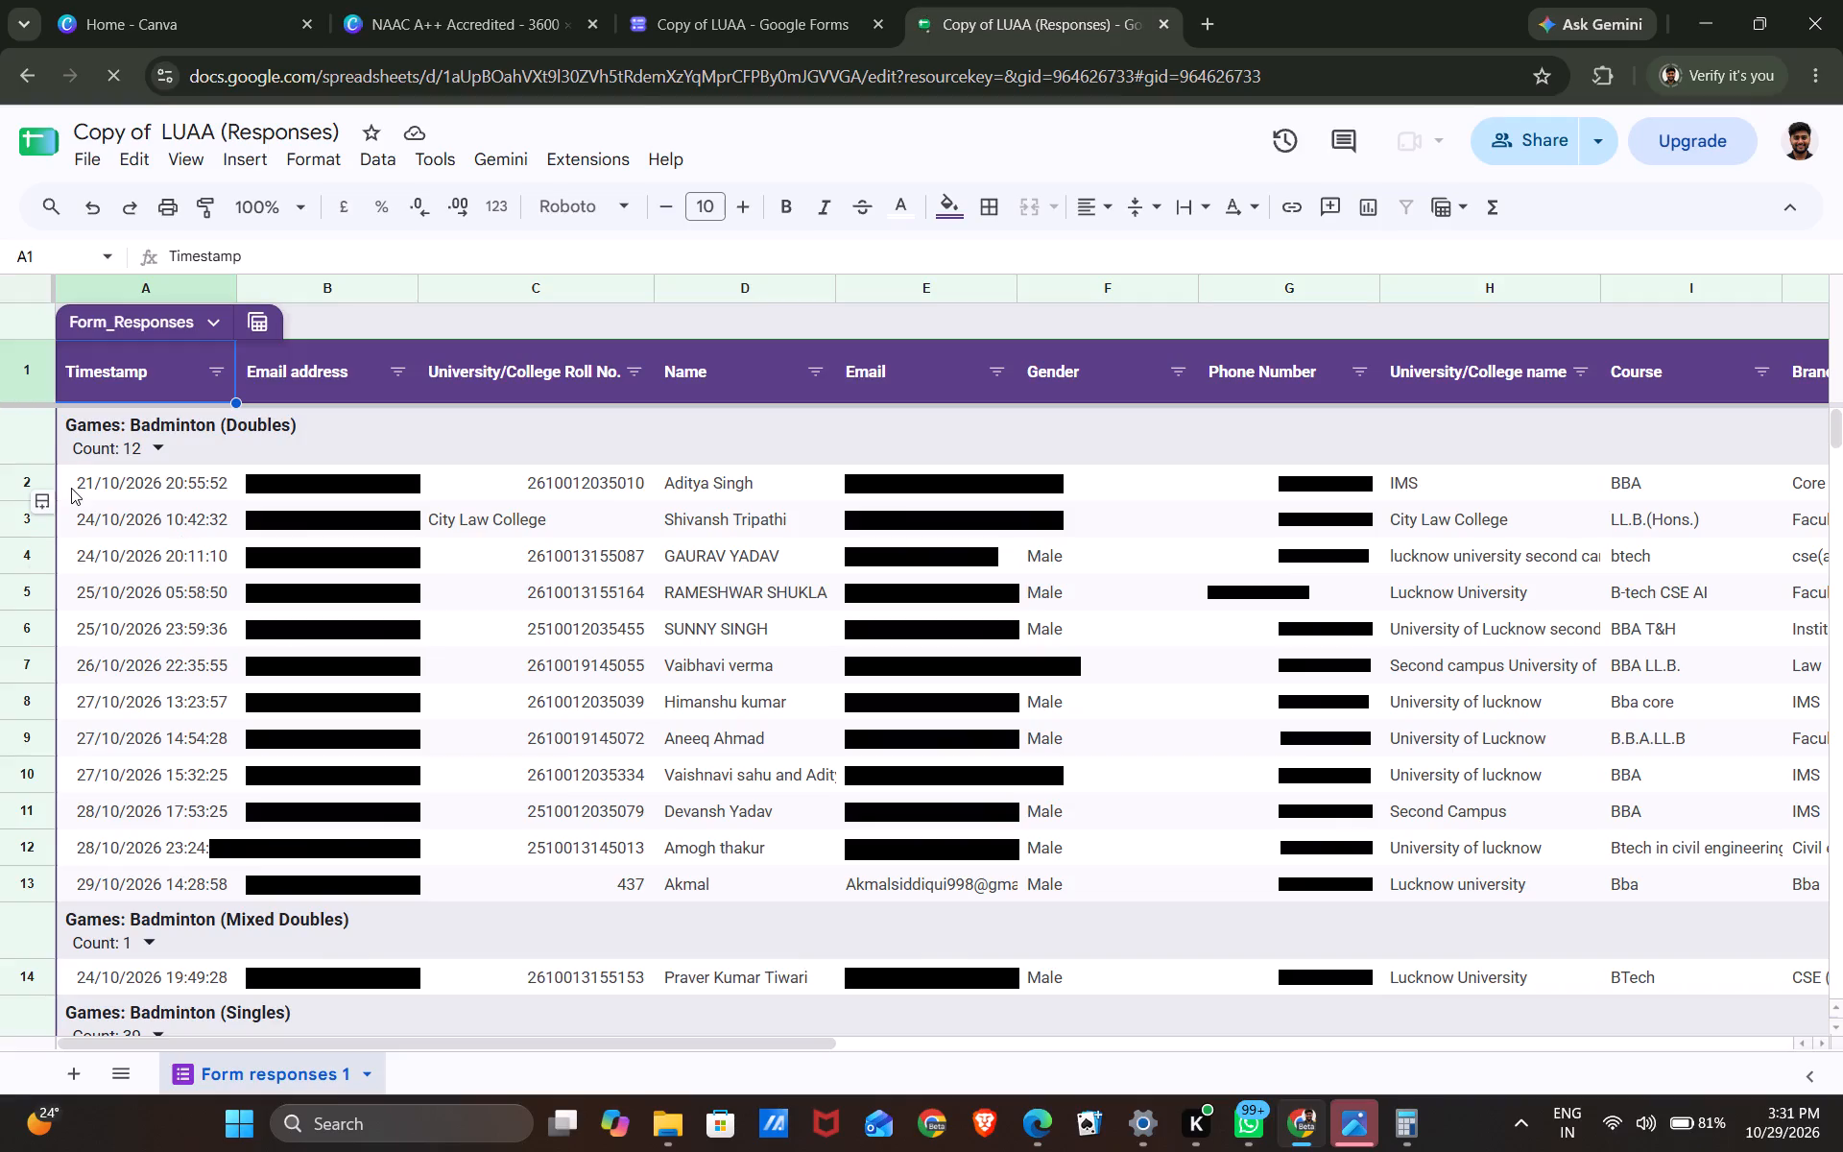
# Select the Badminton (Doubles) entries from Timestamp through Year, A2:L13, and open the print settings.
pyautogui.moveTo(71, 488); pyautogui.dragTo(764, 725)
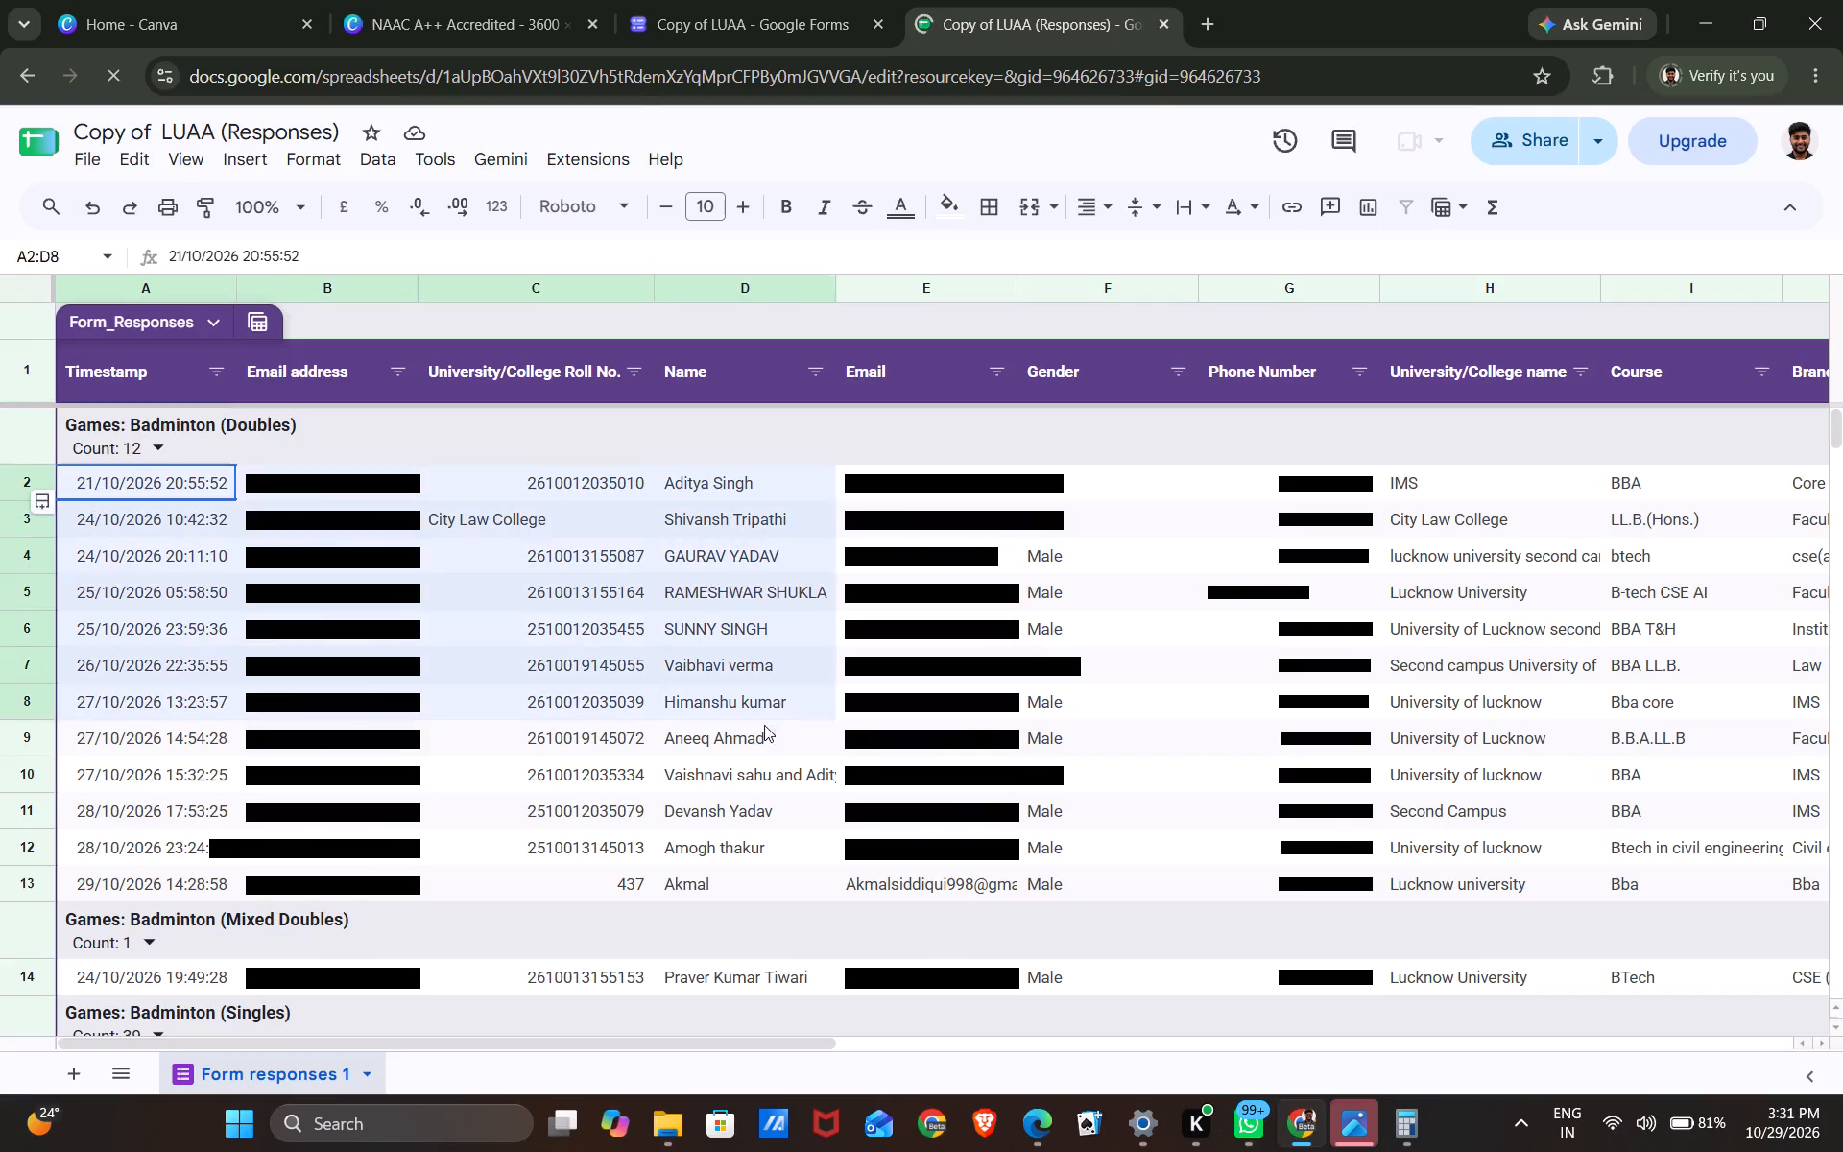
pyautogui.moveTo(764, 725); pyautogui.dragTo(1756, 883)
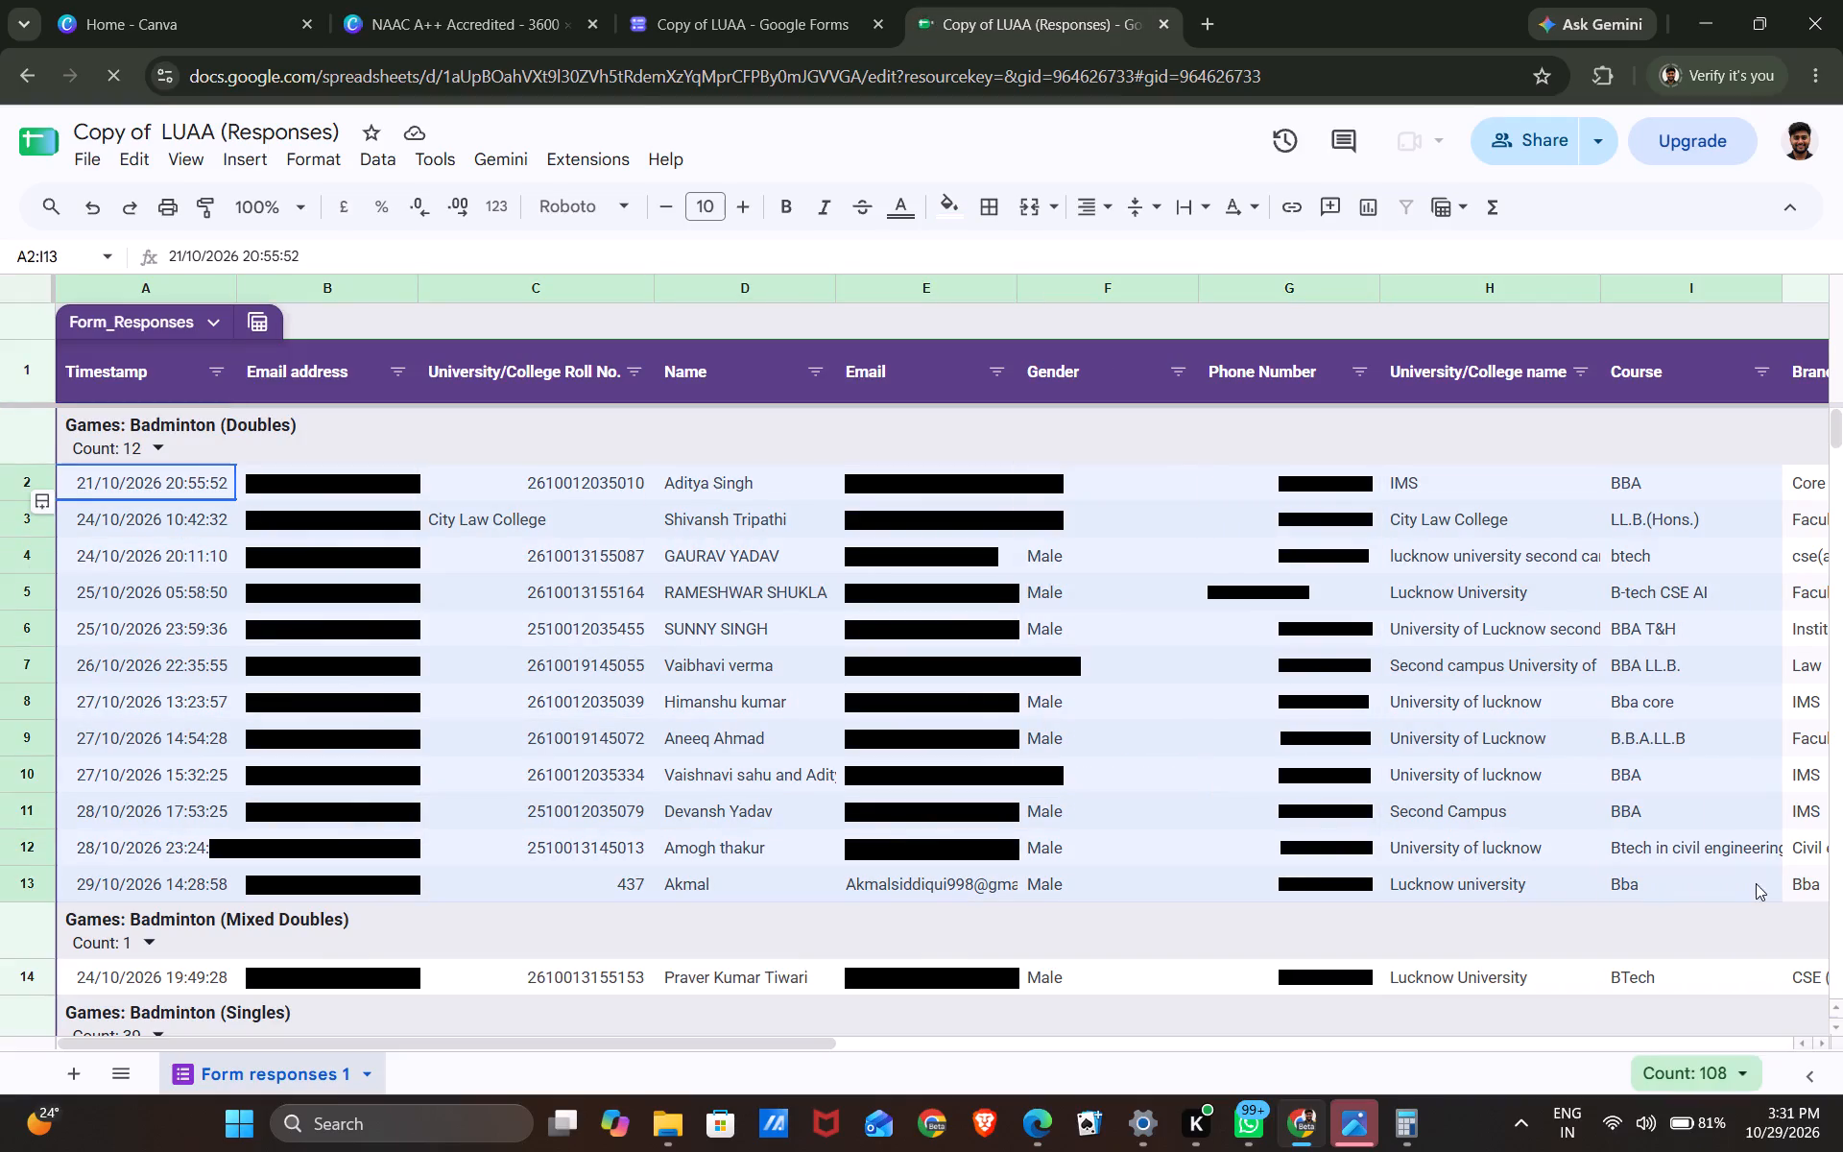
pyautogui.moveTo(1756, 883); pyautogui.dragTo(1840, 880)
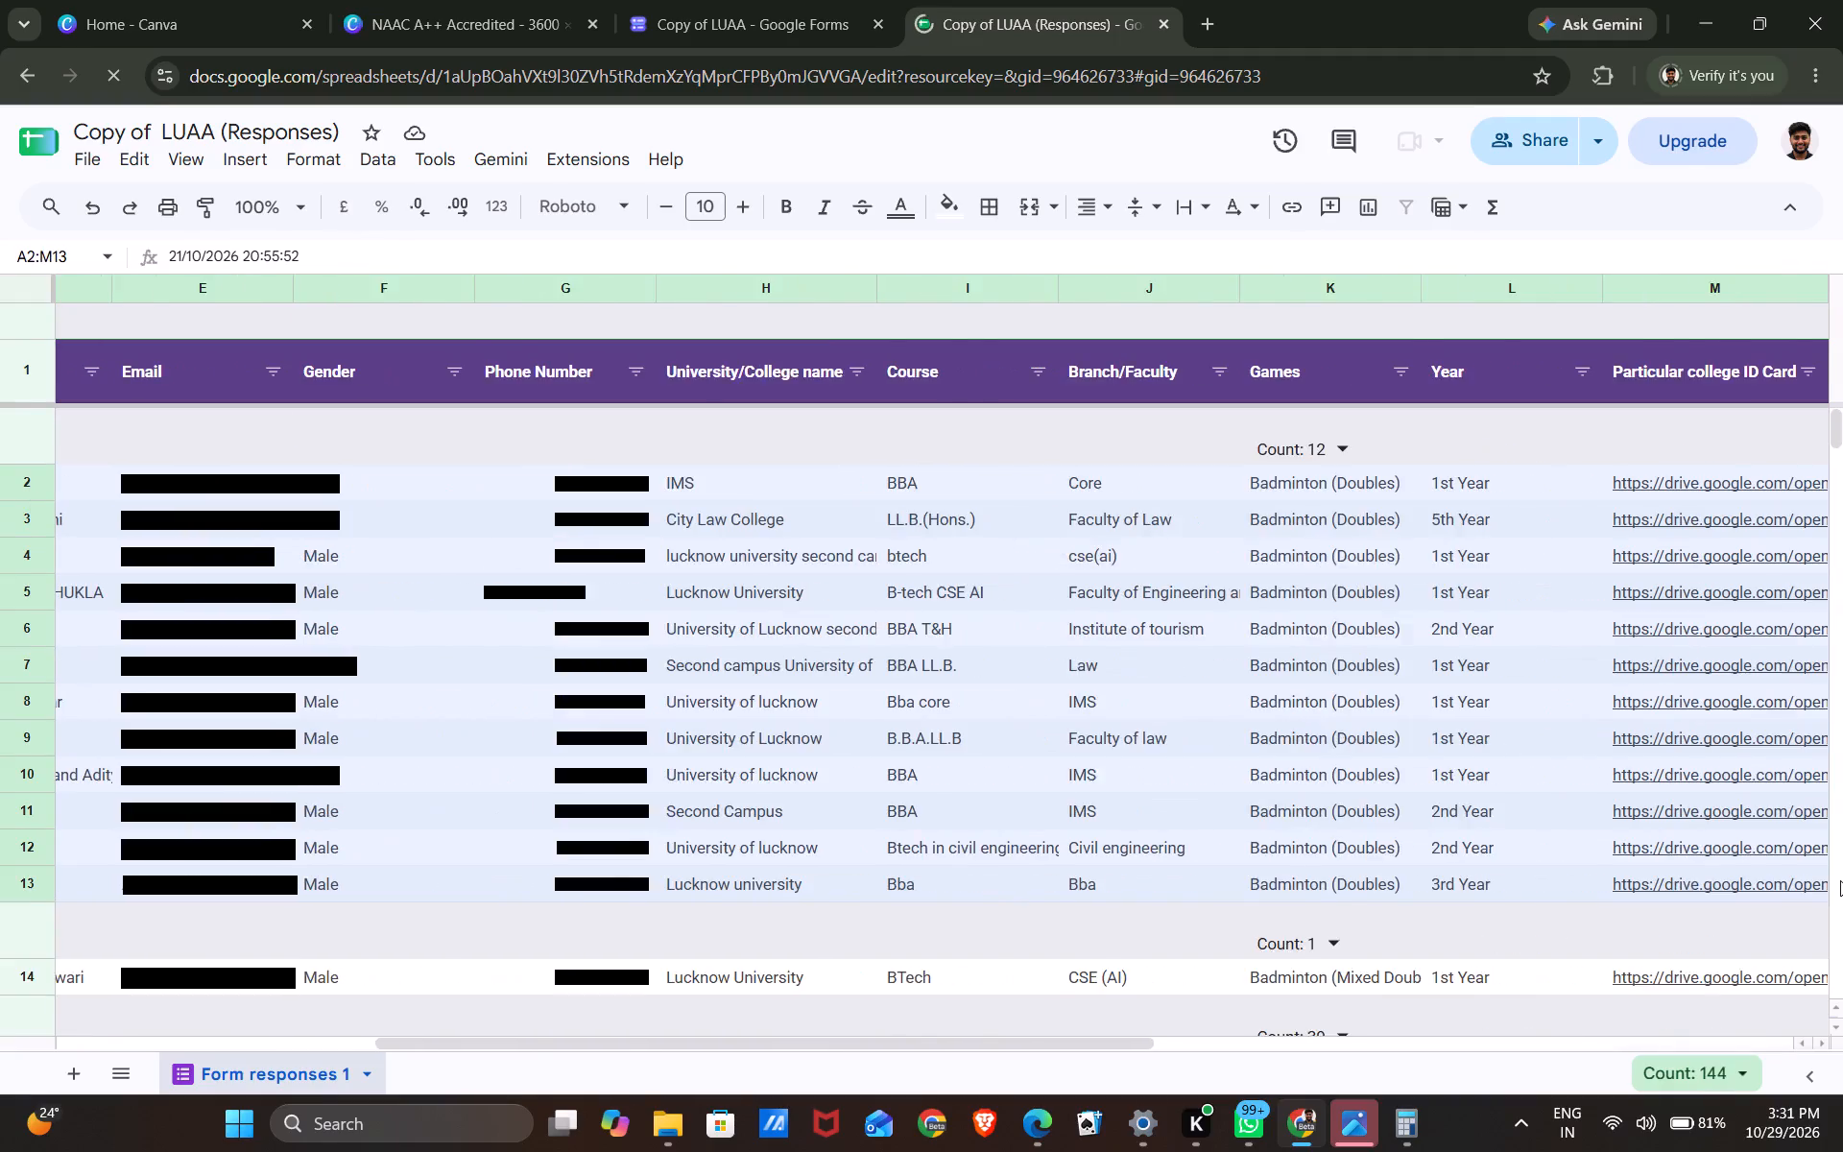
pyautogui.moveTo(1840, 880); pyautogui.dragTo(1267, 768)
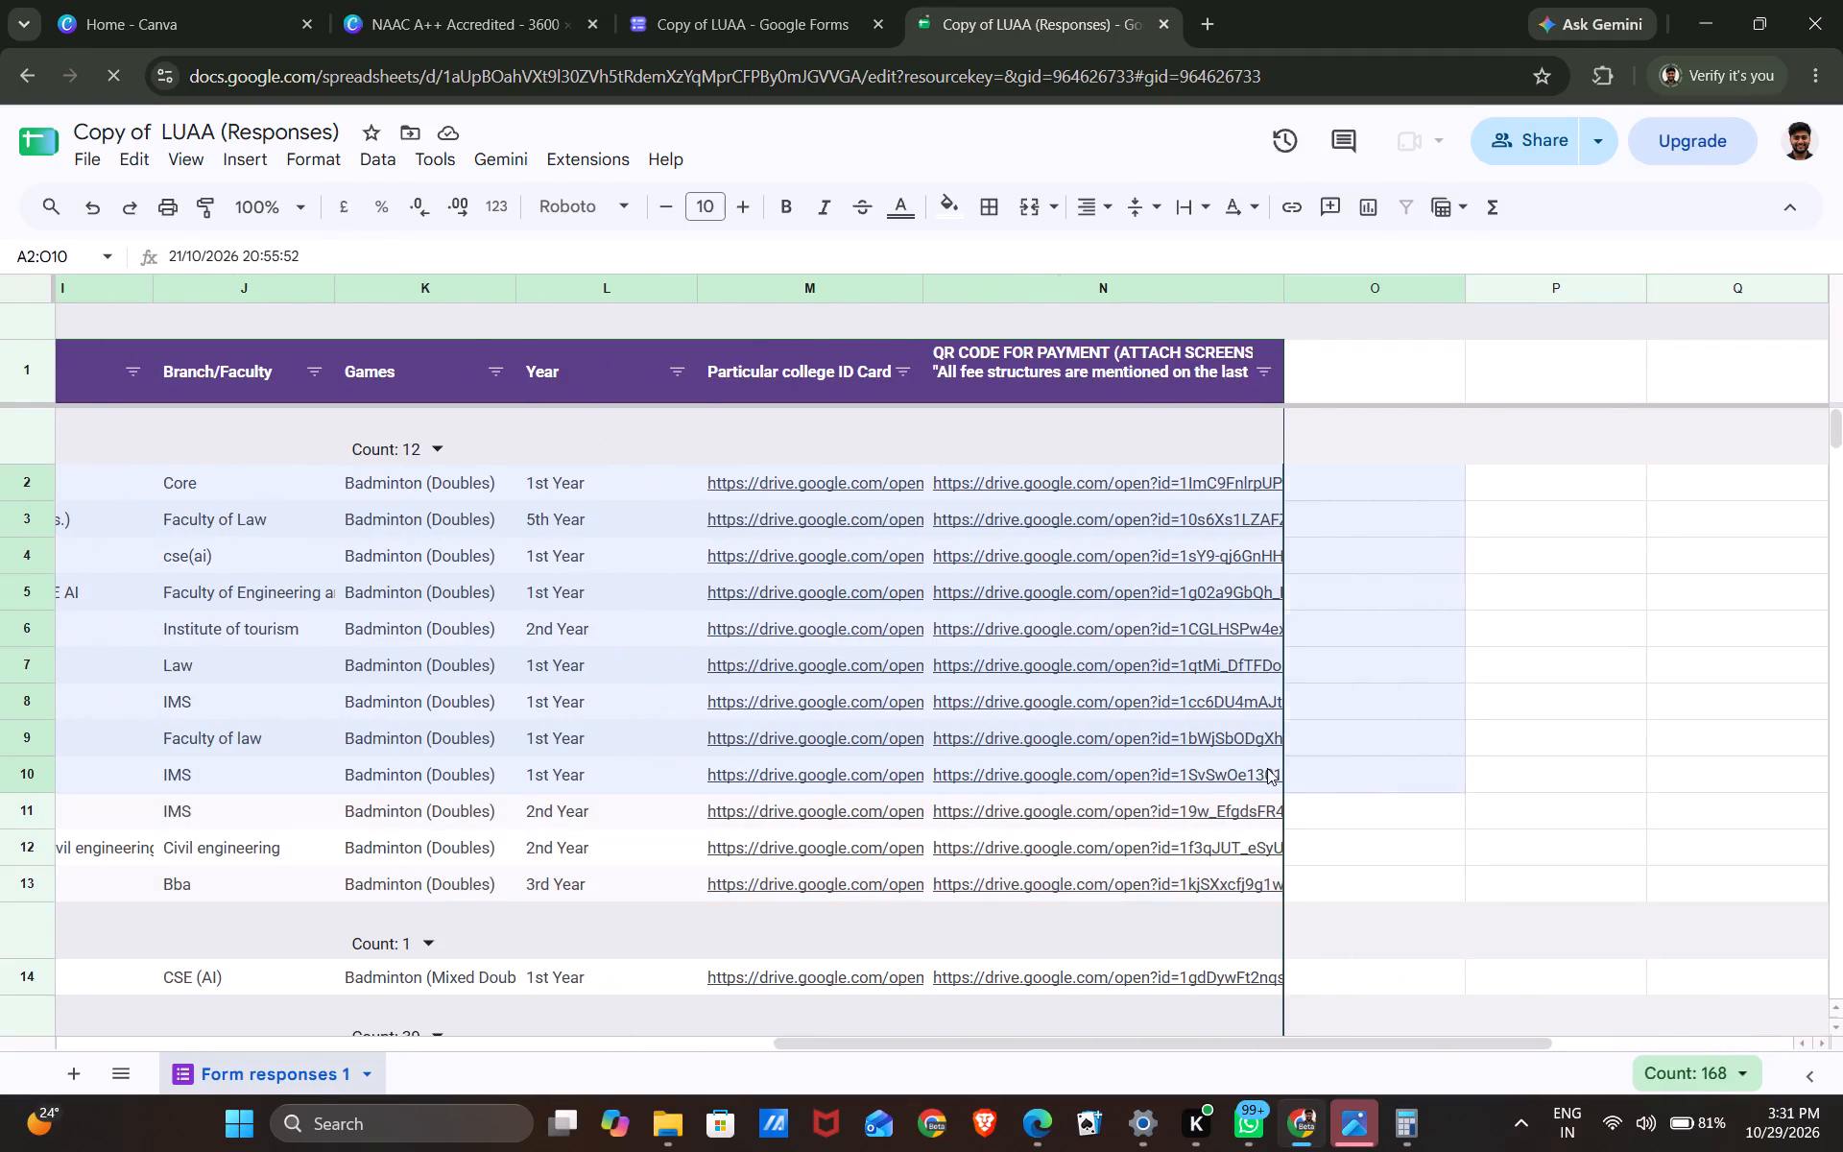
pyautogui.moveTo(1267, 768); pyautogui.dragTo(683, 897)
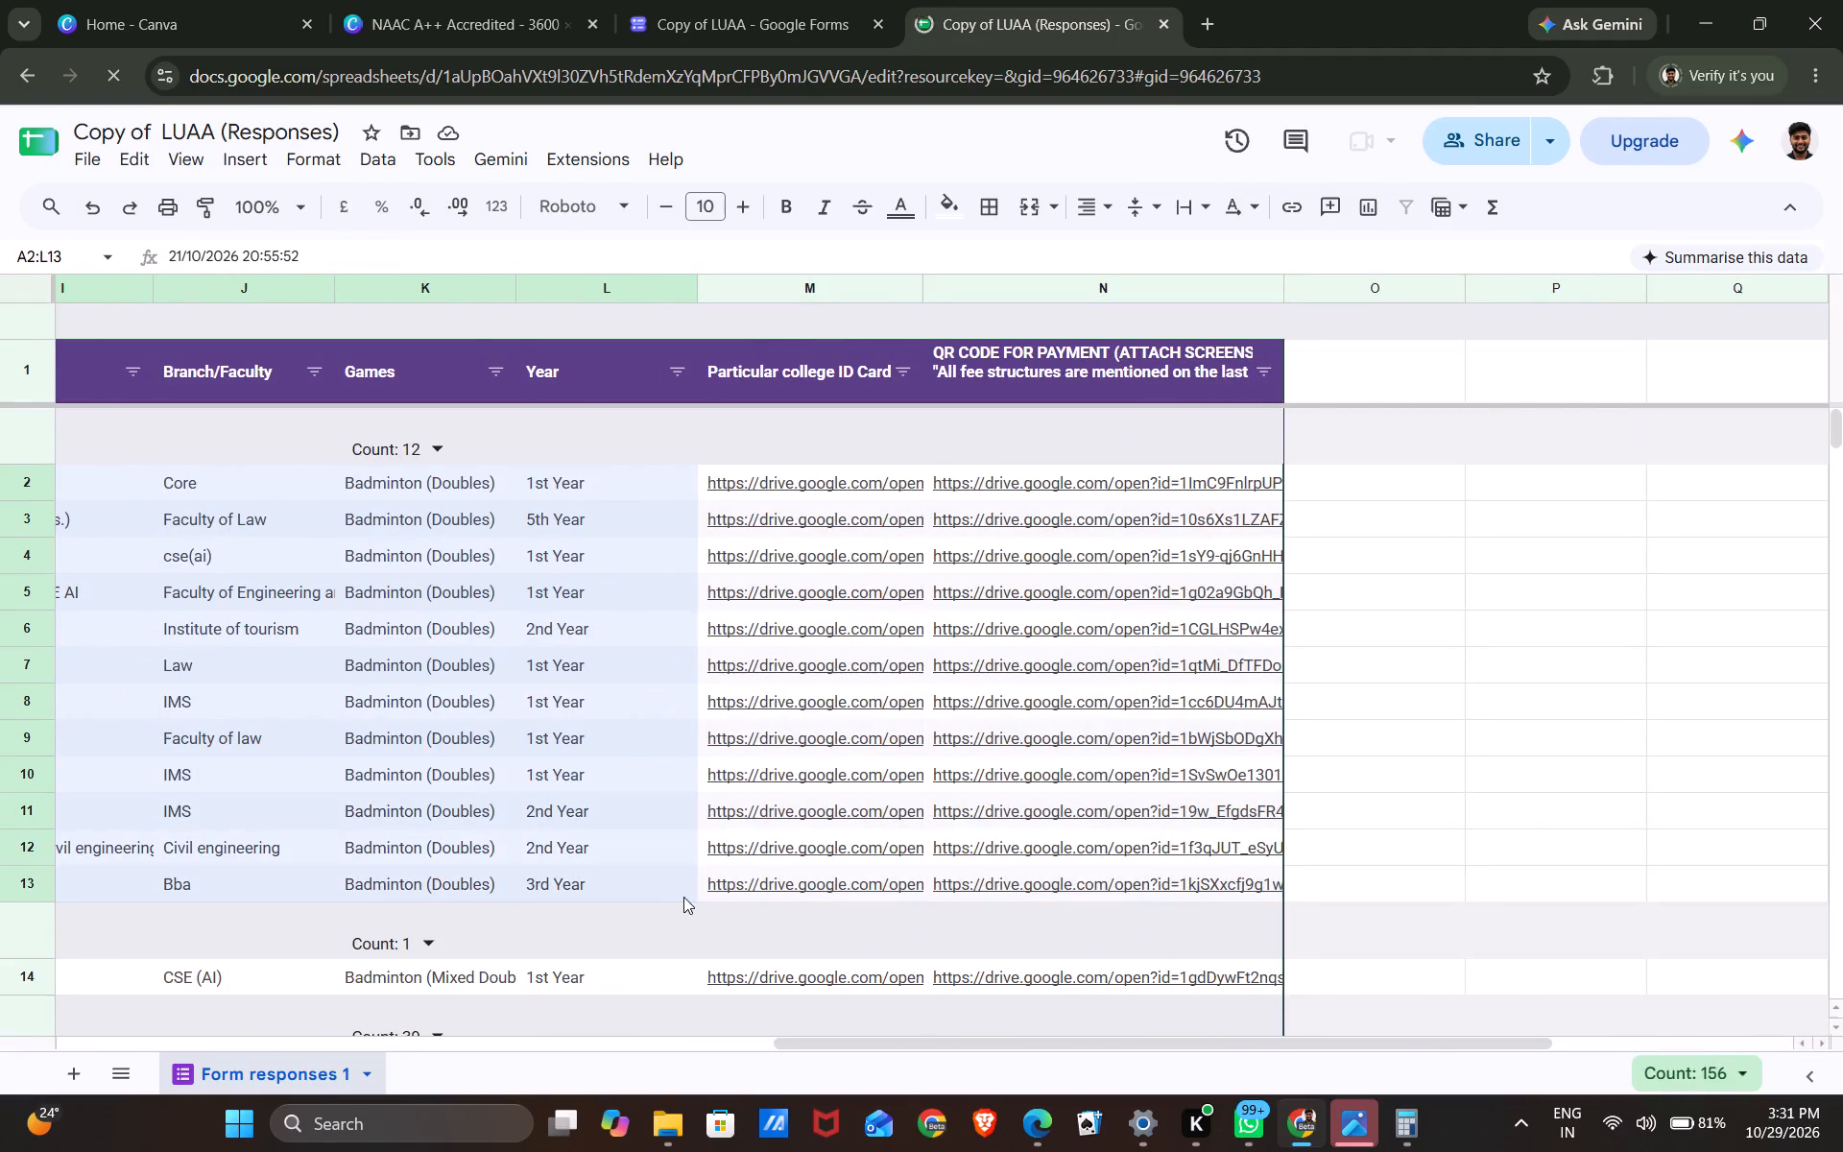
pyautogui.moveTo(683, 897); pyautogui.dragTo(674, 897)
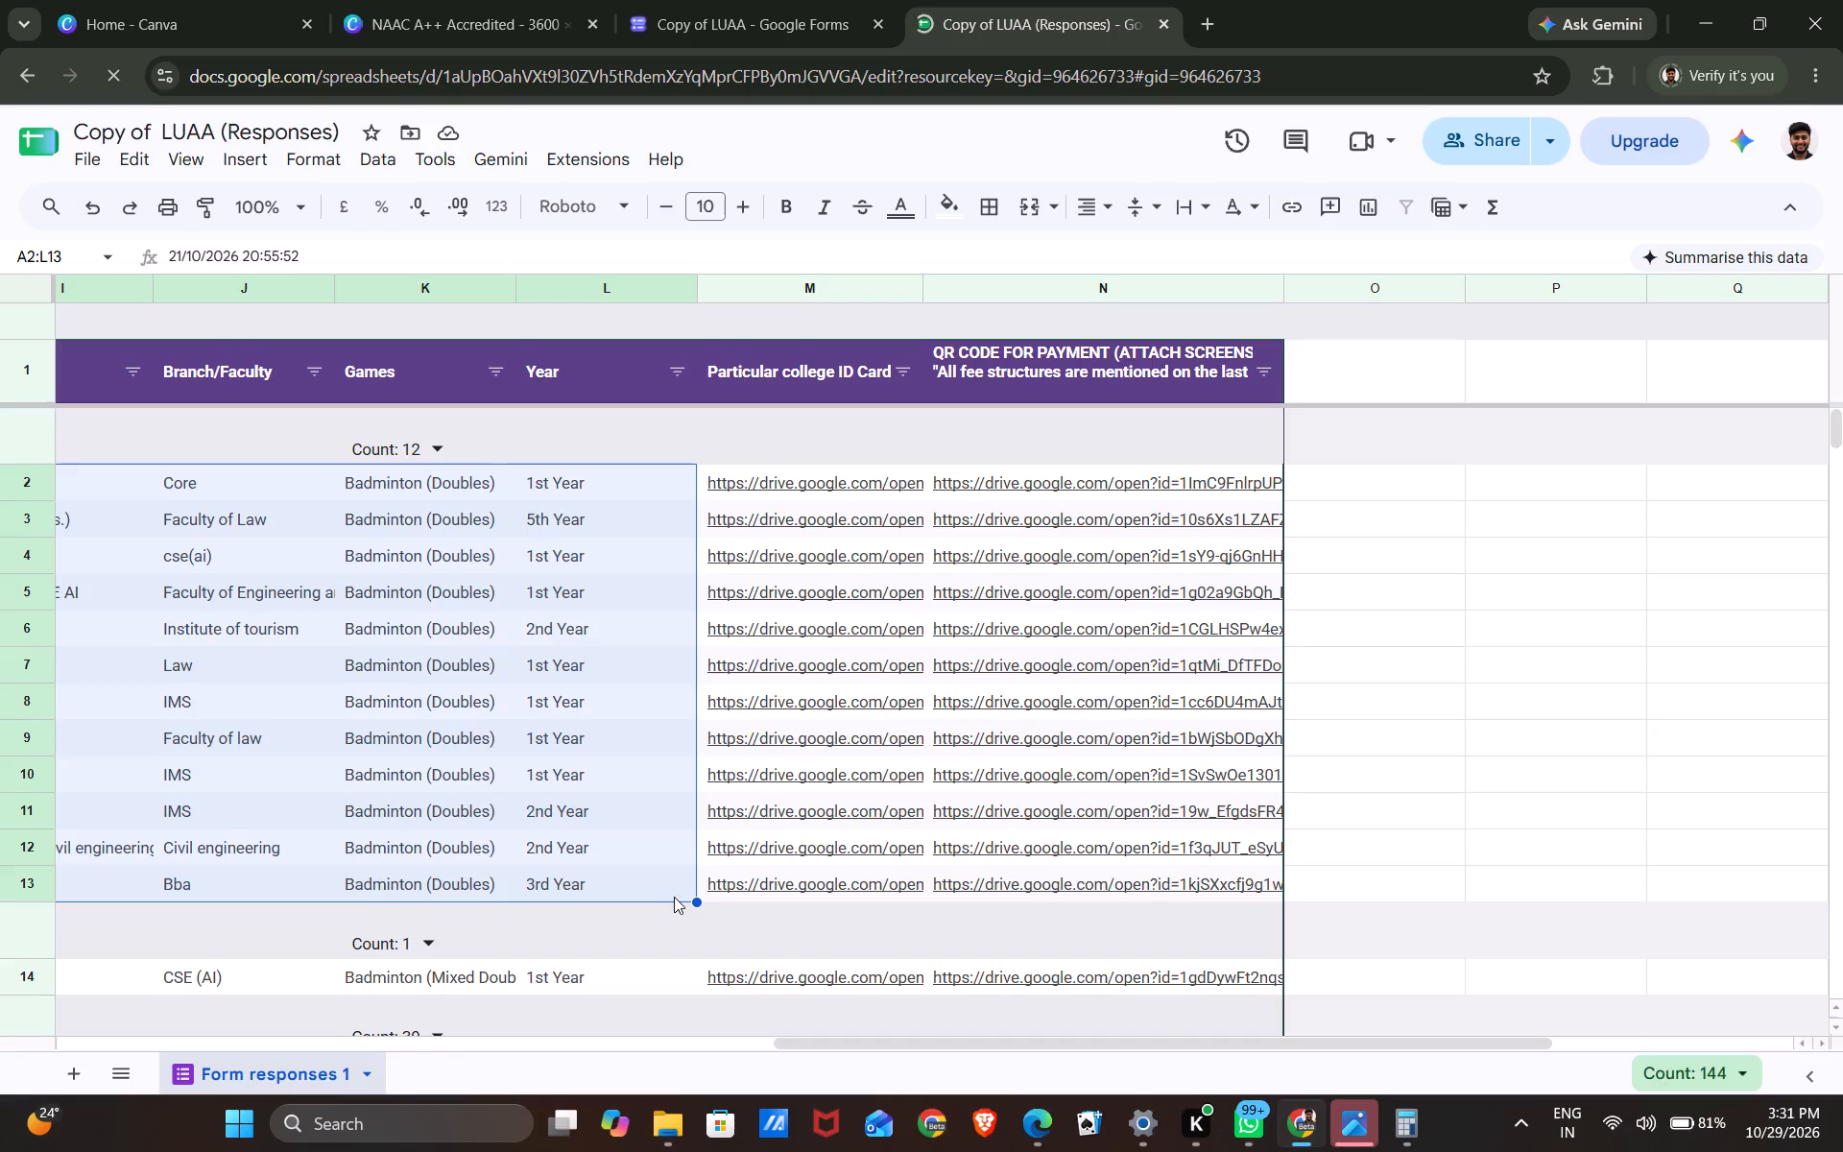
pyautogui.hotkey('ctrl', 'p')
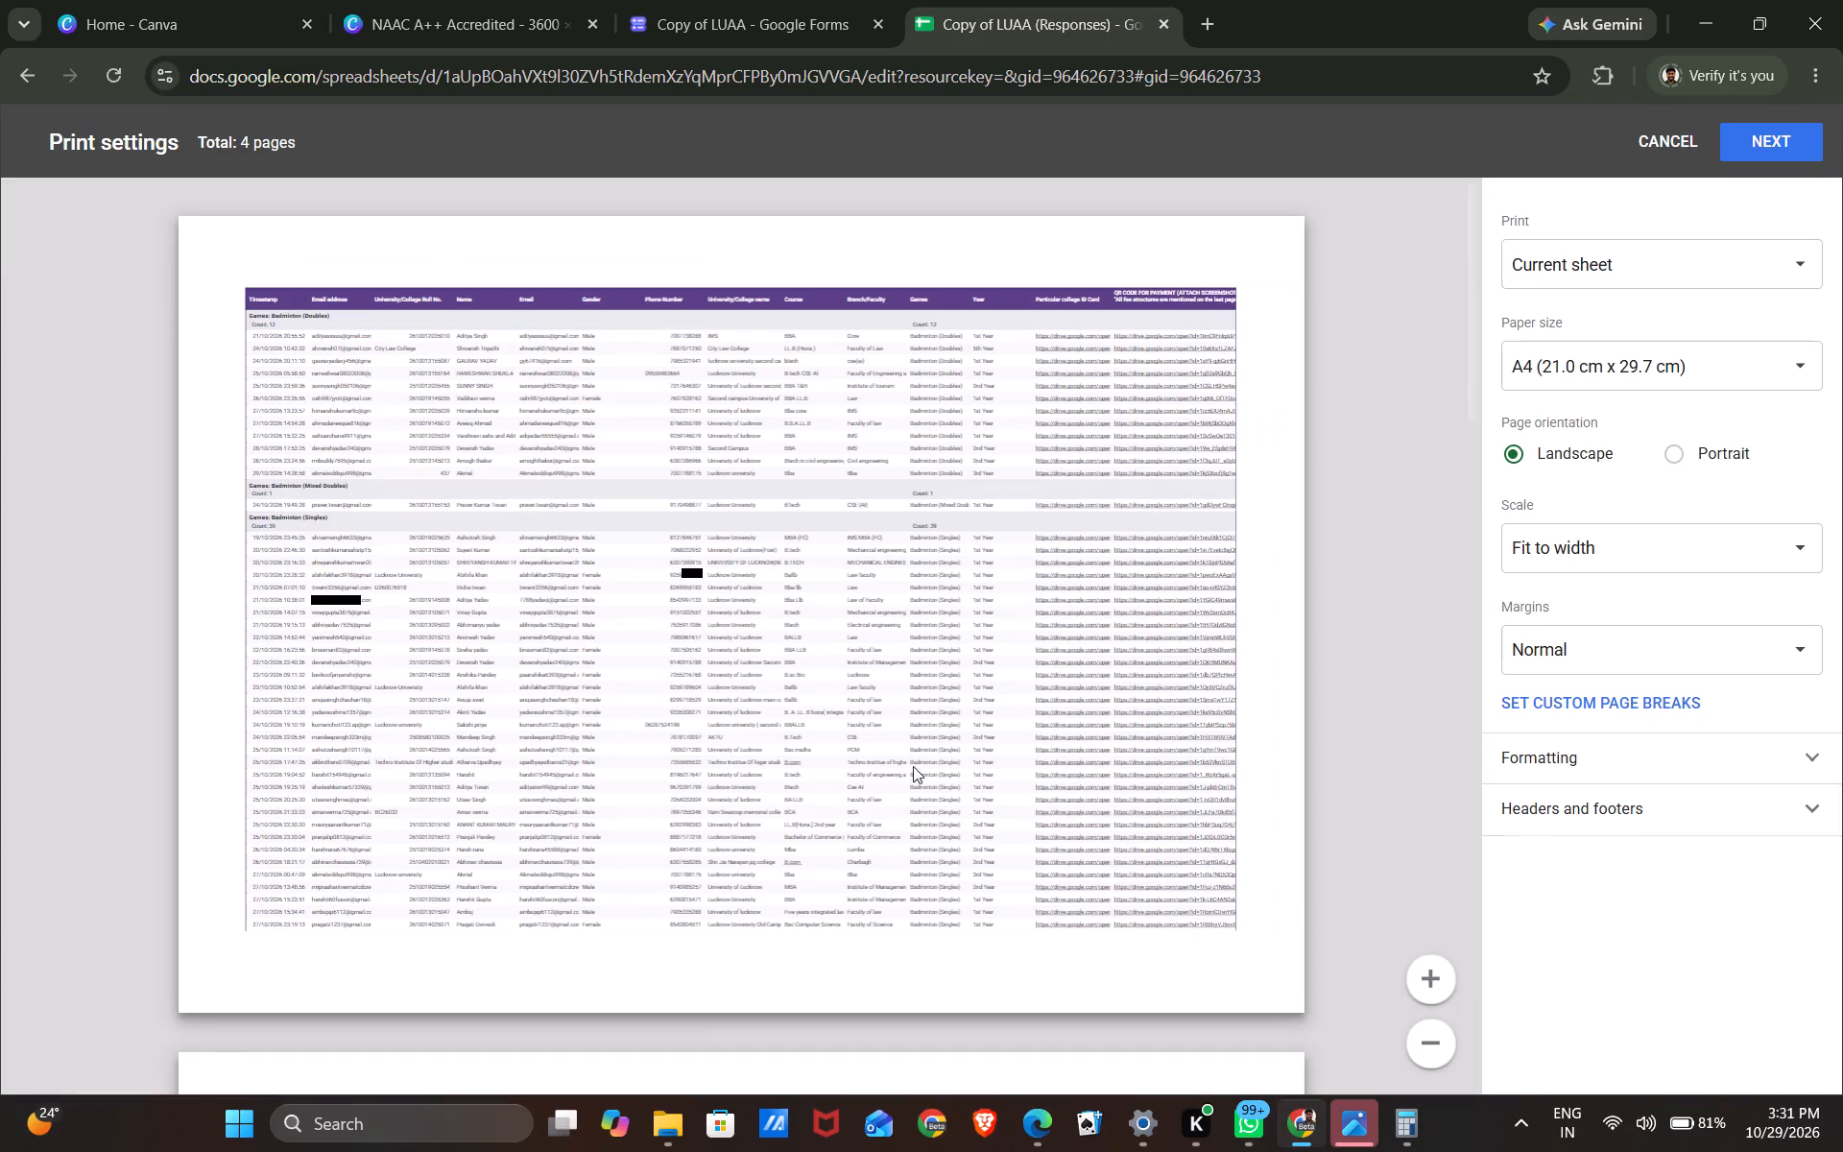
# Examine the pages in the current-sheet print preview and close the spreadsheet.
pyautogui.scroll(-10, 975, 734)
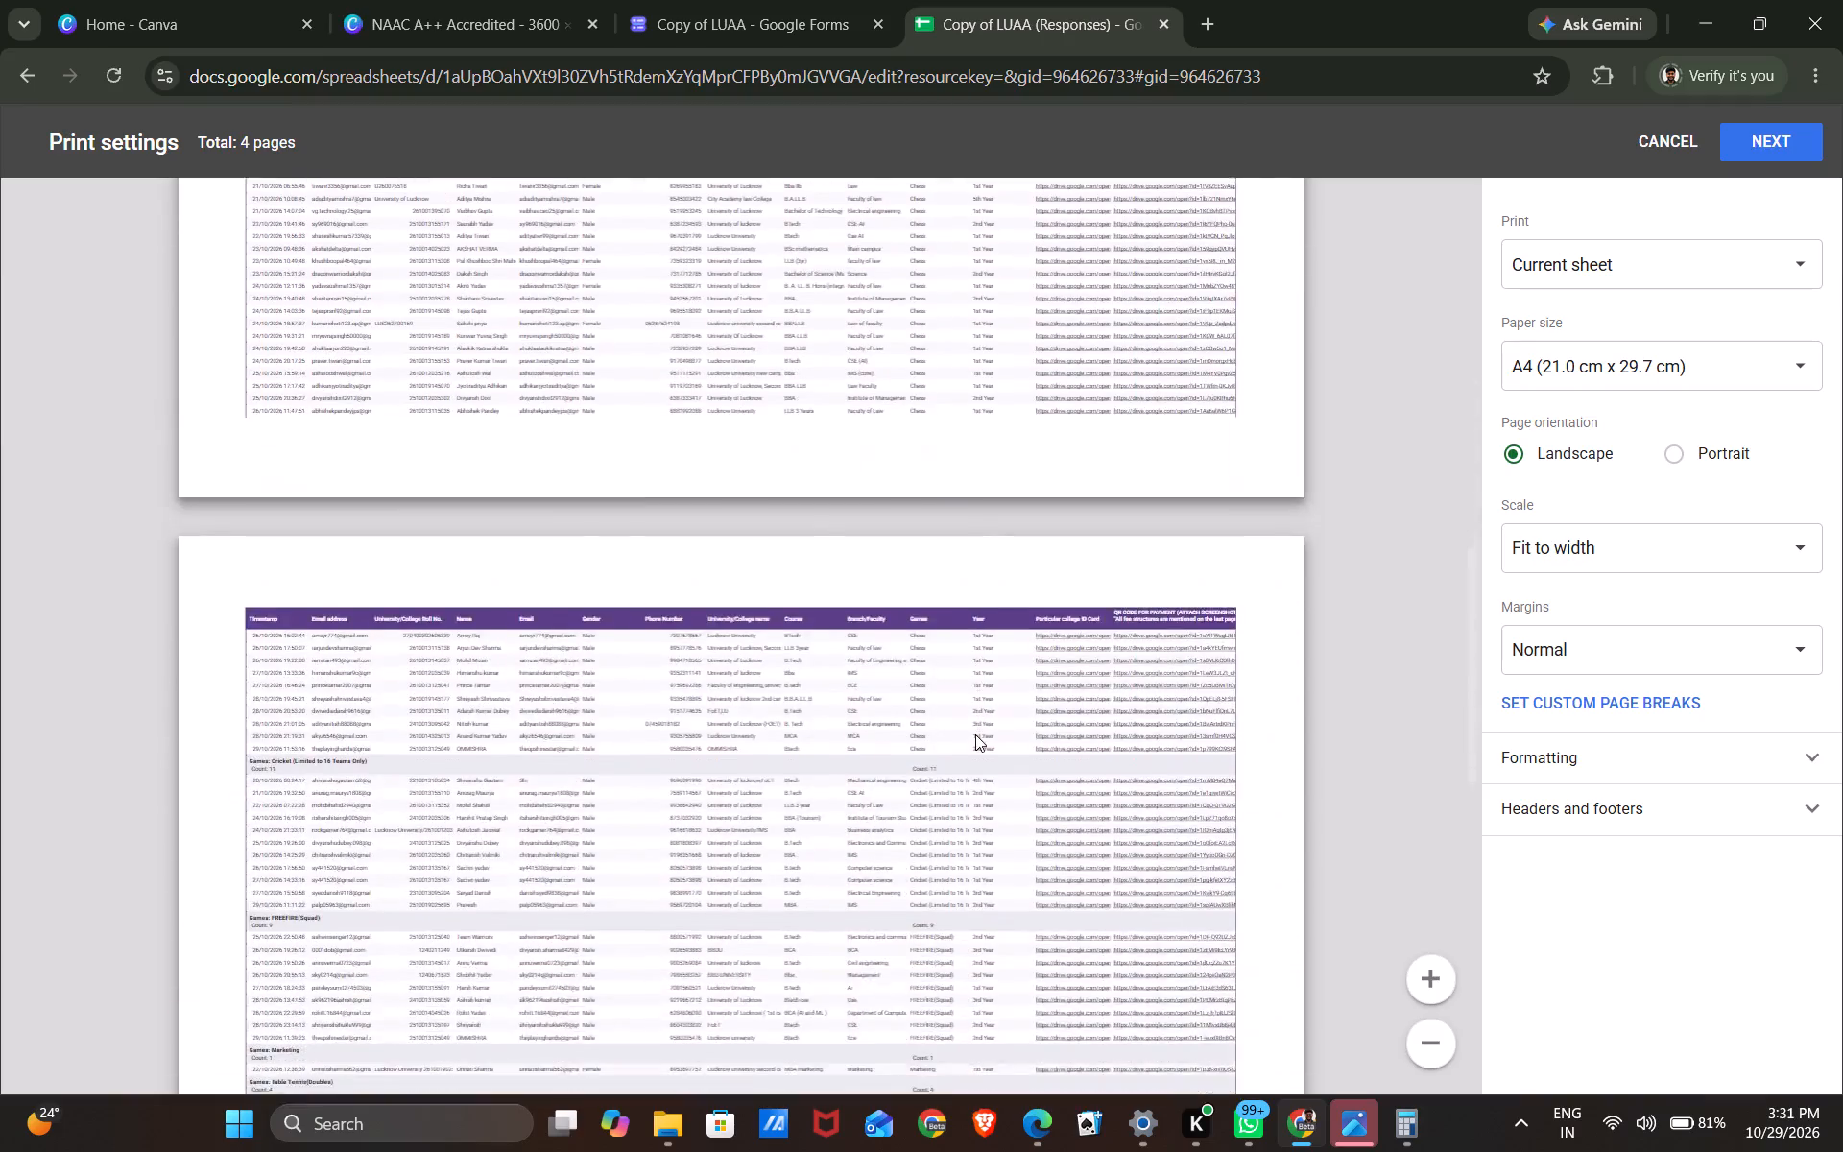
pyautogui.scroll(-7, 975, 734)
pyautogui.click(1165, 20)
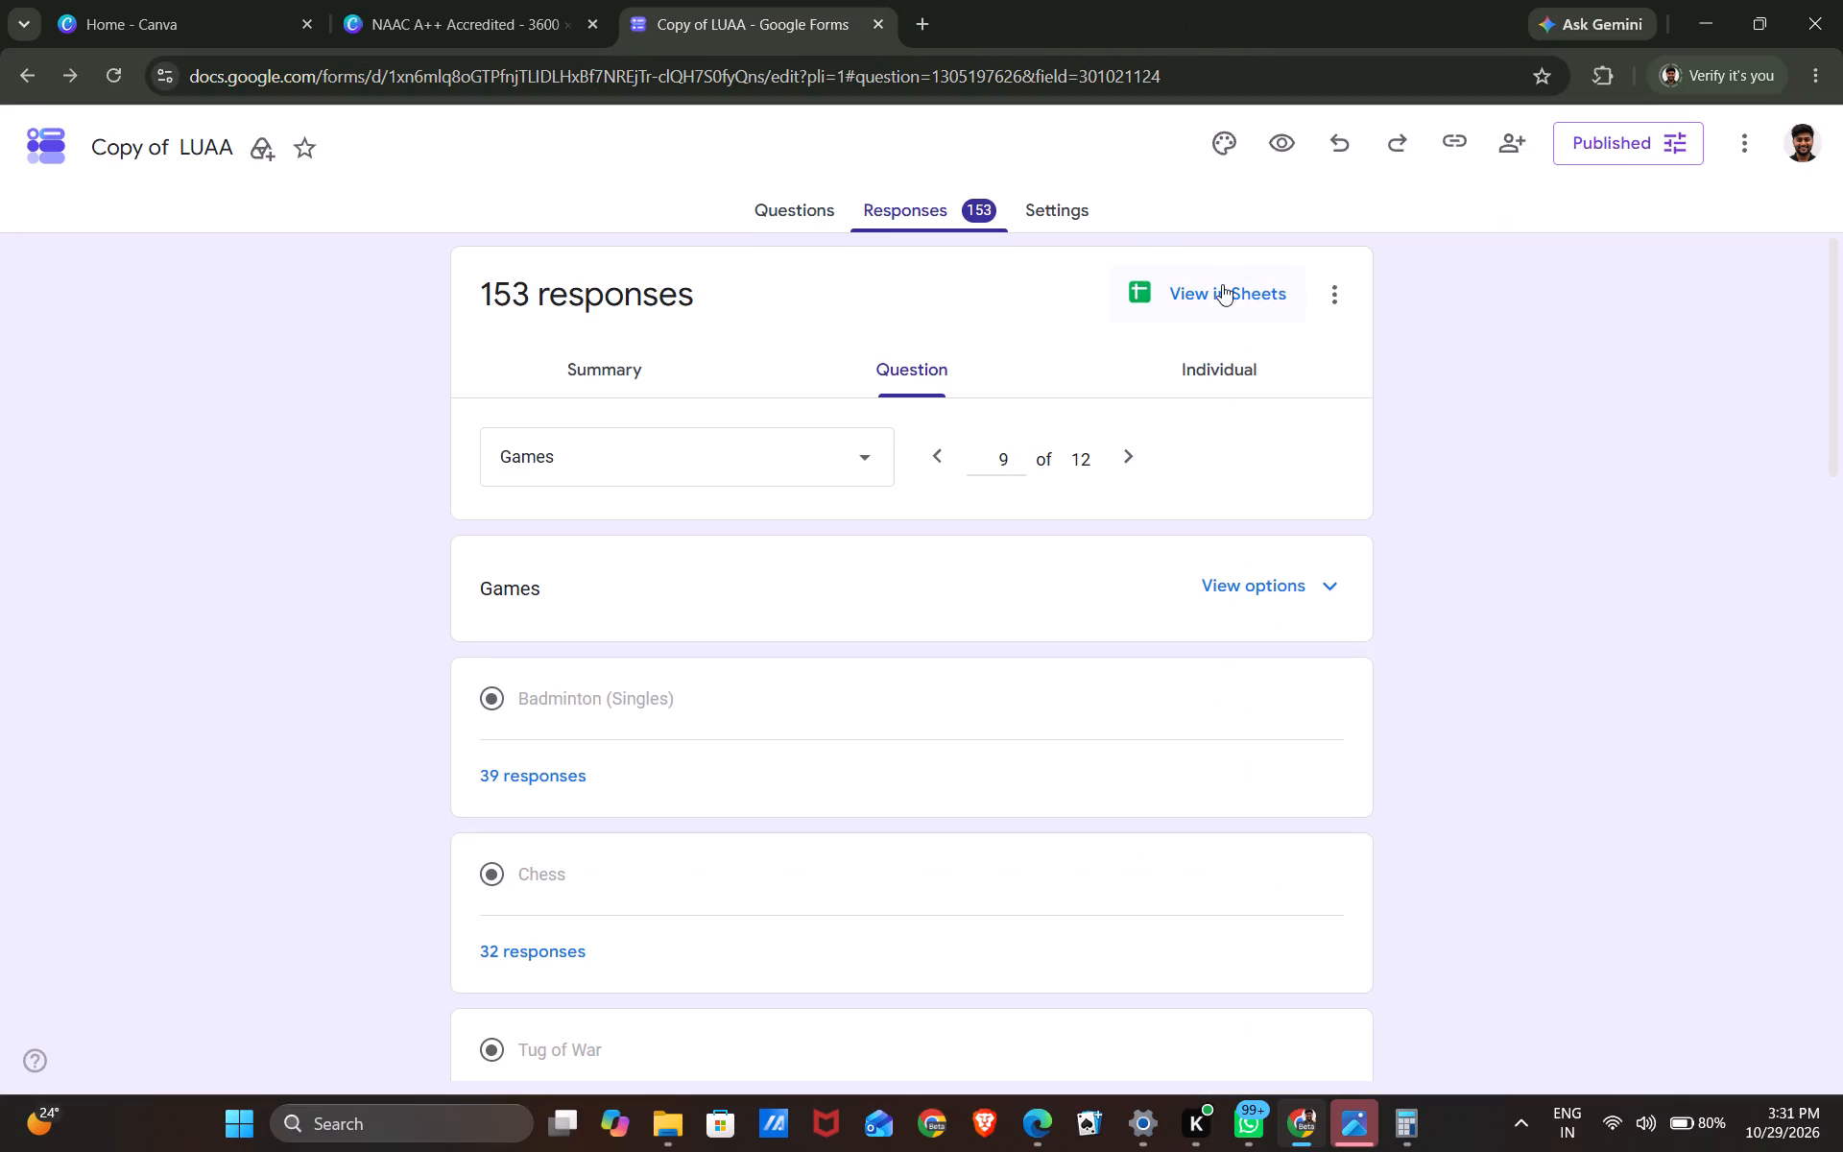
# Open the form's responses in Sheets again and create a group-by view on Games.
pyautogui.click(1220, 283)
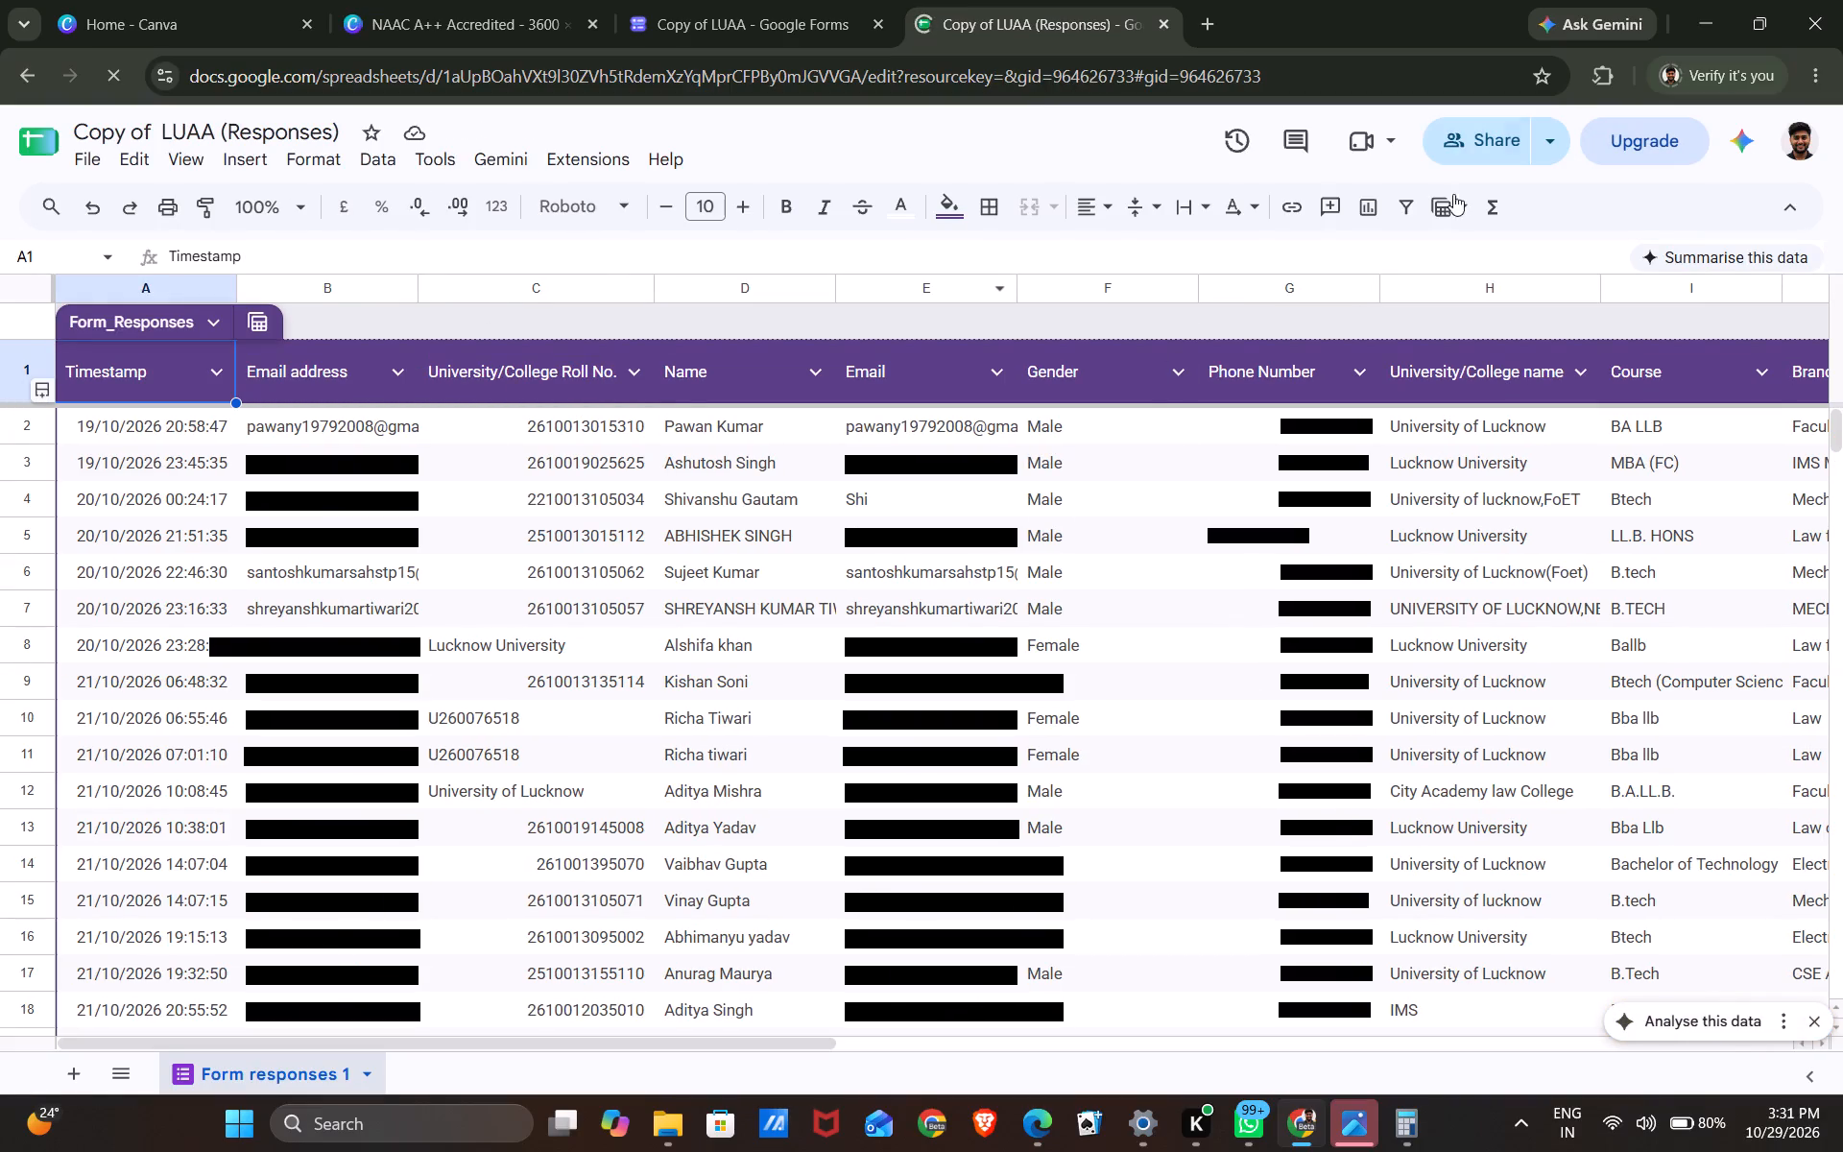
pyautogui.click(1444, 203)
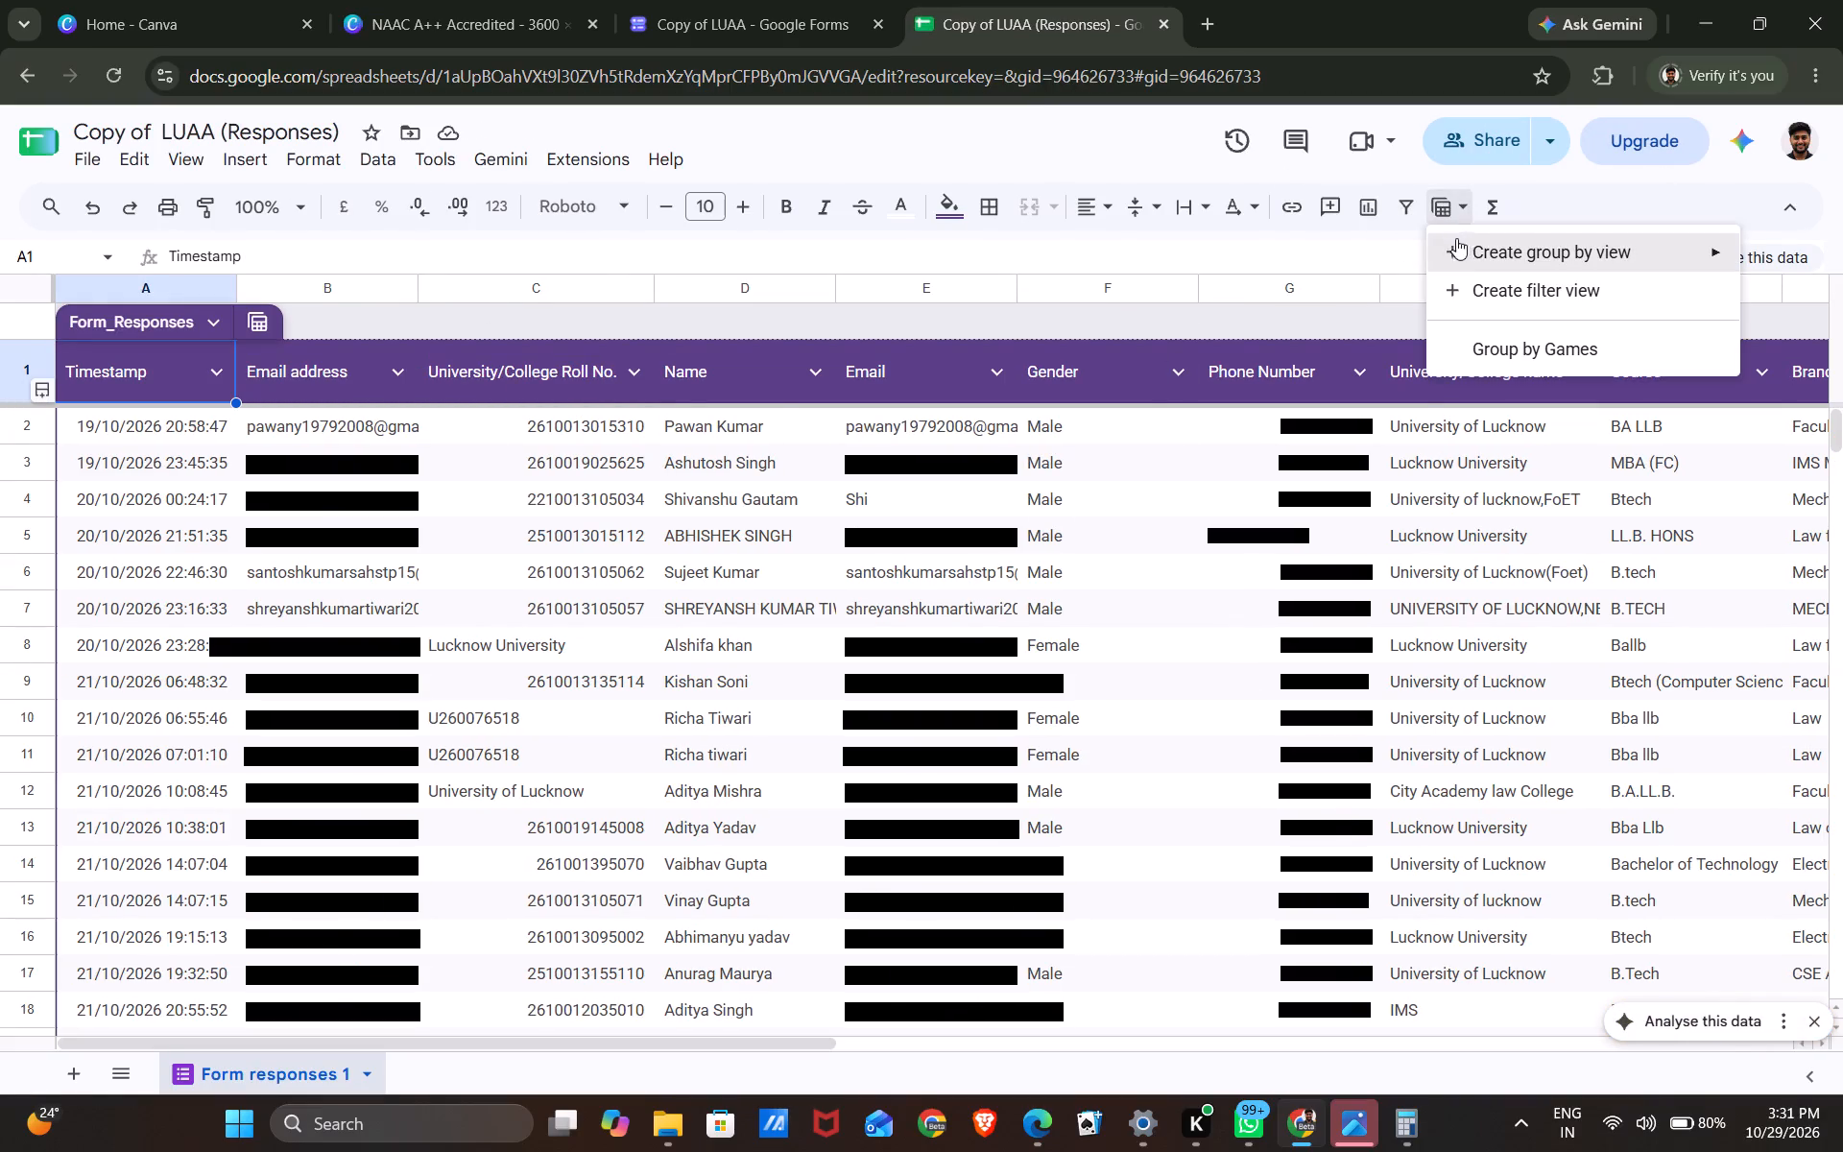
pyautogui.click(1457, 245)
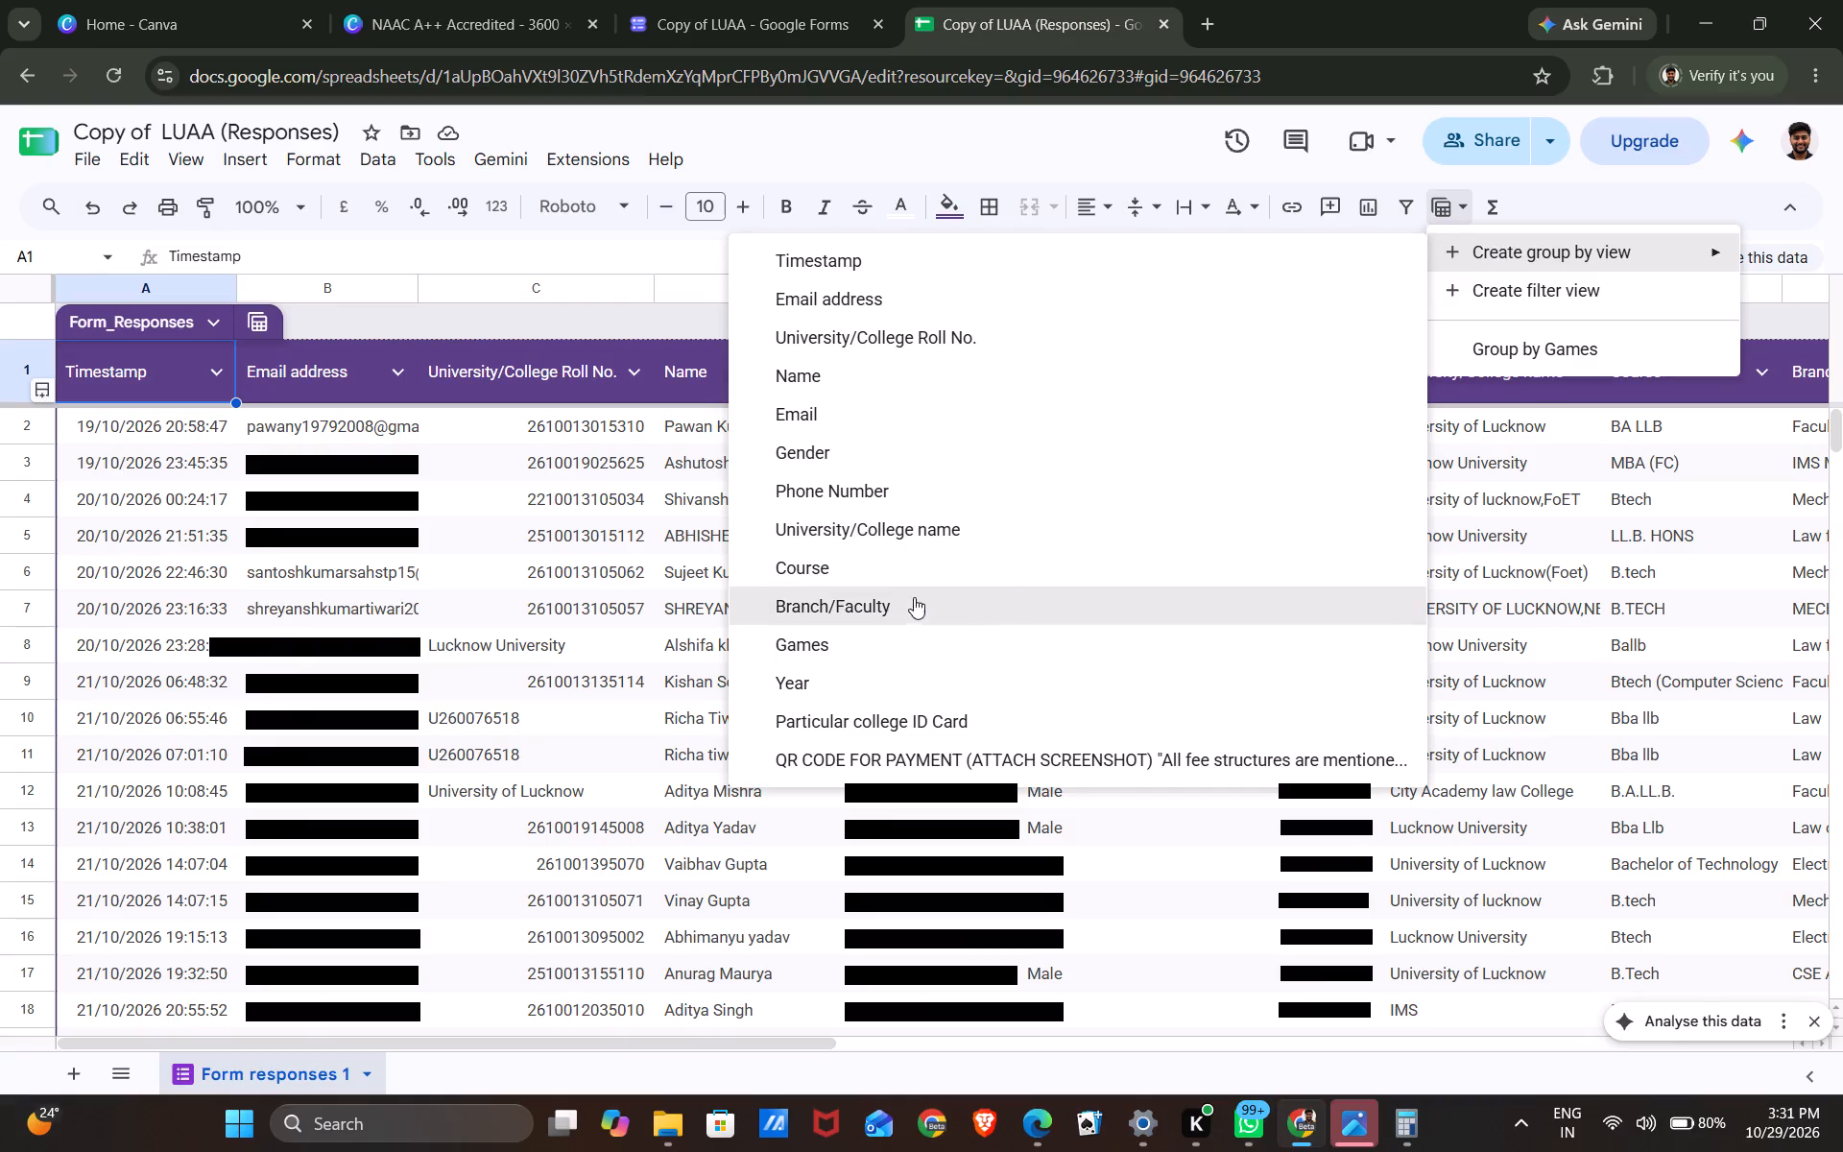
pyautogui.click(807, 638)
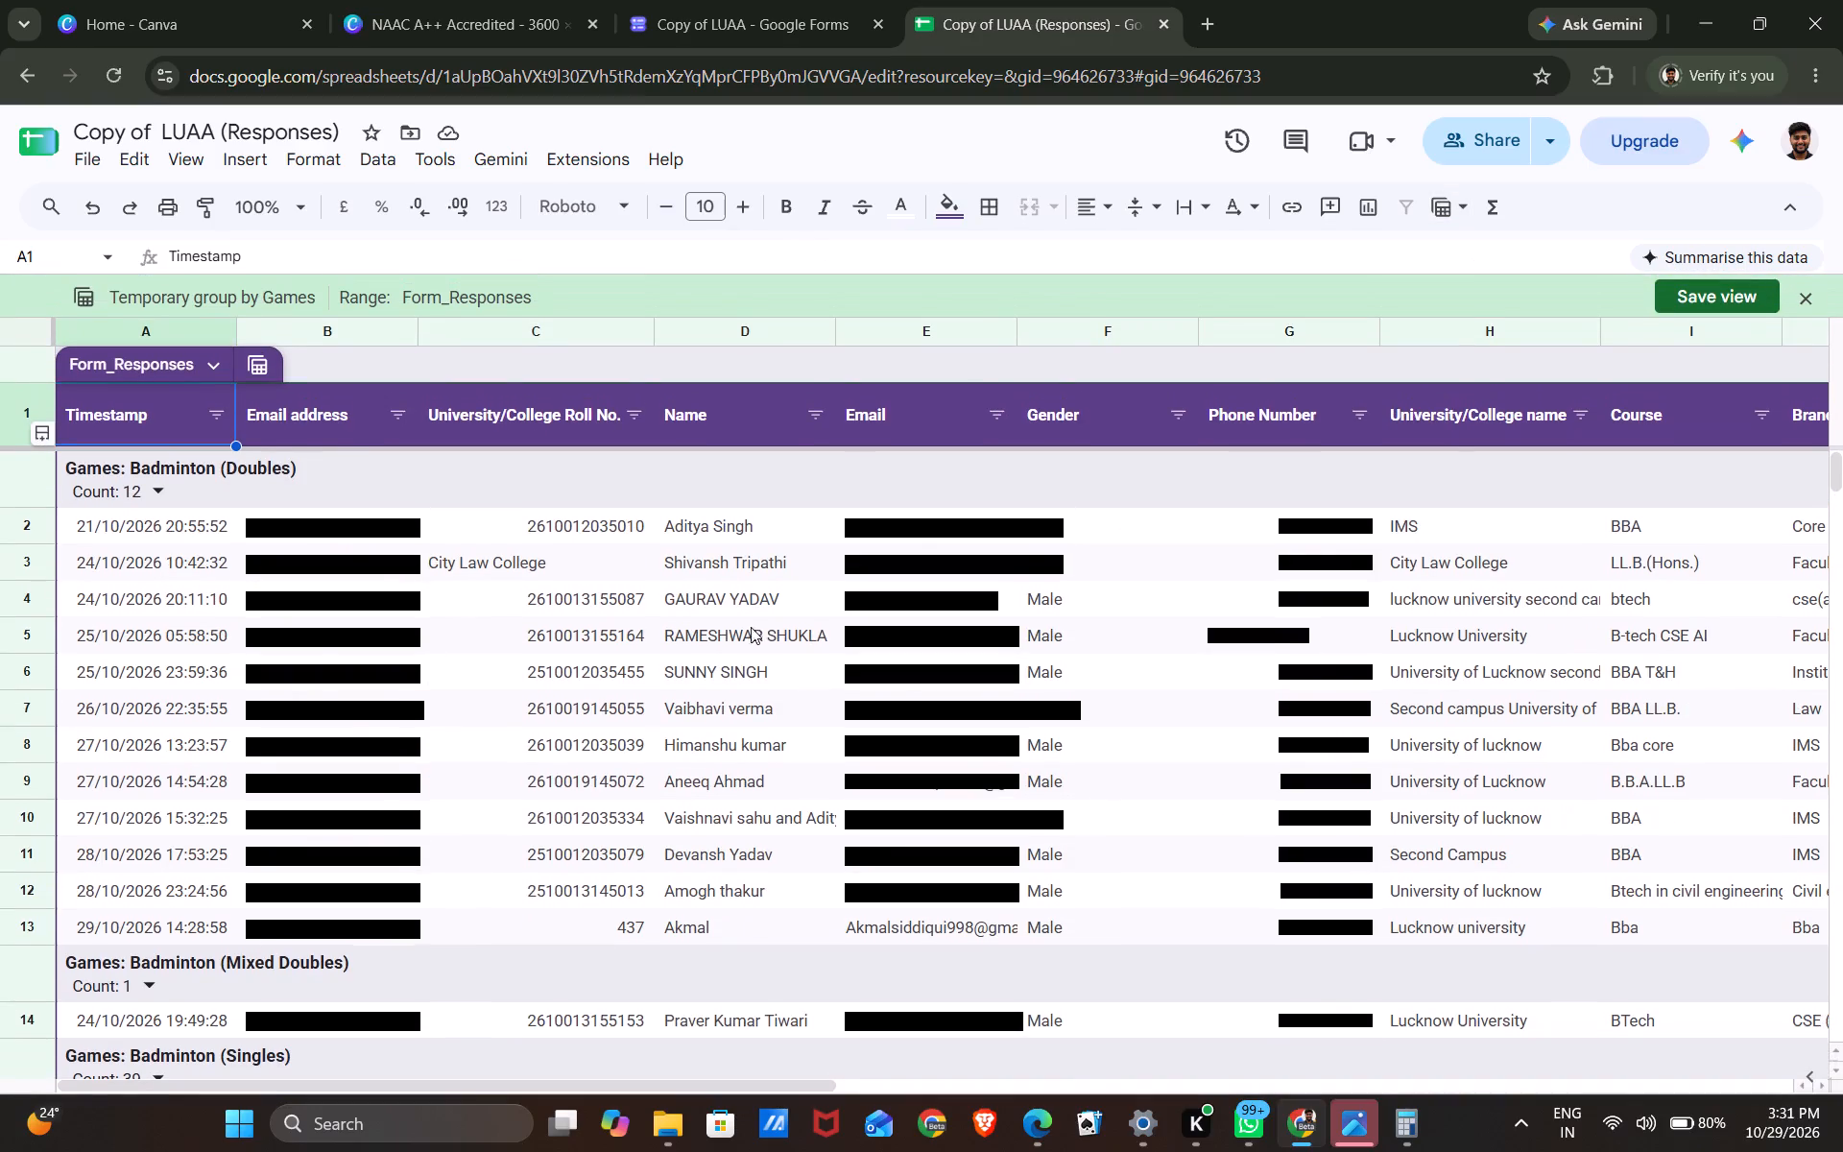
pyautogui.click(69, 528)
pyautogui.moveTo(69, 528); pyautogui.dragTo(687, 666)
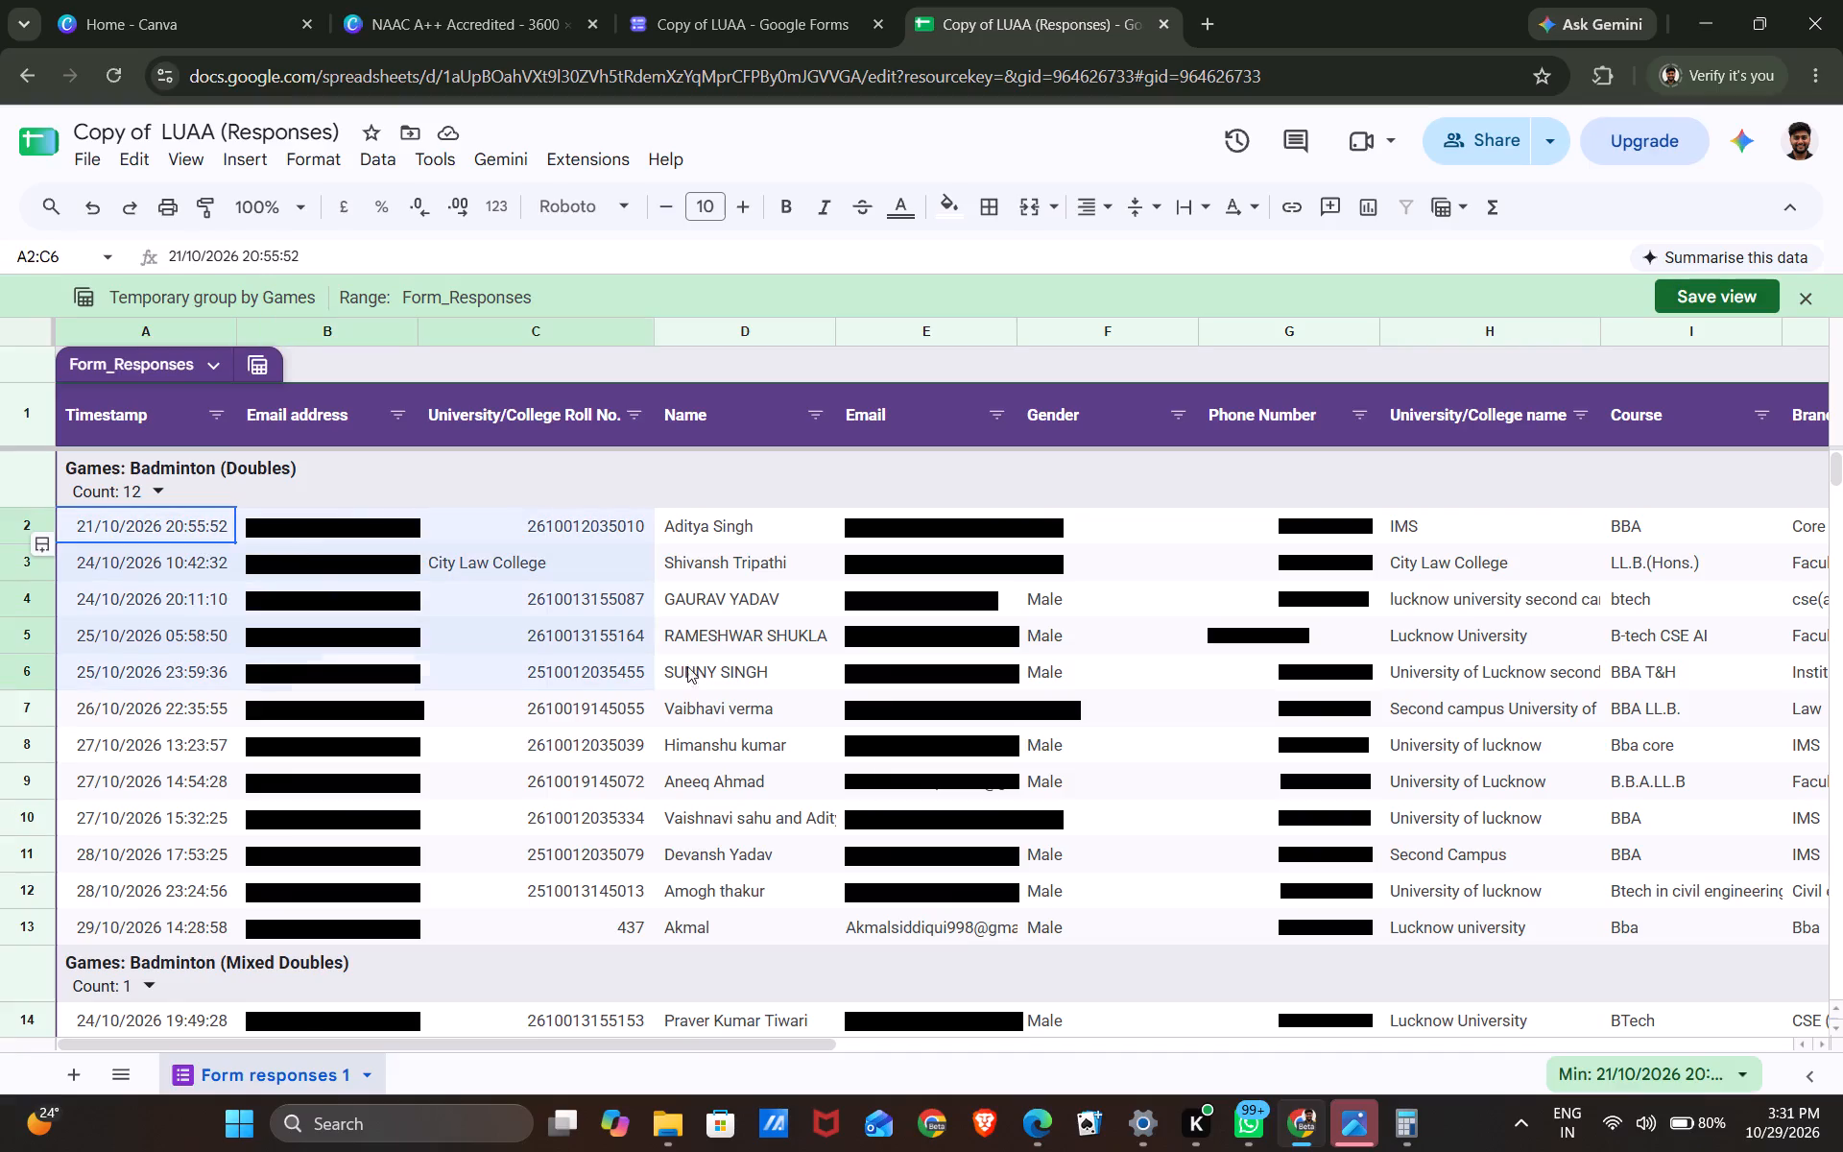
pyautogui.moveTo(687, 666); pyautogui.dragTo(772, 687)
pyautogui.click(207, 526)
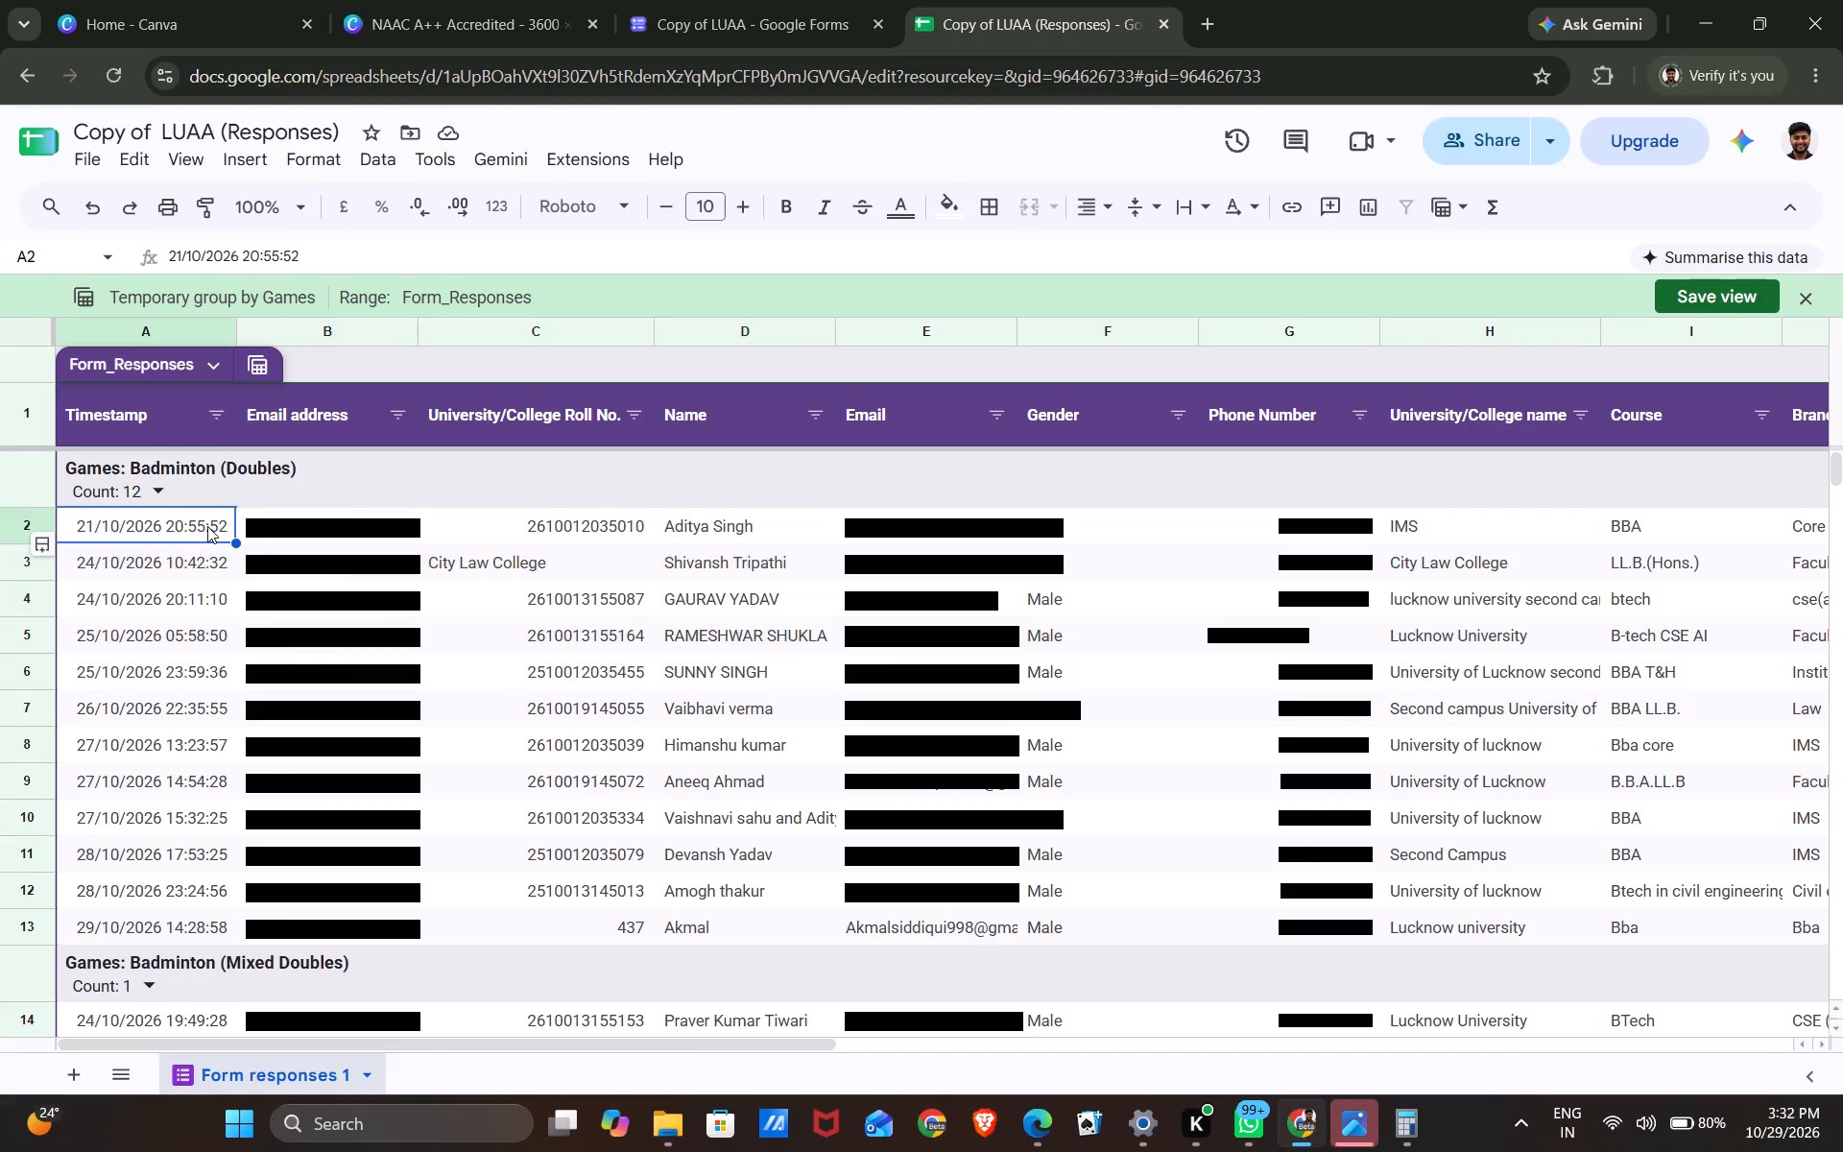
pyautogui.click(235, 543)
# Select the Badminton (Doubles) entries from Timestamp through Year, A2:L13.
pyautogui.click(147, 522)
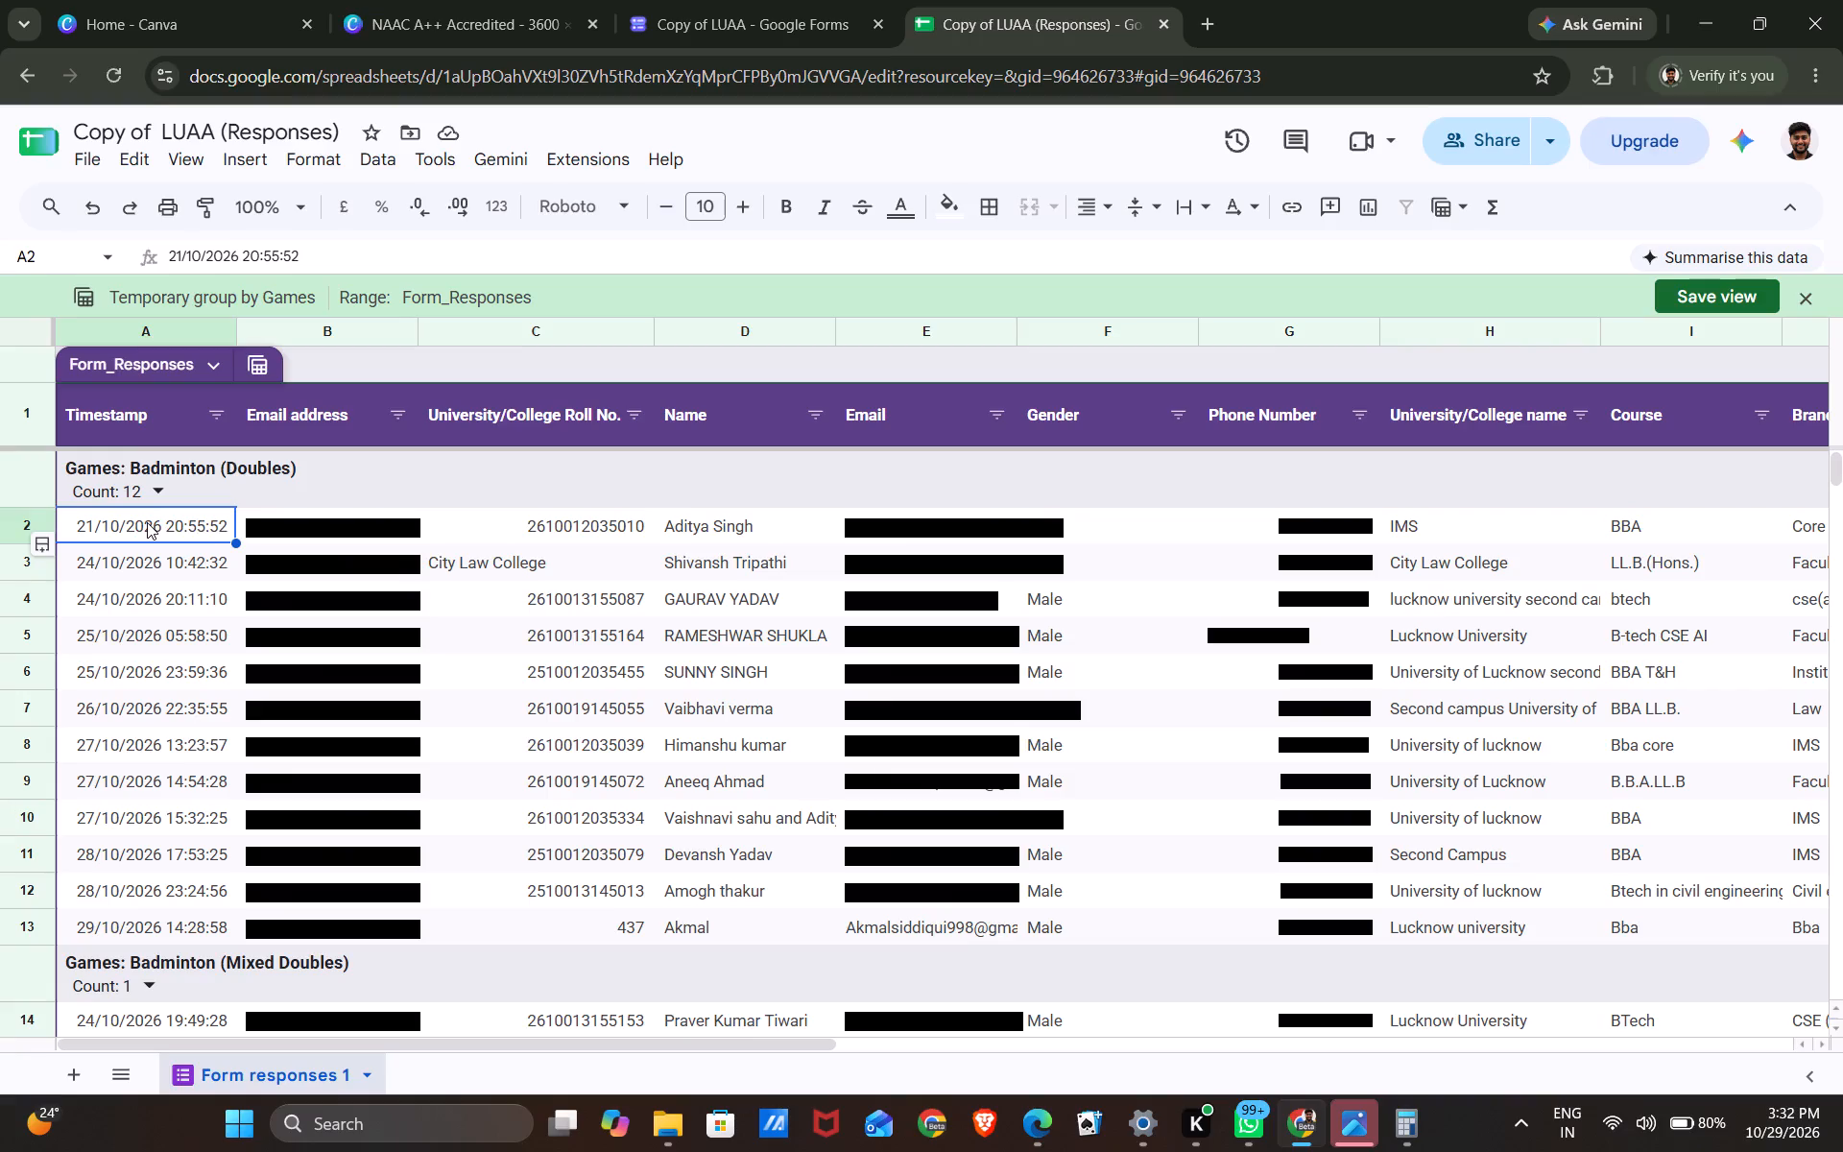
pyautogui.moveTo(147, 522); pyautogui.dragTo(1483, 884)
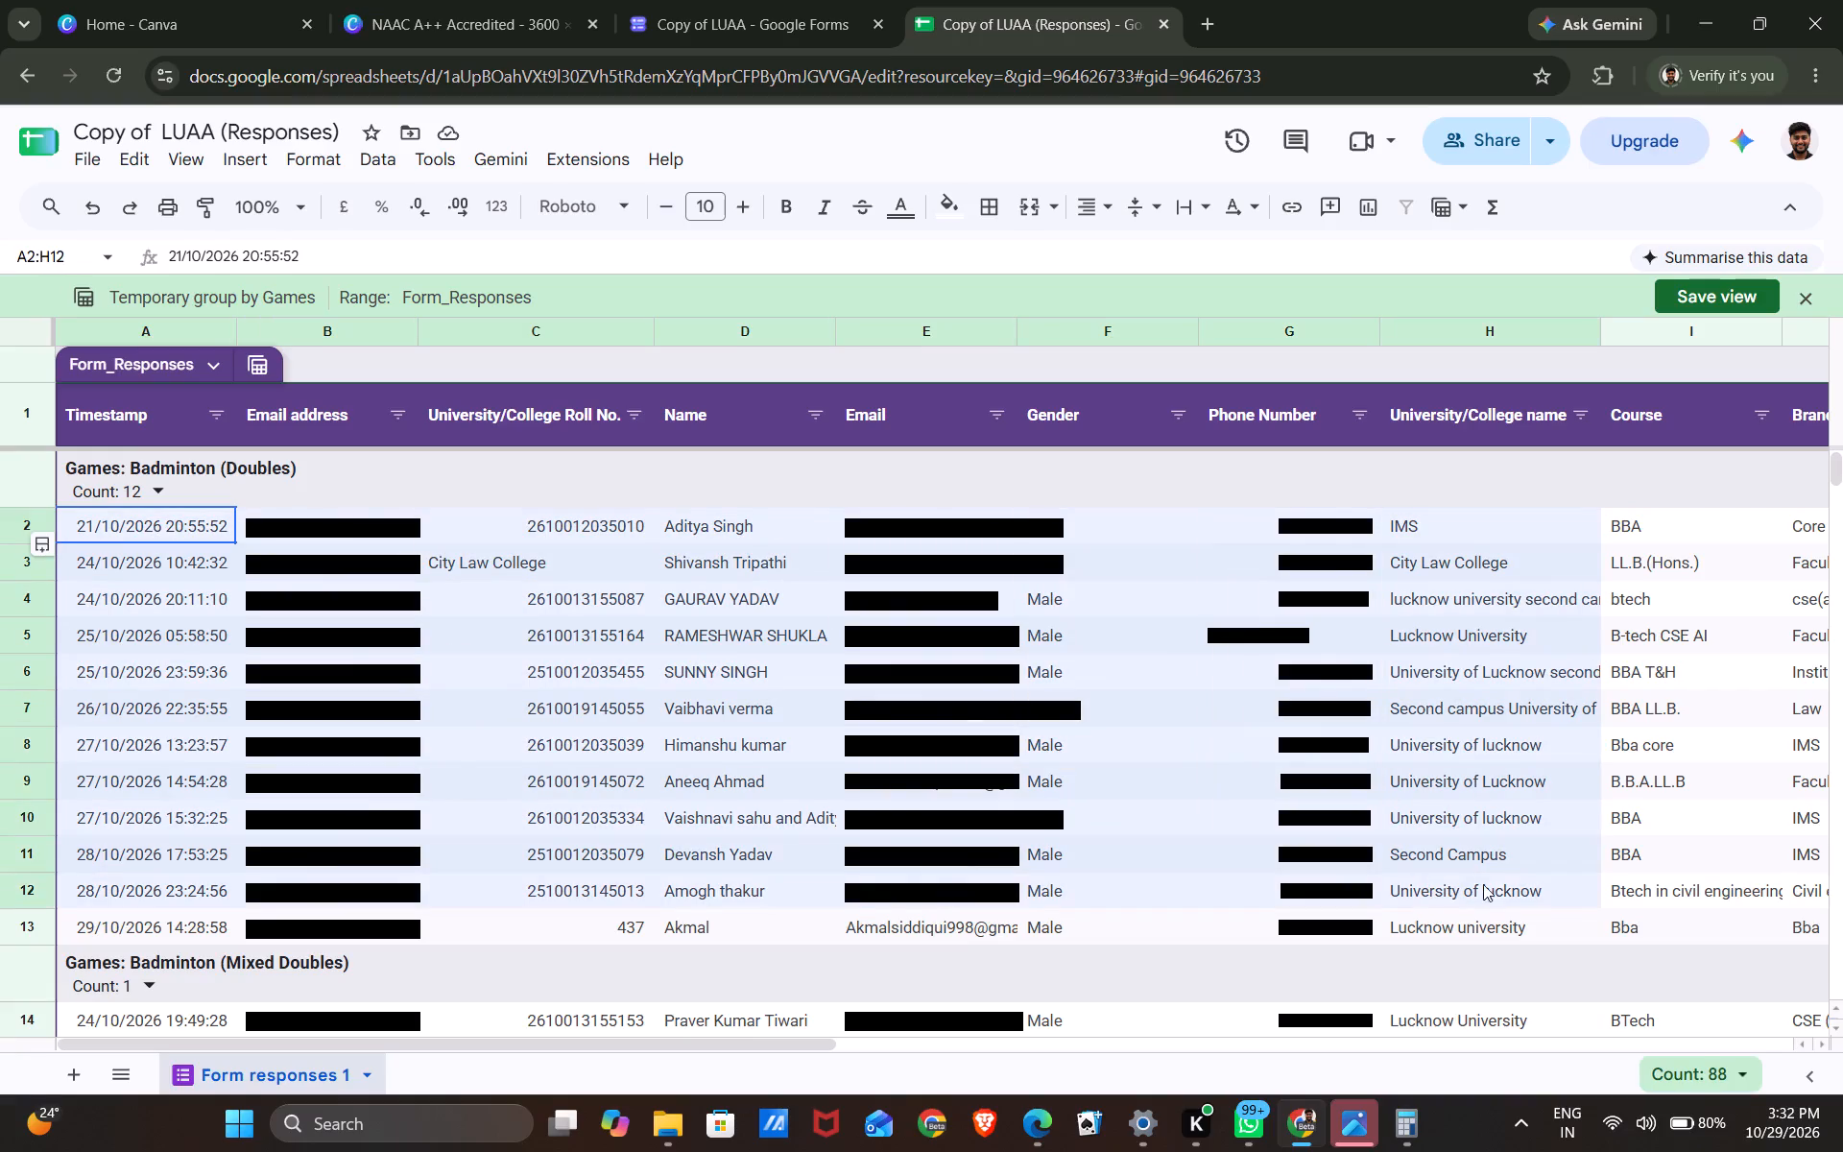
pyautogui.moveTo(1483, 884); pyautogui.dragTo(1702, 918)
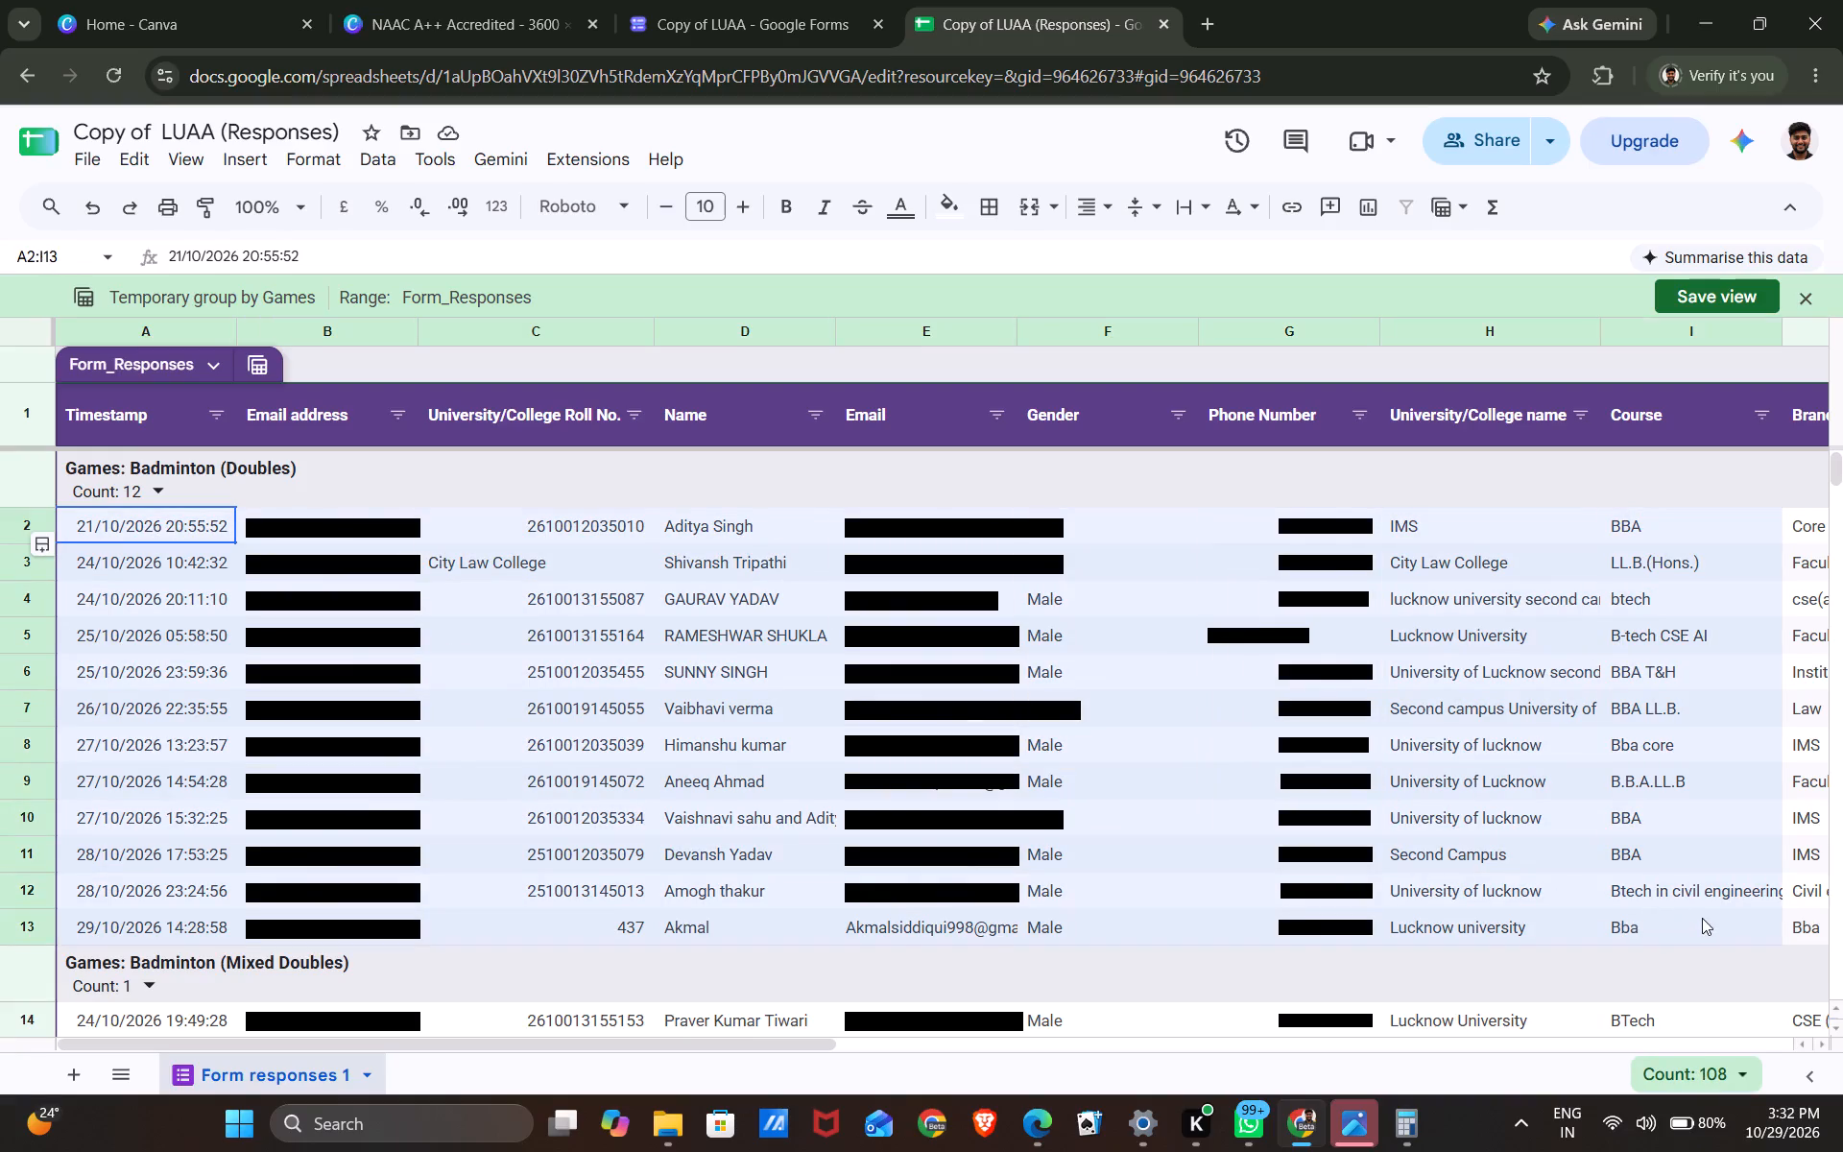
pyautogui.moveTo(1702, 918); pyautogui.dragTo(1796, 914)
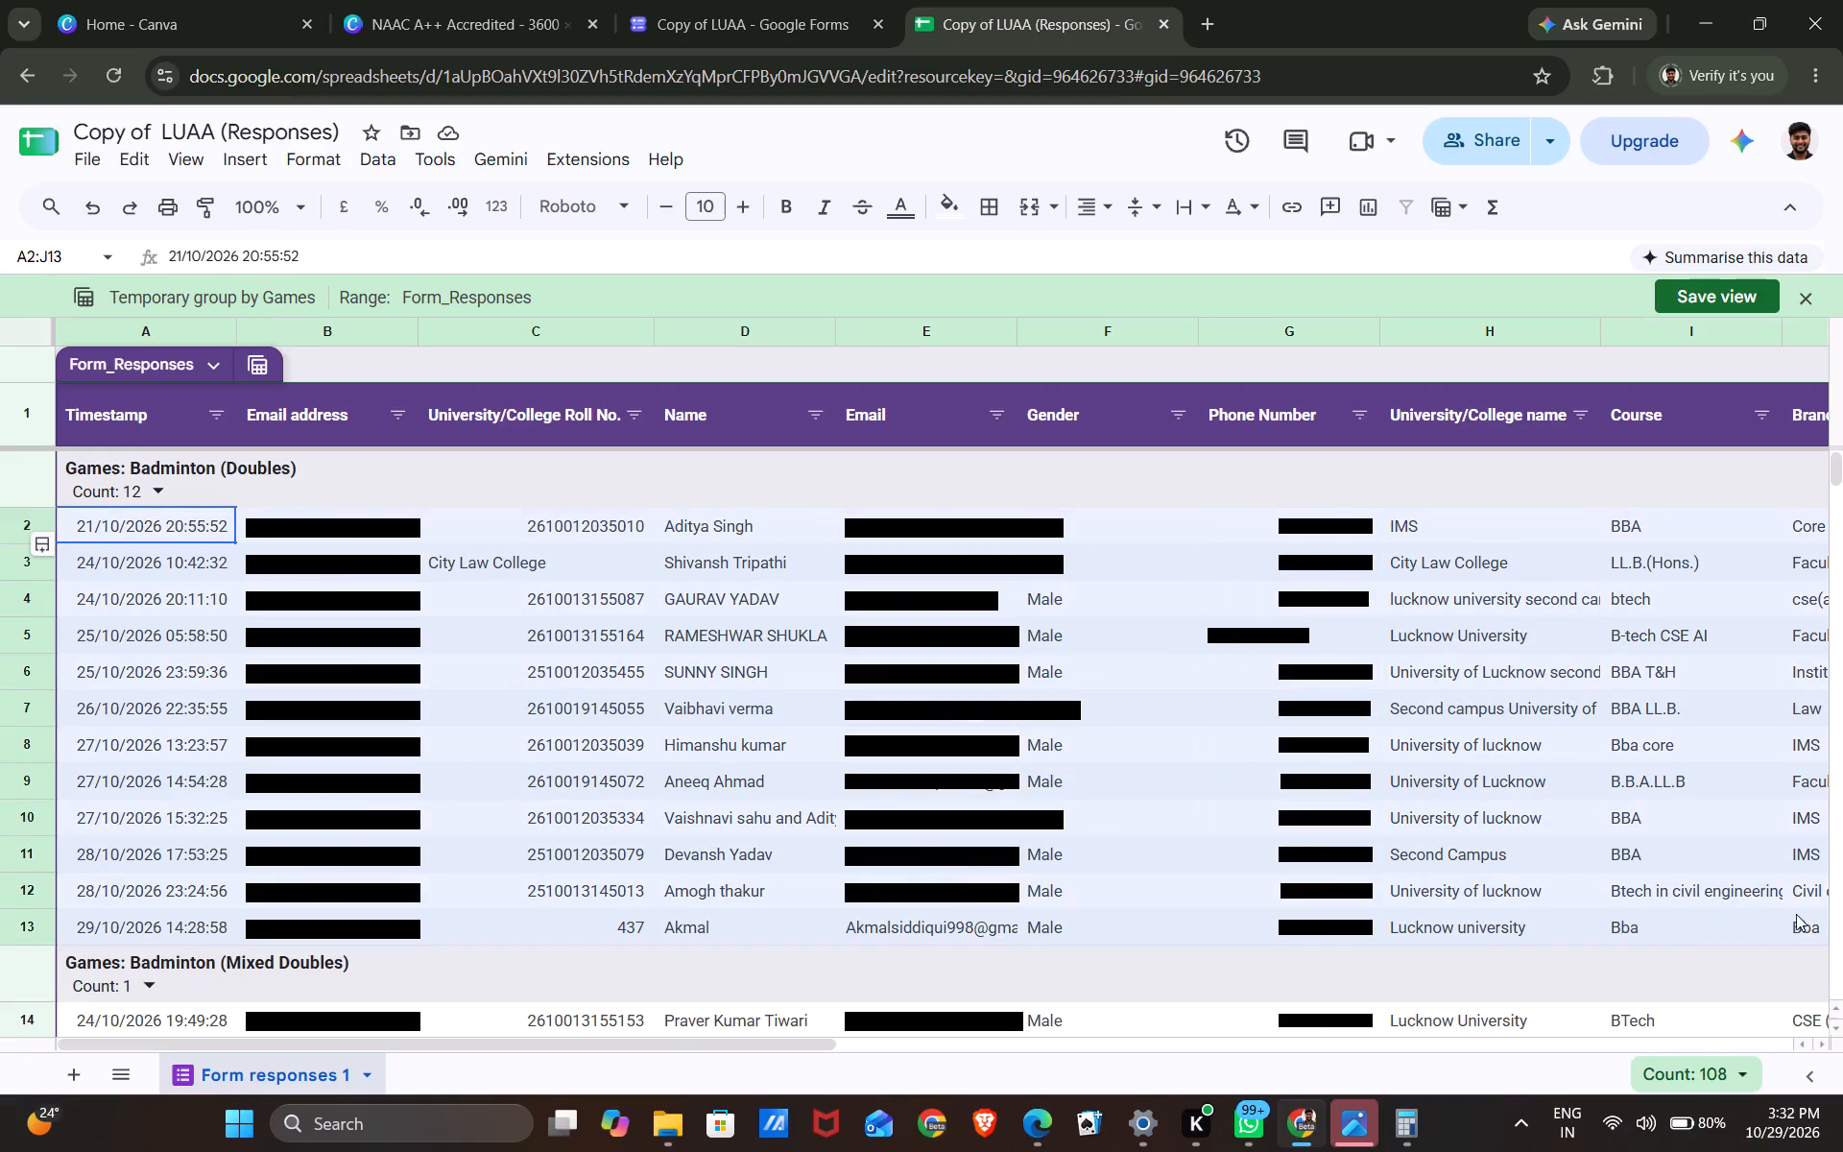
pyautogui.moveTo(1796, 914); pyautogui.dragTo(1839, 912)
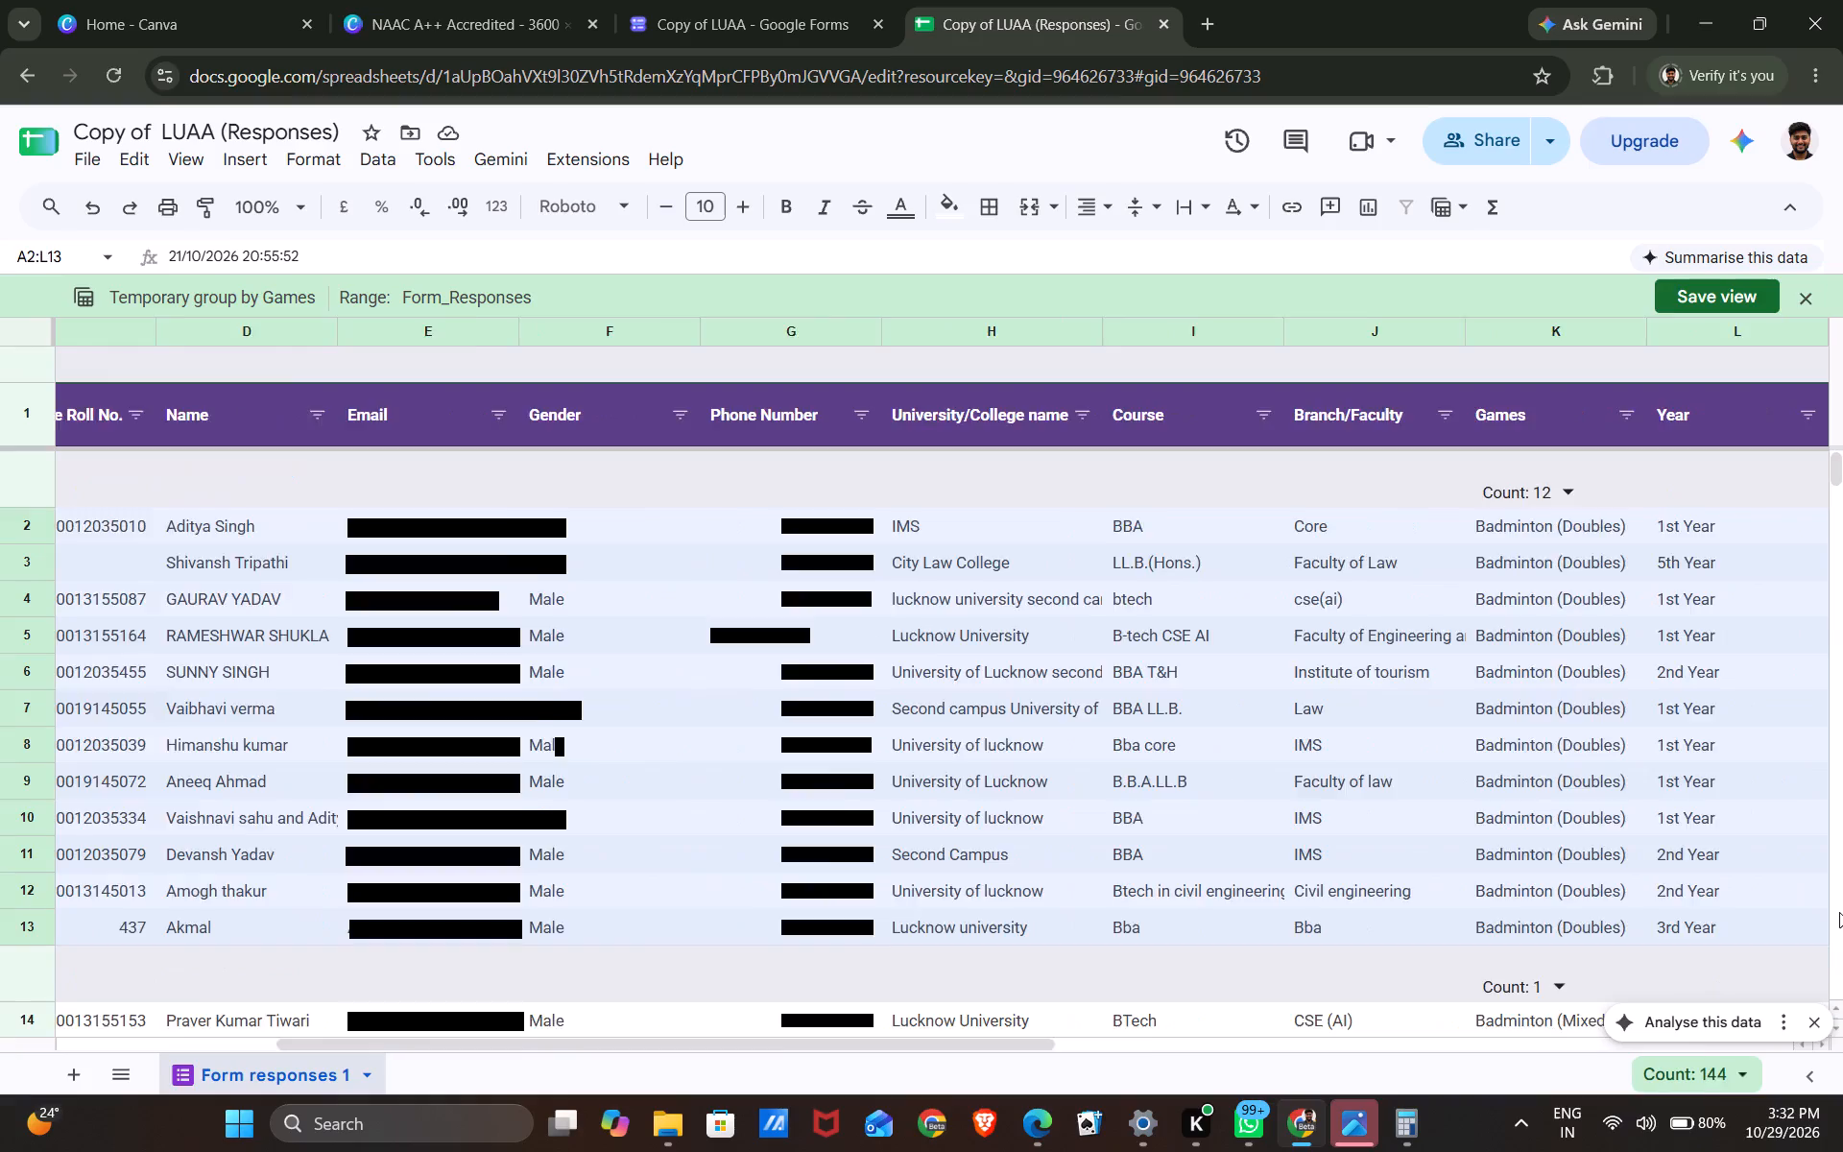
pyautogui.moveTo(1839, 912); pyautogui.dragTo(1190, 916)
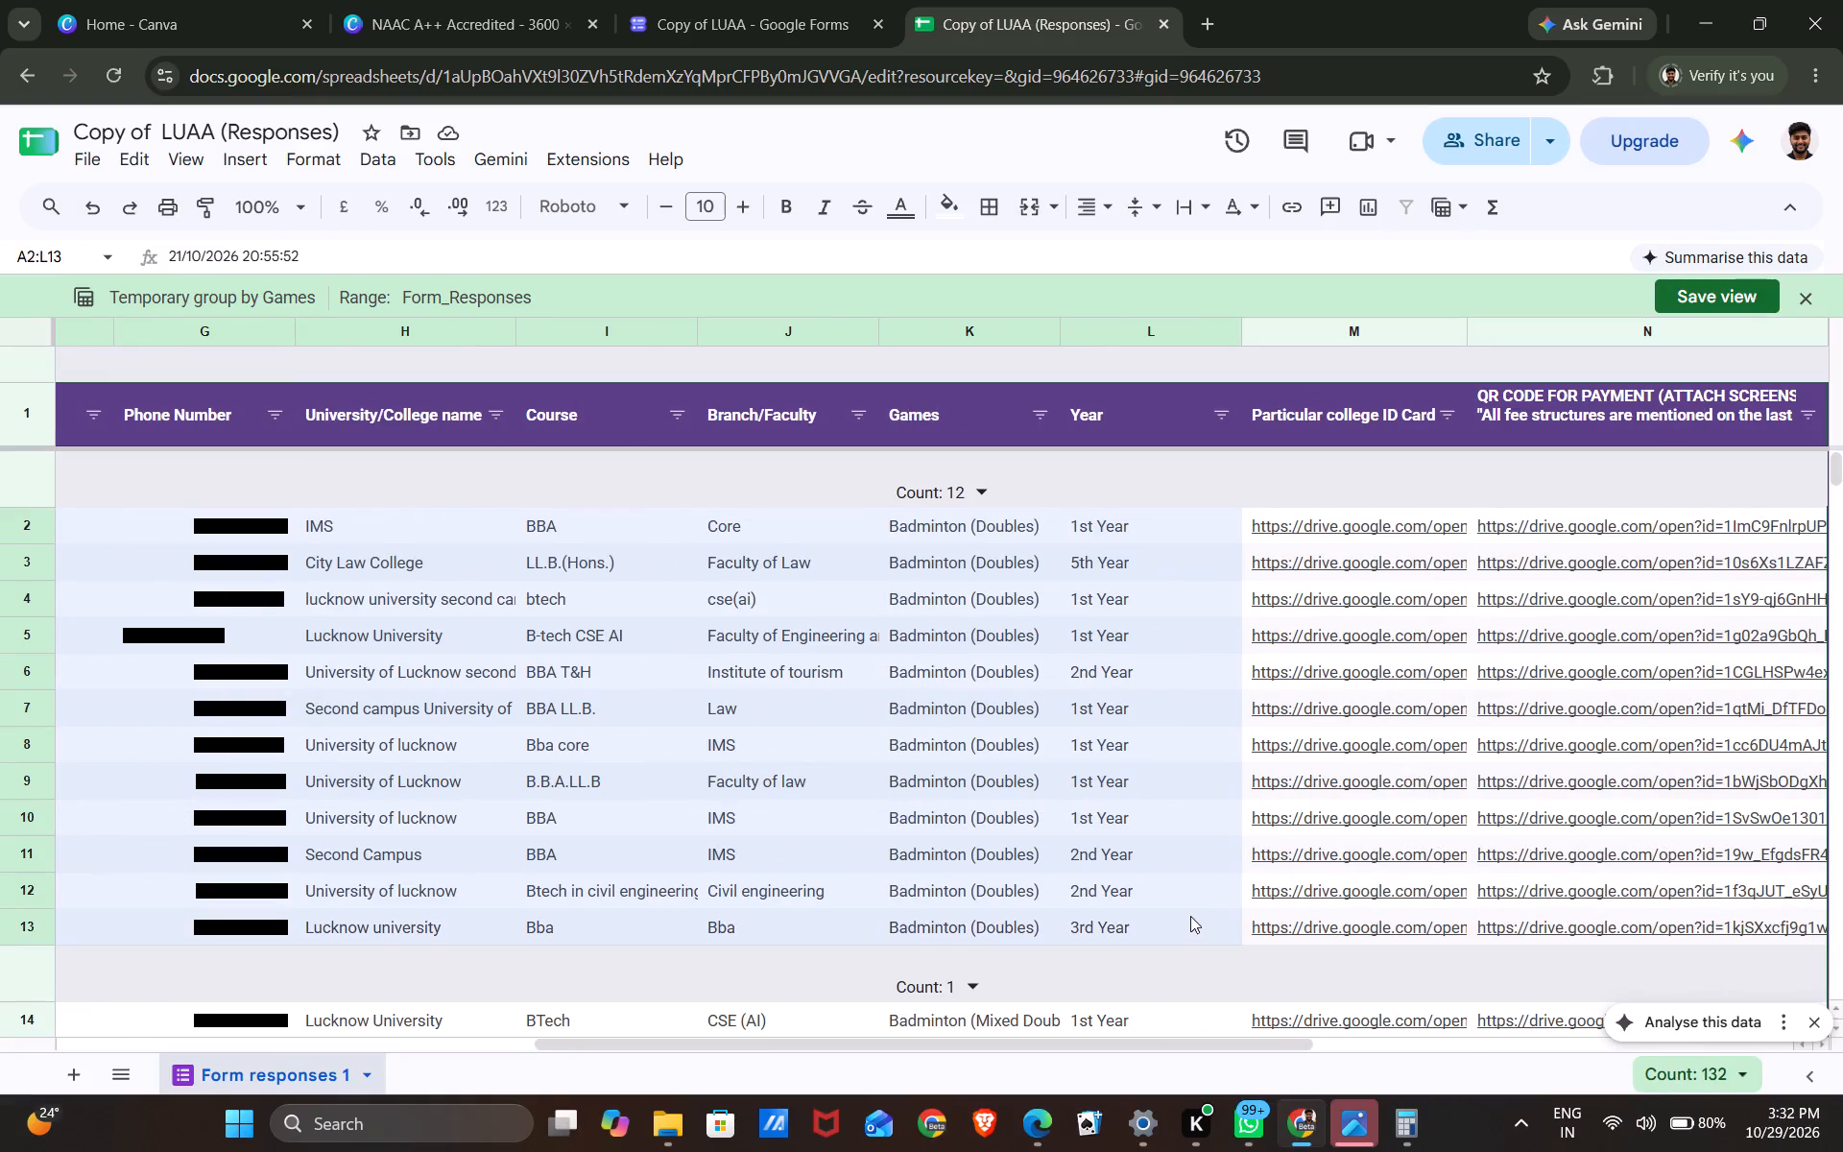
pyautogui.moveTo(1190, 916); pyautogui.dragTo(1190, 923)
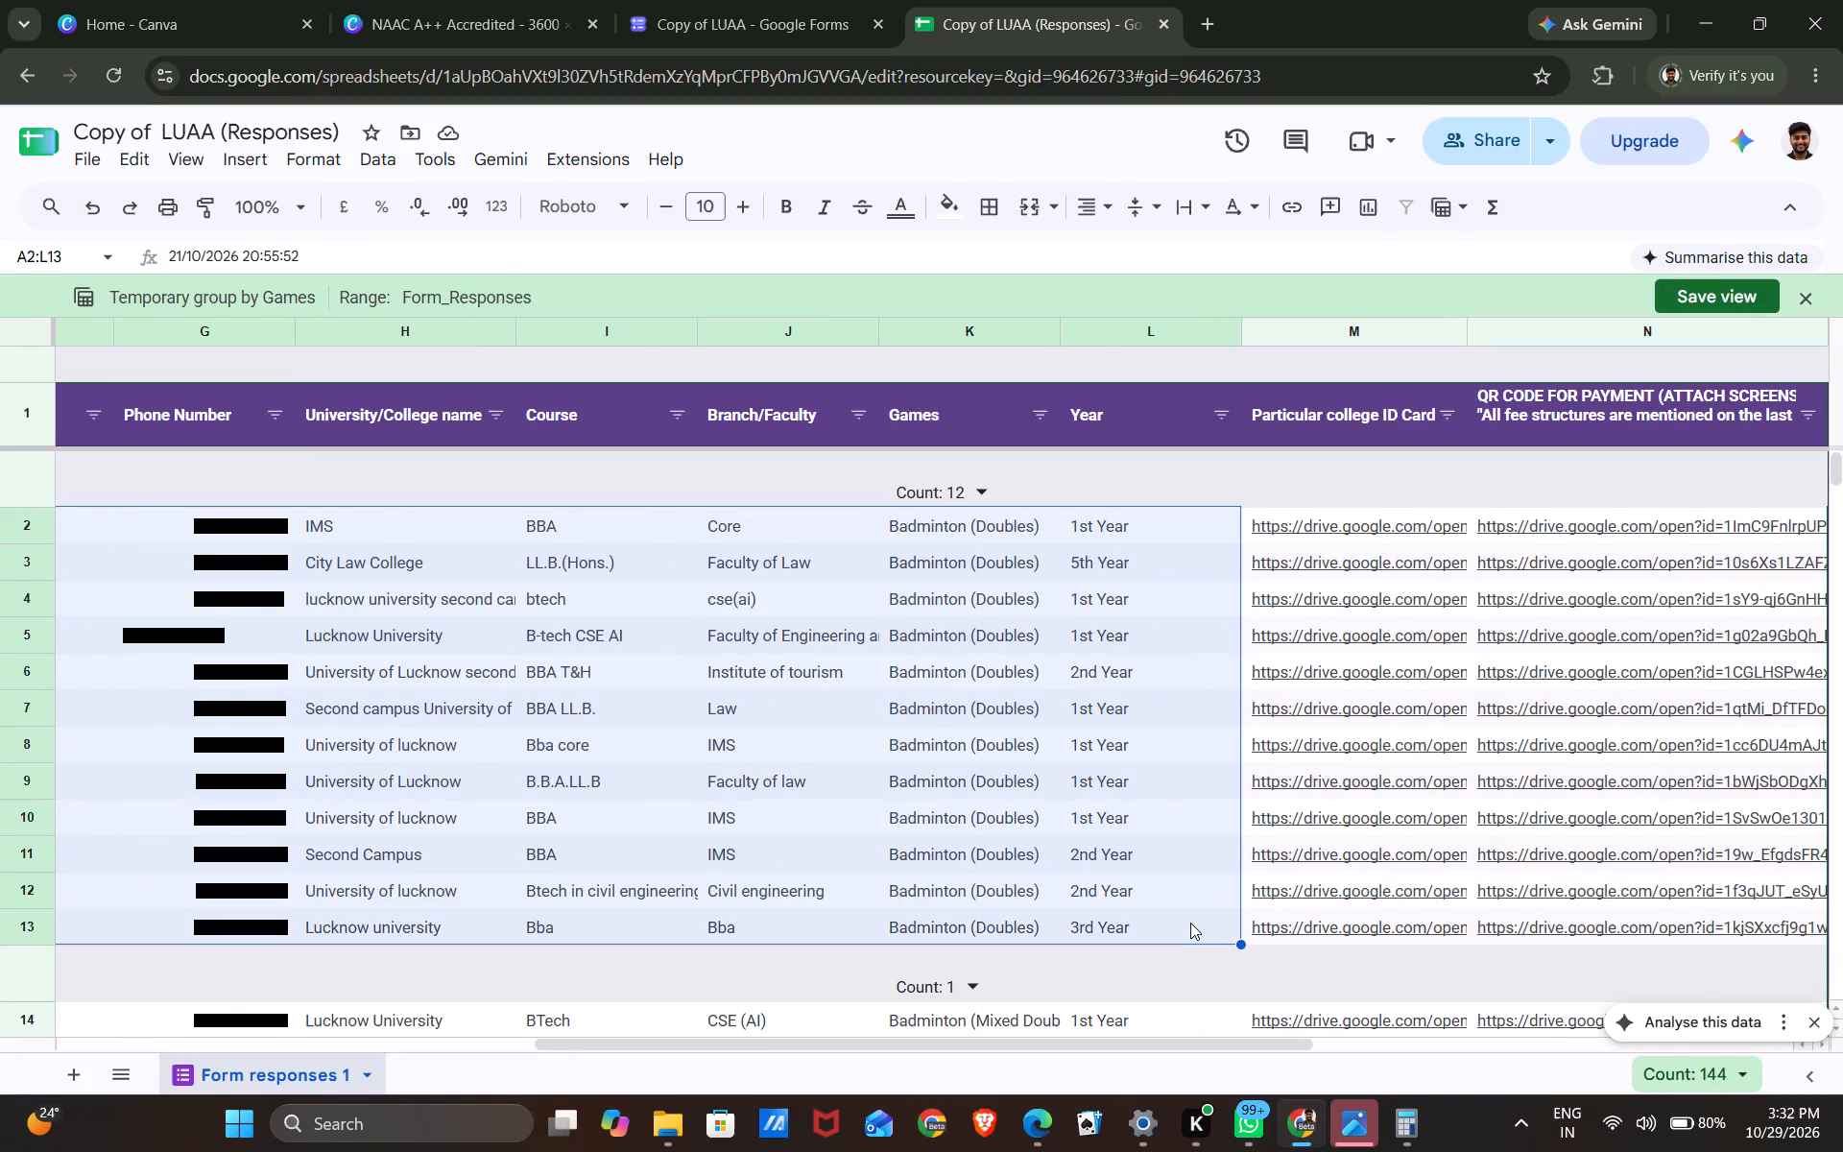
# Open the print settings and limit the printout to the selected cells (A2:L13).
pyautogui.hotkey('ctrl', 'p')
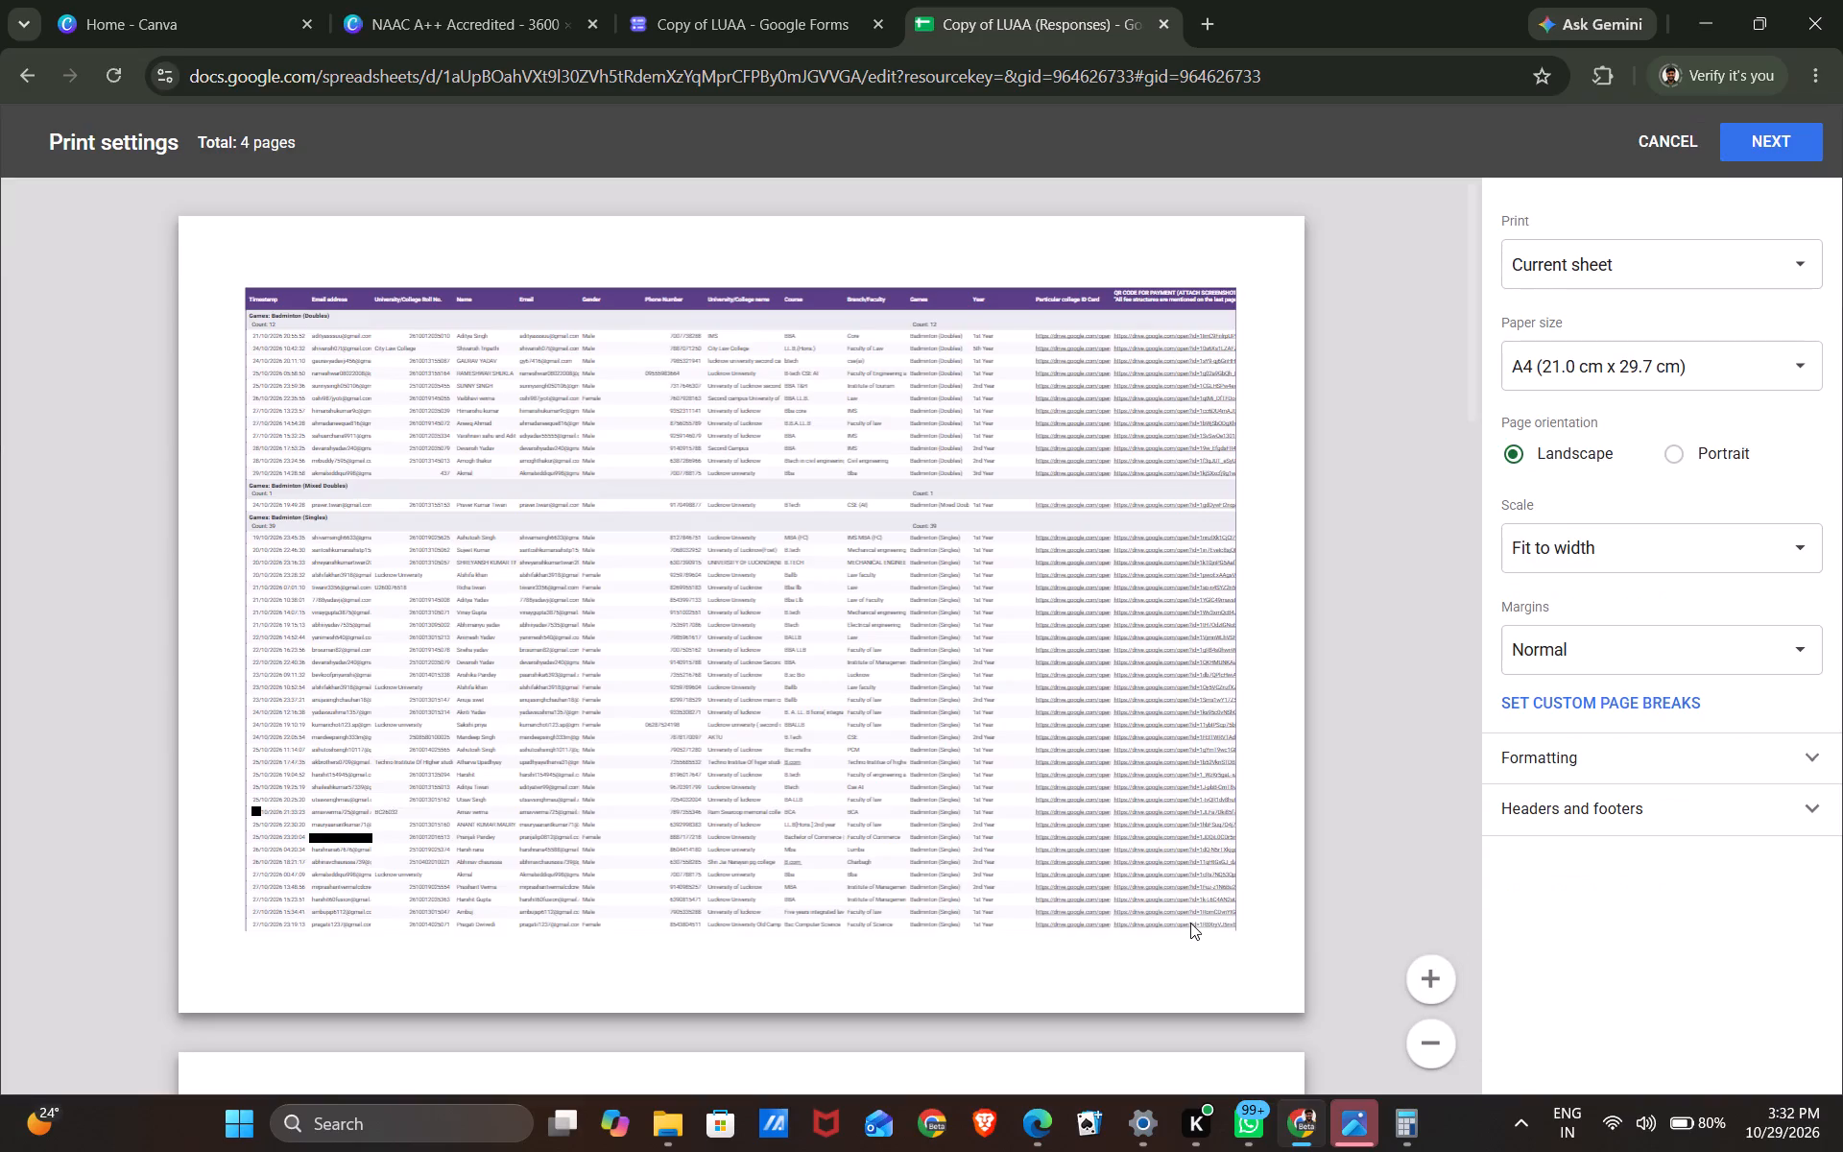
pyautogui.scroll(-7, 1190, 923)
pyautogui.scroll(10, 1190, 923)
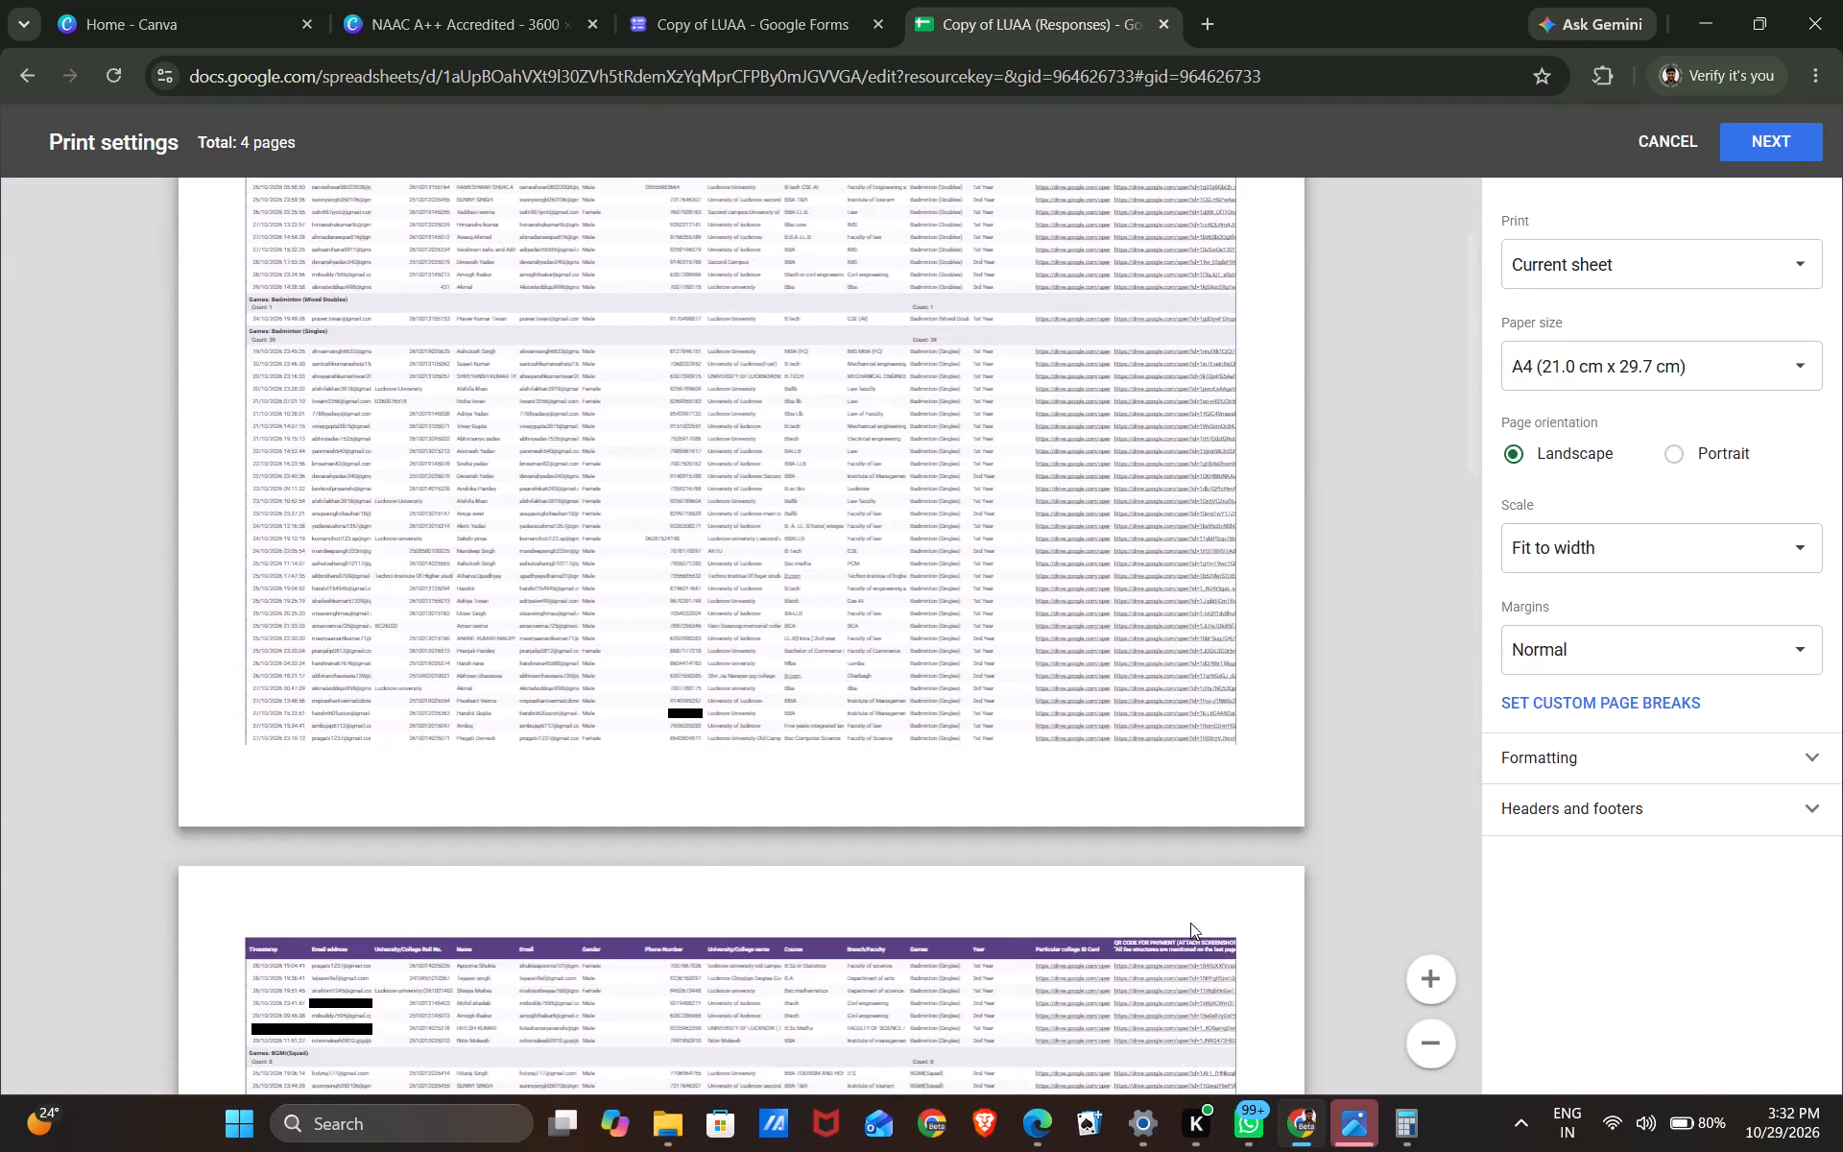
pyautogui.click(1708, 276)
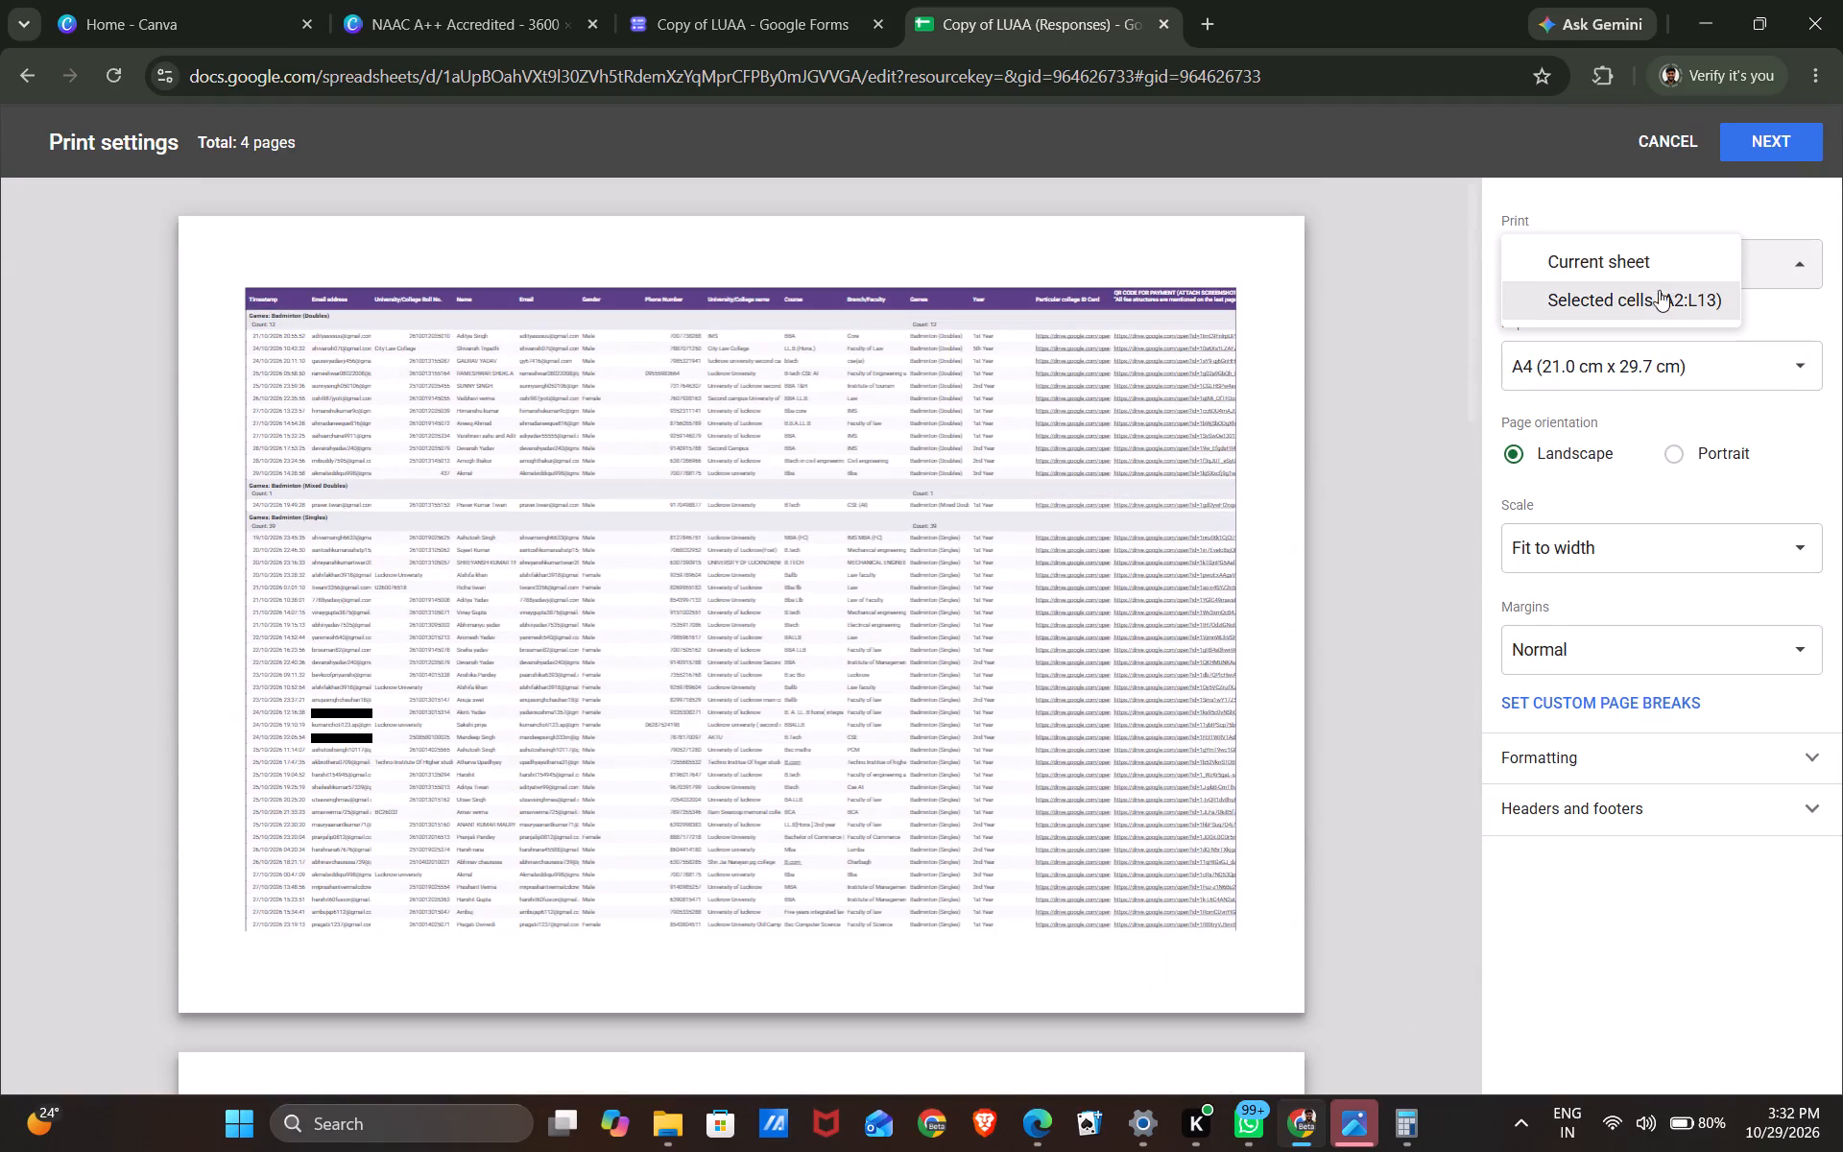
pyautogui.click(1656, 293)
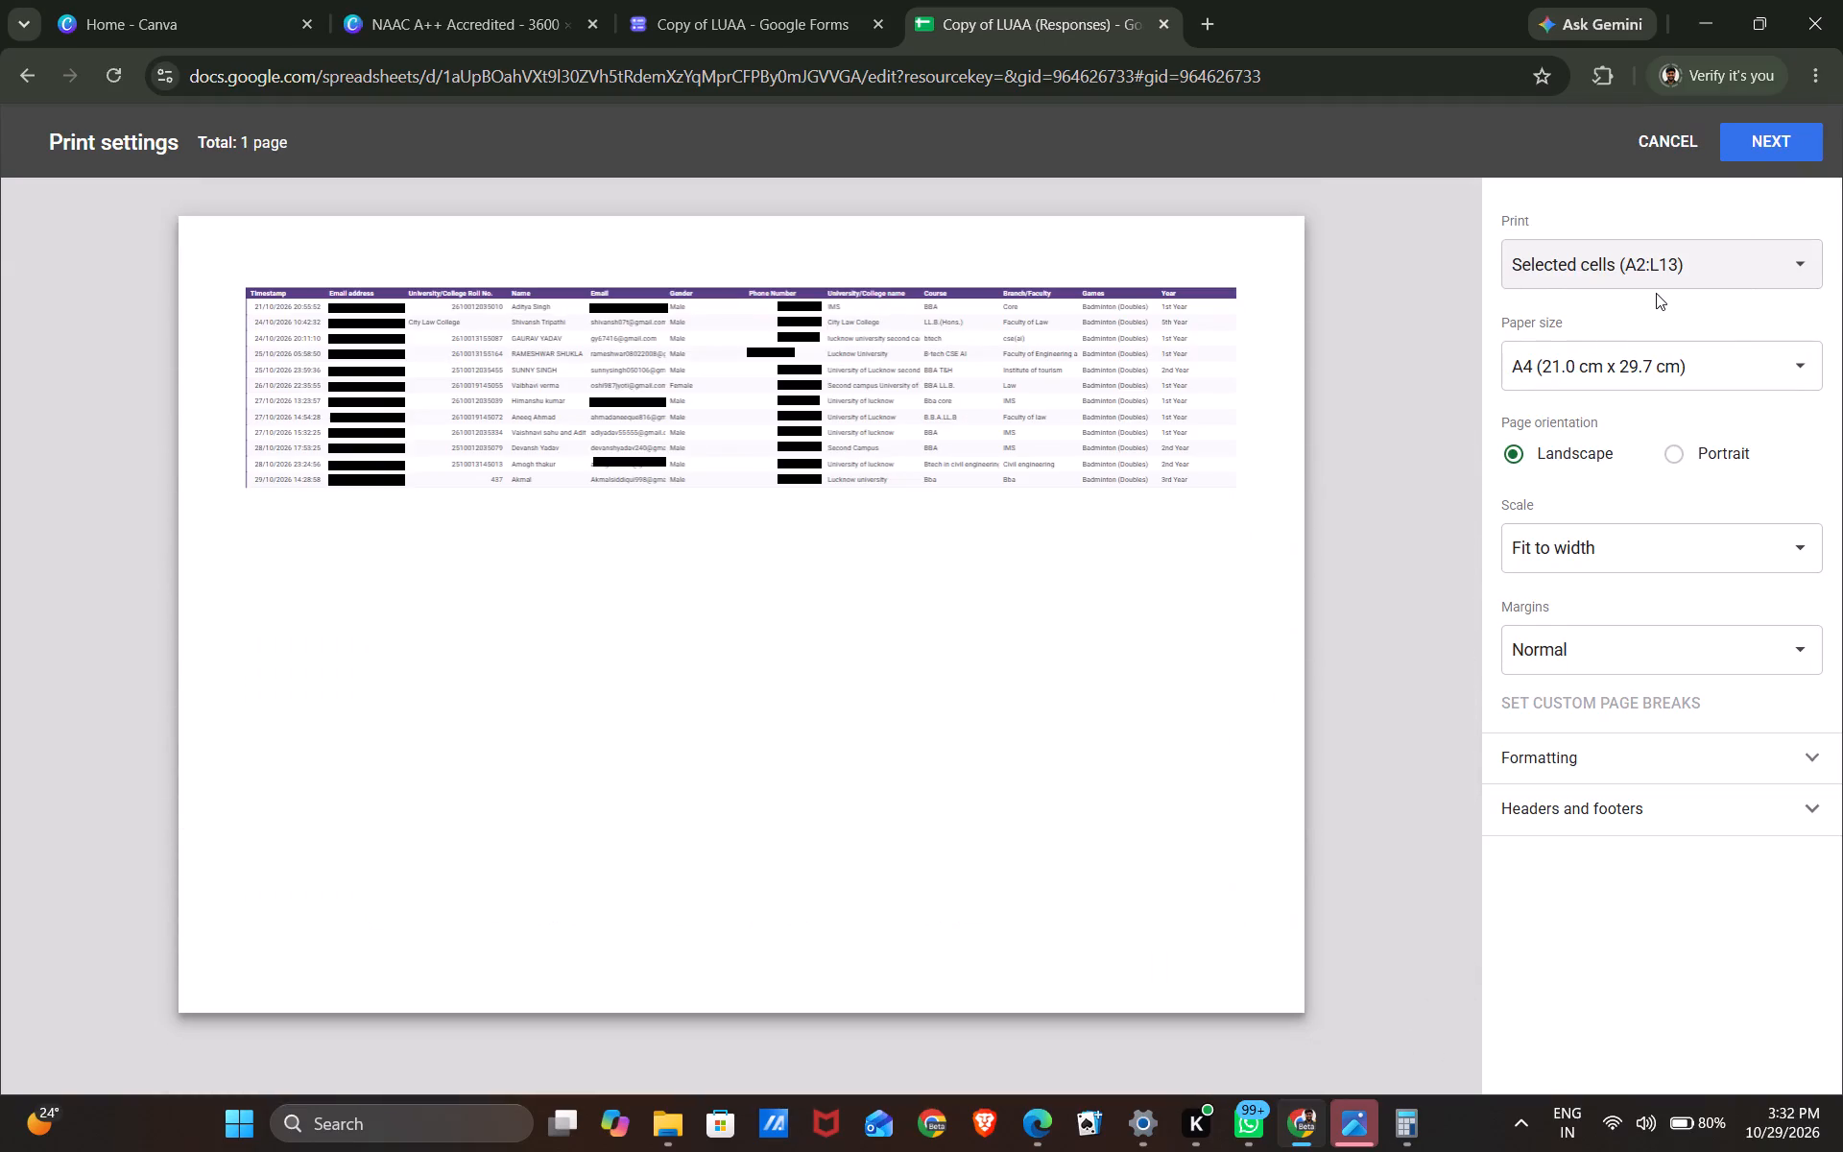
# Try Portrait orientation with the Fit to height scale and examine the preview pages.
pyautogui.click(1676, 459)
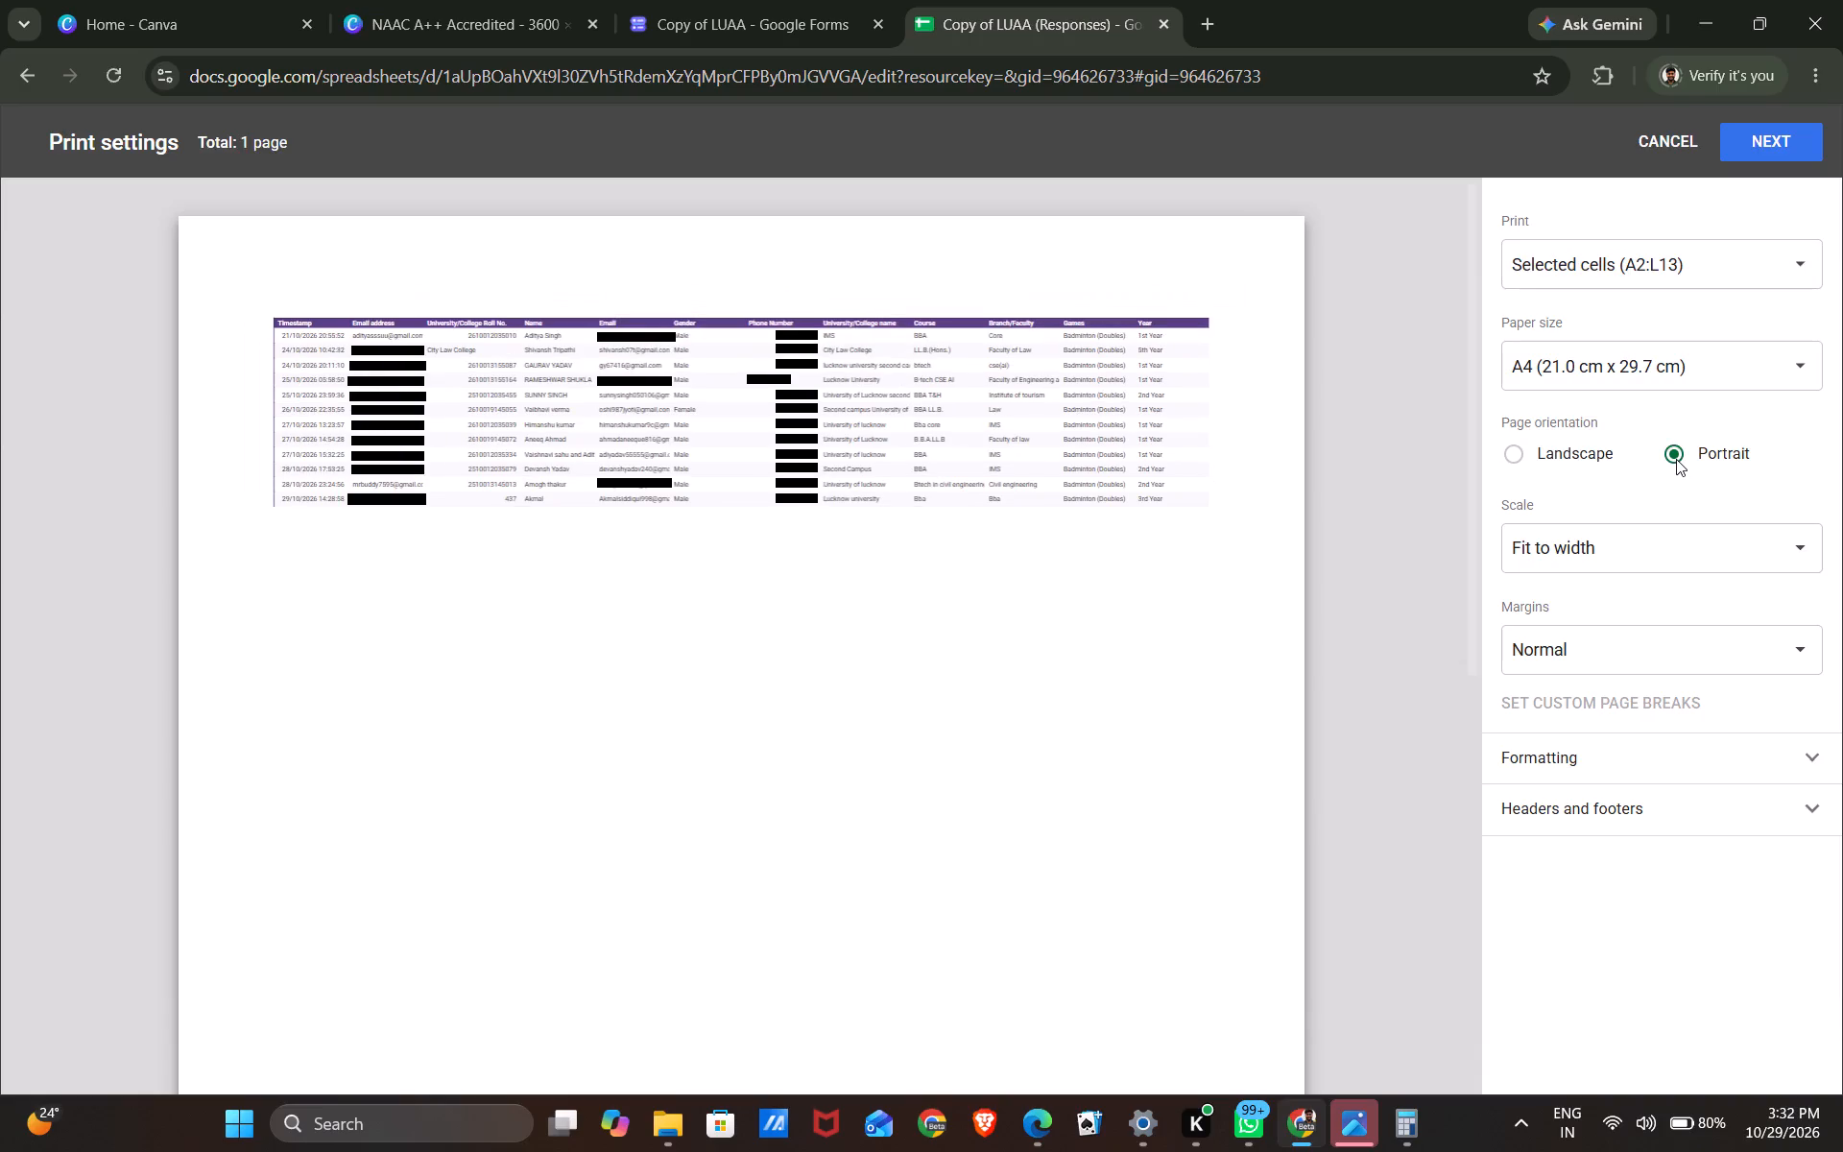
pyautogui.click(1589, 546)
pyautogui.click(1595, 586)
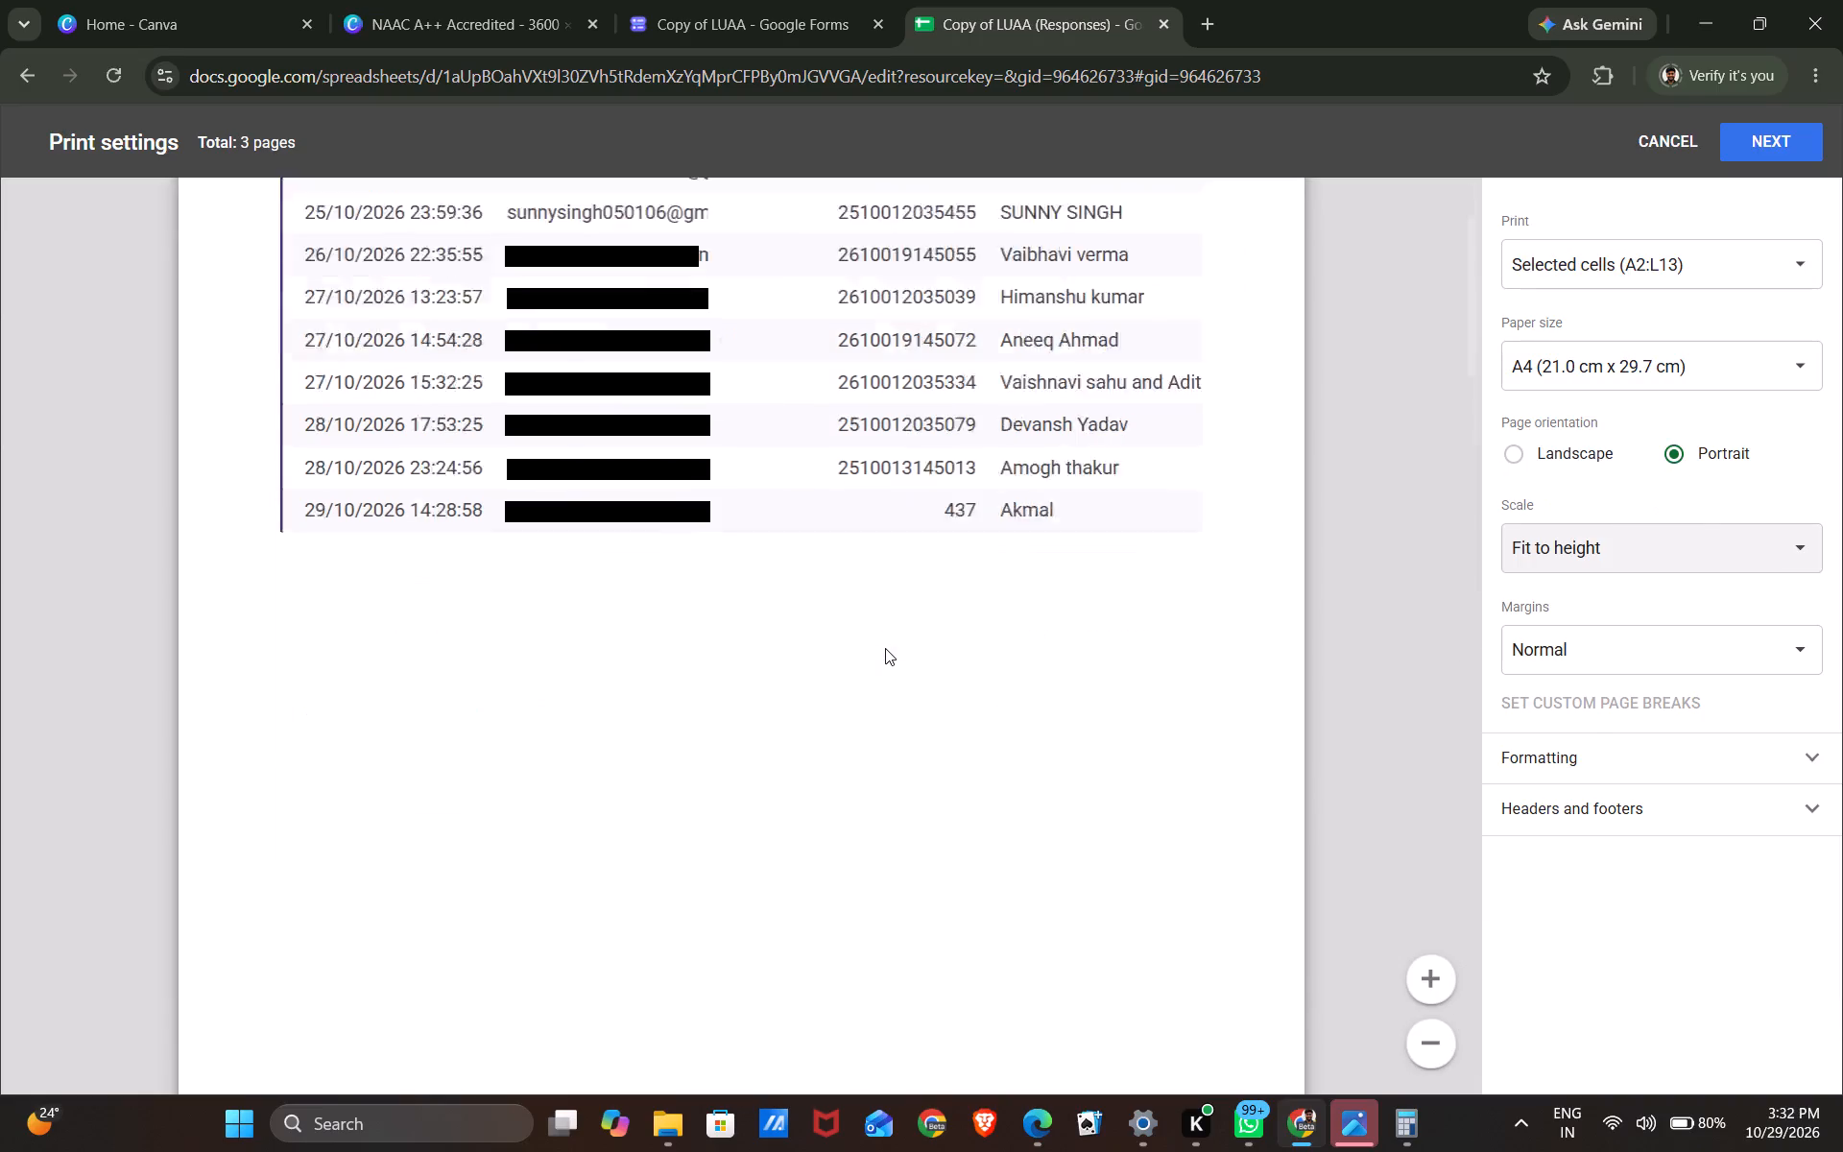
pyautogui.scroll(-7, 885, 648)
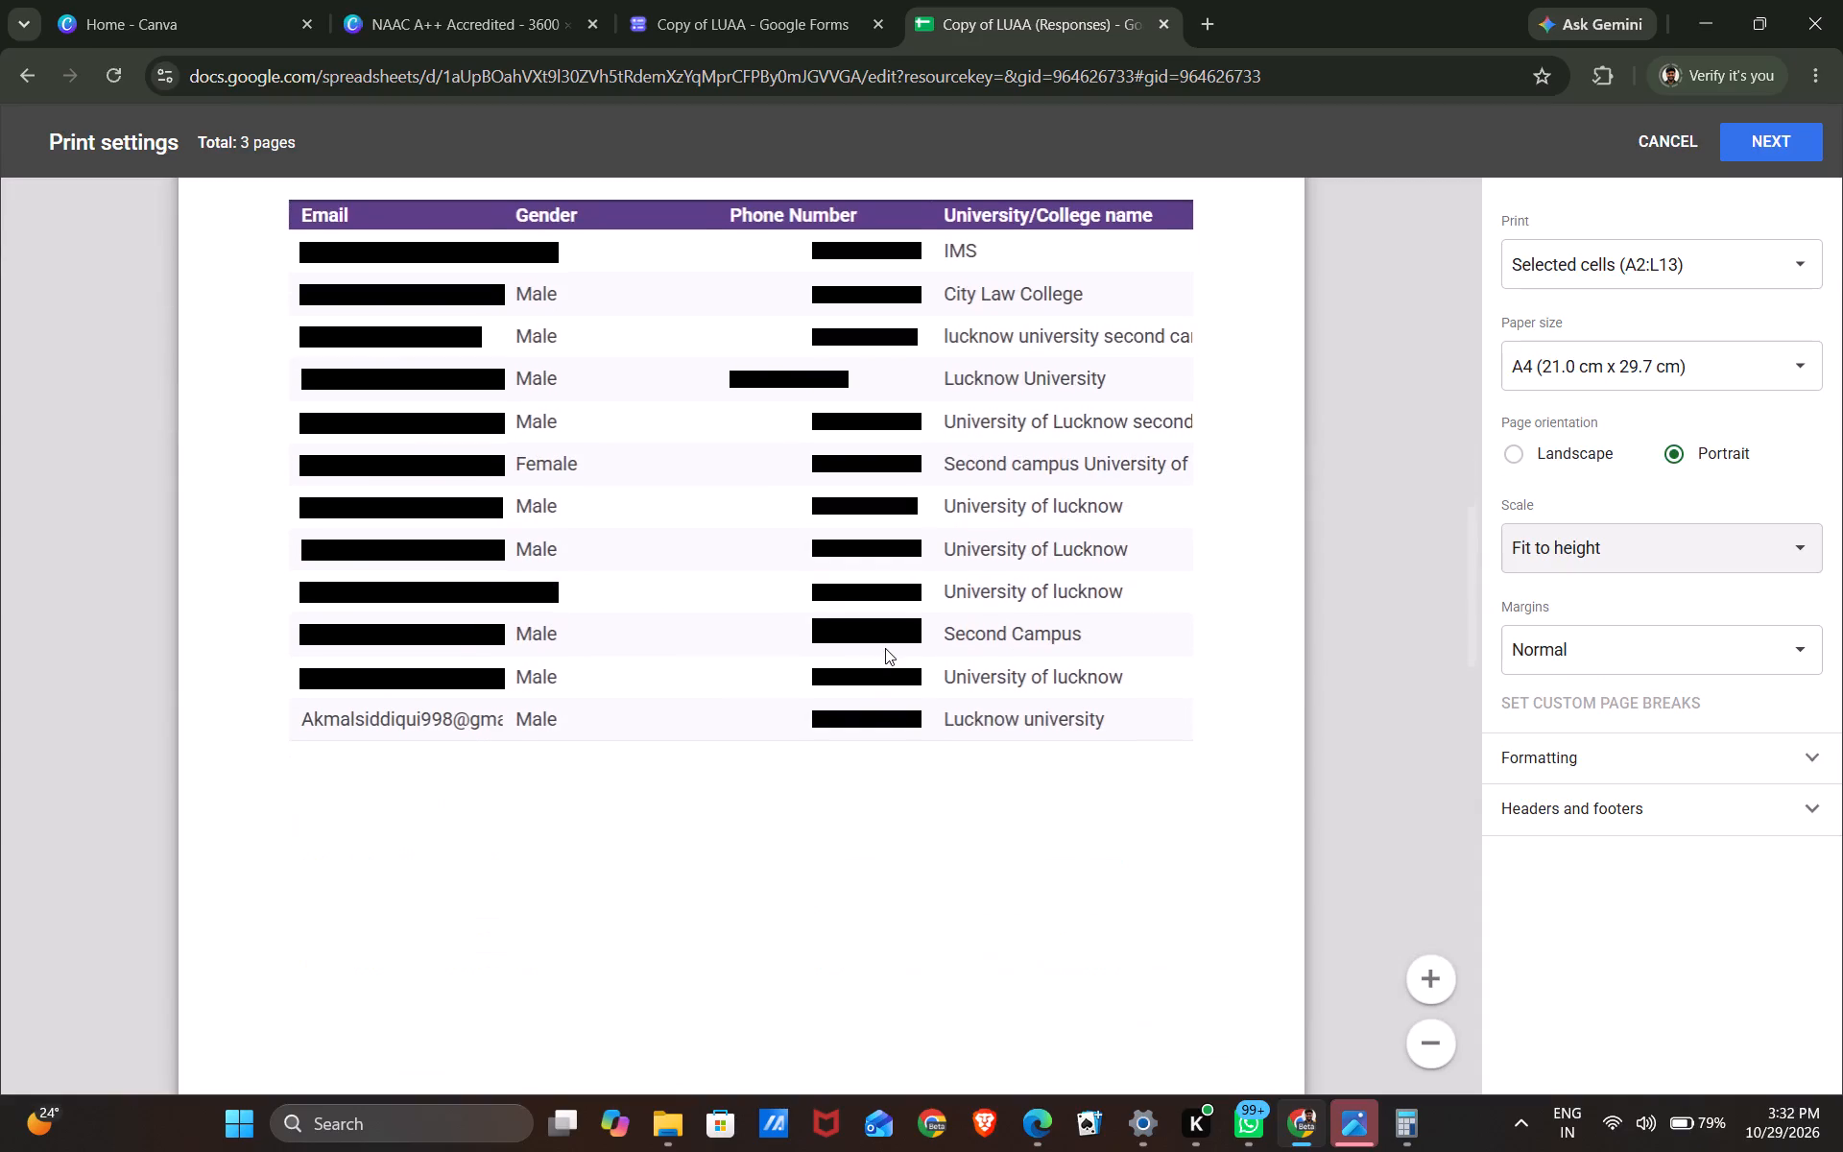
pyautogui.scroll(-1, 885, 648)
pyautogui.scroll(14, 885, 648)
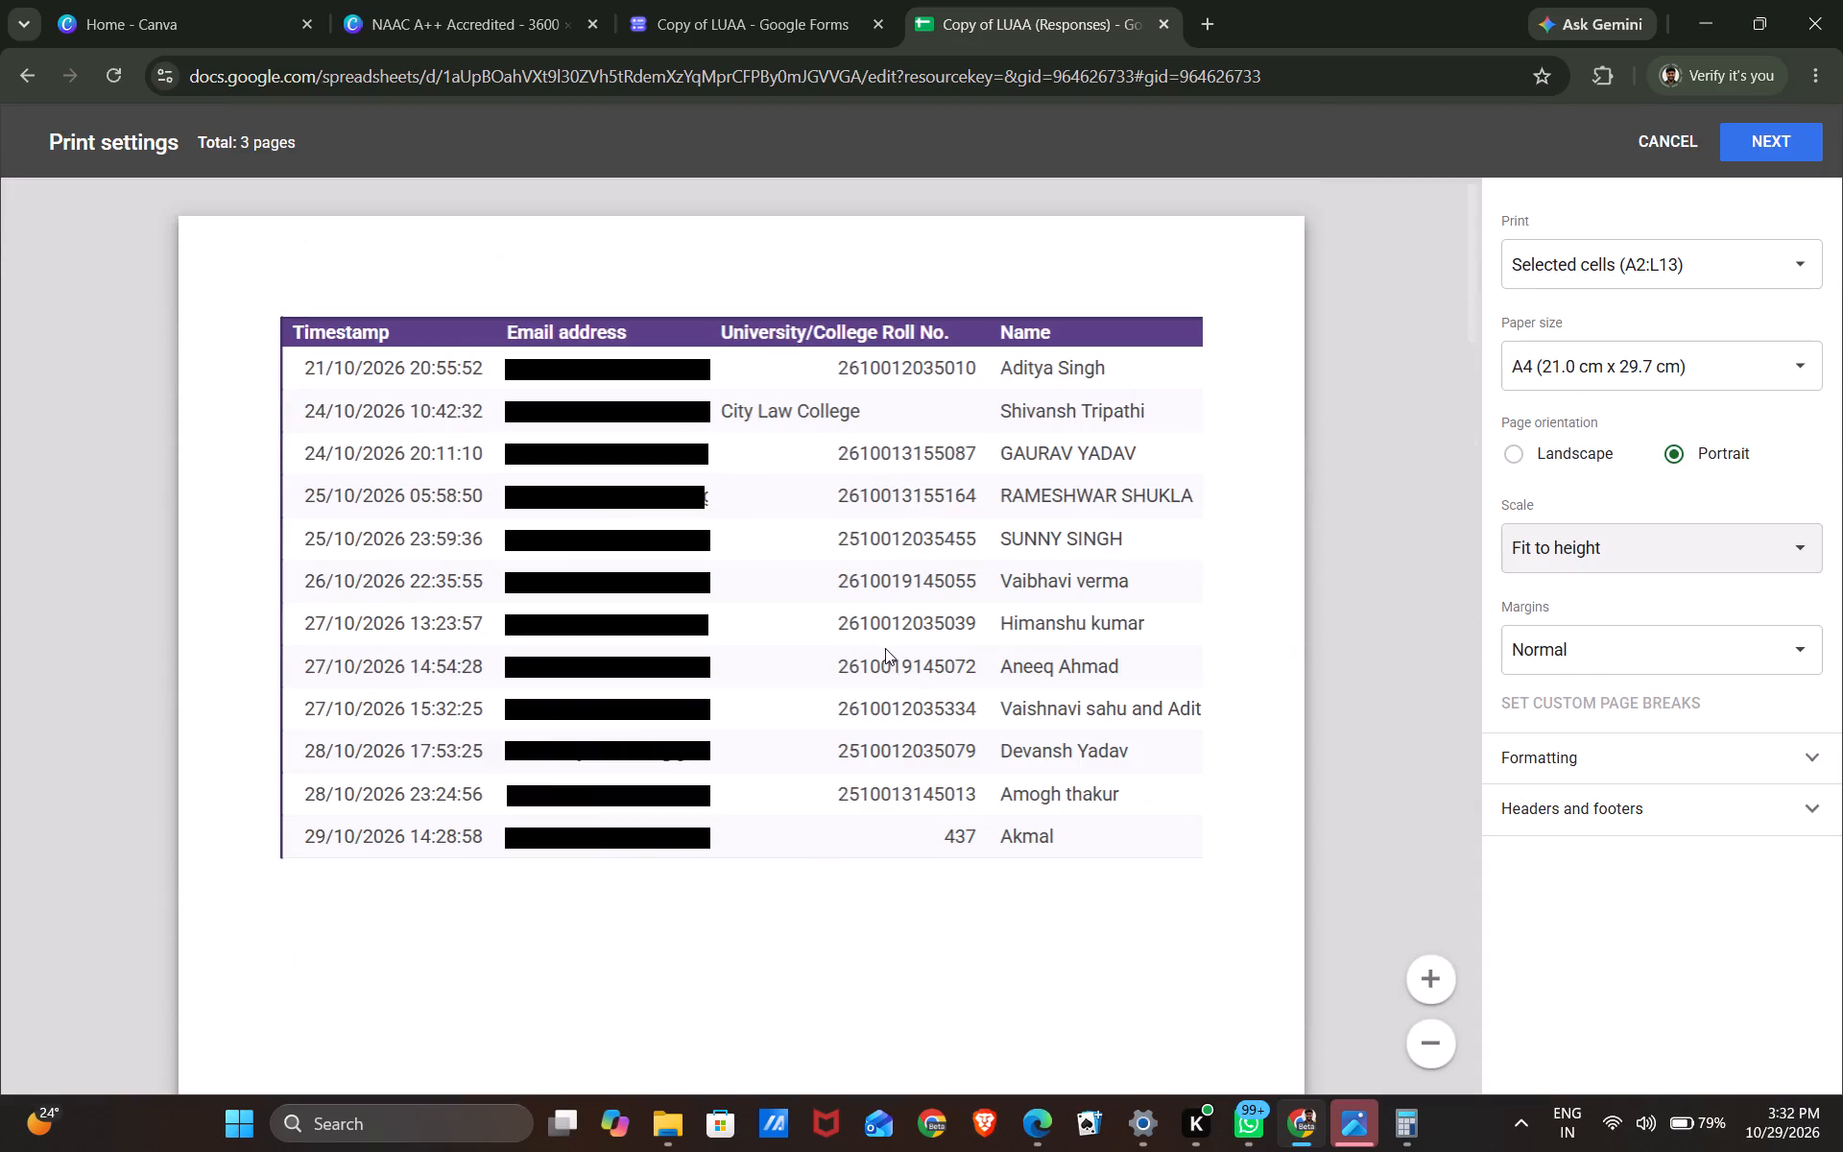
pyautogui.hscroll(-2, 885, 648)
# Set the printout to Fit to page scale, Narrow margins and Landscape orientation, reviewing the formatting options.
pyautogui.click(1581, 546)
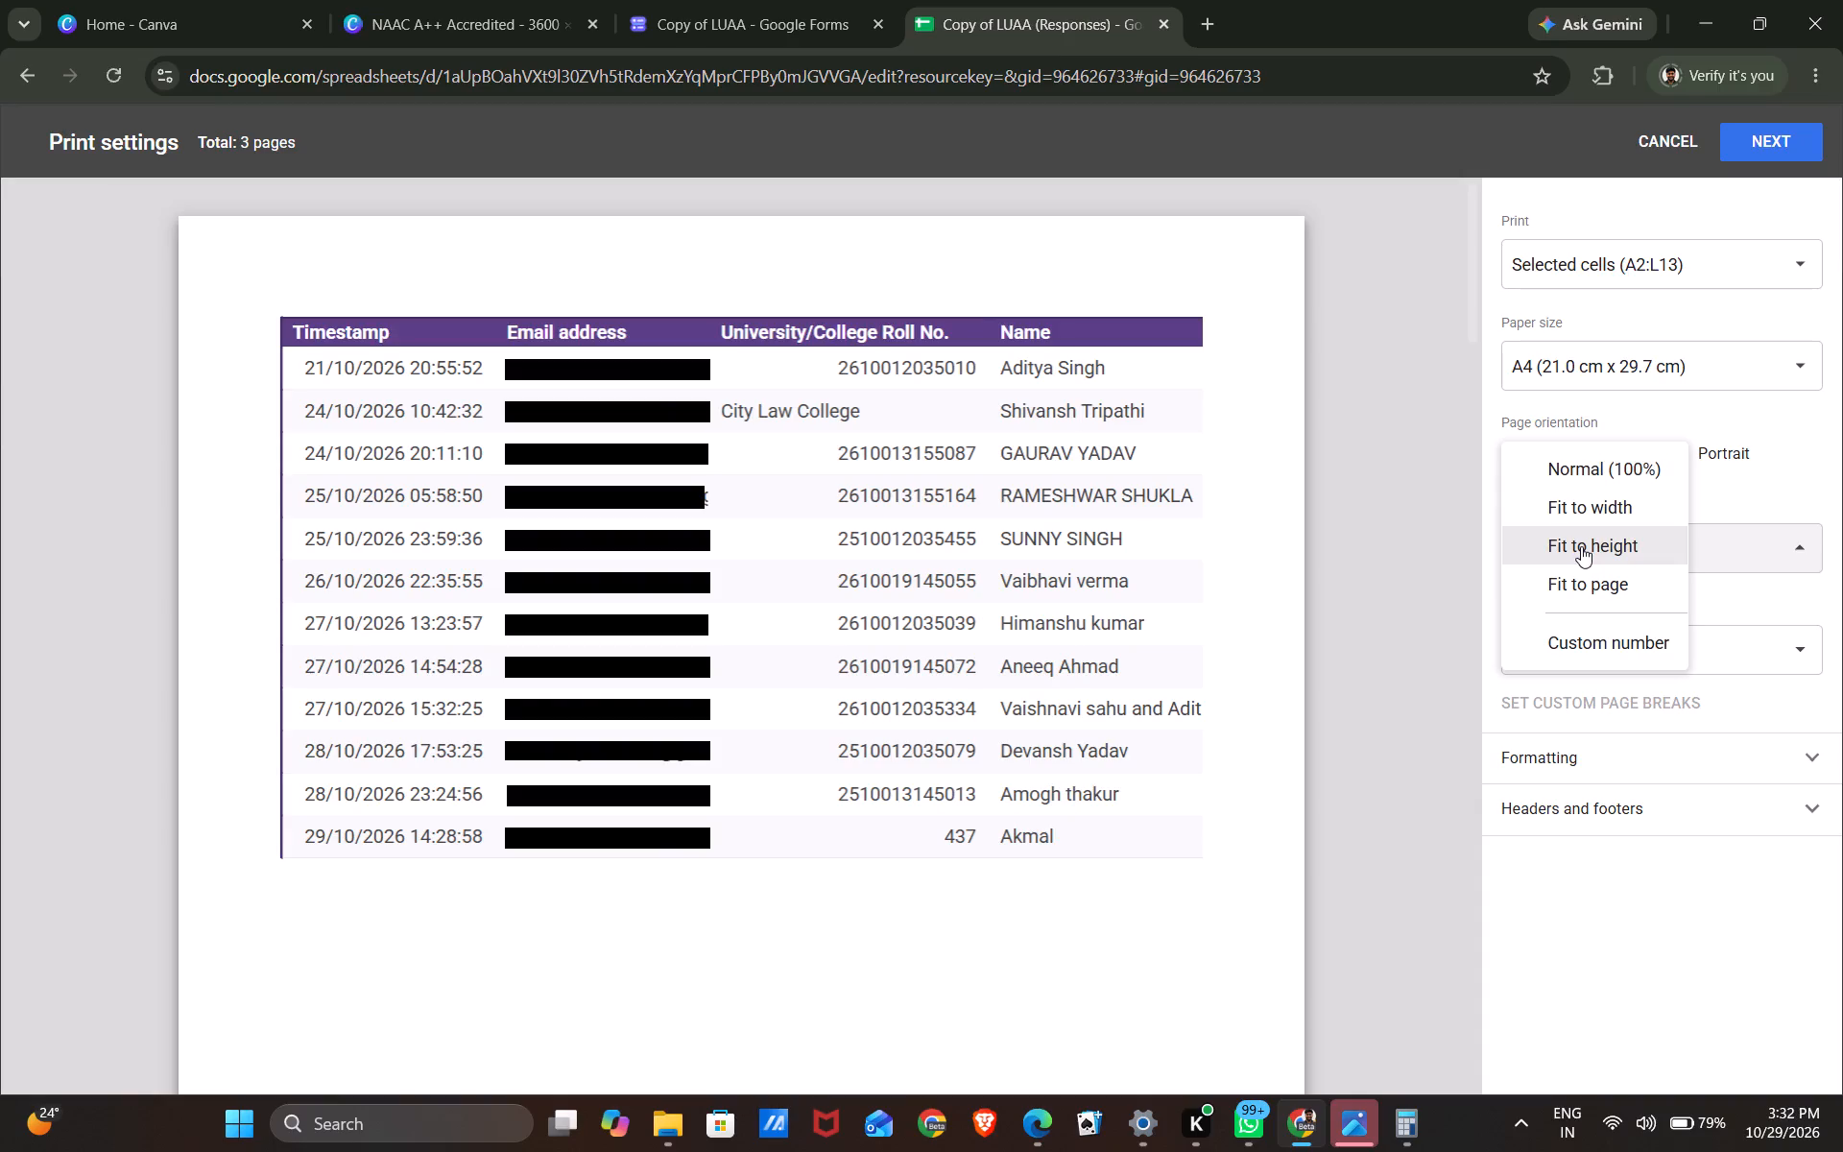
pyautogui.click(1586, 582)
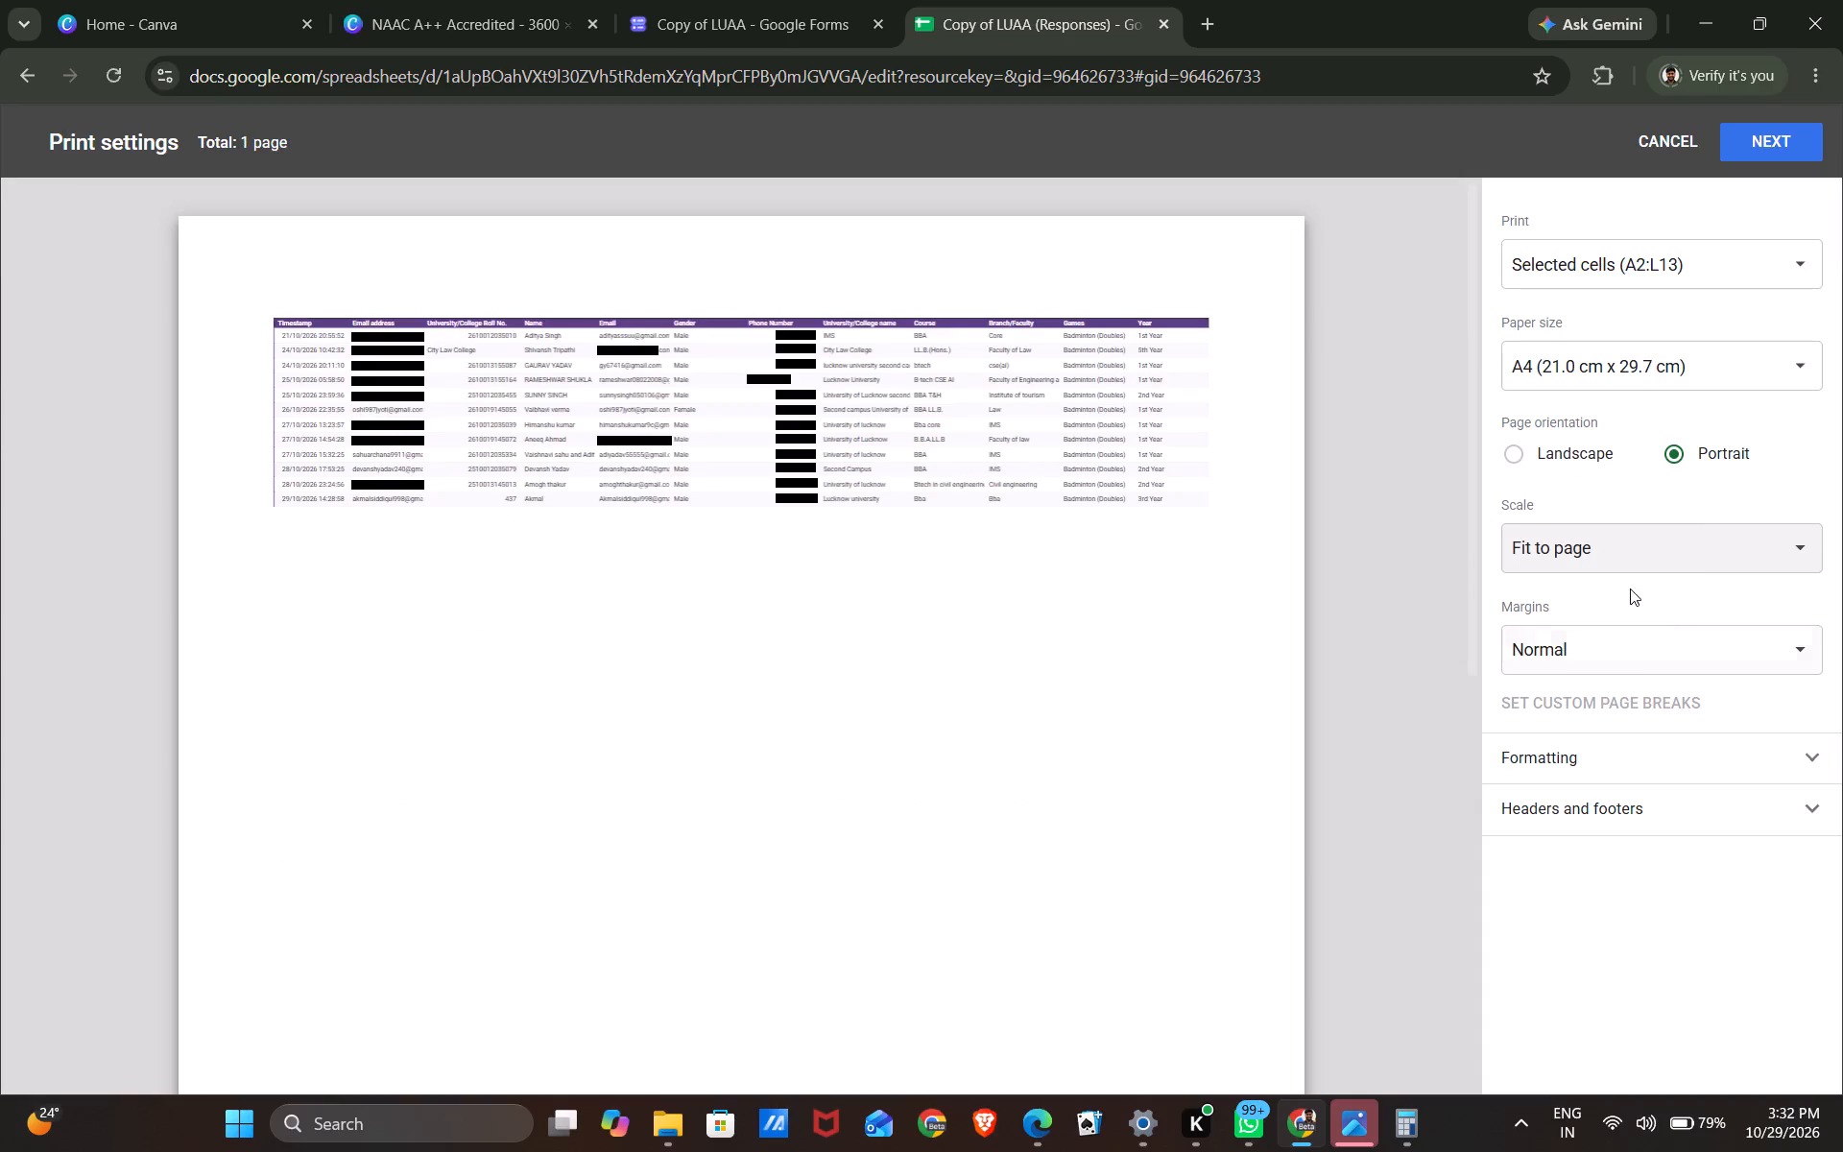
pyautogui.click(1643, 630)
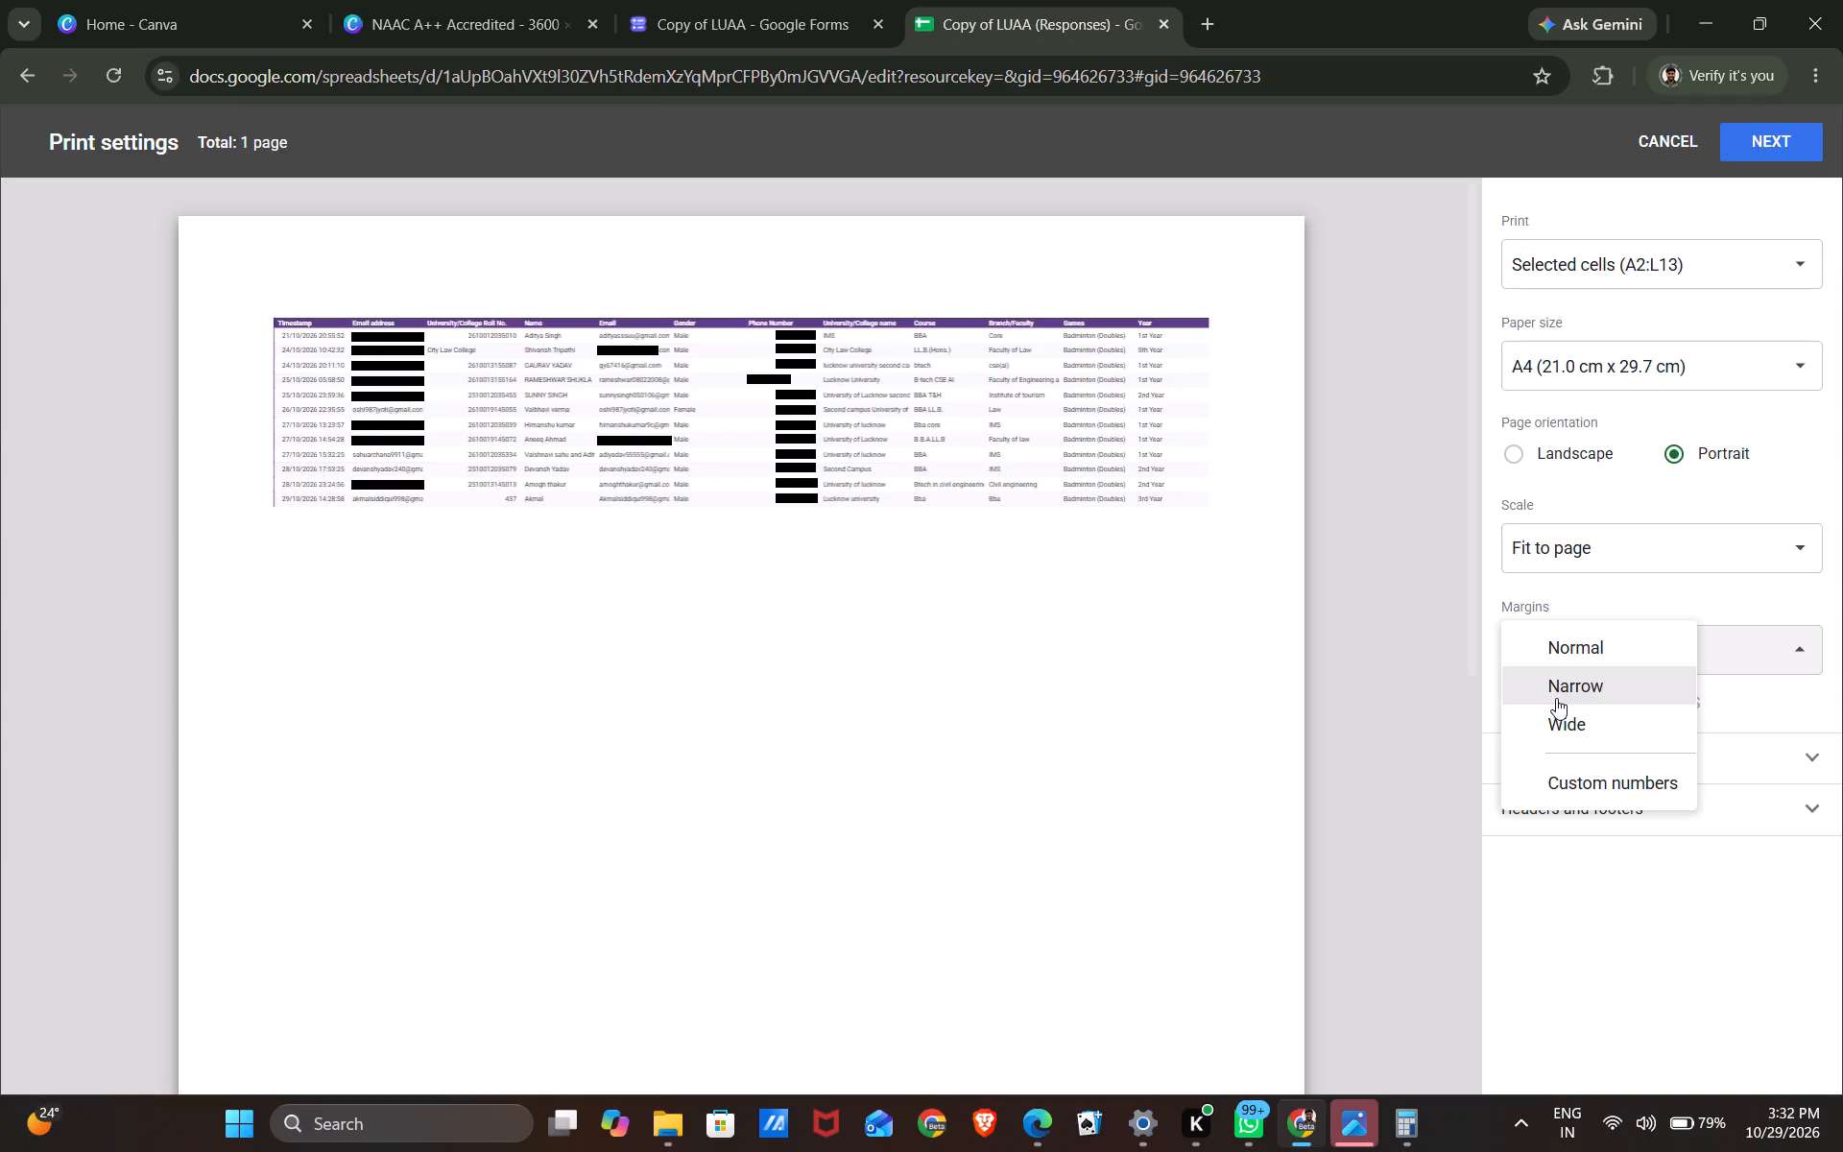
pyautogui.click(1556, 698)
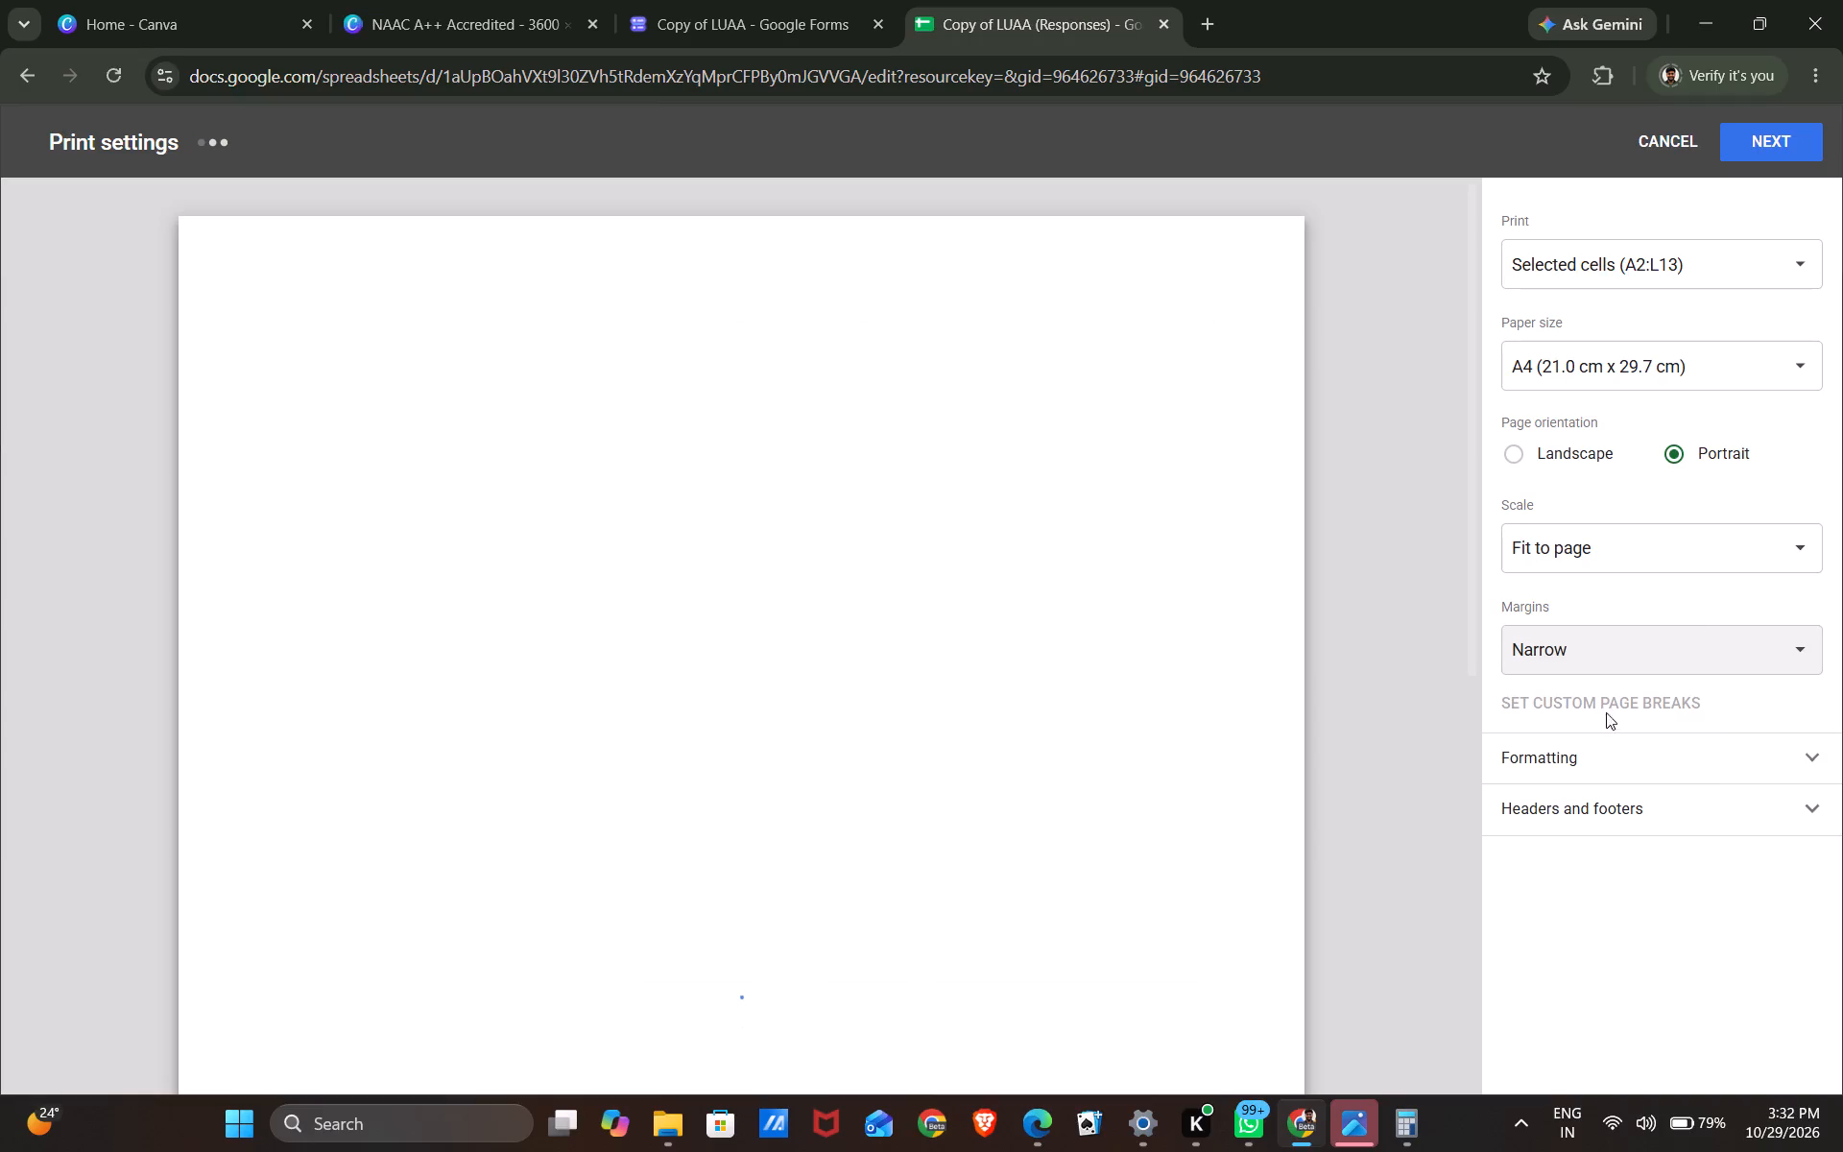
pyautogui.click(1583, 762)
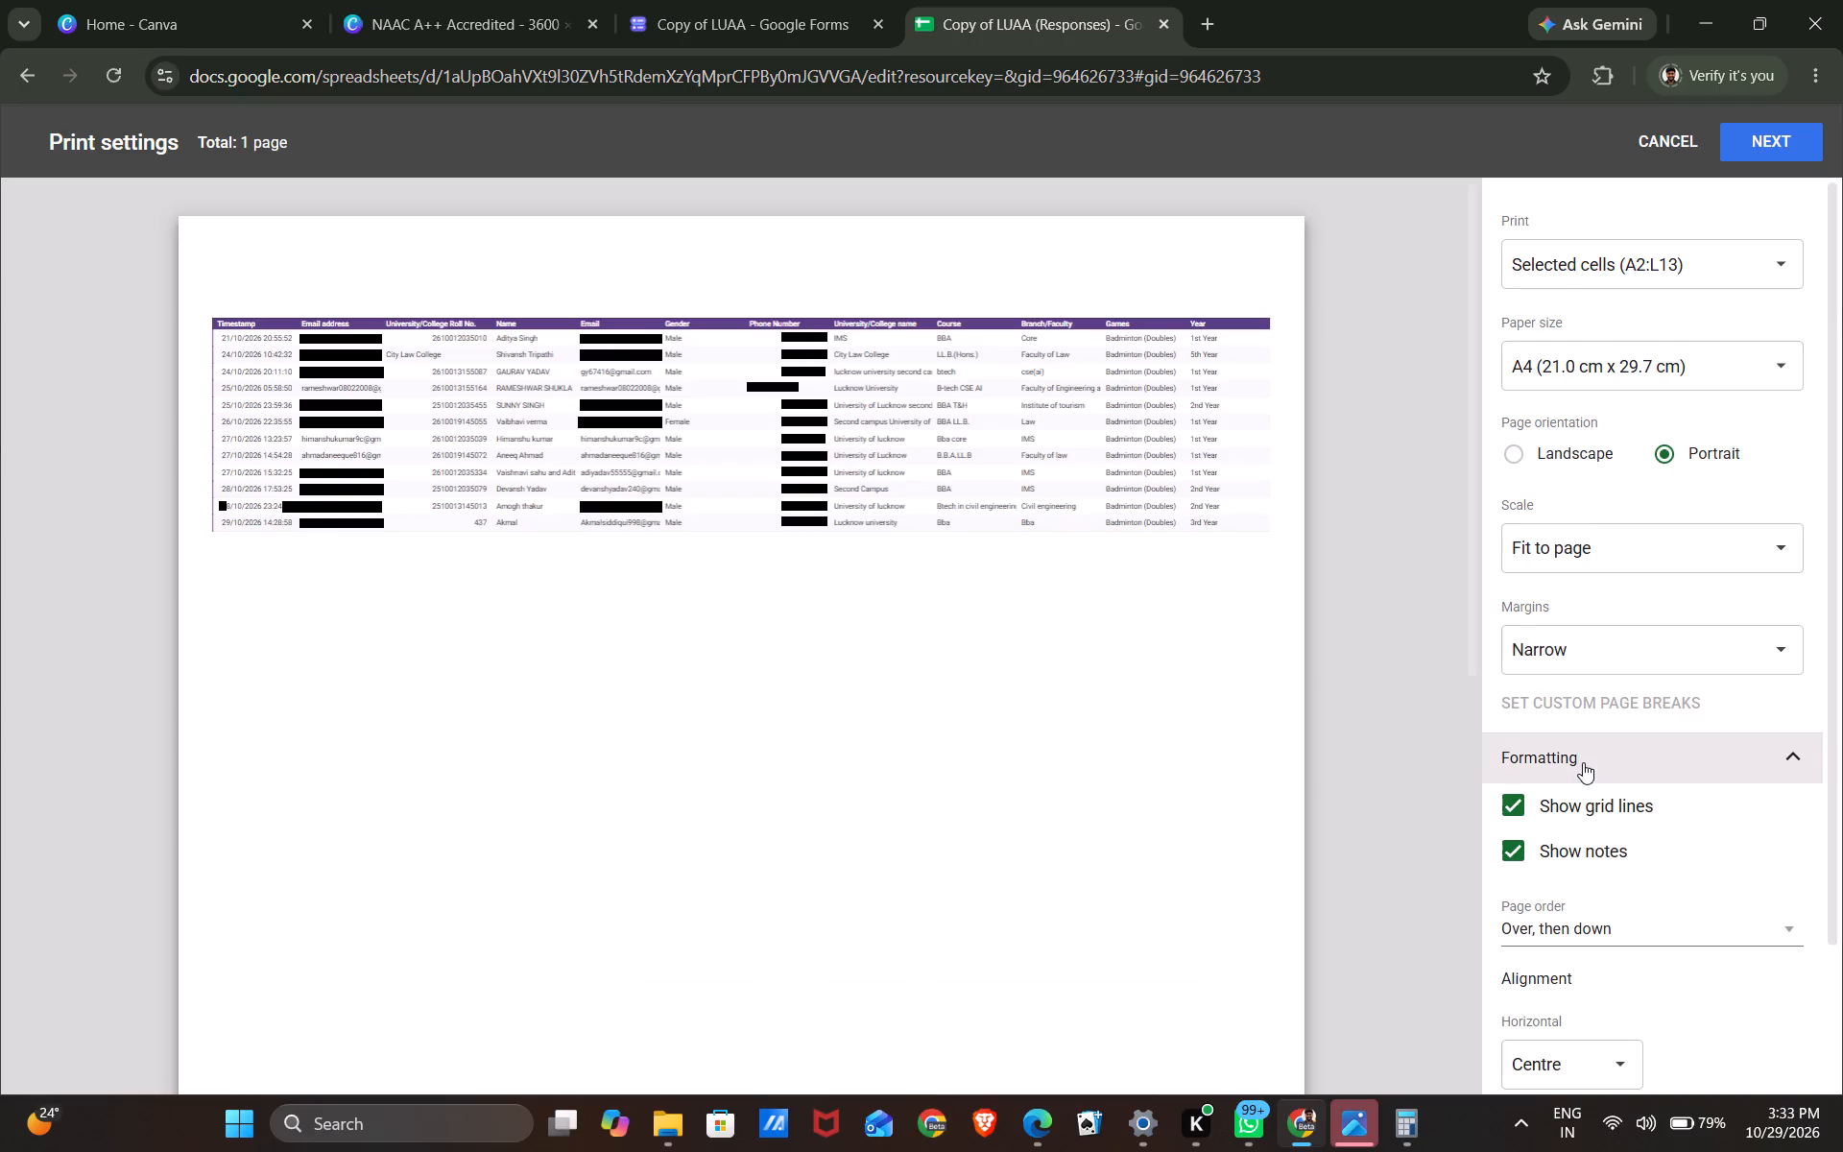
pyautogui.scroll(-2, 1583, 762)
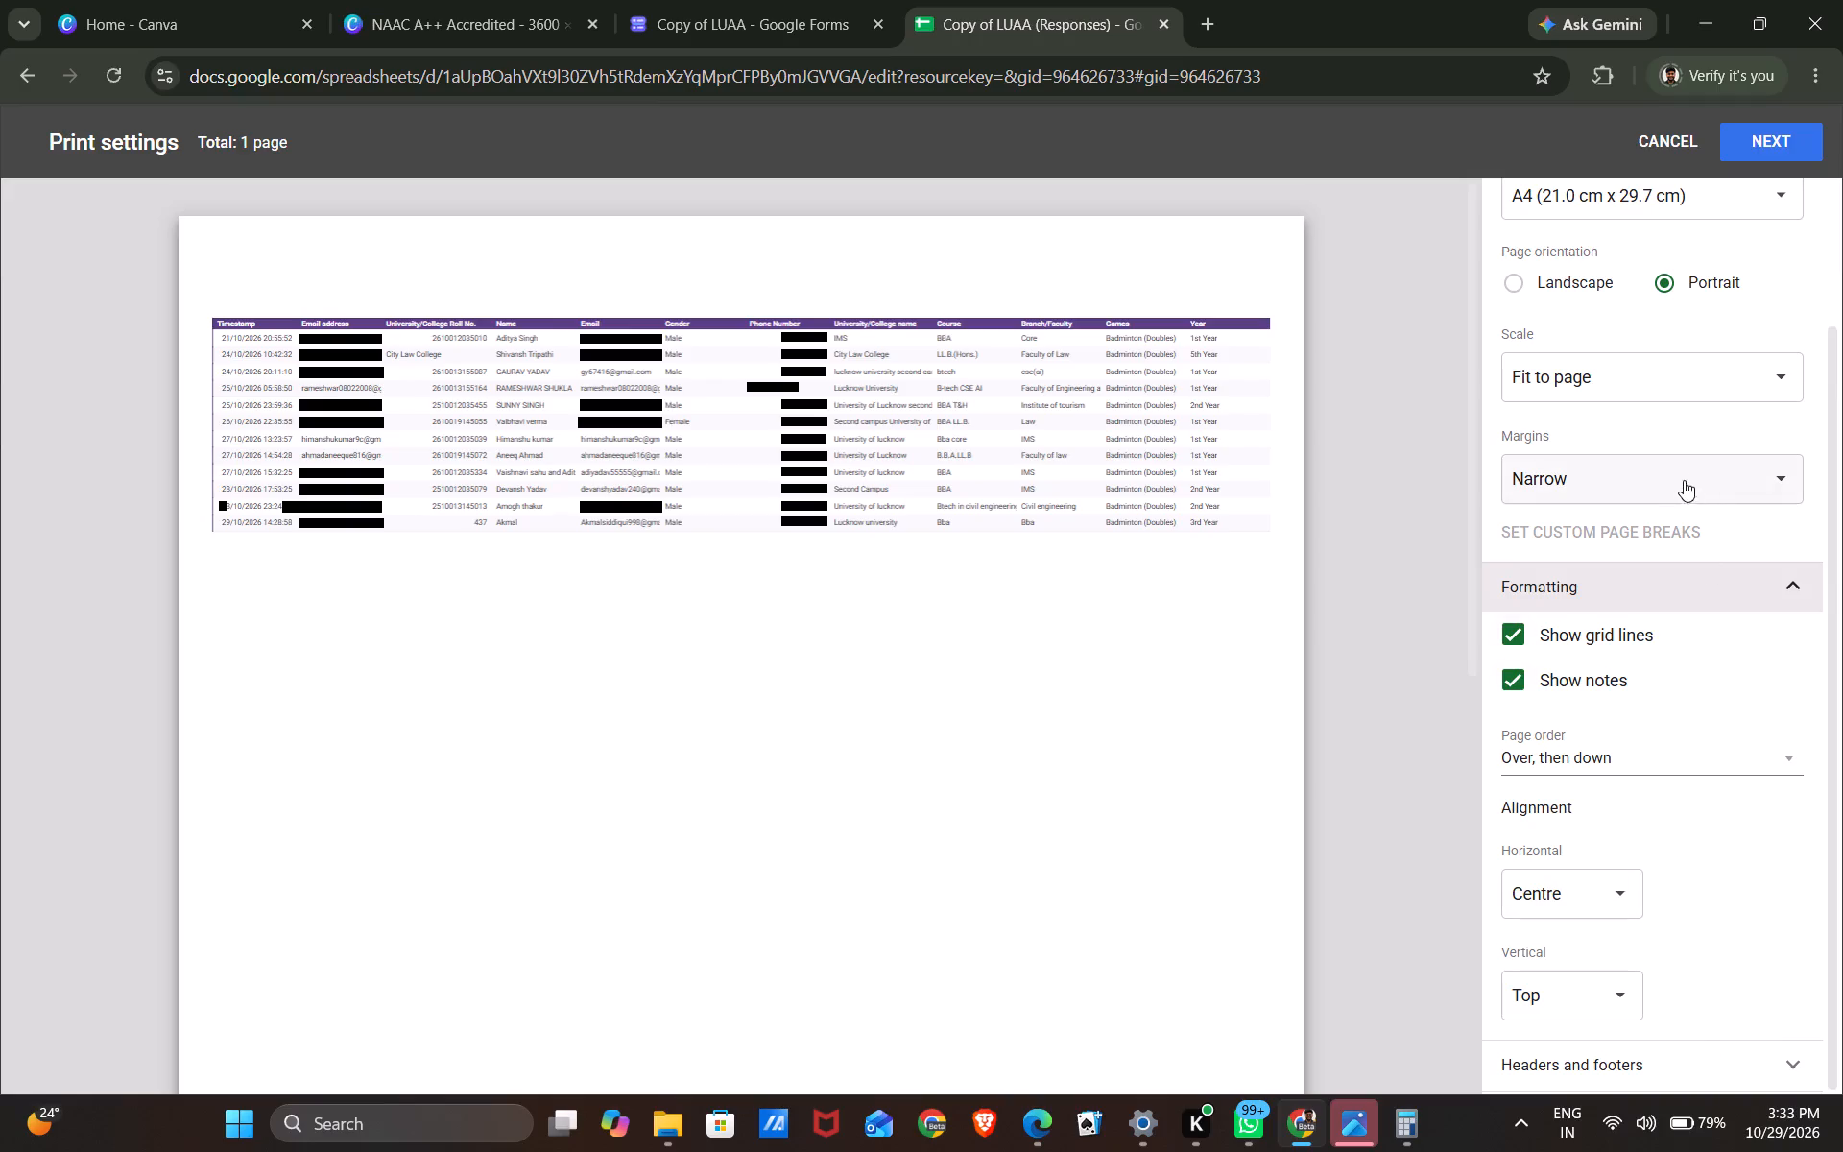
pyautogui.scroll(4, 1668, 390)
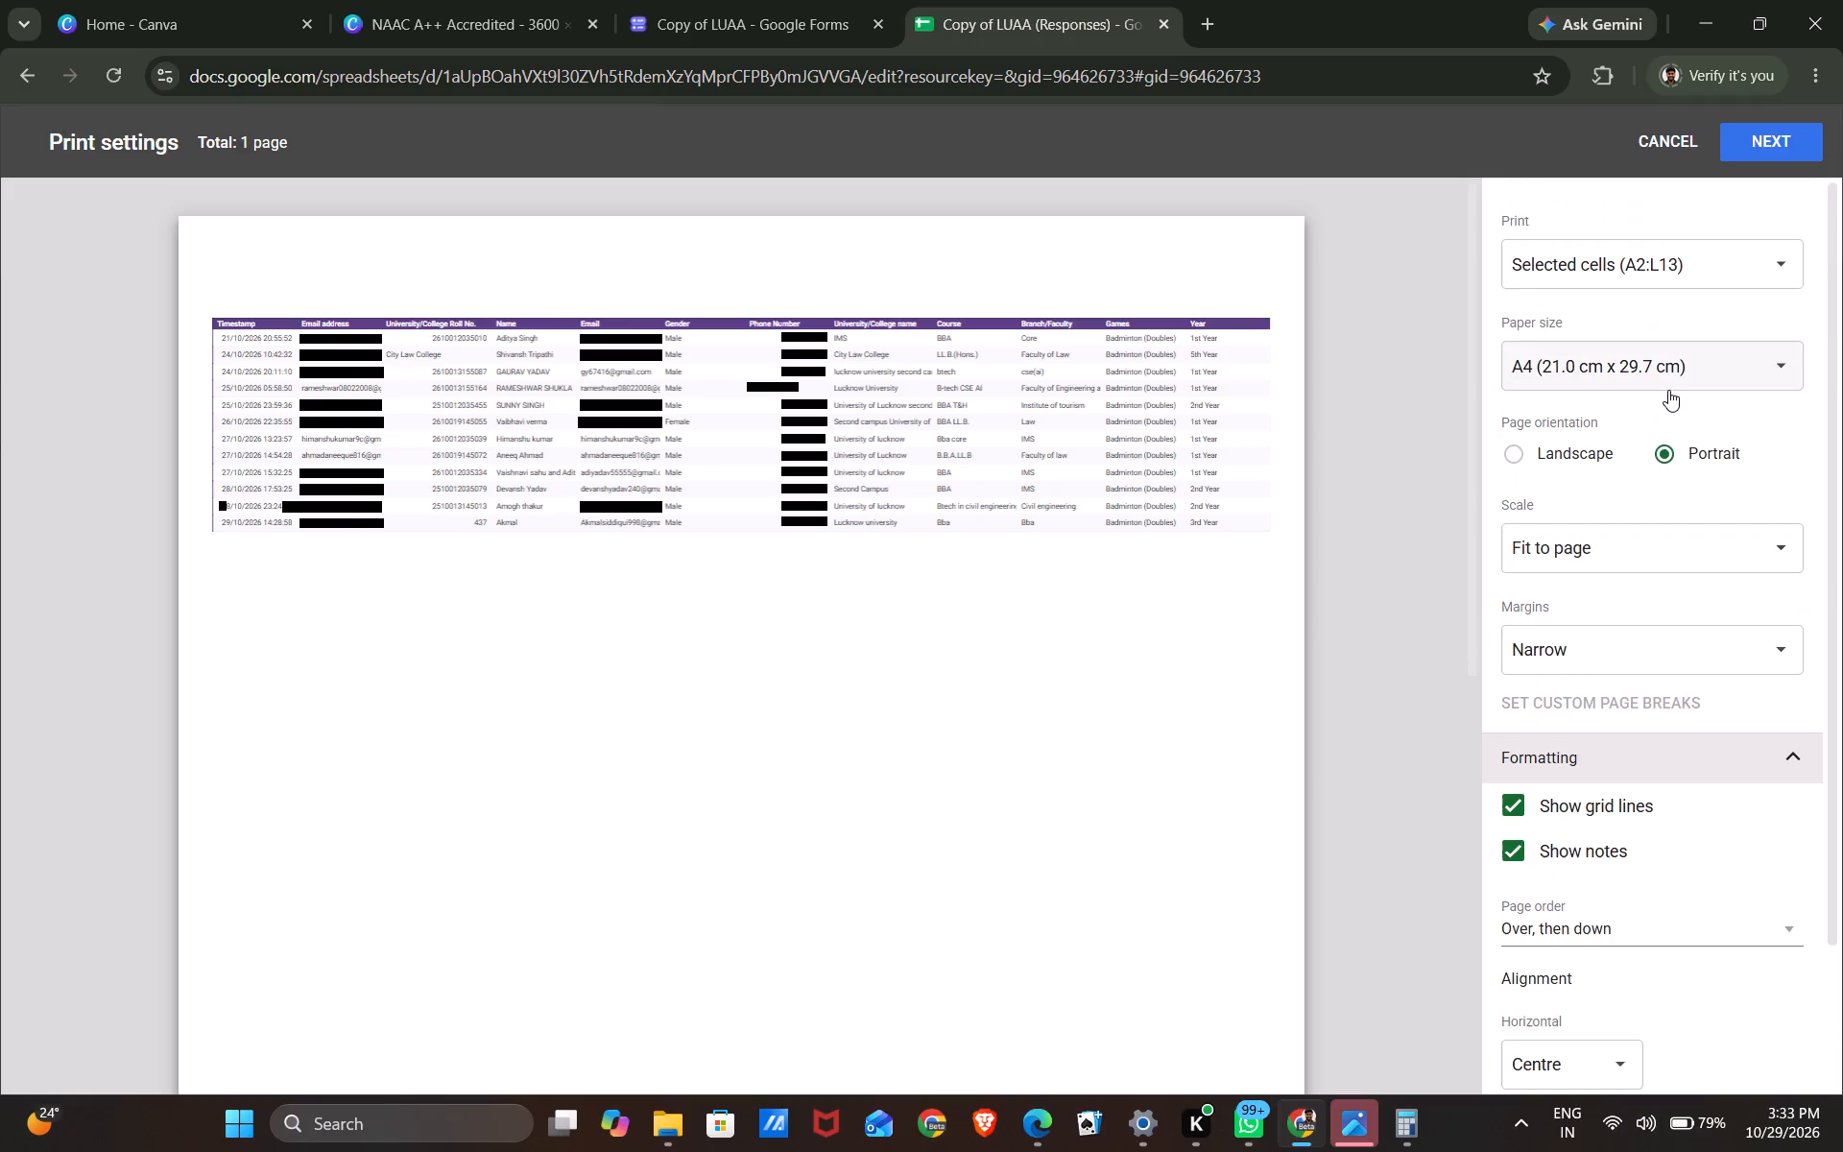
pyautogui.click(1558, 457)
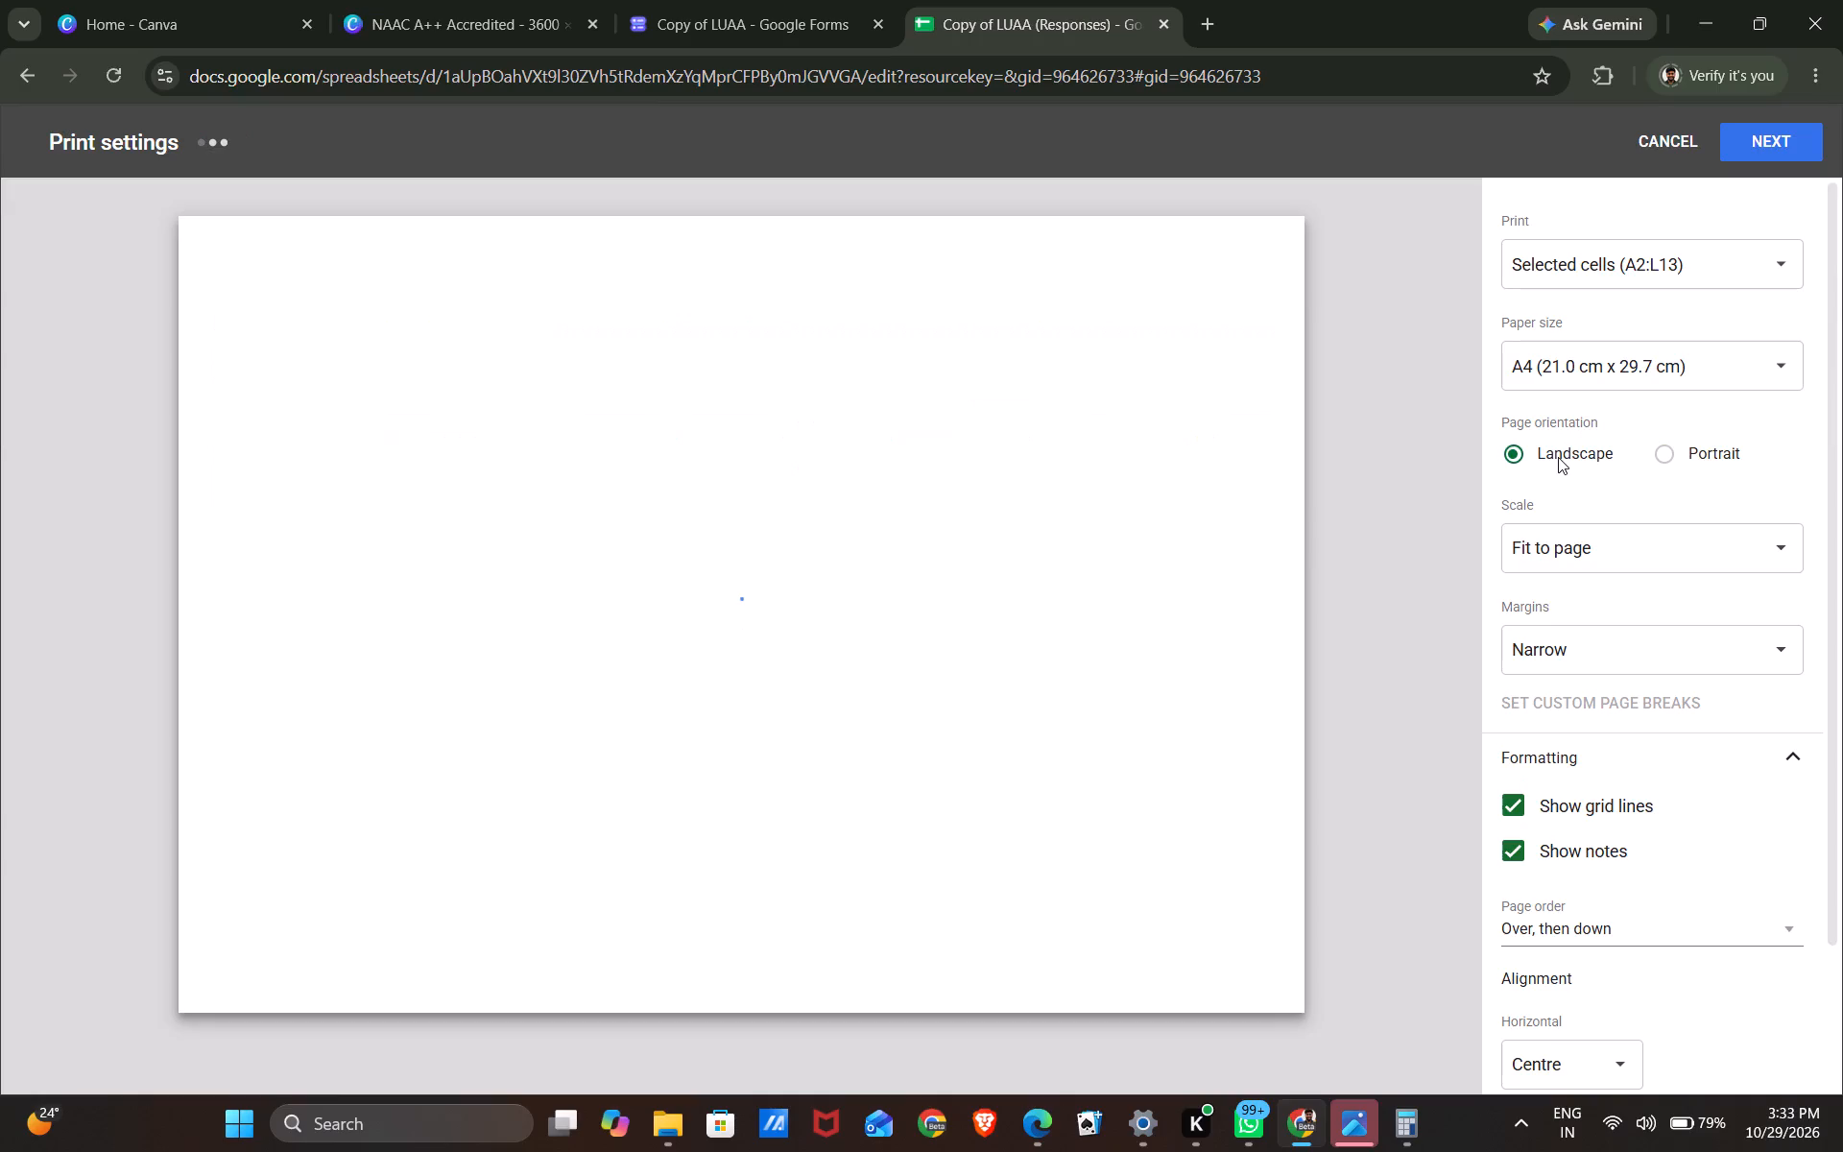
pyautogui.scroll(-2, 1558, 457)
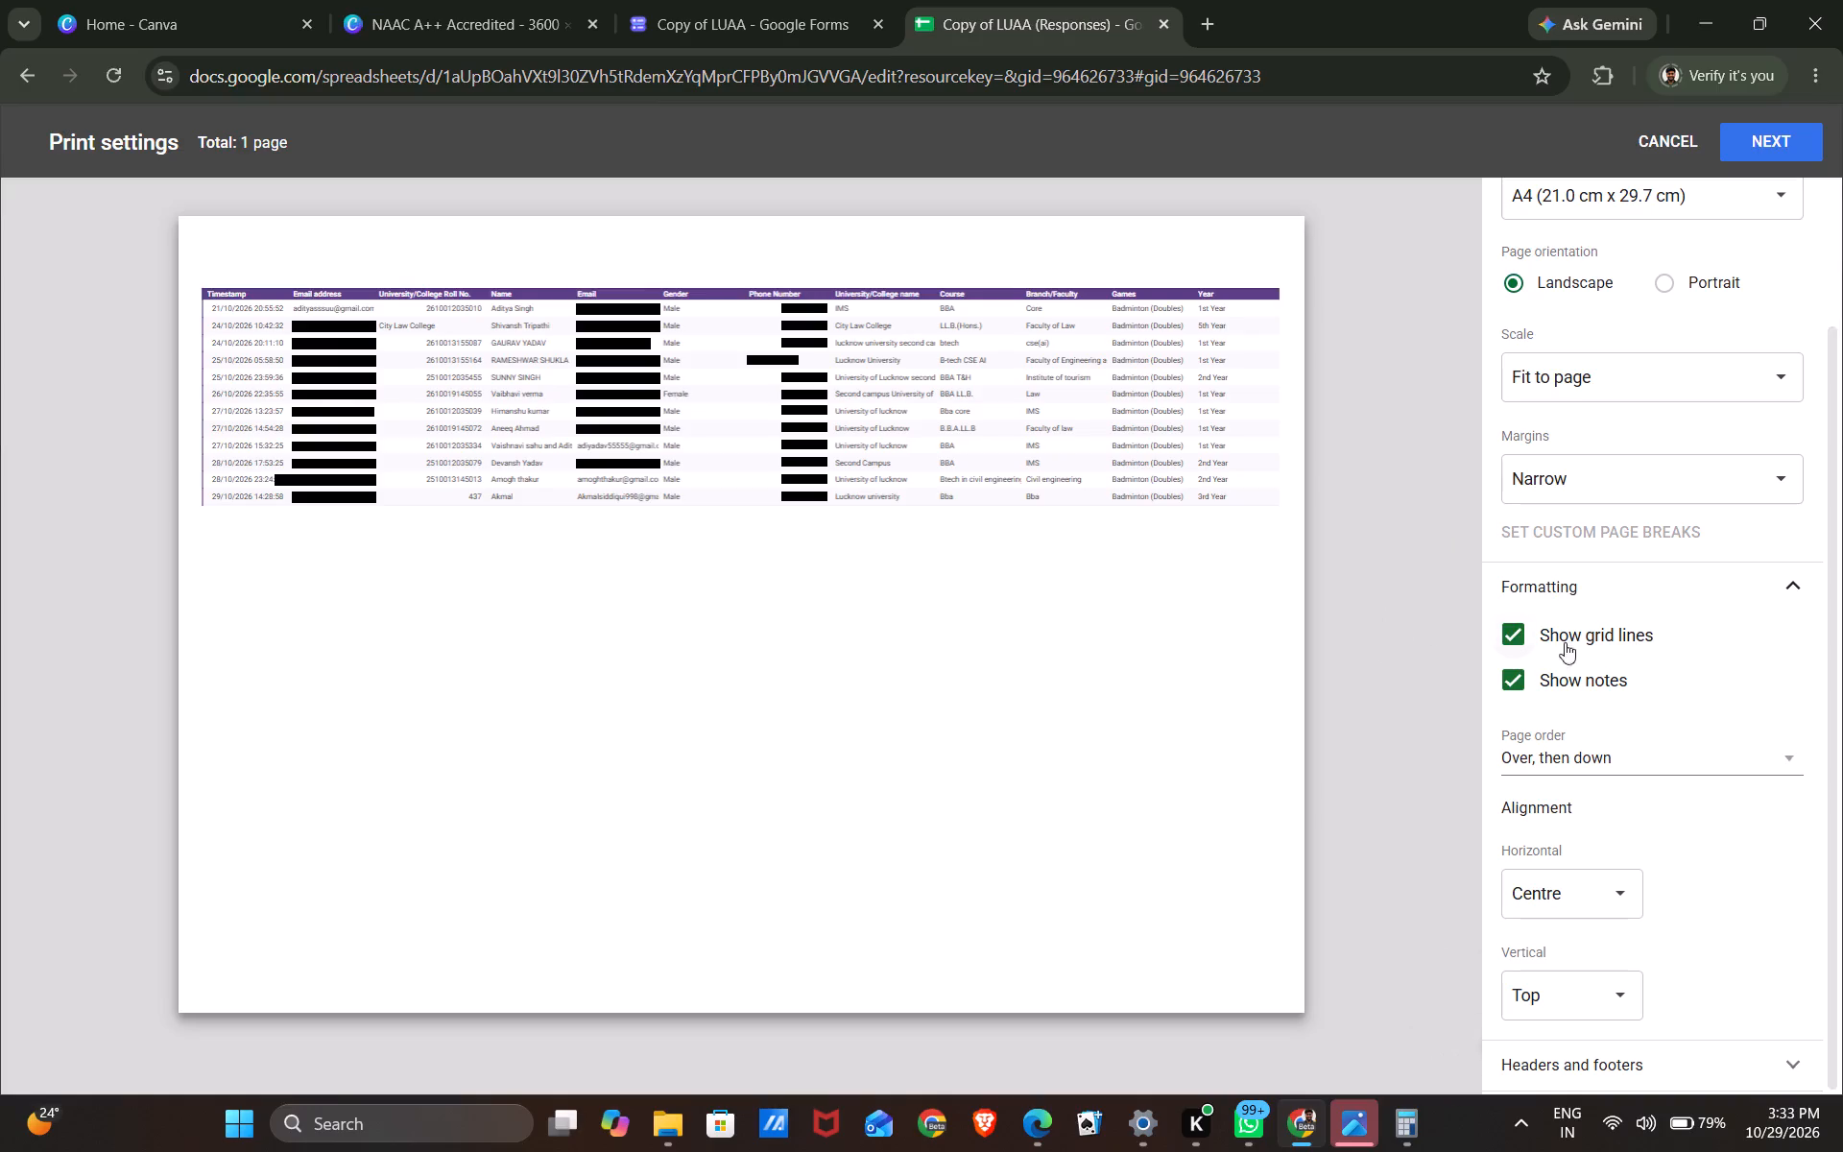
pyautogui.scroll(-2, 1715, 874)
pyautogui.click(1792, 580)
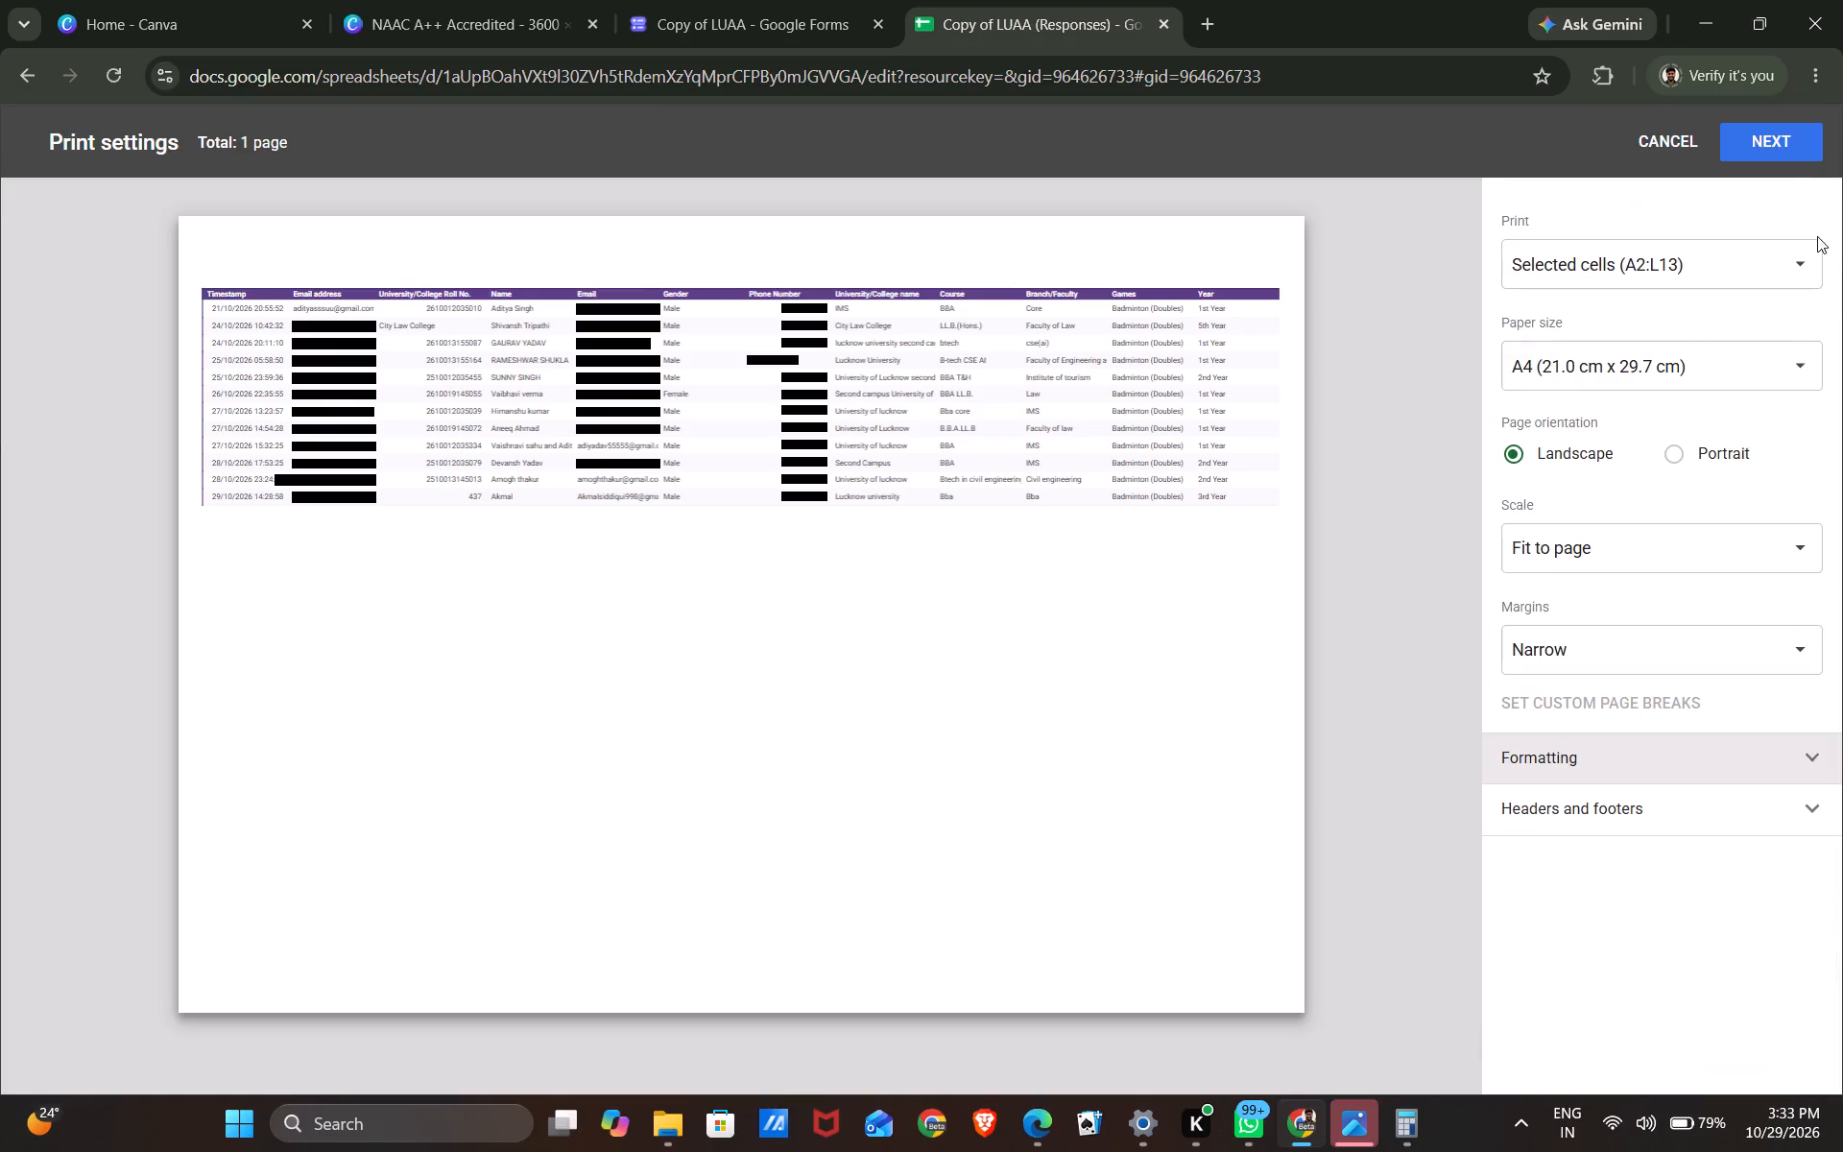
# Proceed to the print dialog and set the destination to Save as PDF.
pyautogui.click(1777, 140)
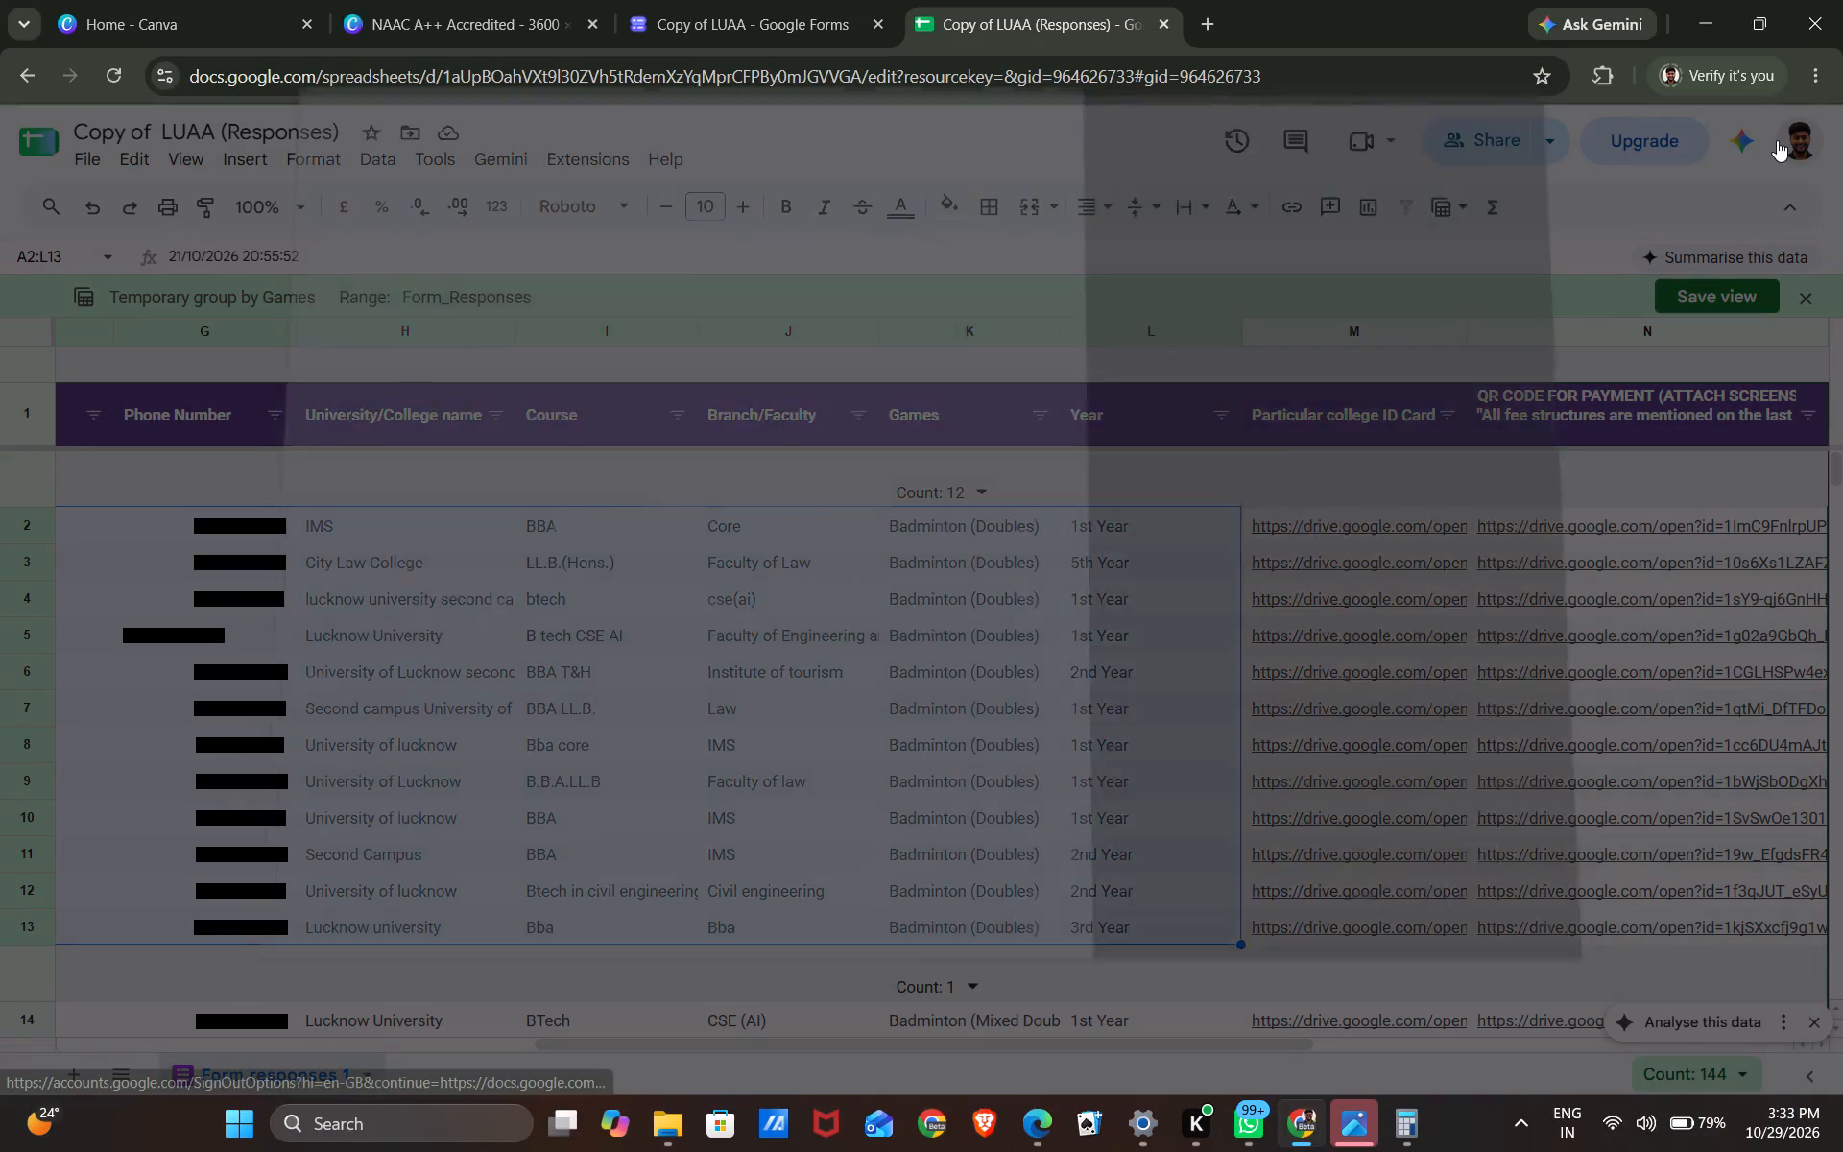
pyautogui.click(1424, 222)
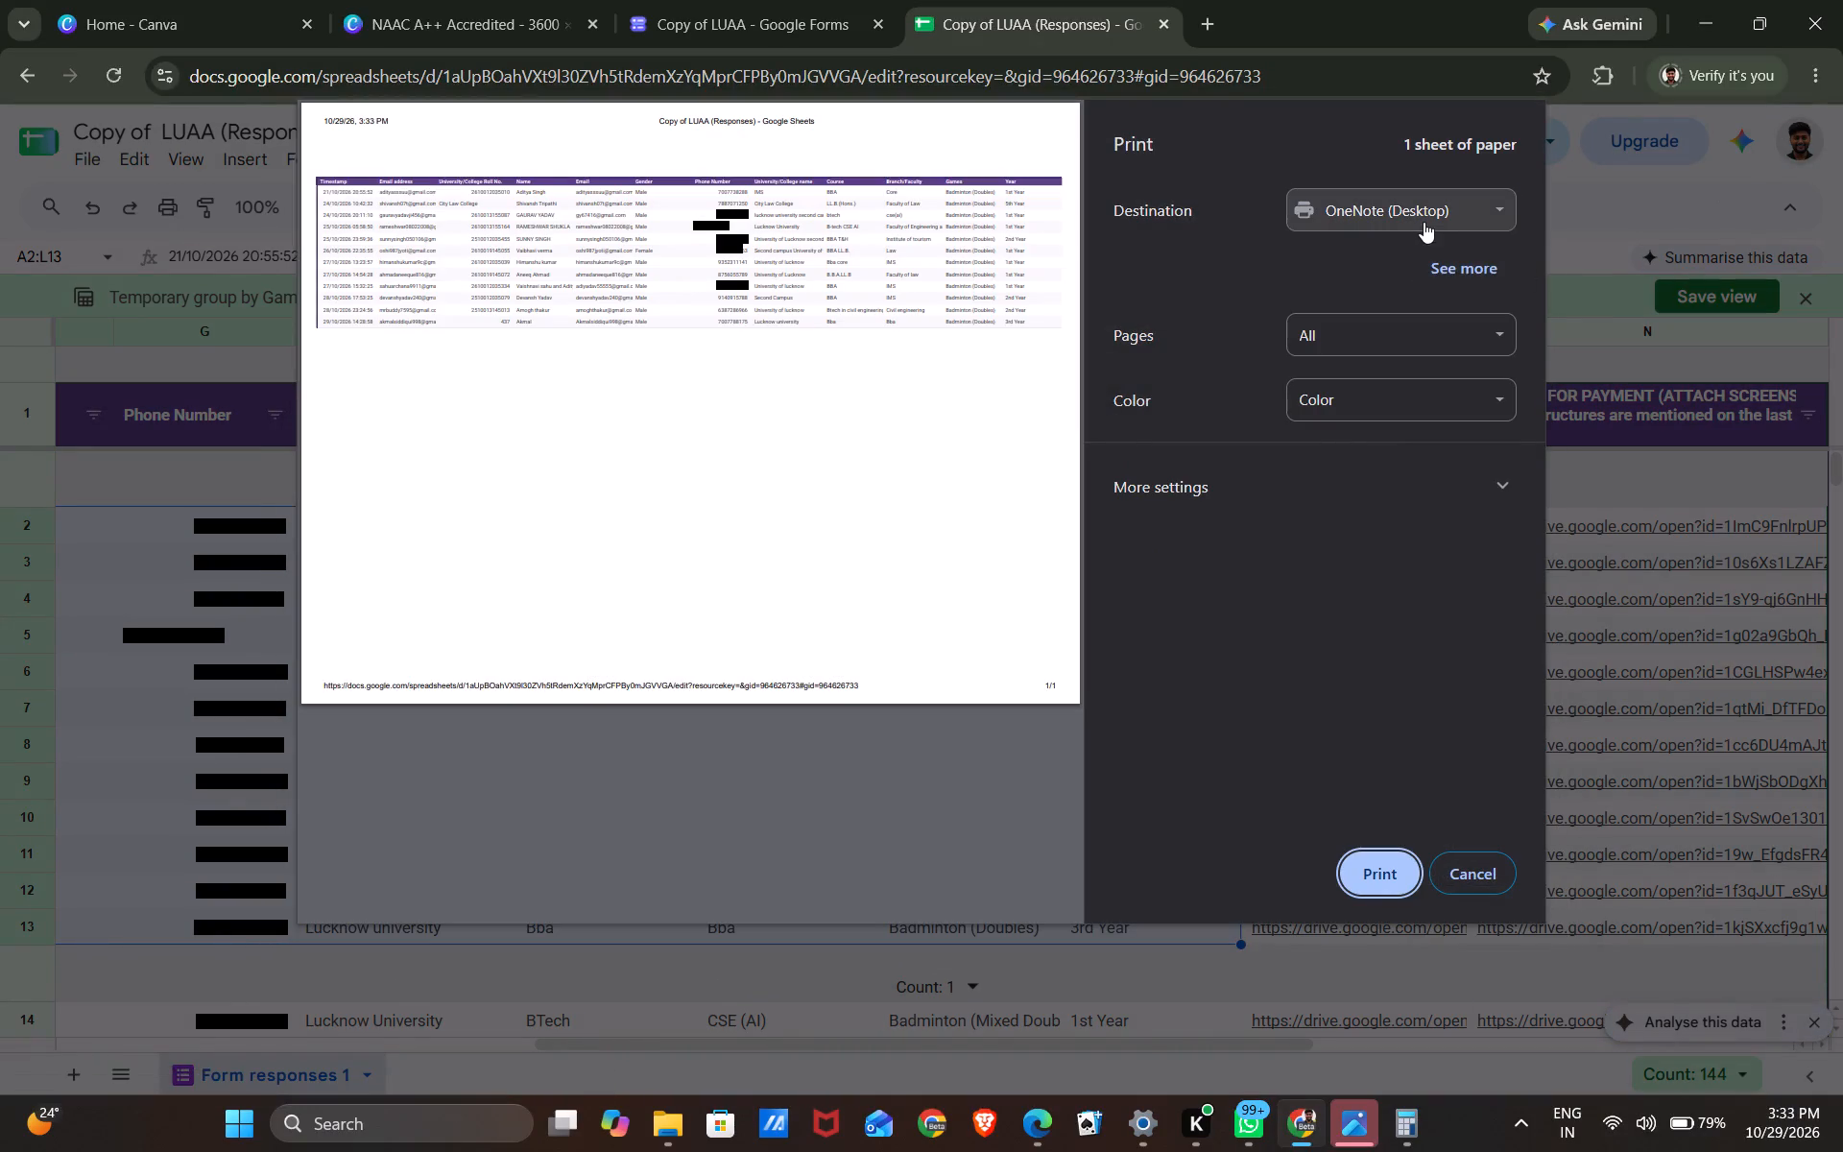
pyautogui.click(1351, 283)
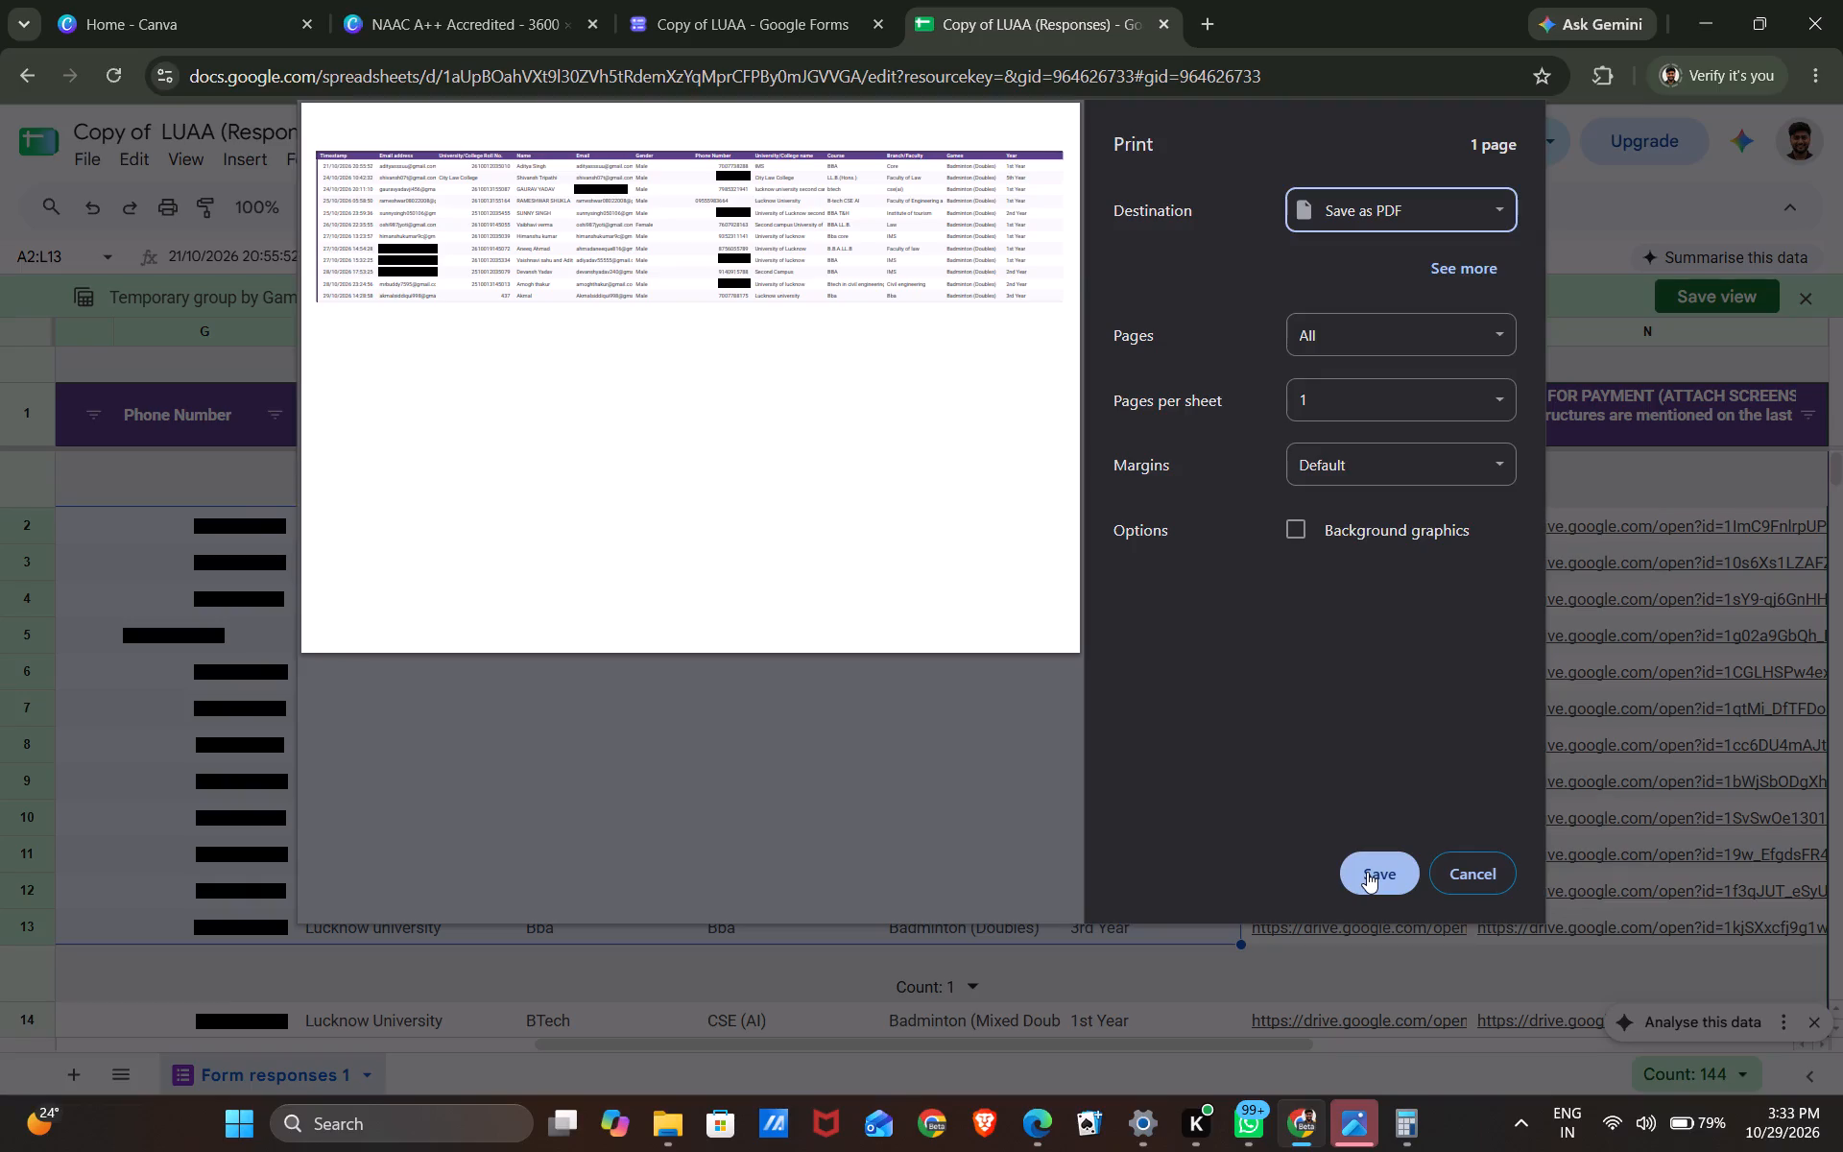
# Save the printout as a PDF named "Badminton doubles" in the Downloads folder.
pyautogui.click(1367, 872)
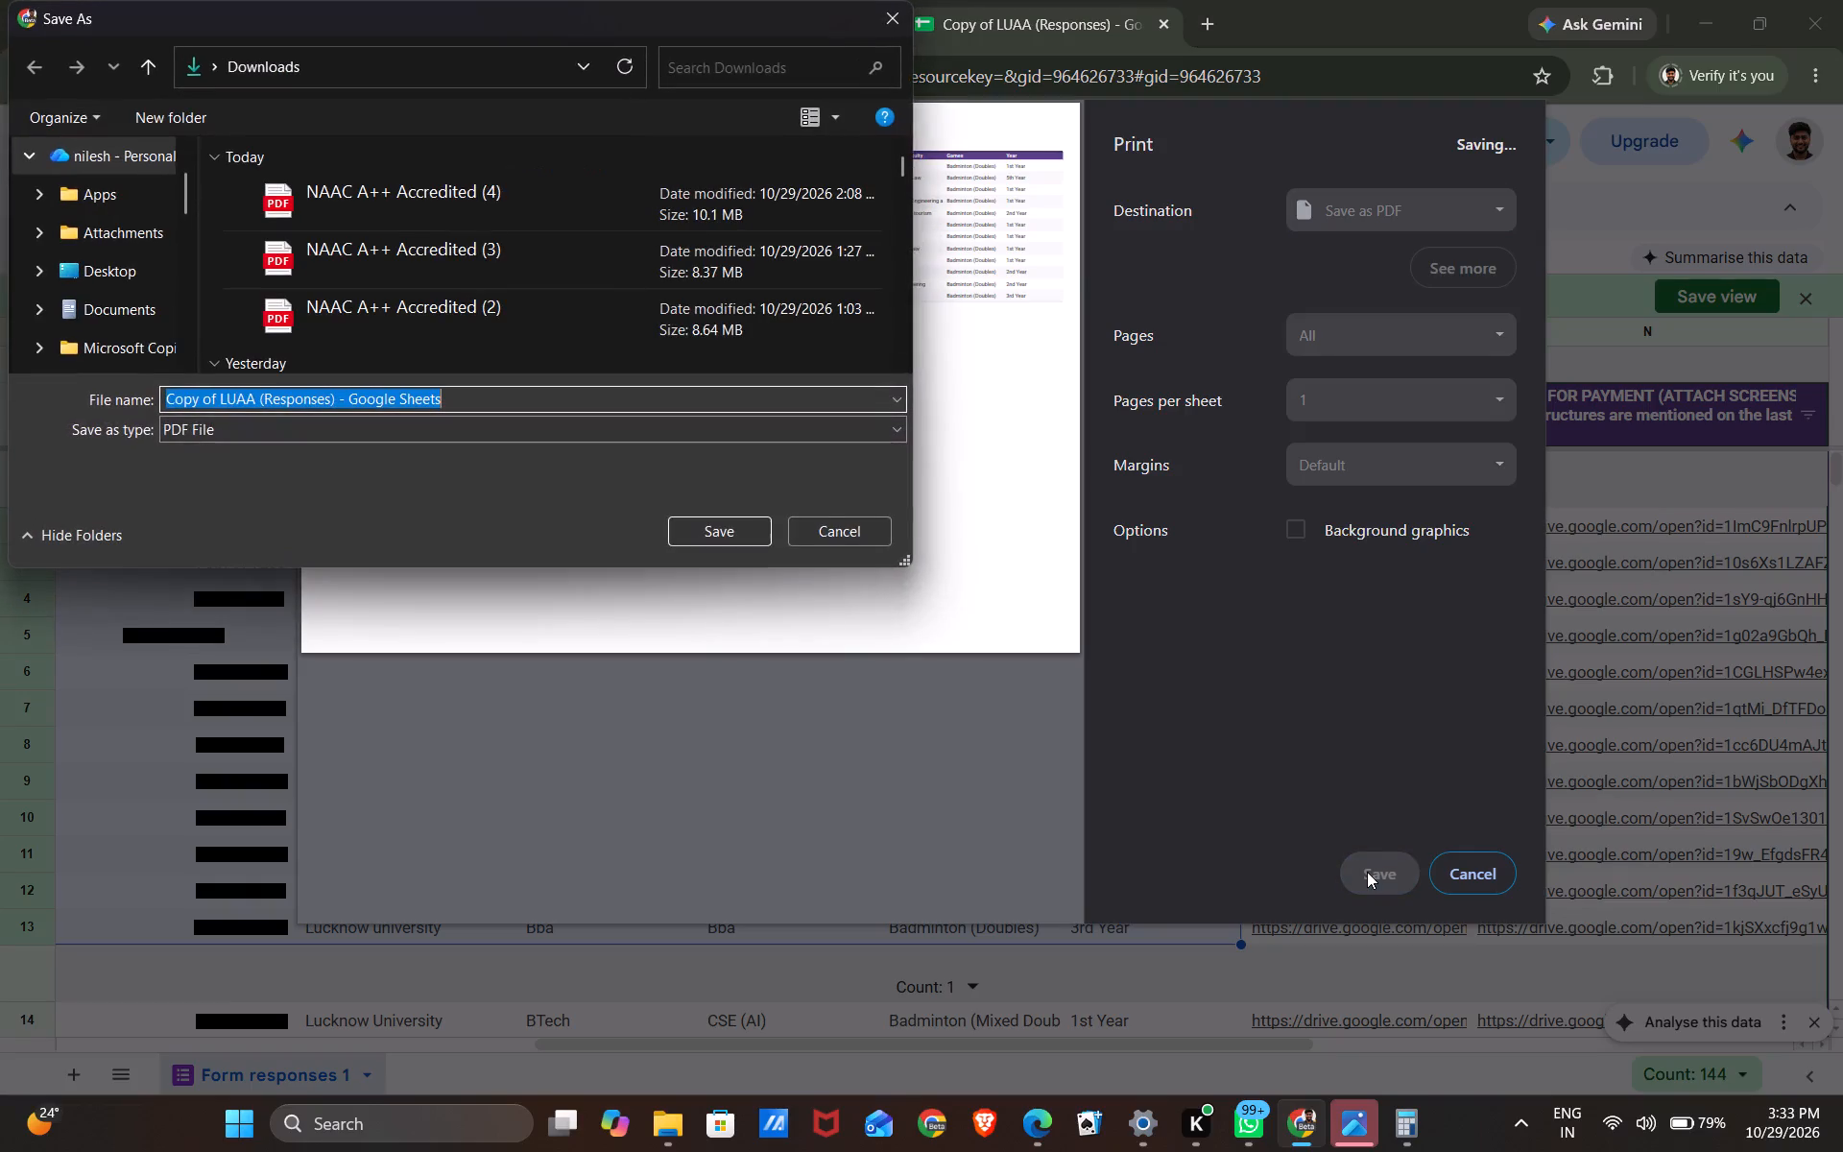
pyautogui.press('BackSpace')
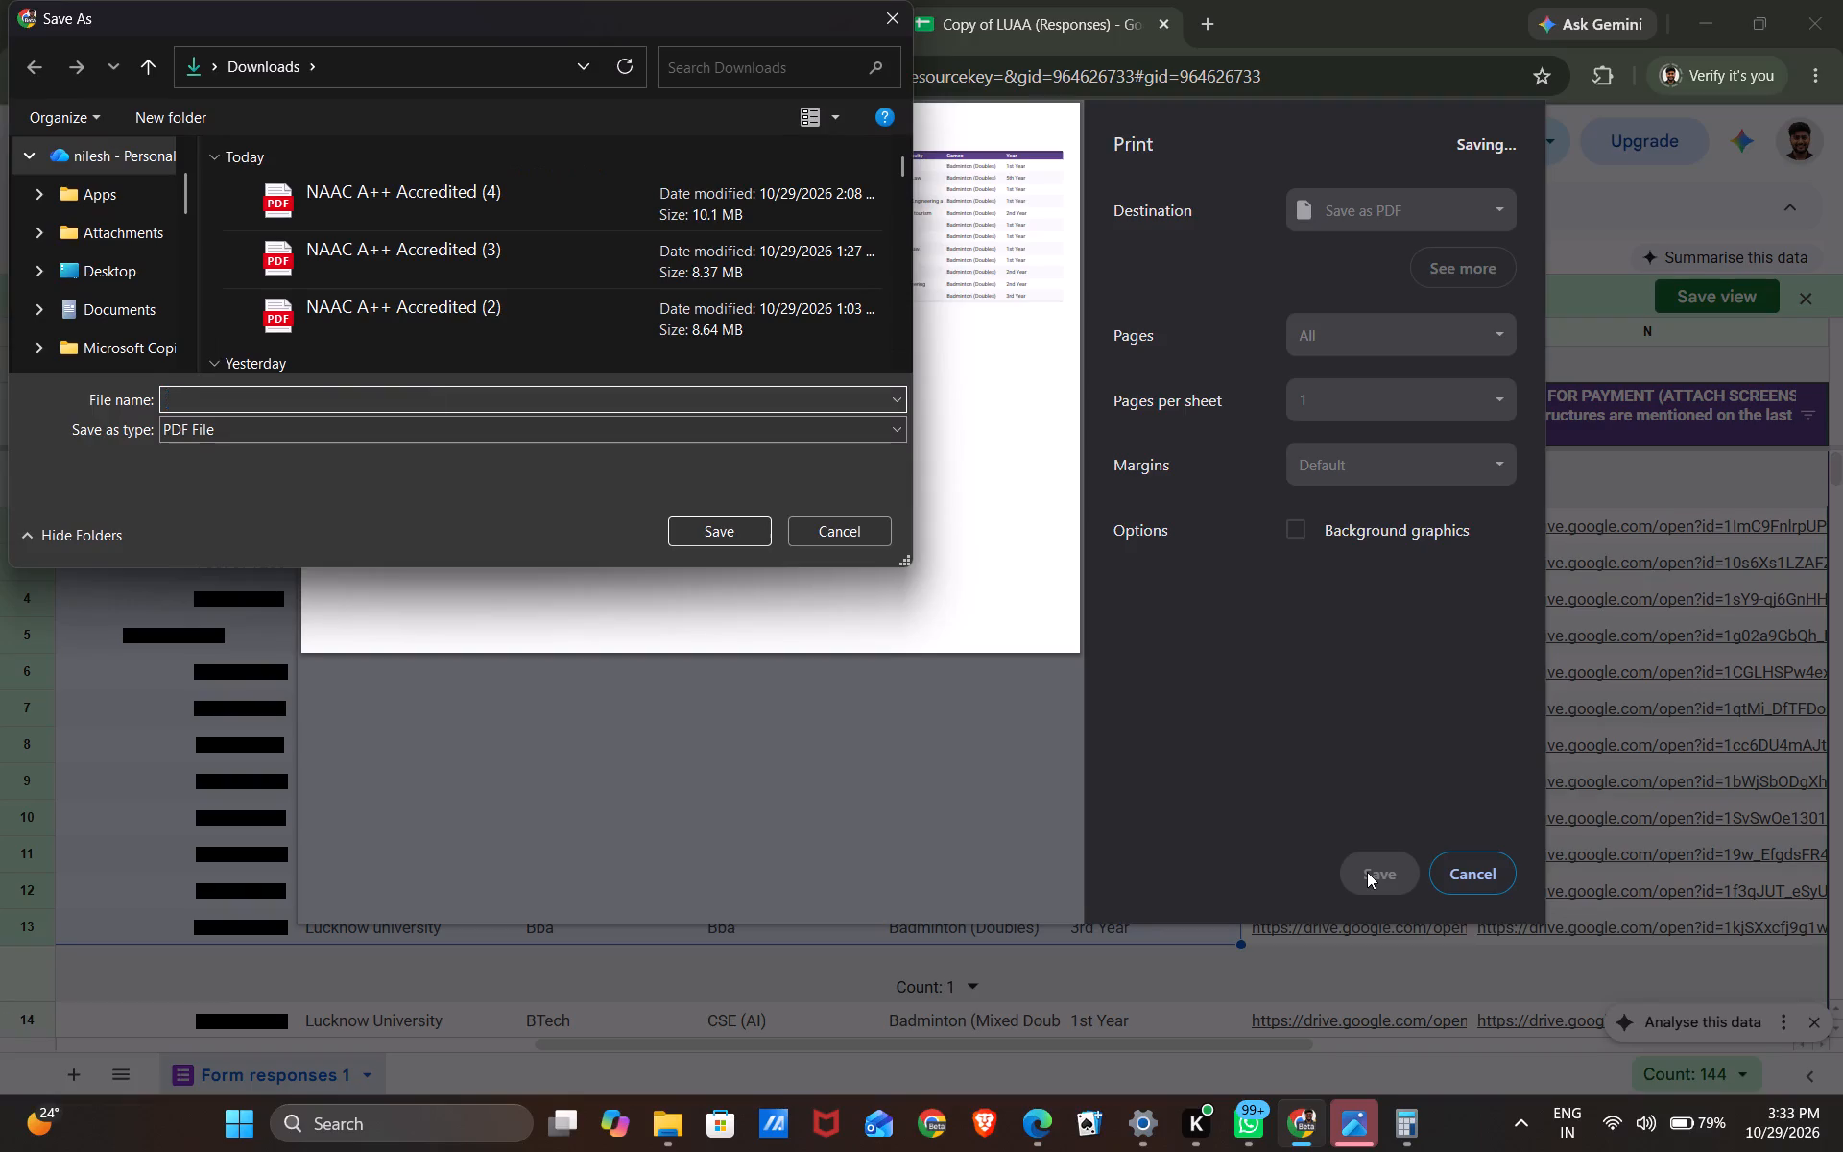
pyautogui.write('Bad')
pyautogui.write('minton')
pyautogui.press('space')
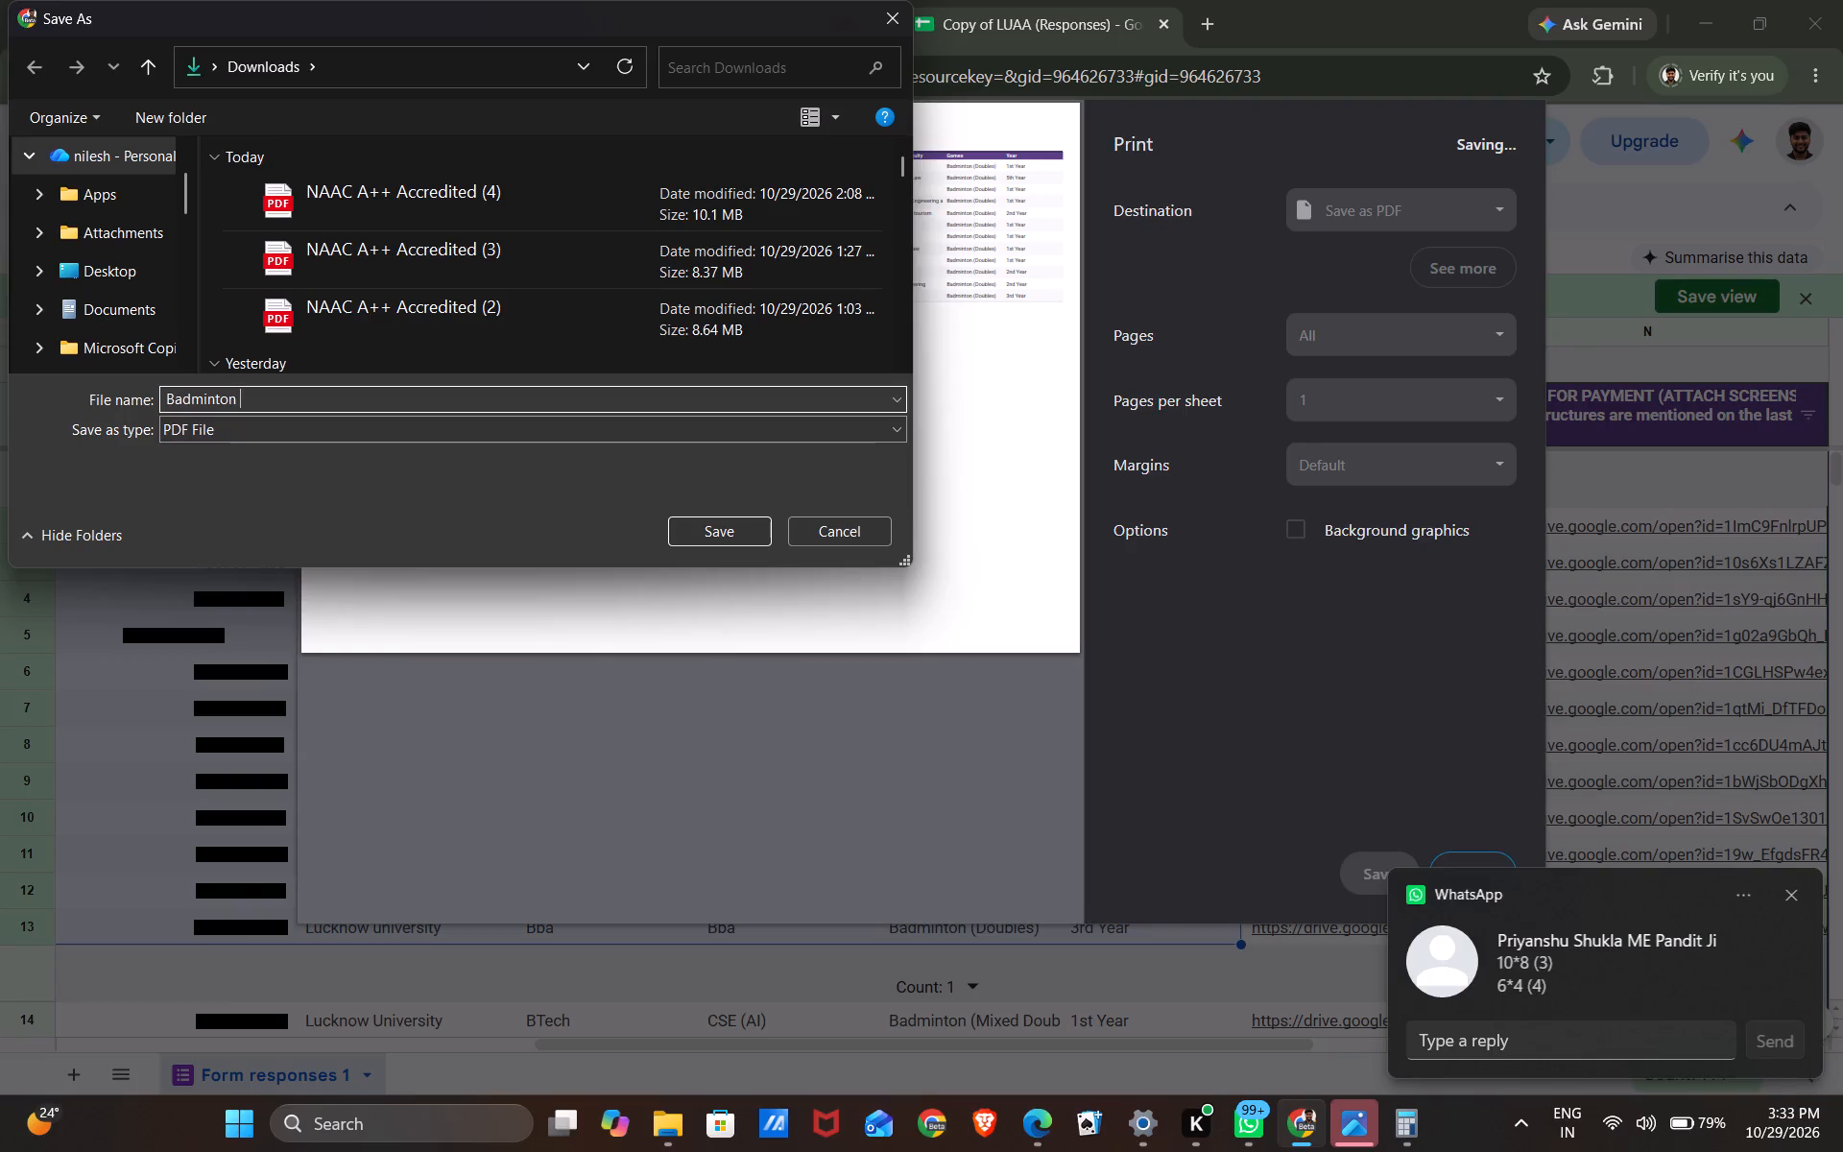
pyautogui.press('space')
pyautogui.press('BackSpace')
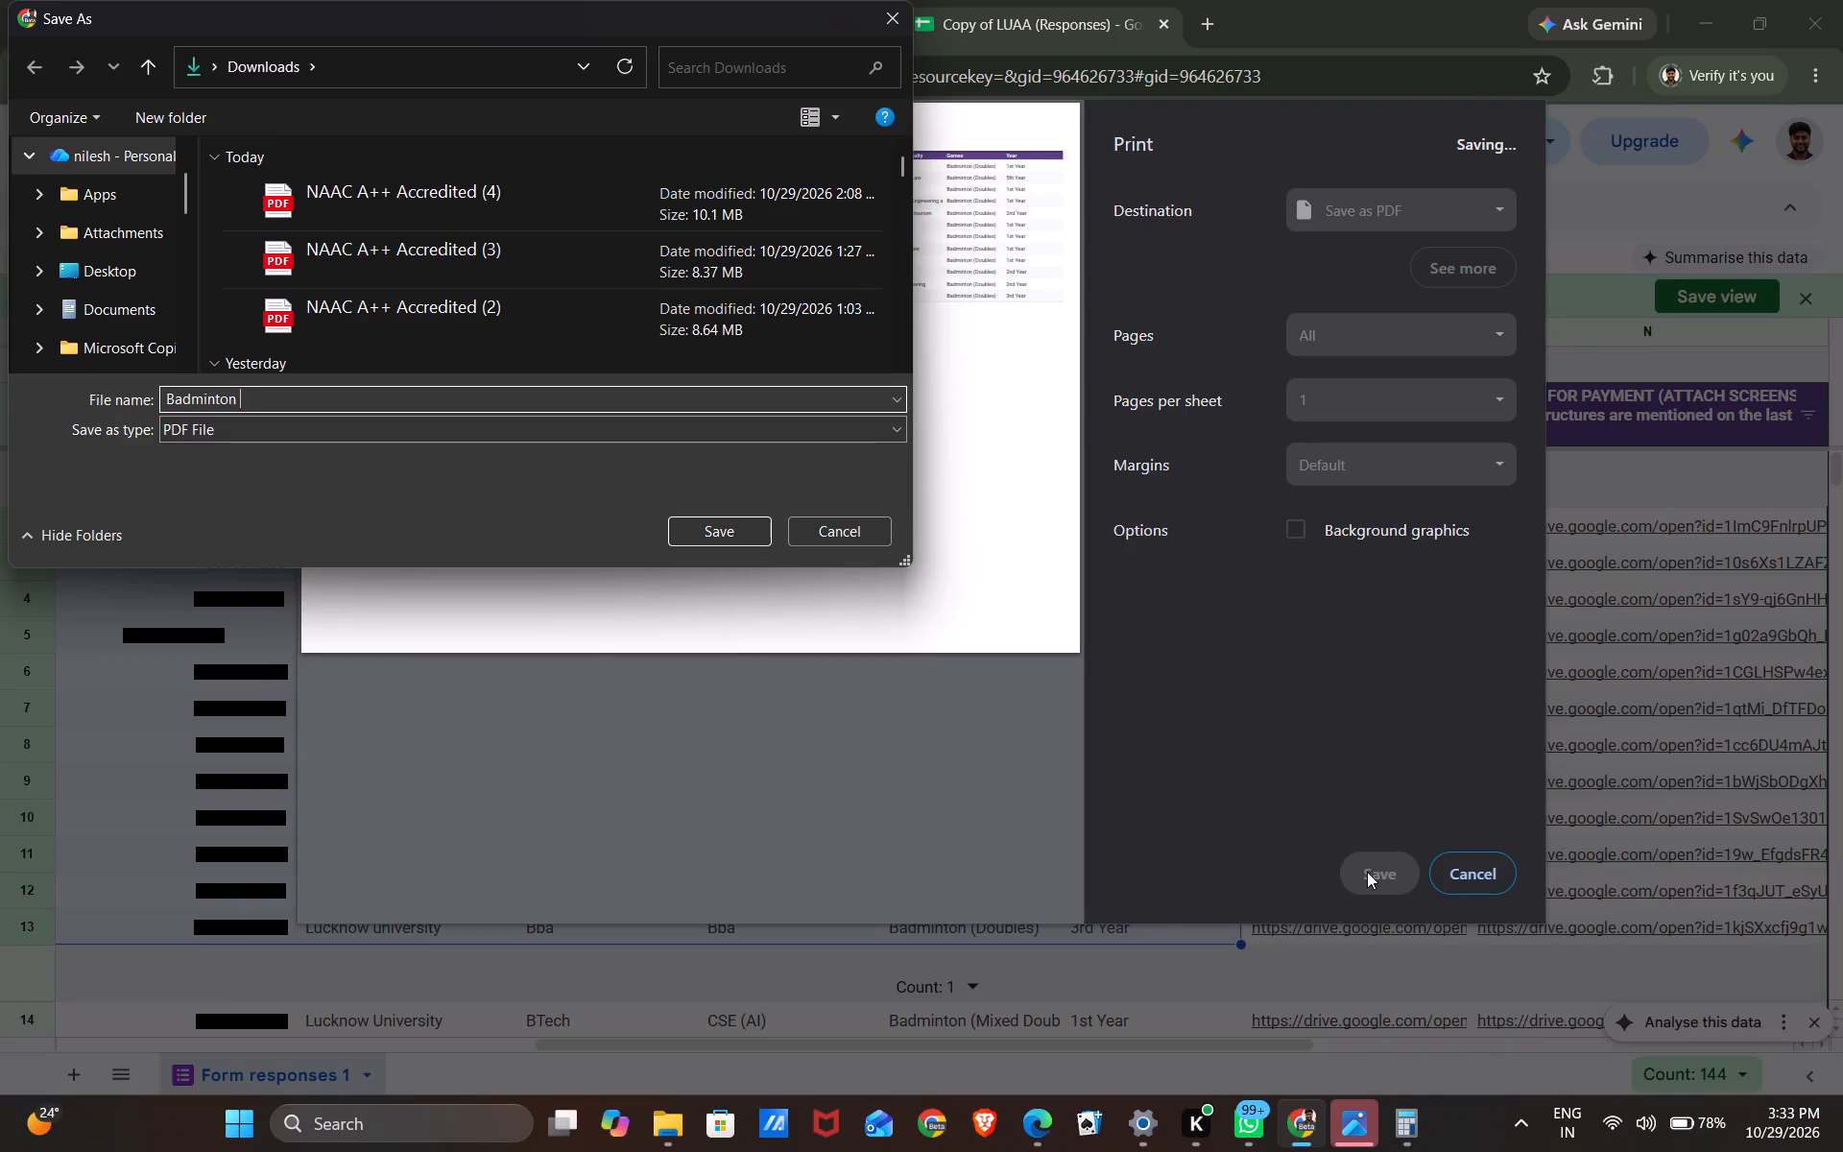
pyautogui.write('doubles')
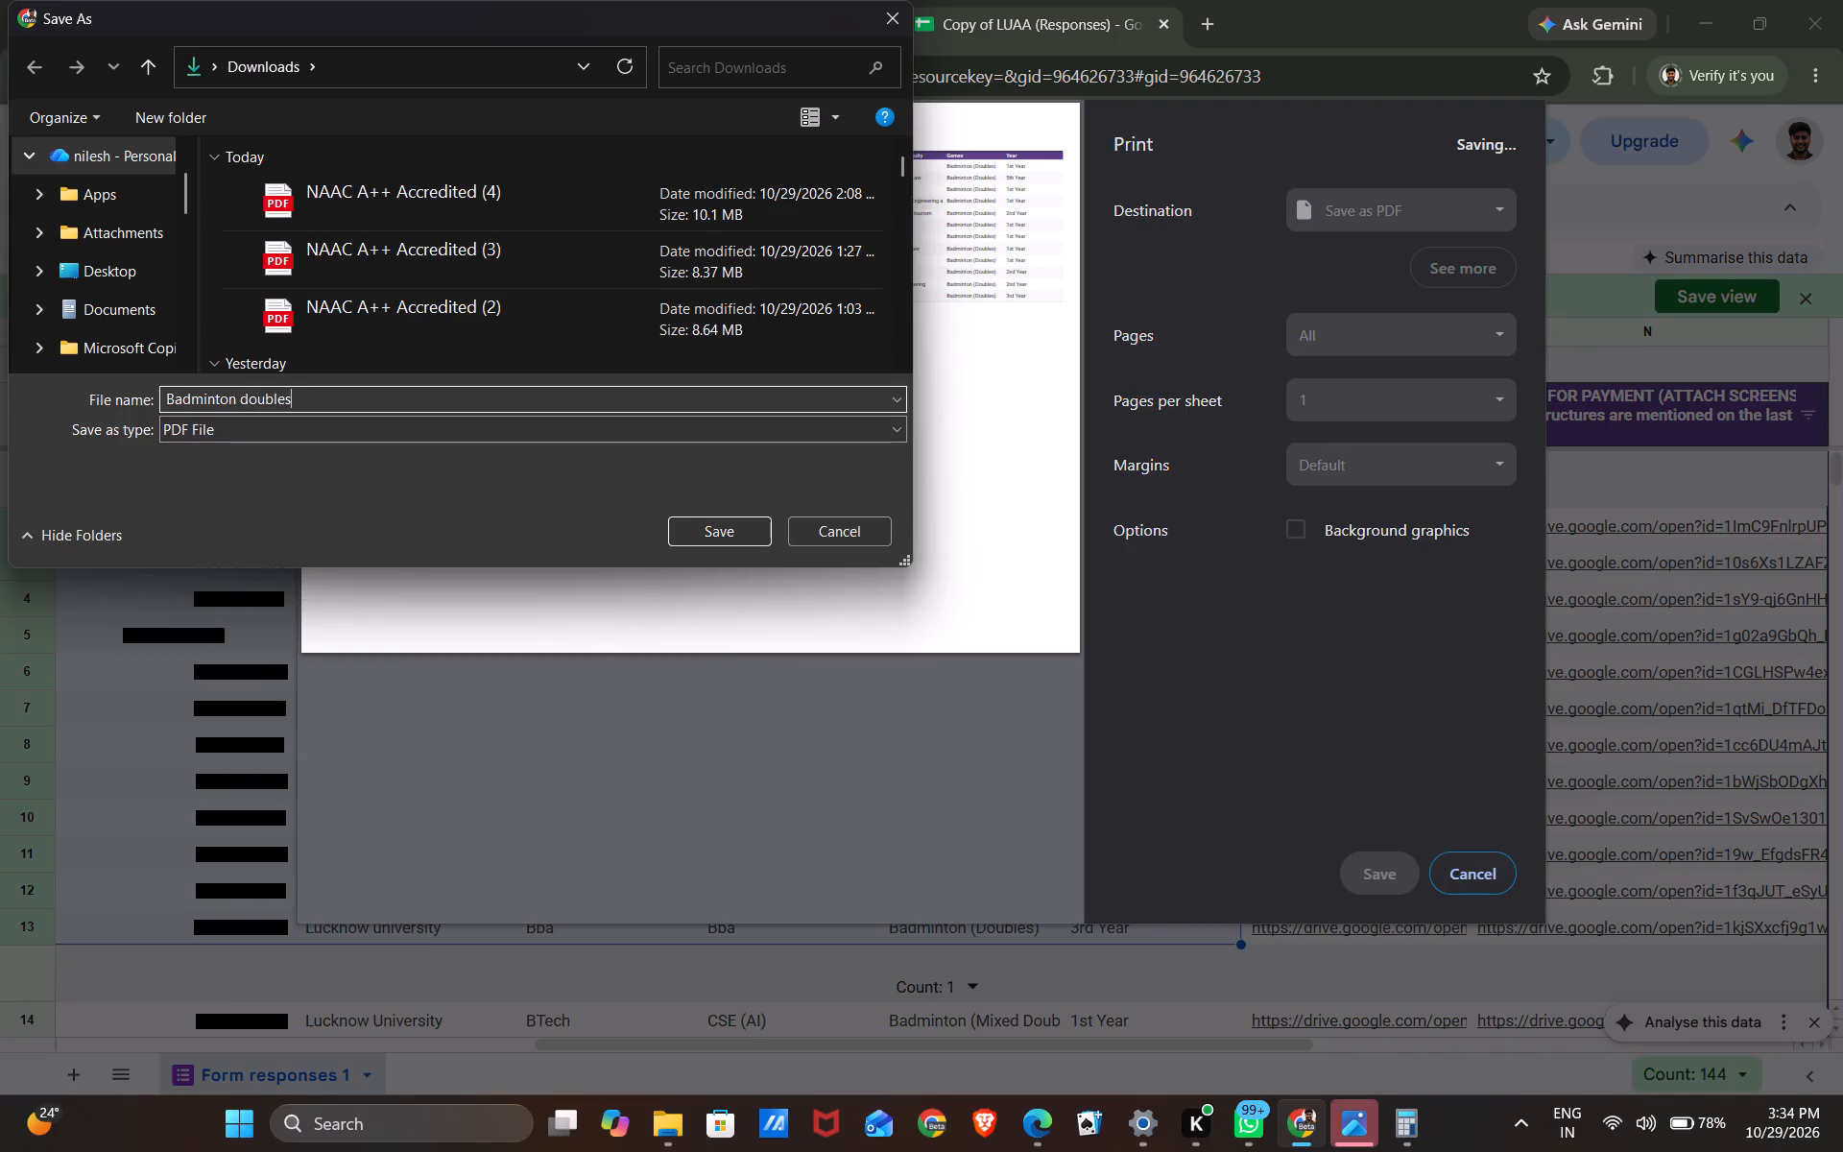
pyautogui.press('Return')
pyautogui.click(1367, 872)
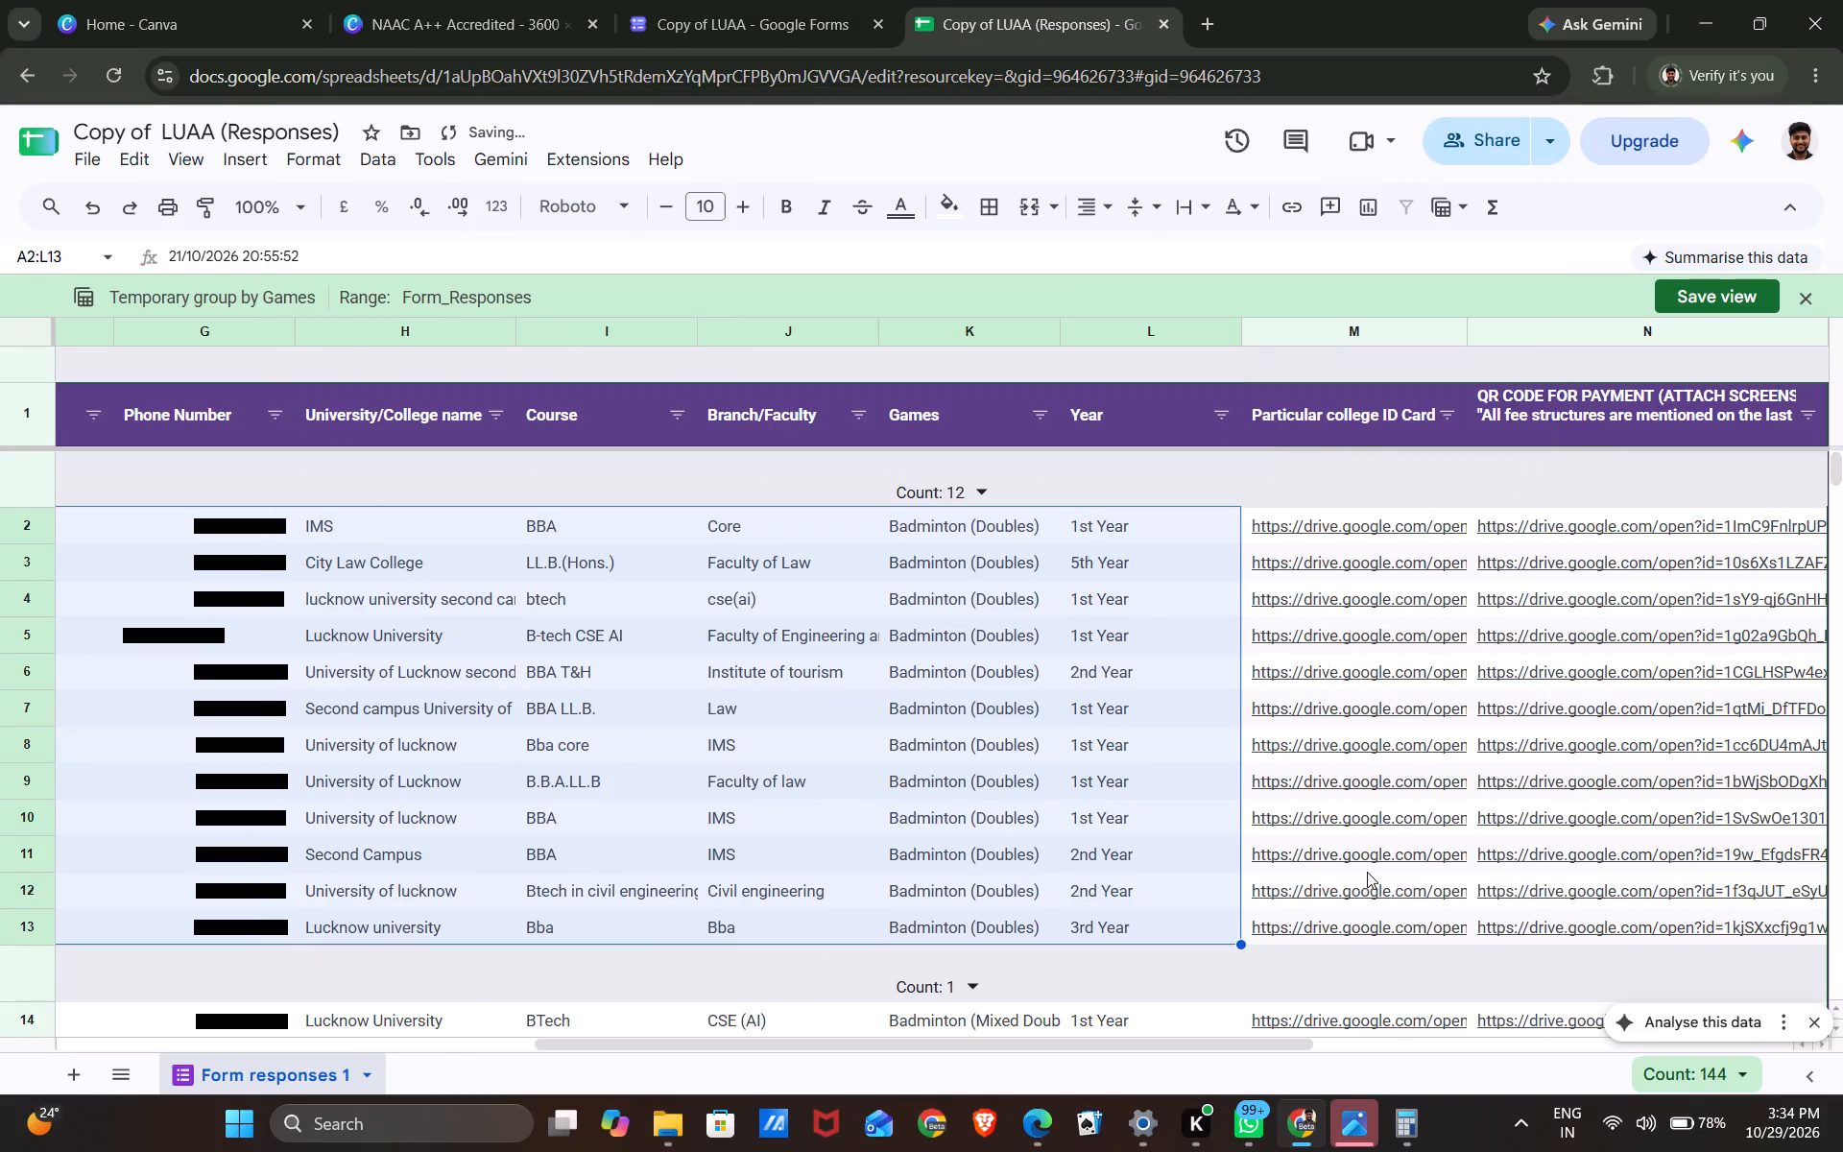
# Dismiss the chat notification and find the Badminton (Singles) group in the form responses.
pyautogui.hscroll(9, 915, 762)
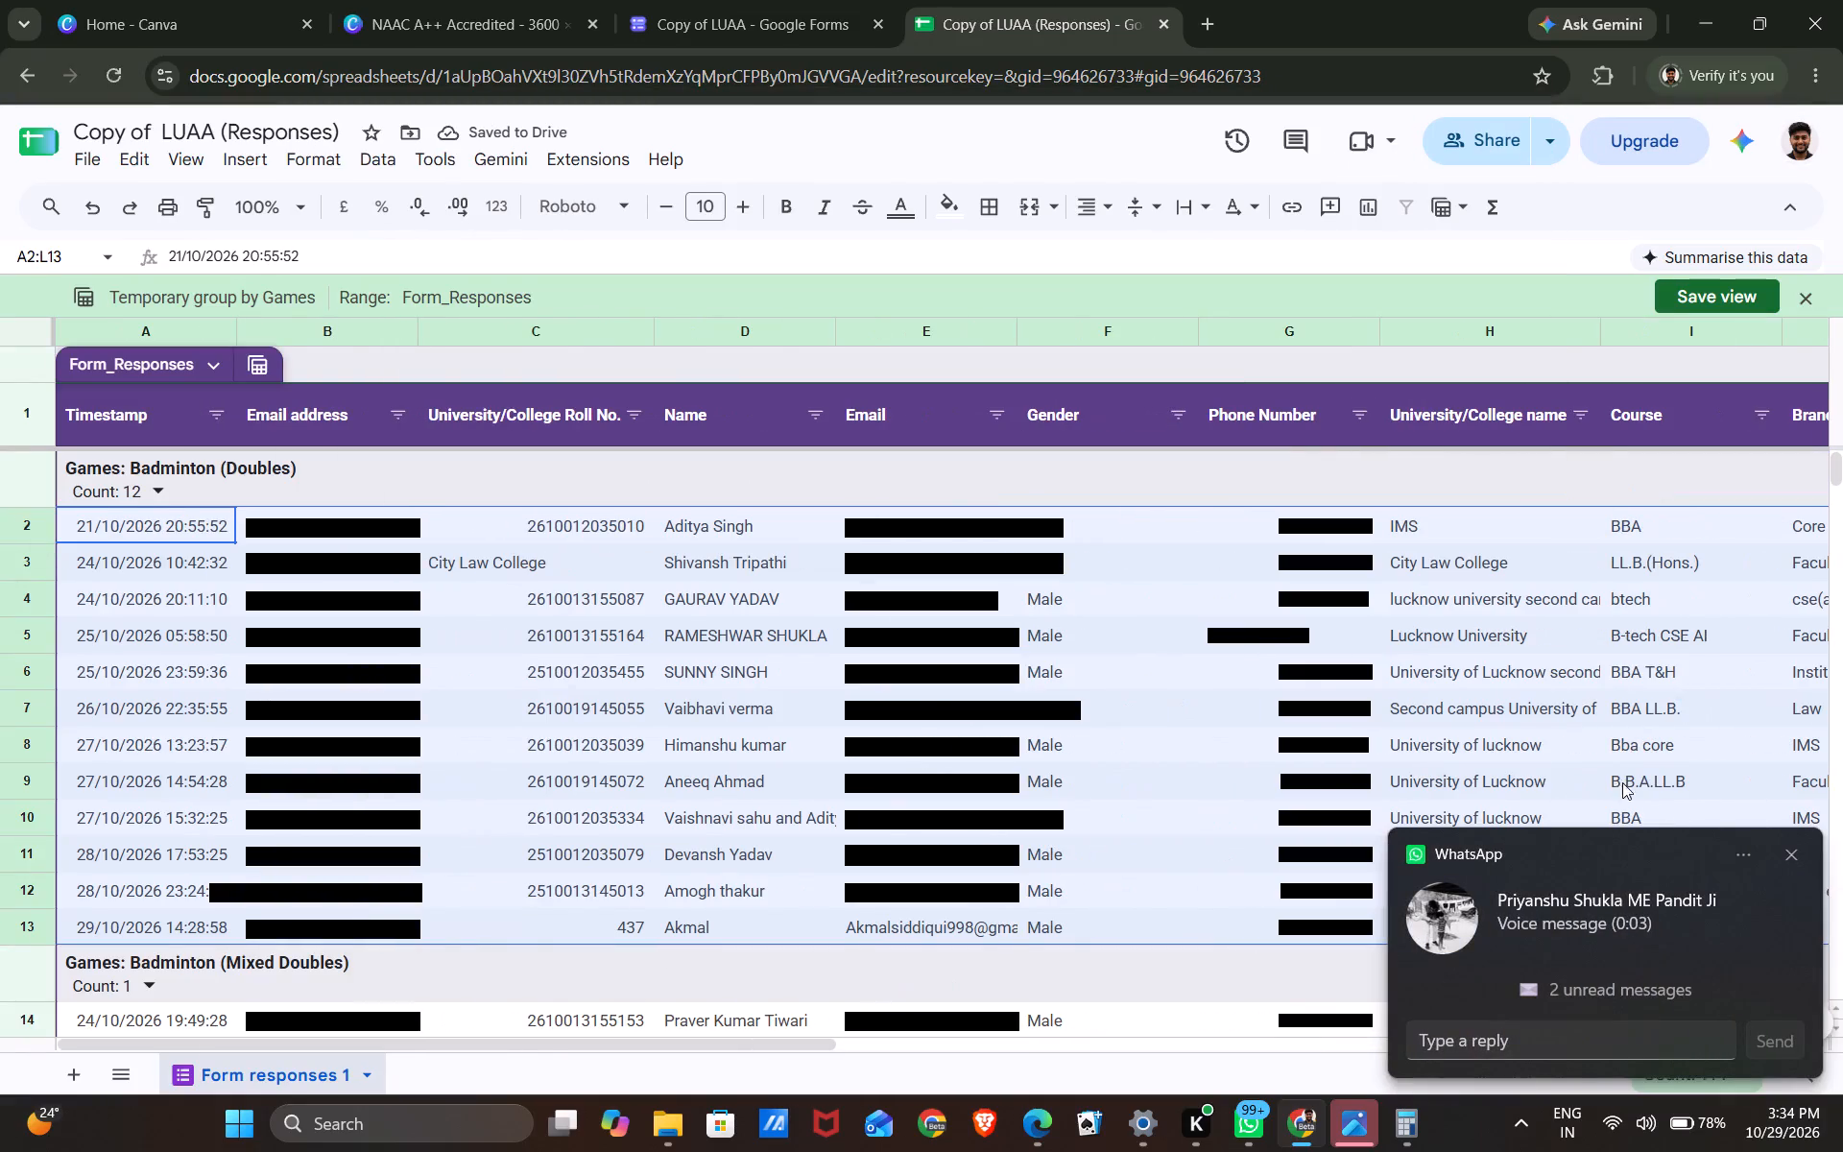
pyautogui.click(1792, 860)
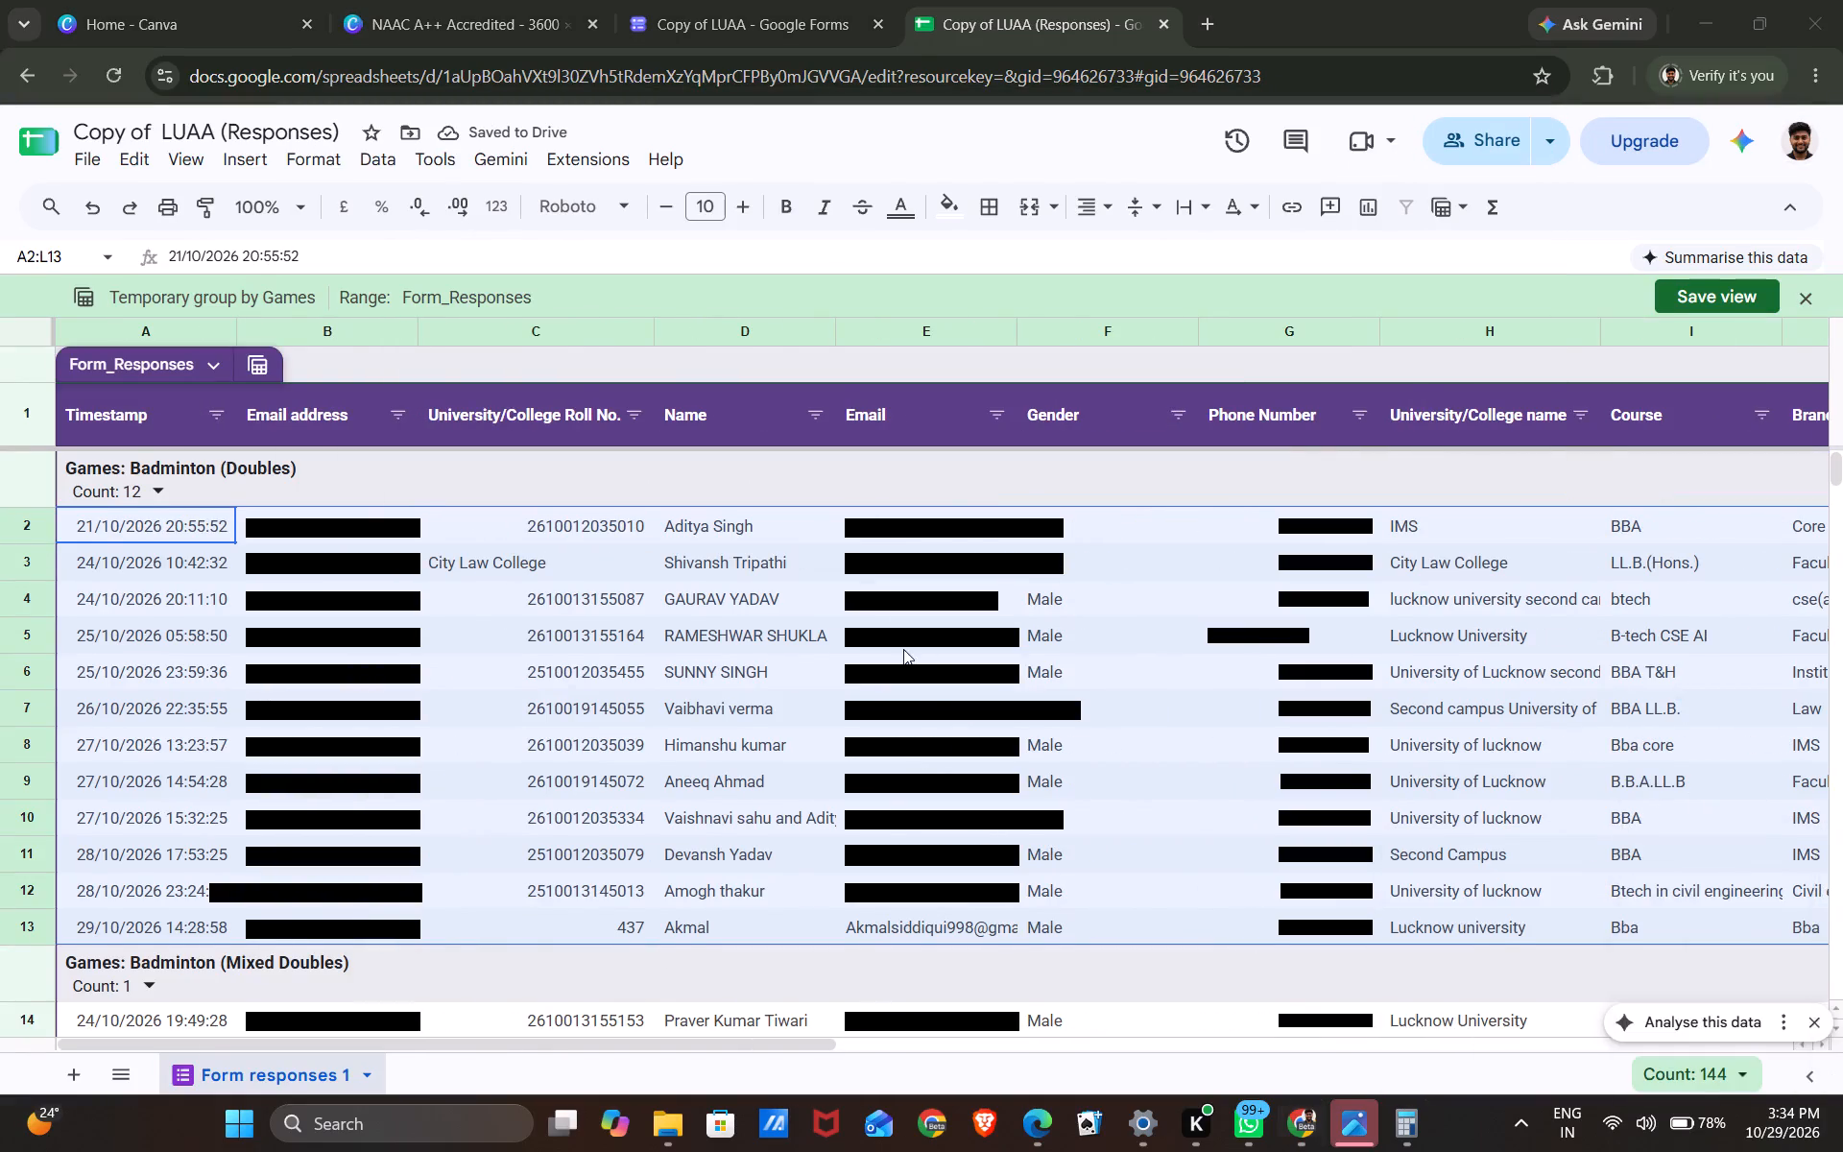
pyautogui.scroll(-4, 903, 649)
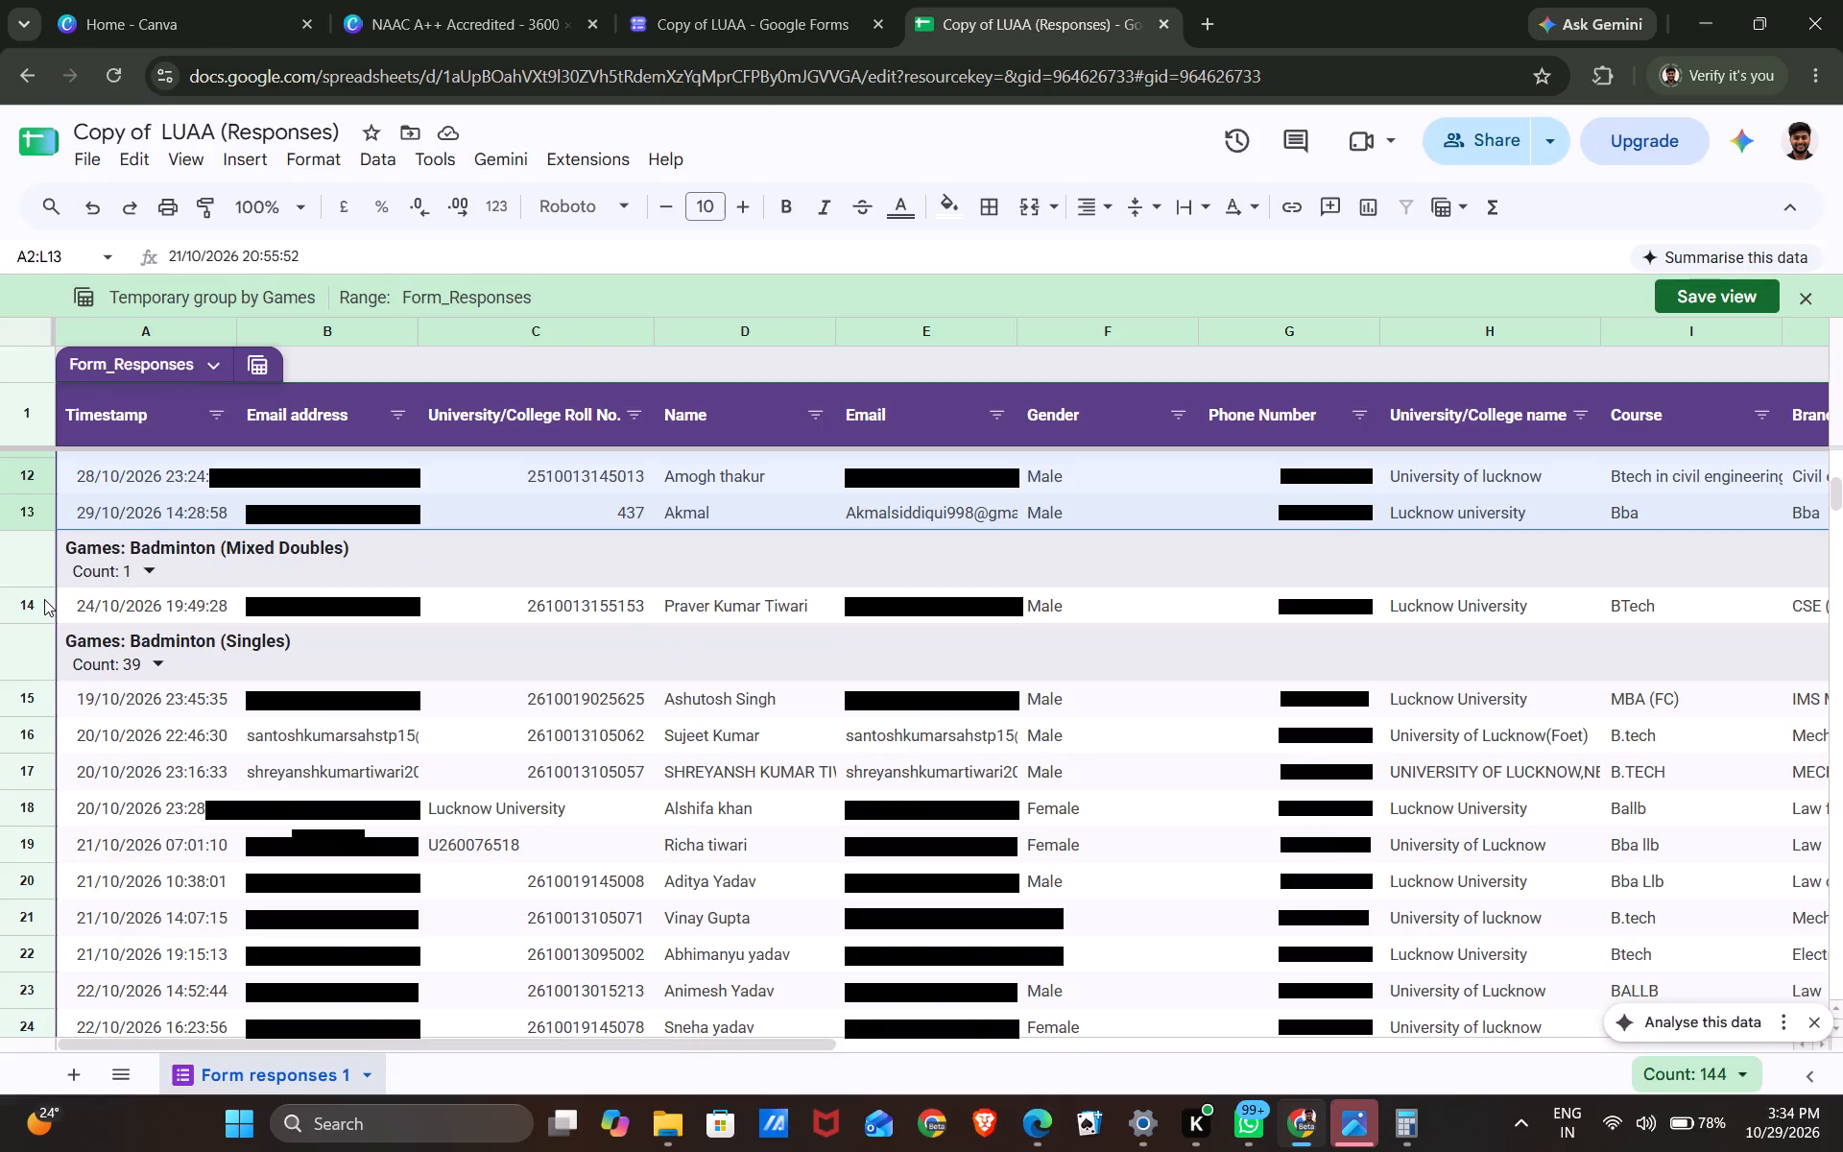
# Select the response rows in the Badminton (Singles) group, starting from the timestamp of its first entry in row 15.
pyautogui.click(82, 702)
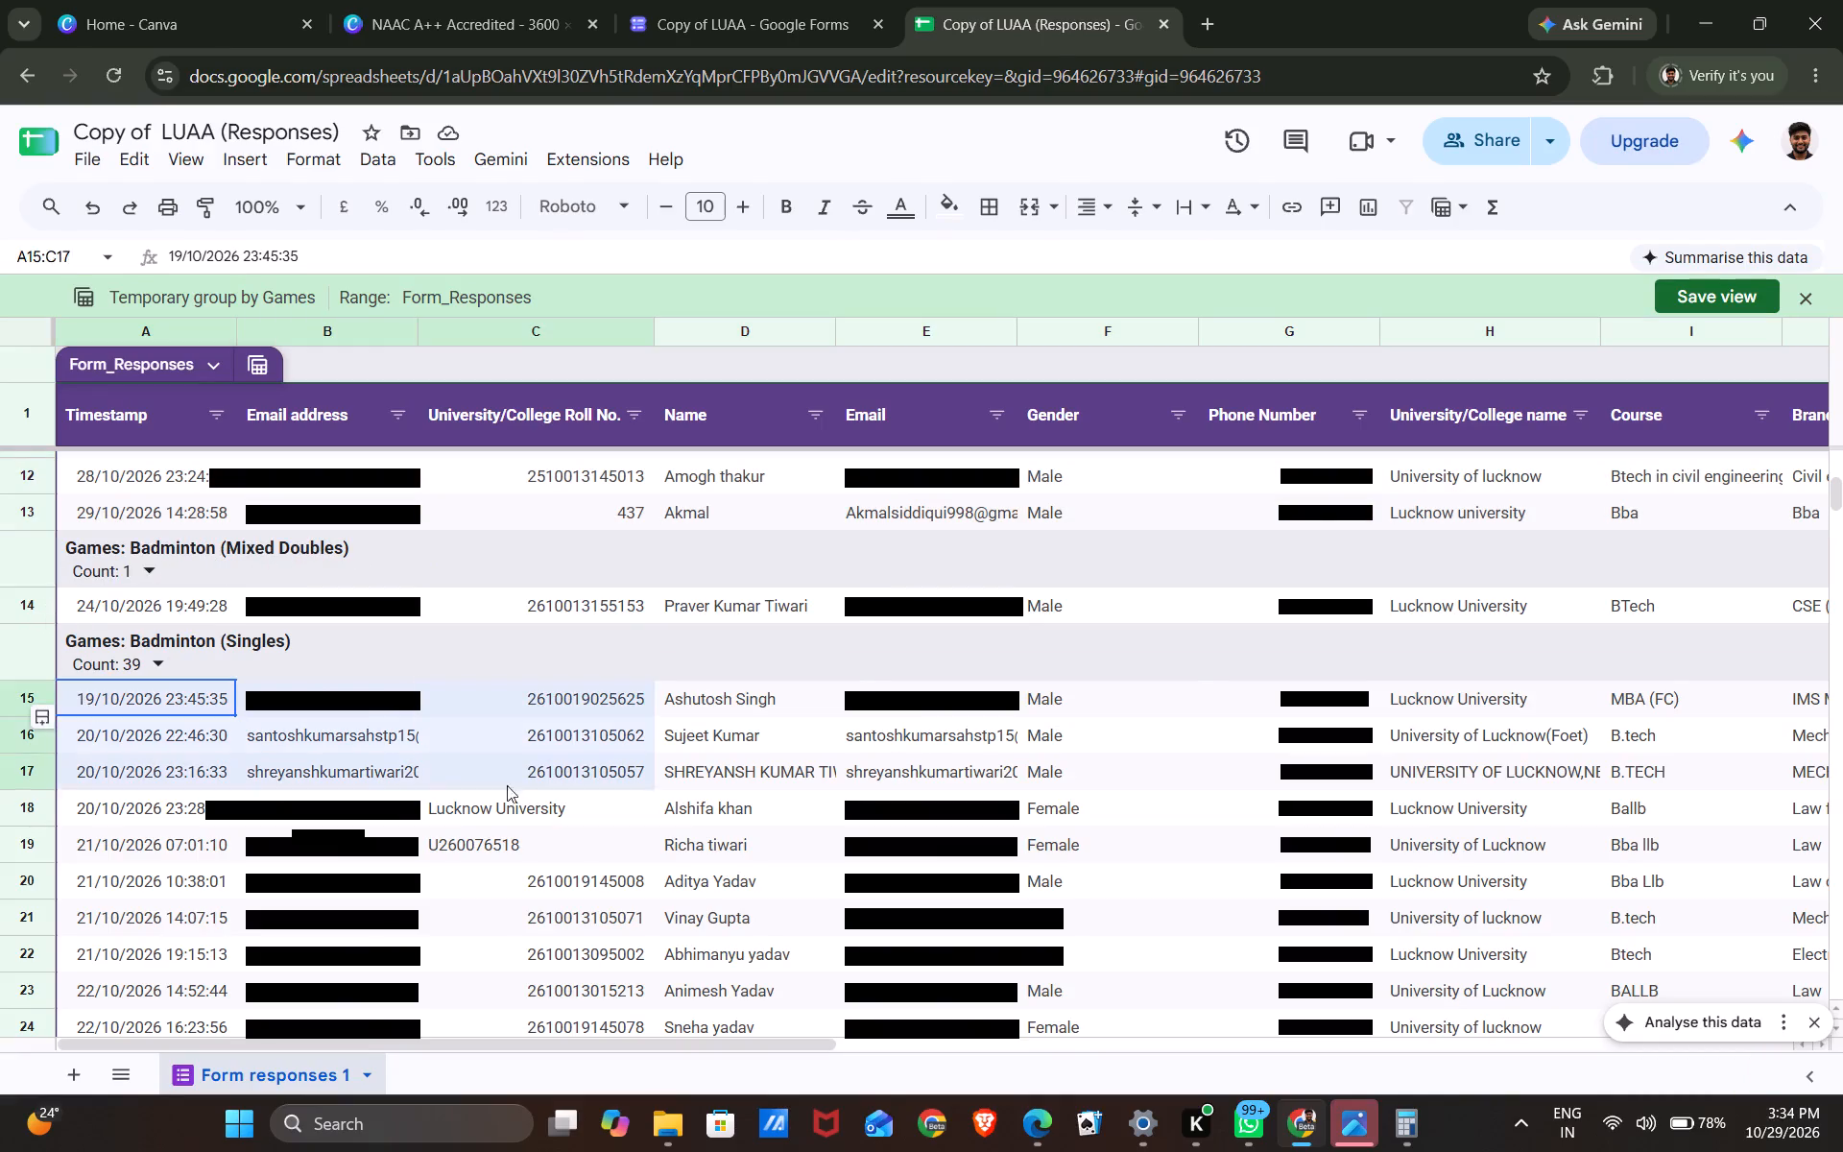
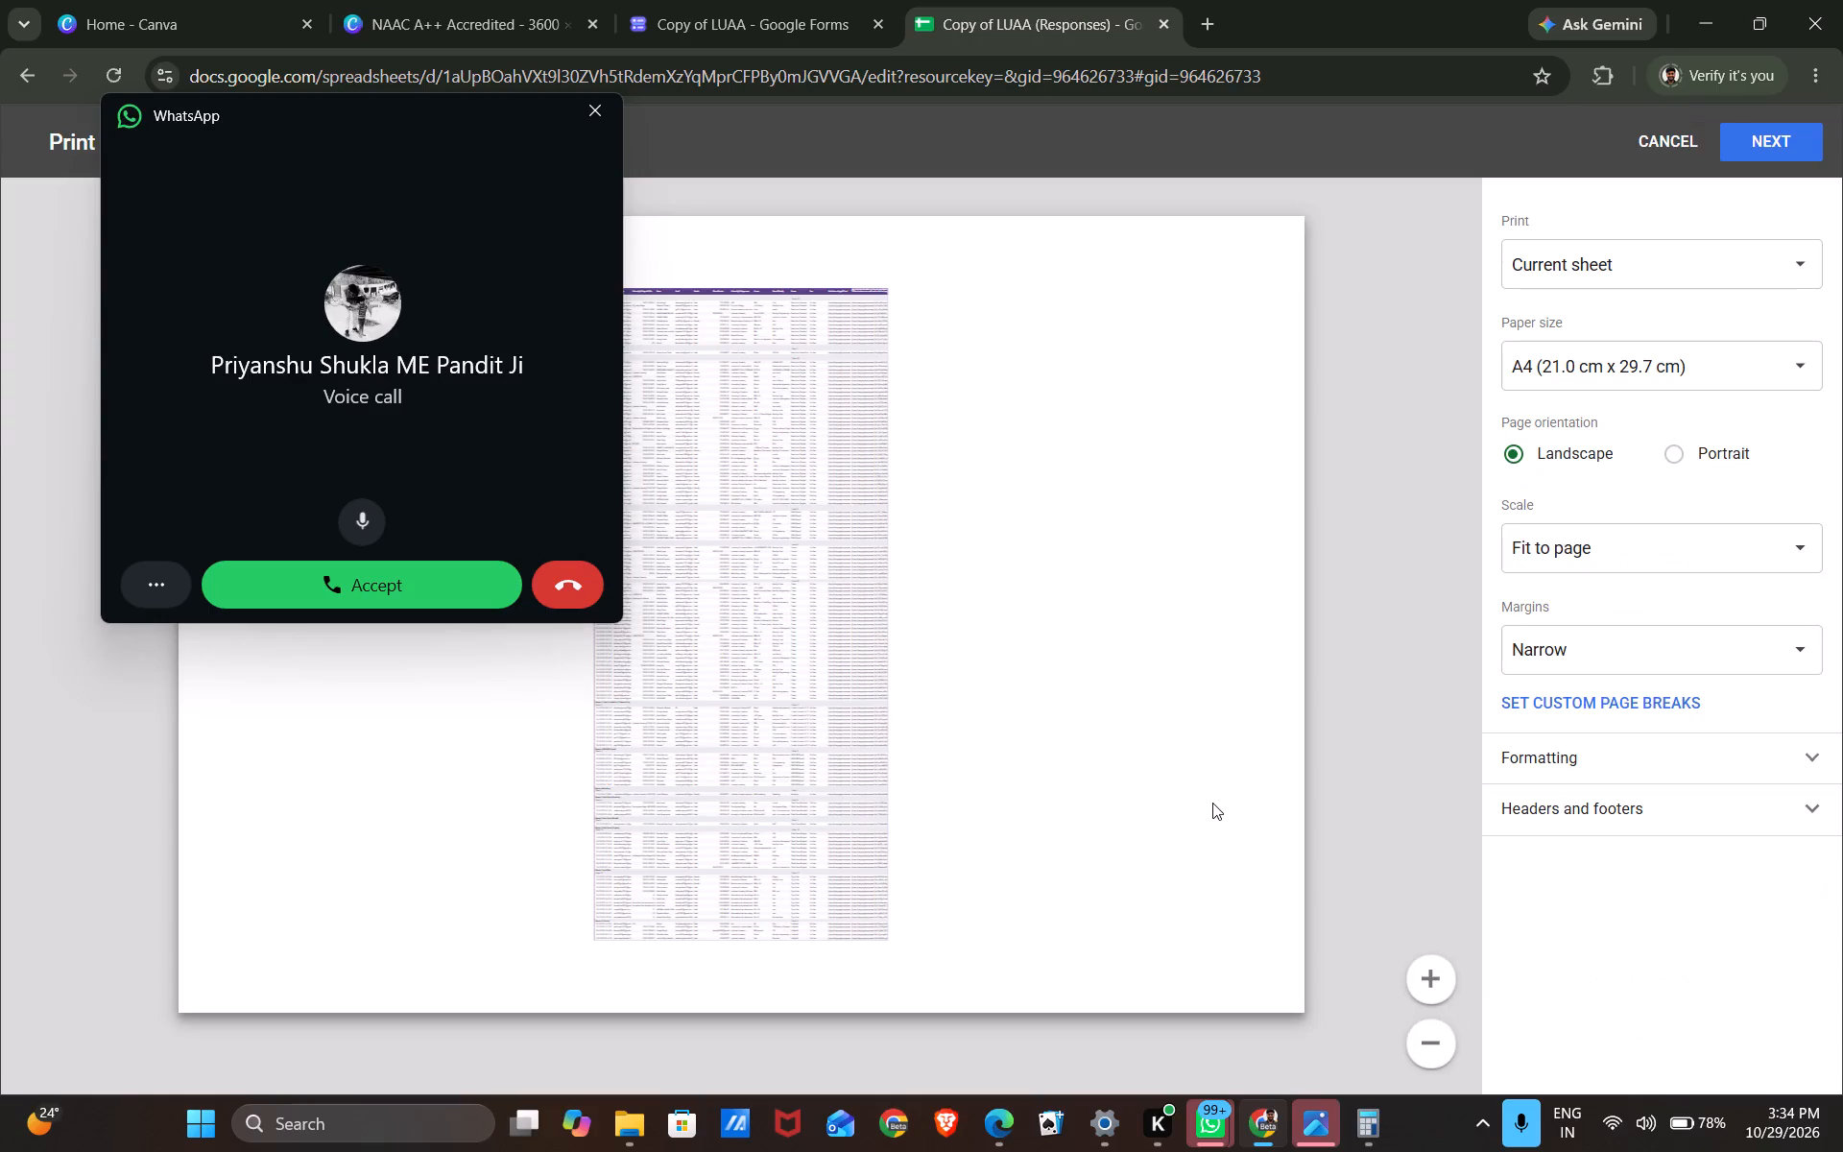
pyautogui.click(1751, 273)
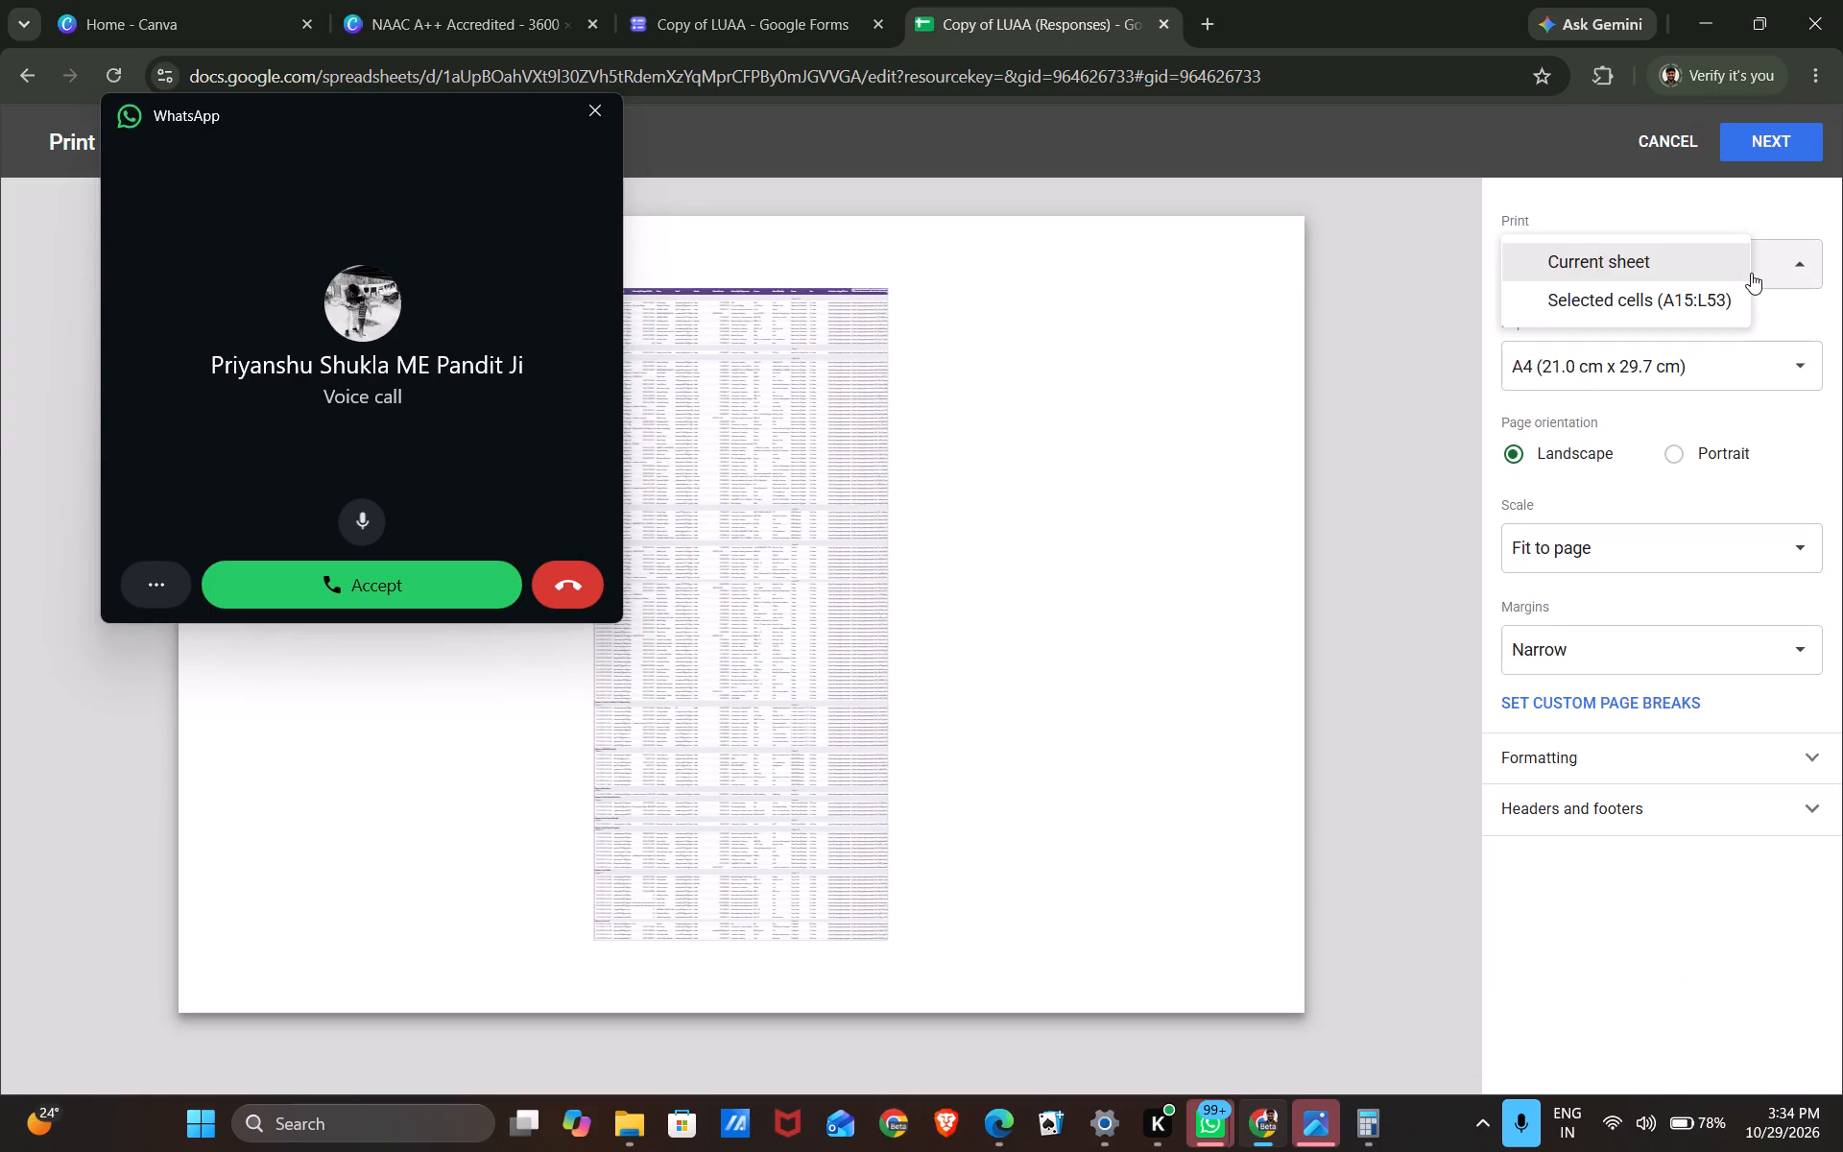
pyautogui.click(1679, 304)
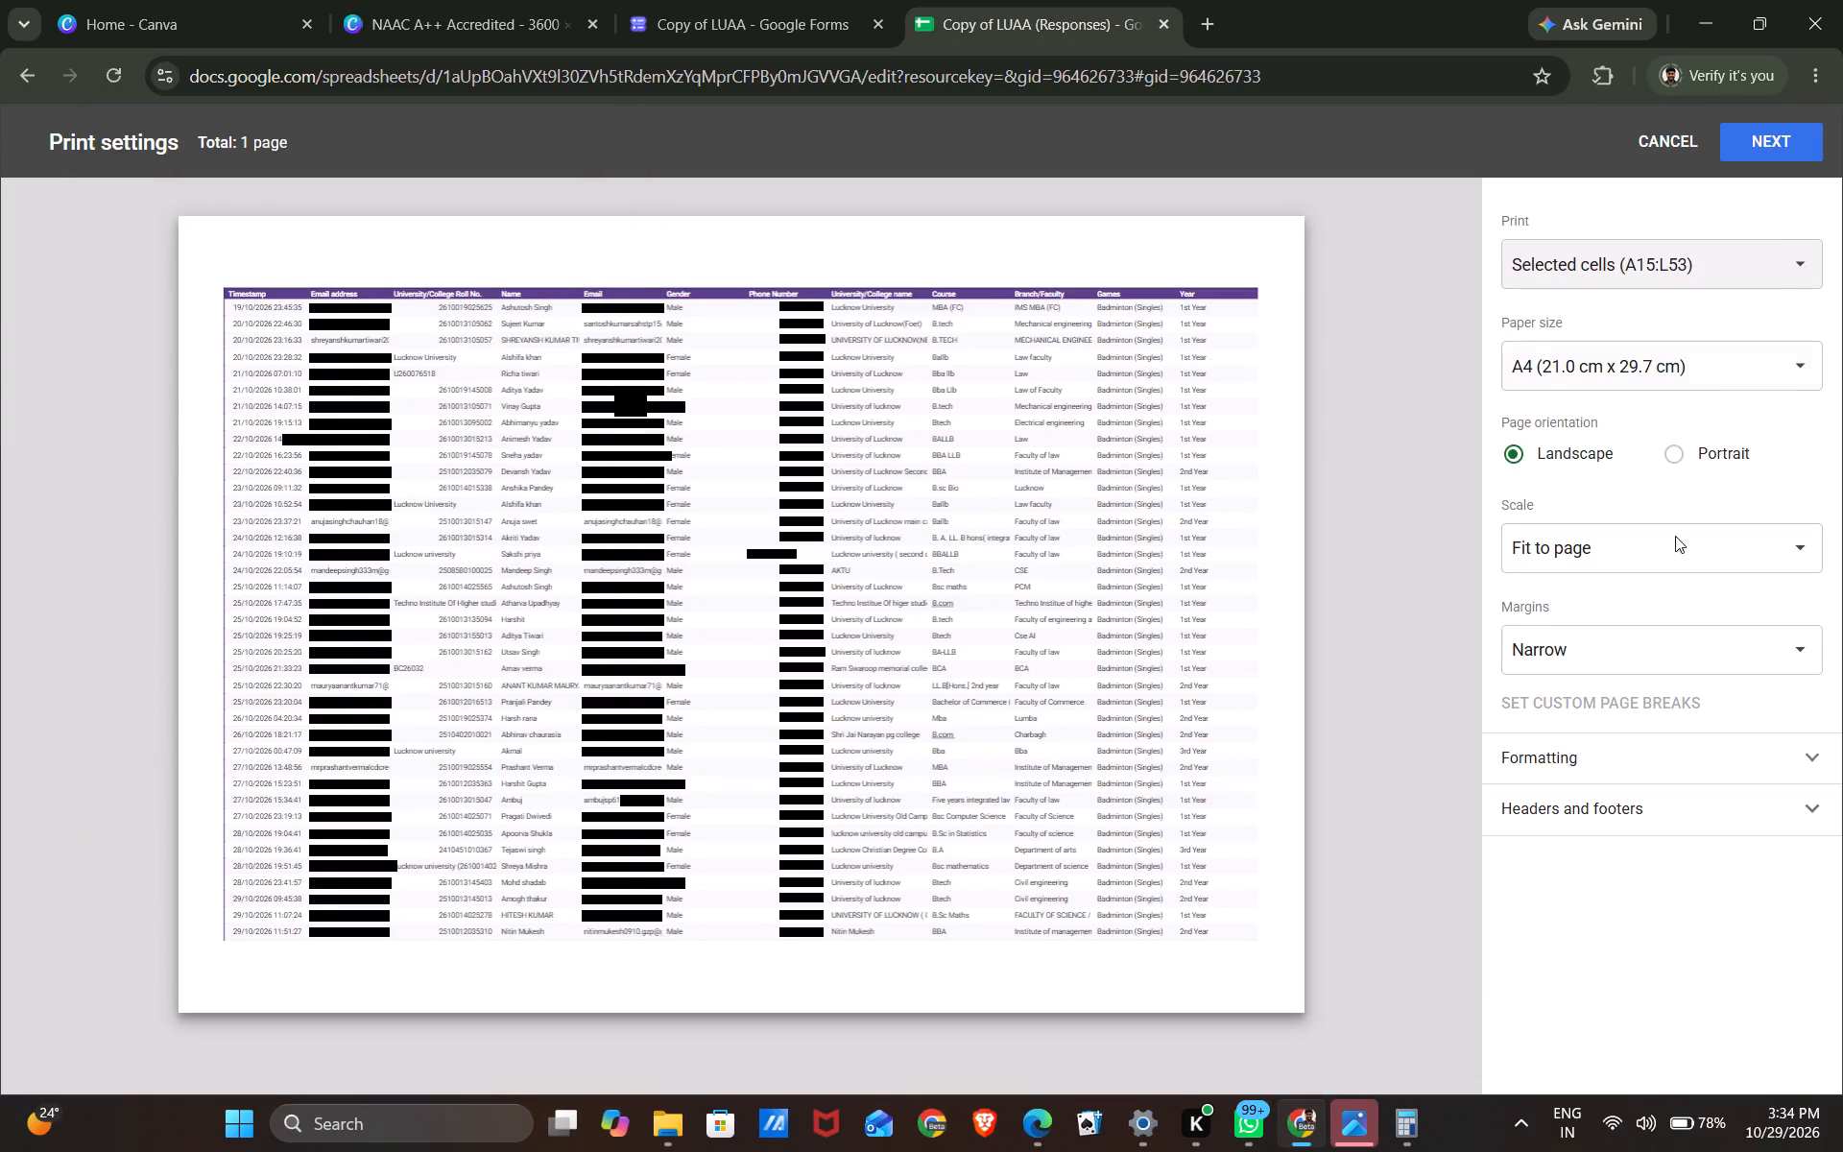
pyautogui.click(1783, 146)
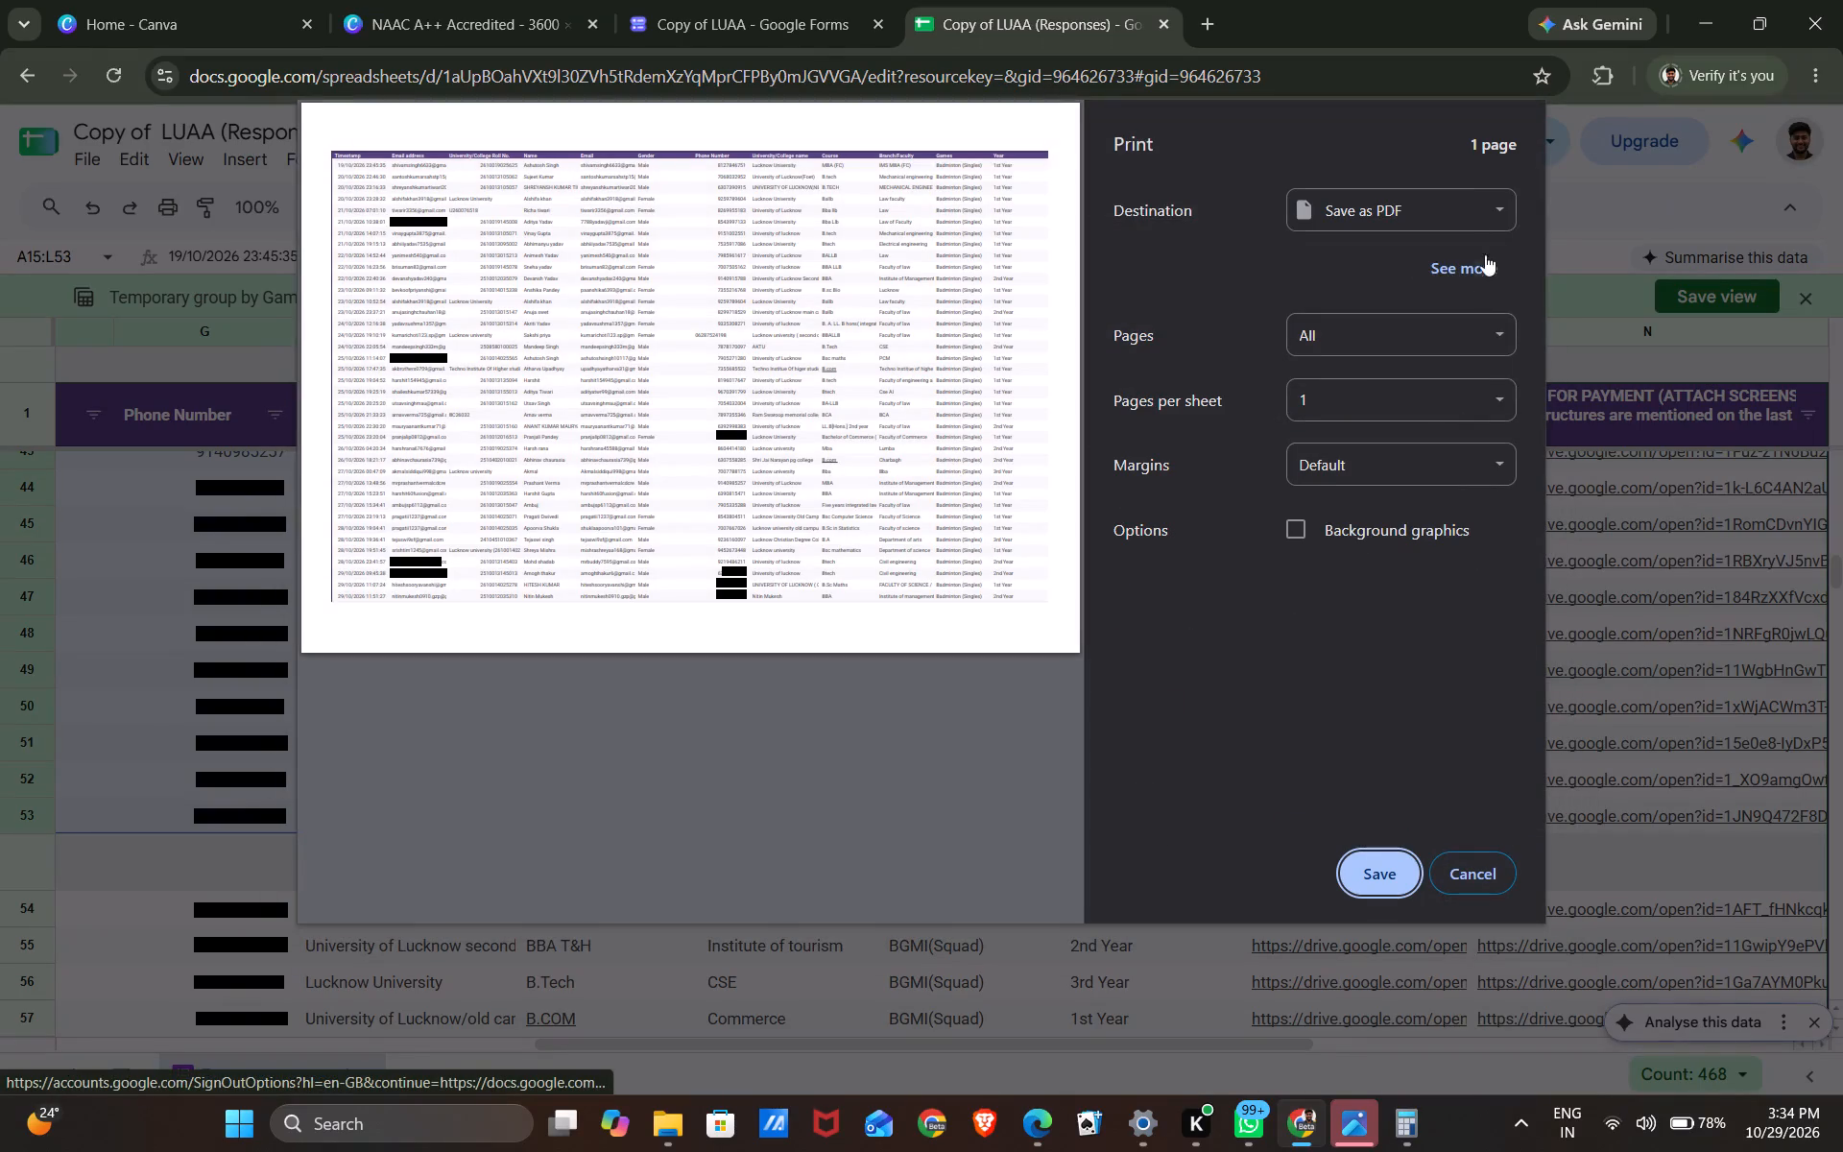
# Save the Badminton (Singles) printout as a PDF file in the Downloads folder.
pyautogui.click(1367, 867)
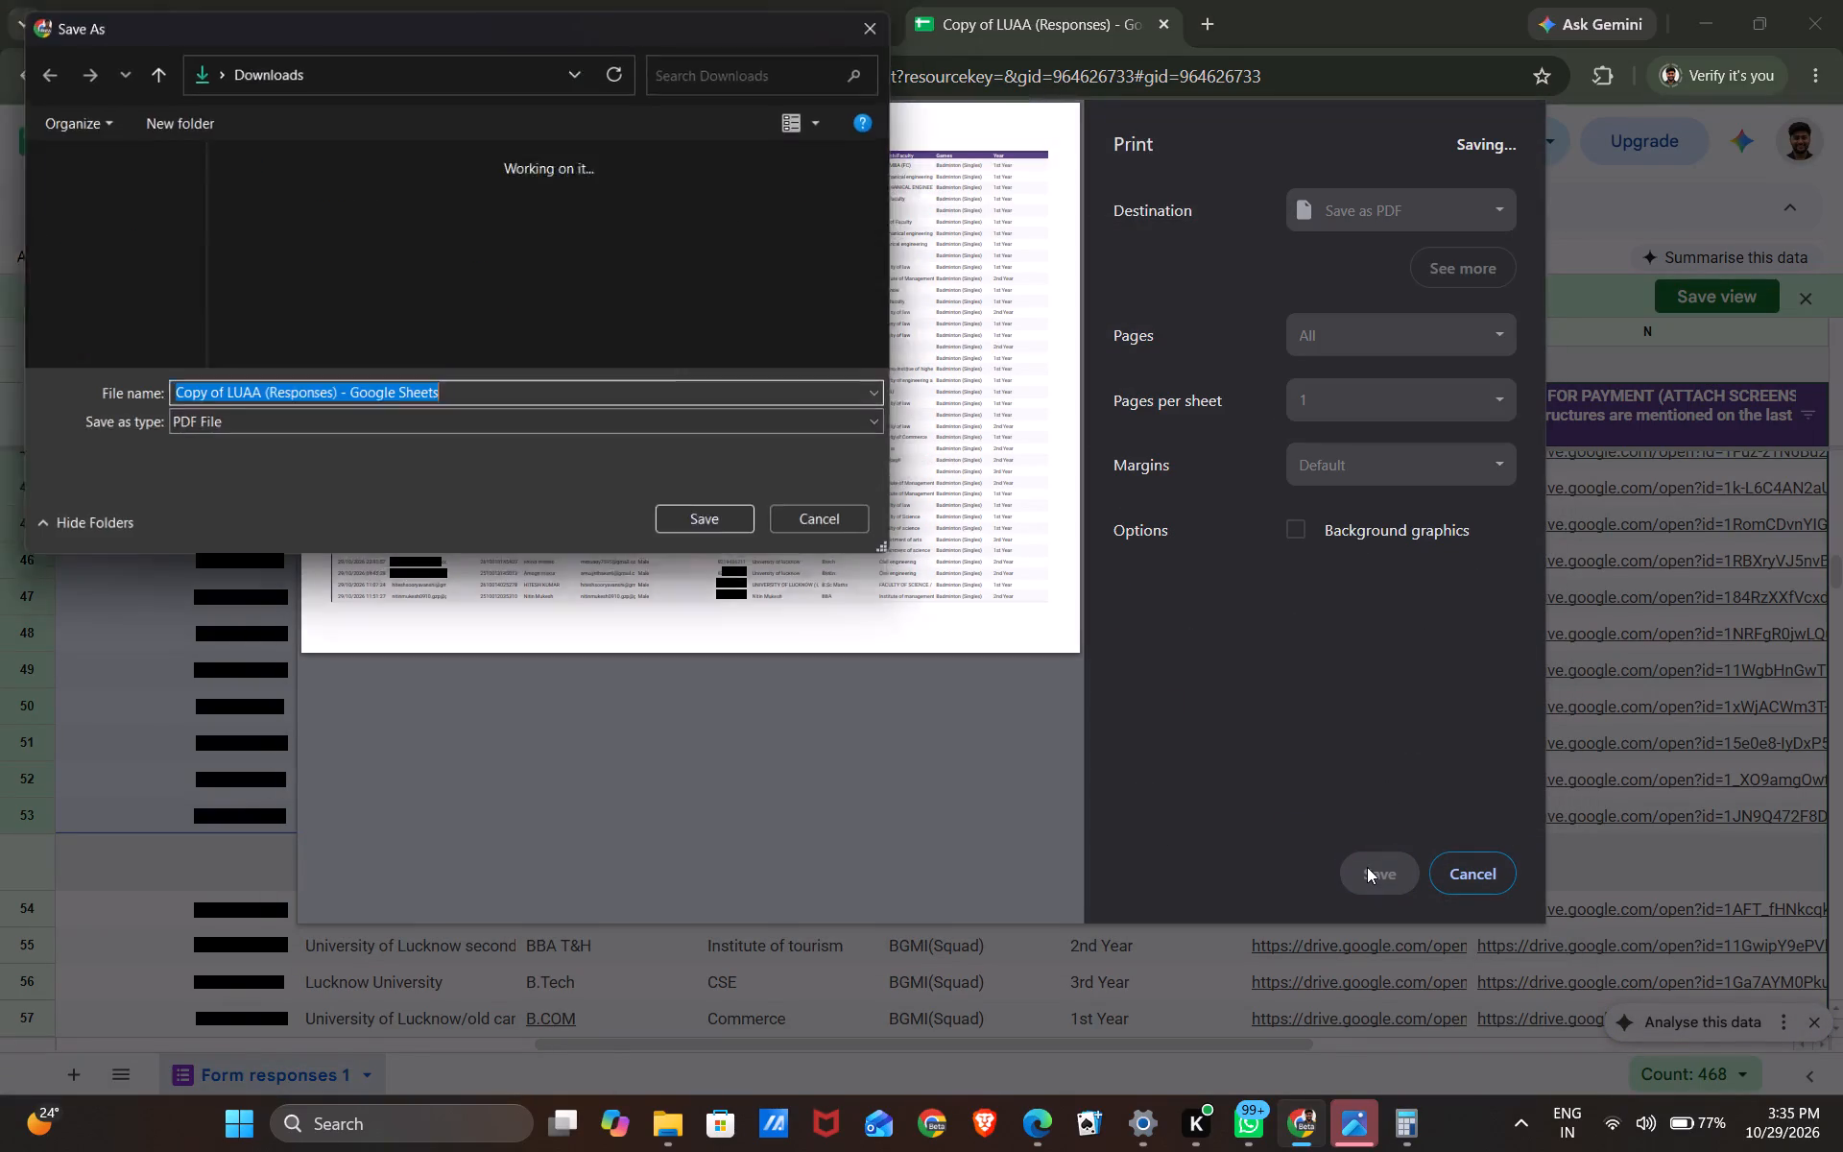
# Name the Badminton (Singles) PDF "Badminton Single" for saving in the Downloads folder.
pyautogui.press('BackSpace')
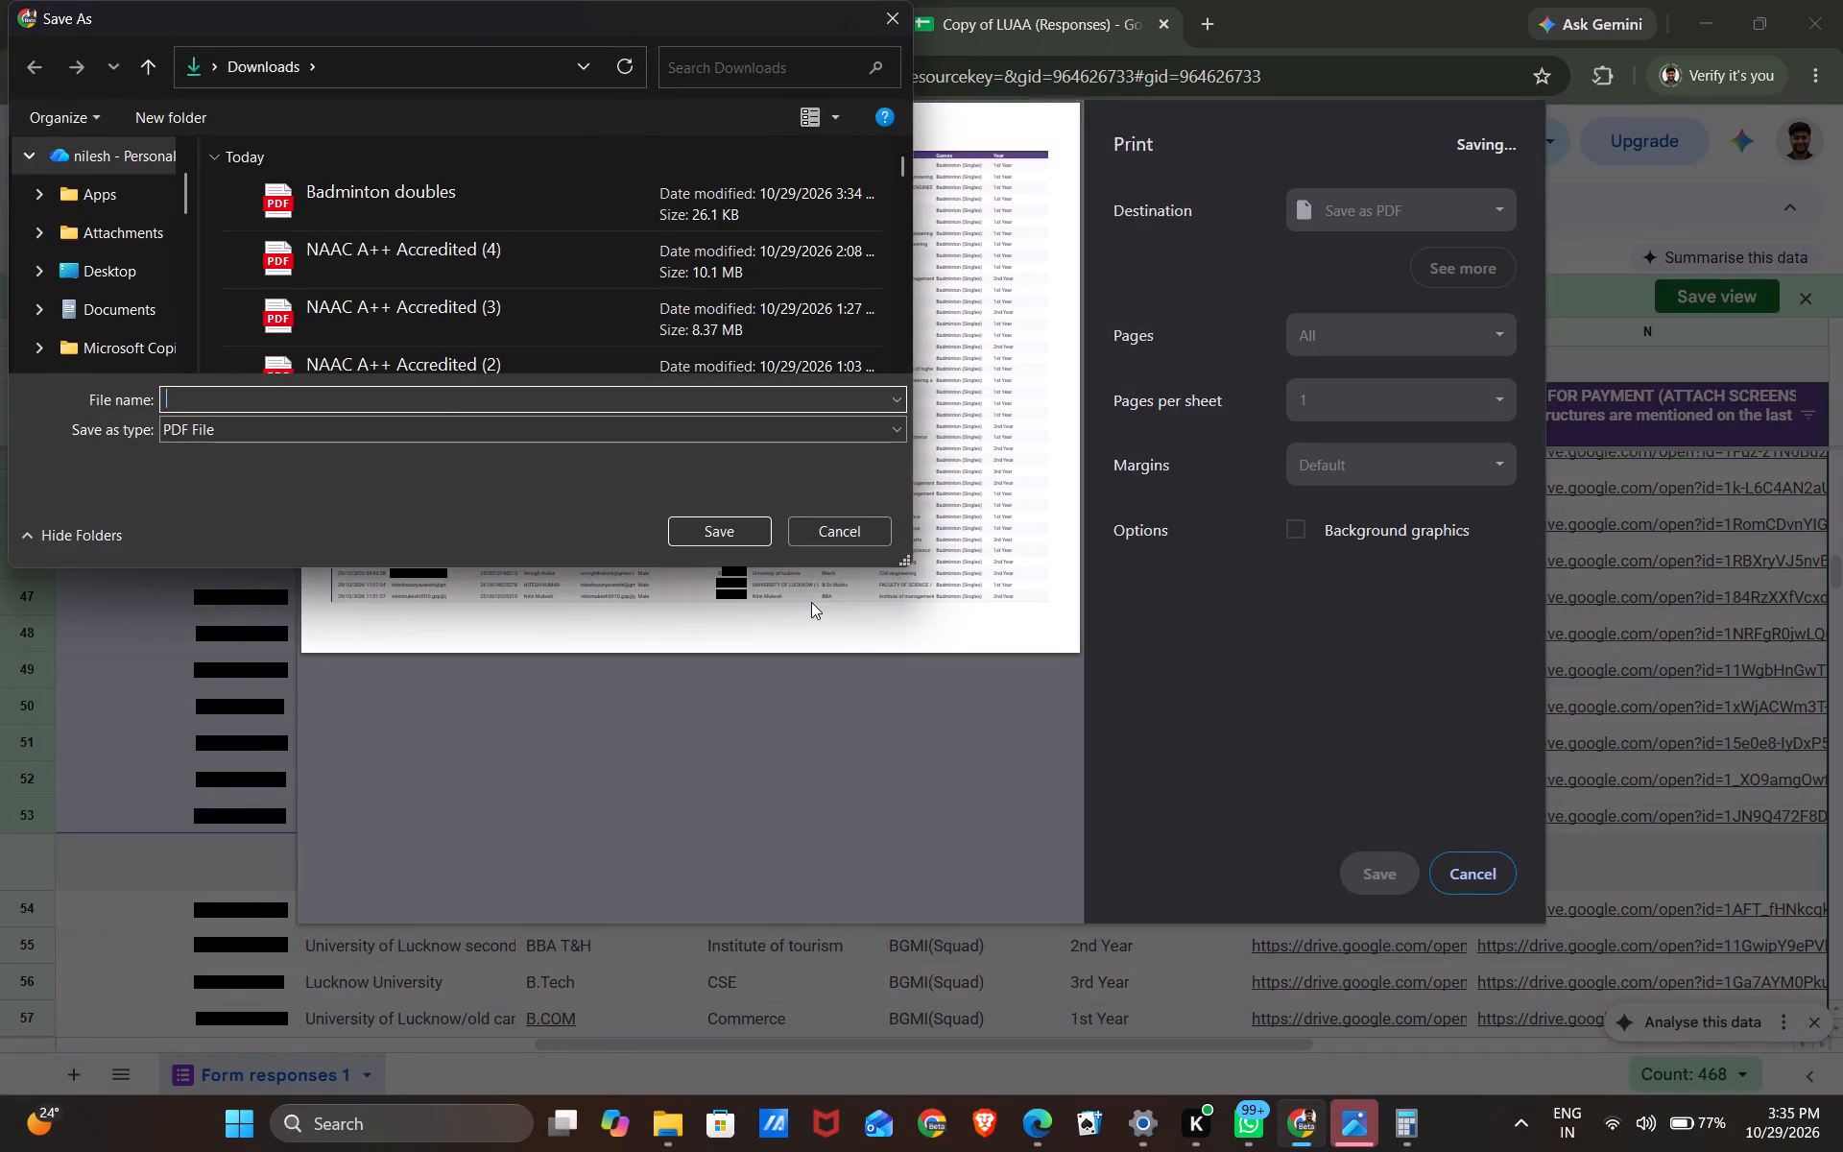
pyautogui.write('Bad')
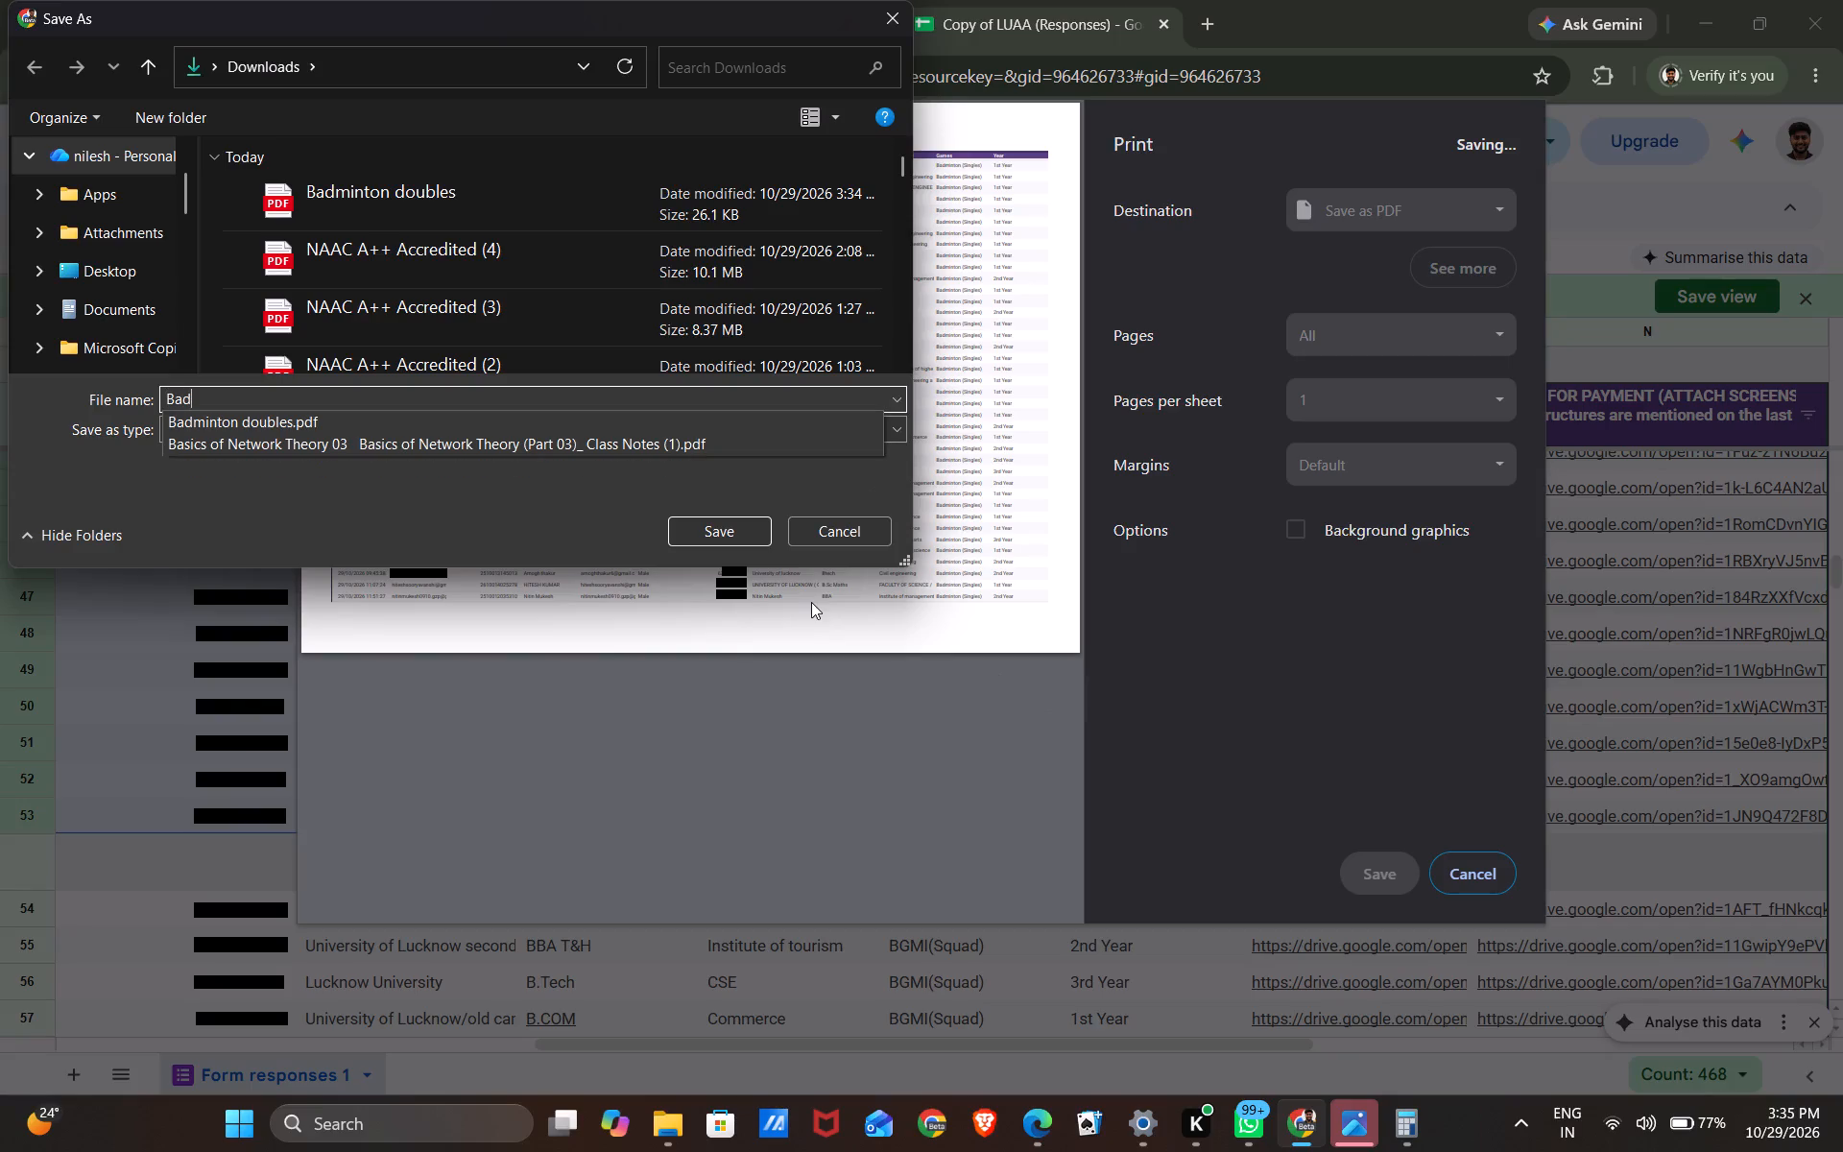
pyautogui.write('minton')
pyautogui.press('space')
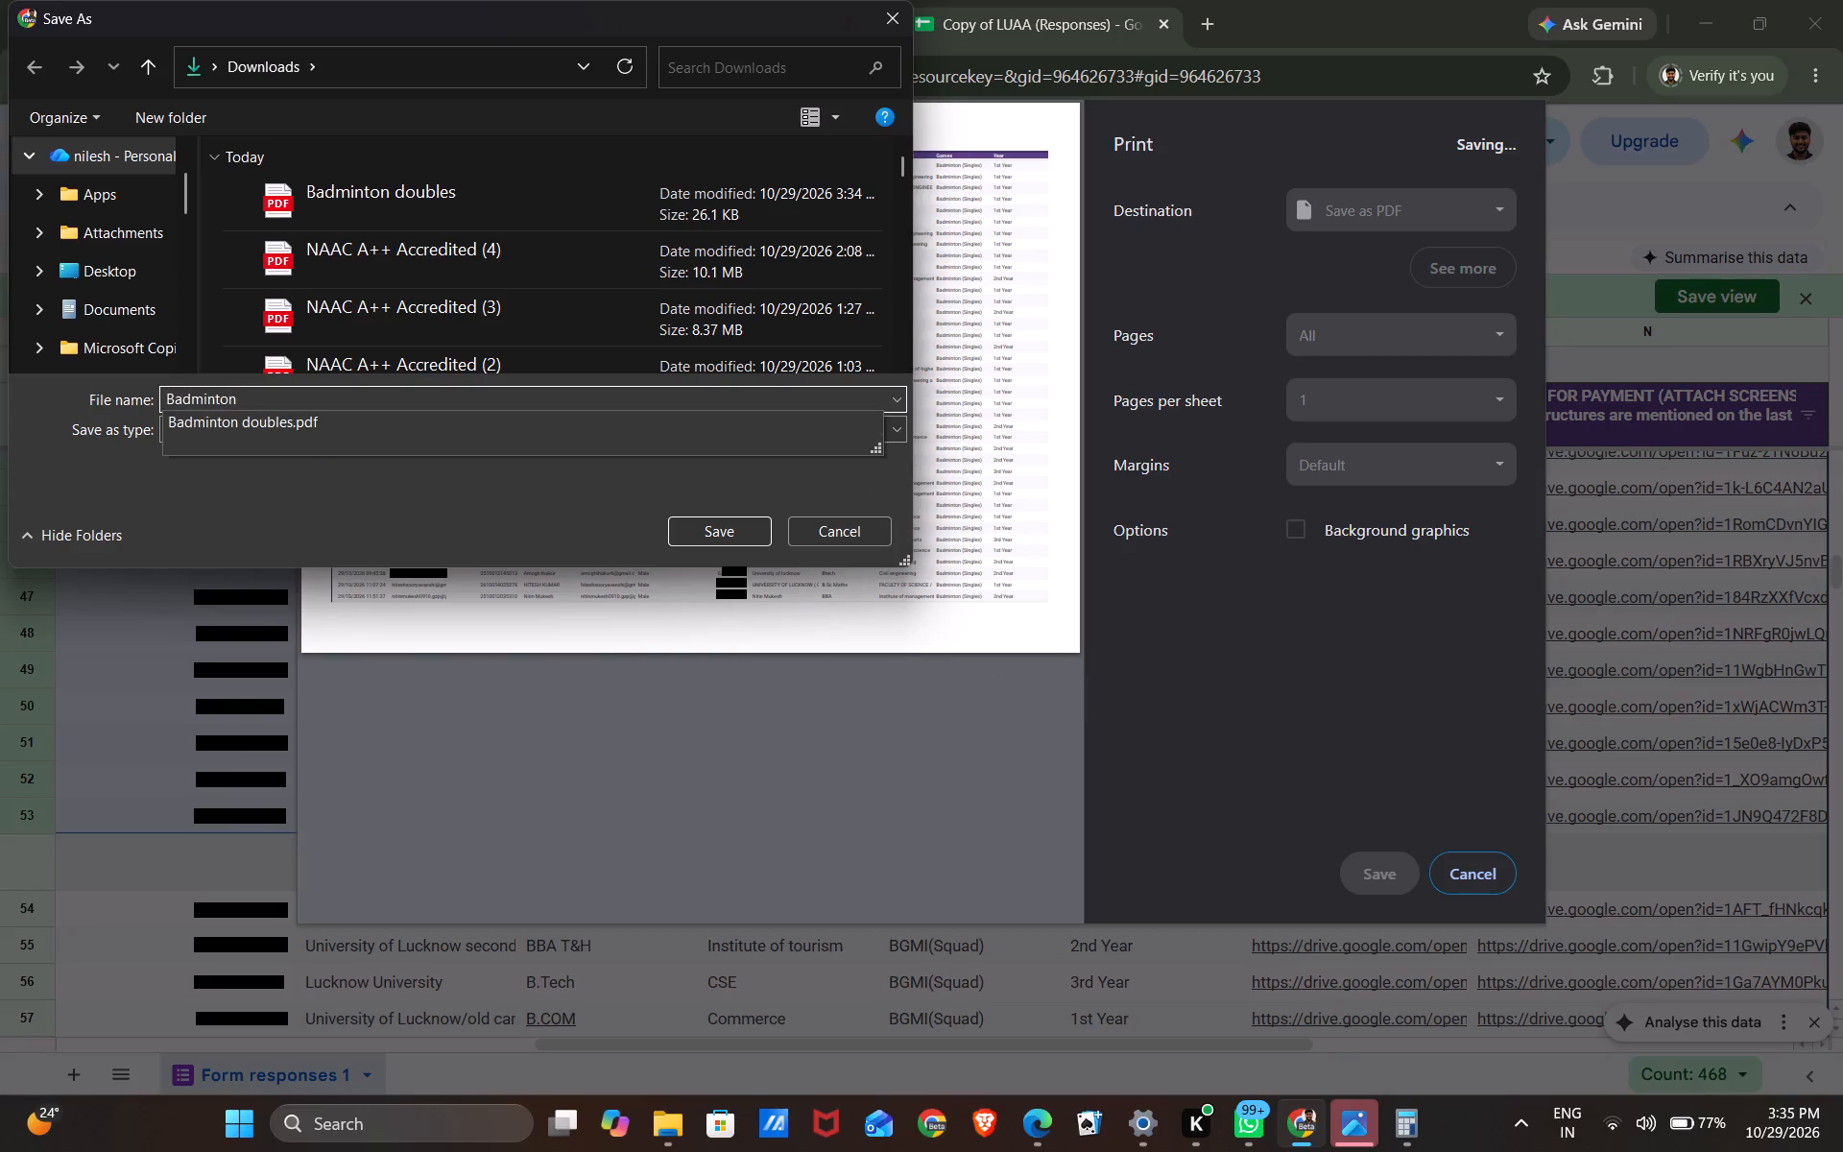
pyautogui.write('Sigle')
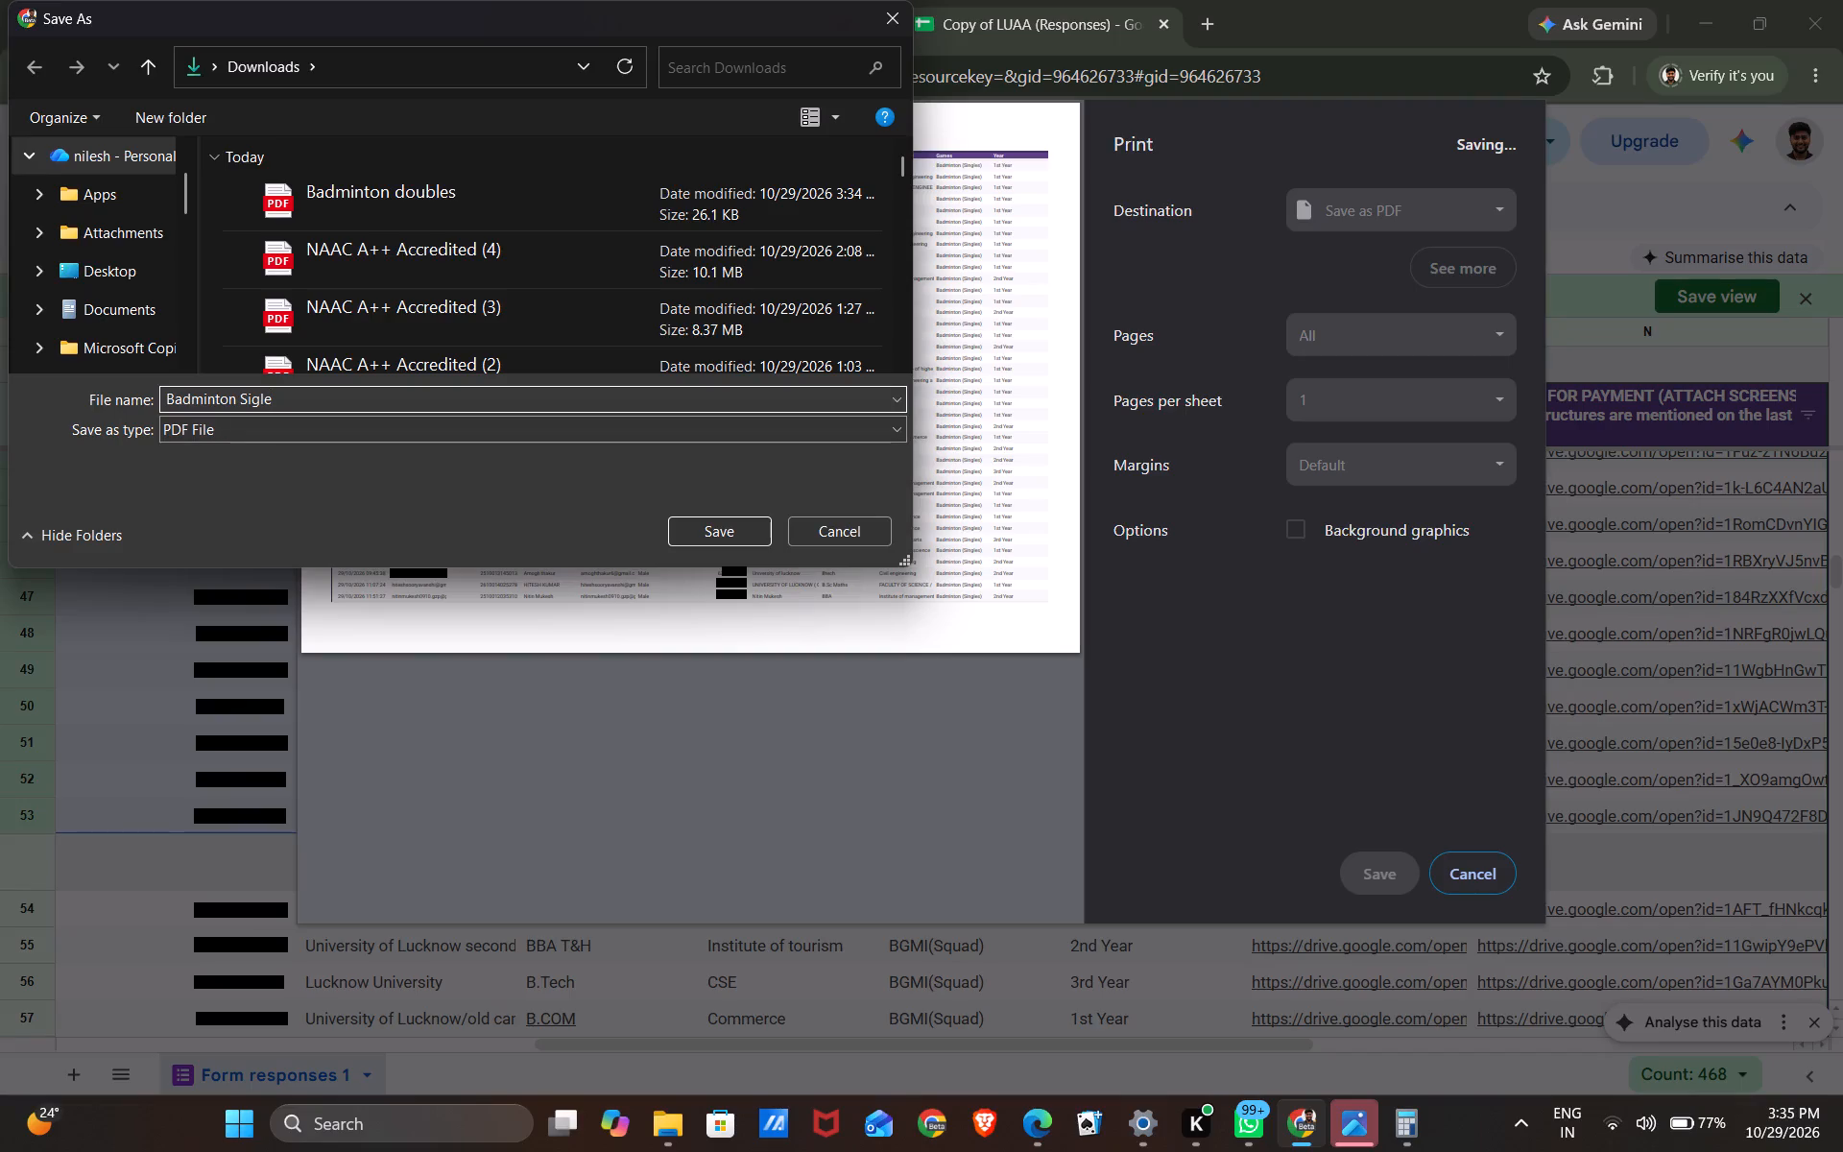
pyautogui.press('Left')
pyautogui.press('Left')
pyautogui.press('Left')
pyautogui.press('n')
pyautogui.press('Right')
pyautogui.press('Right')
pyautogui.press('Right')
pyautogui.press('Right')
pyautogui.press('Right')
# Complete the file name as "Badminton Sigles" and save the PDF in the Downloads folder.
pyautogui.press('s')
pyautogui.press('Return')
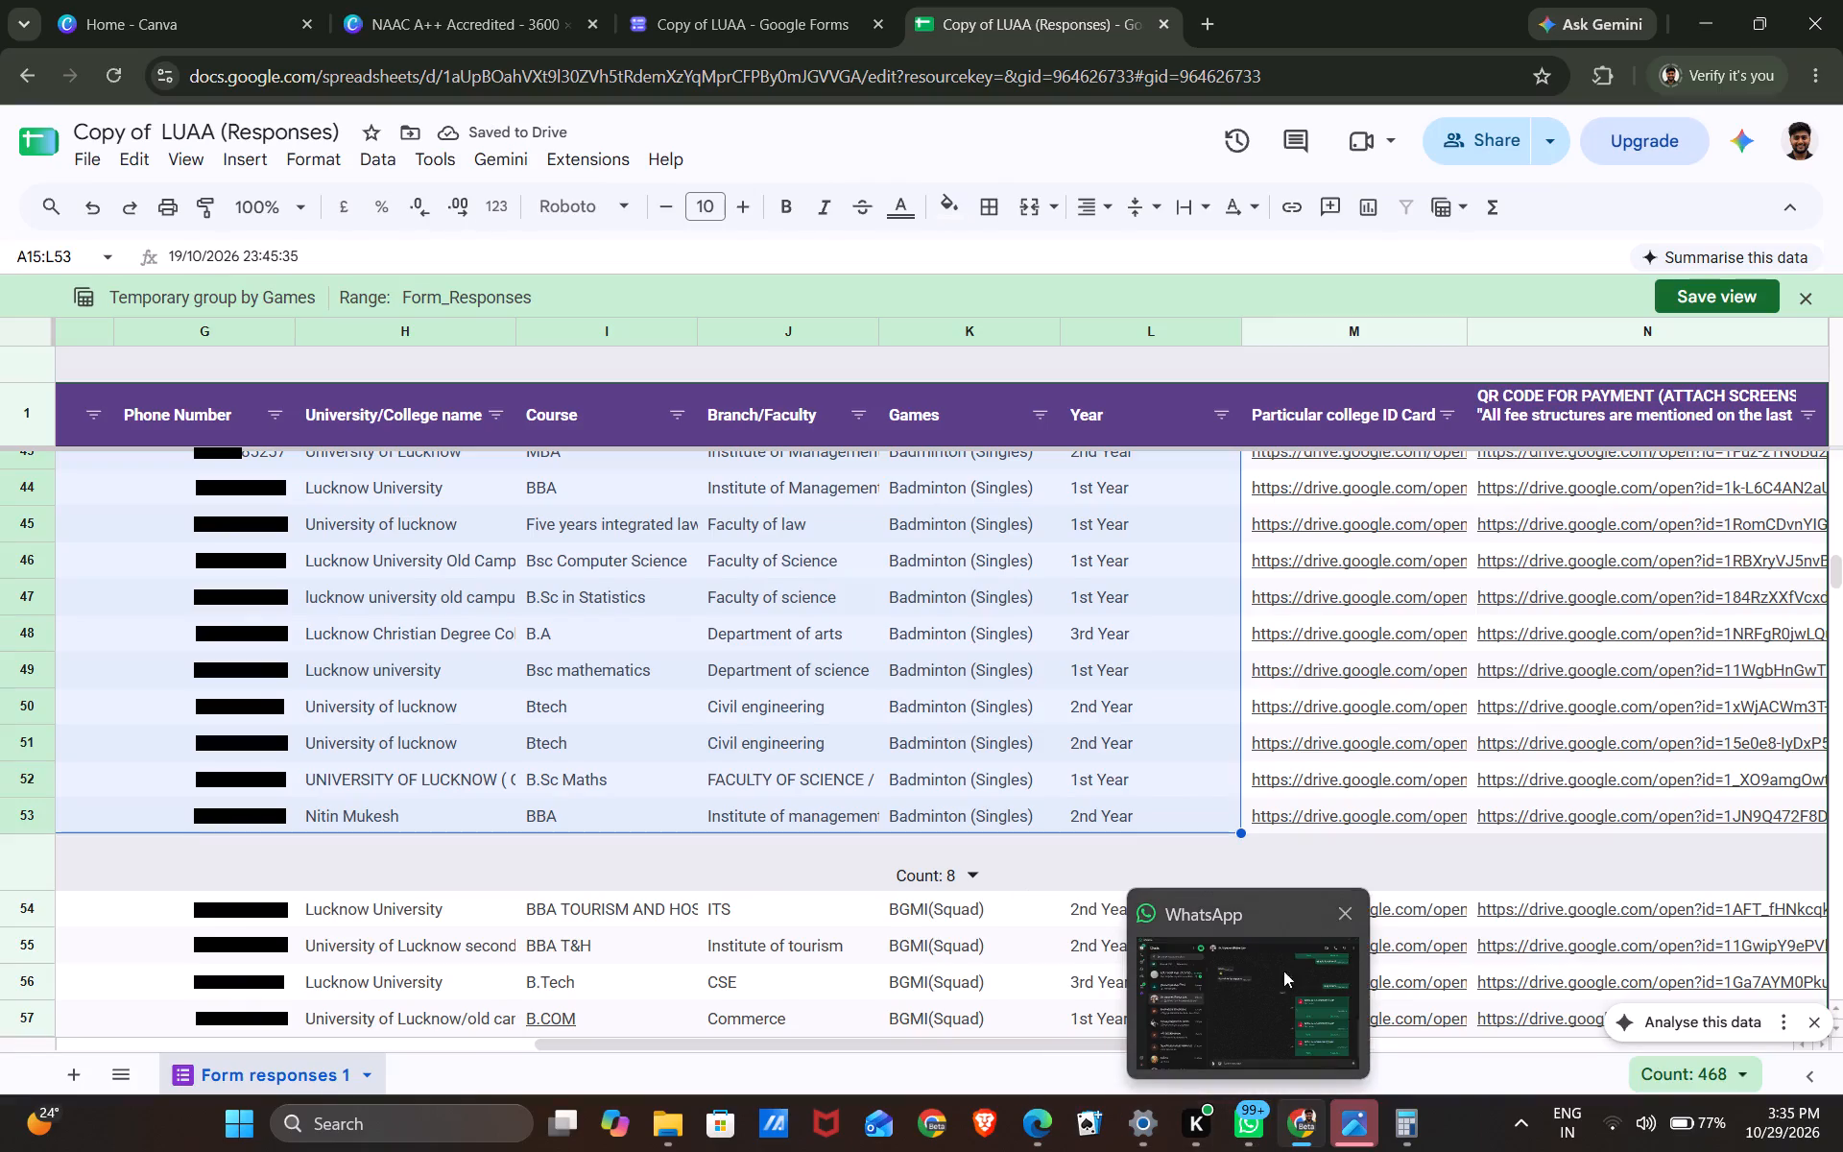
# Go back to the first columns of the BGMI(Squad) group in the form responses.
pyautogui.hscroll(9, 452, 888)
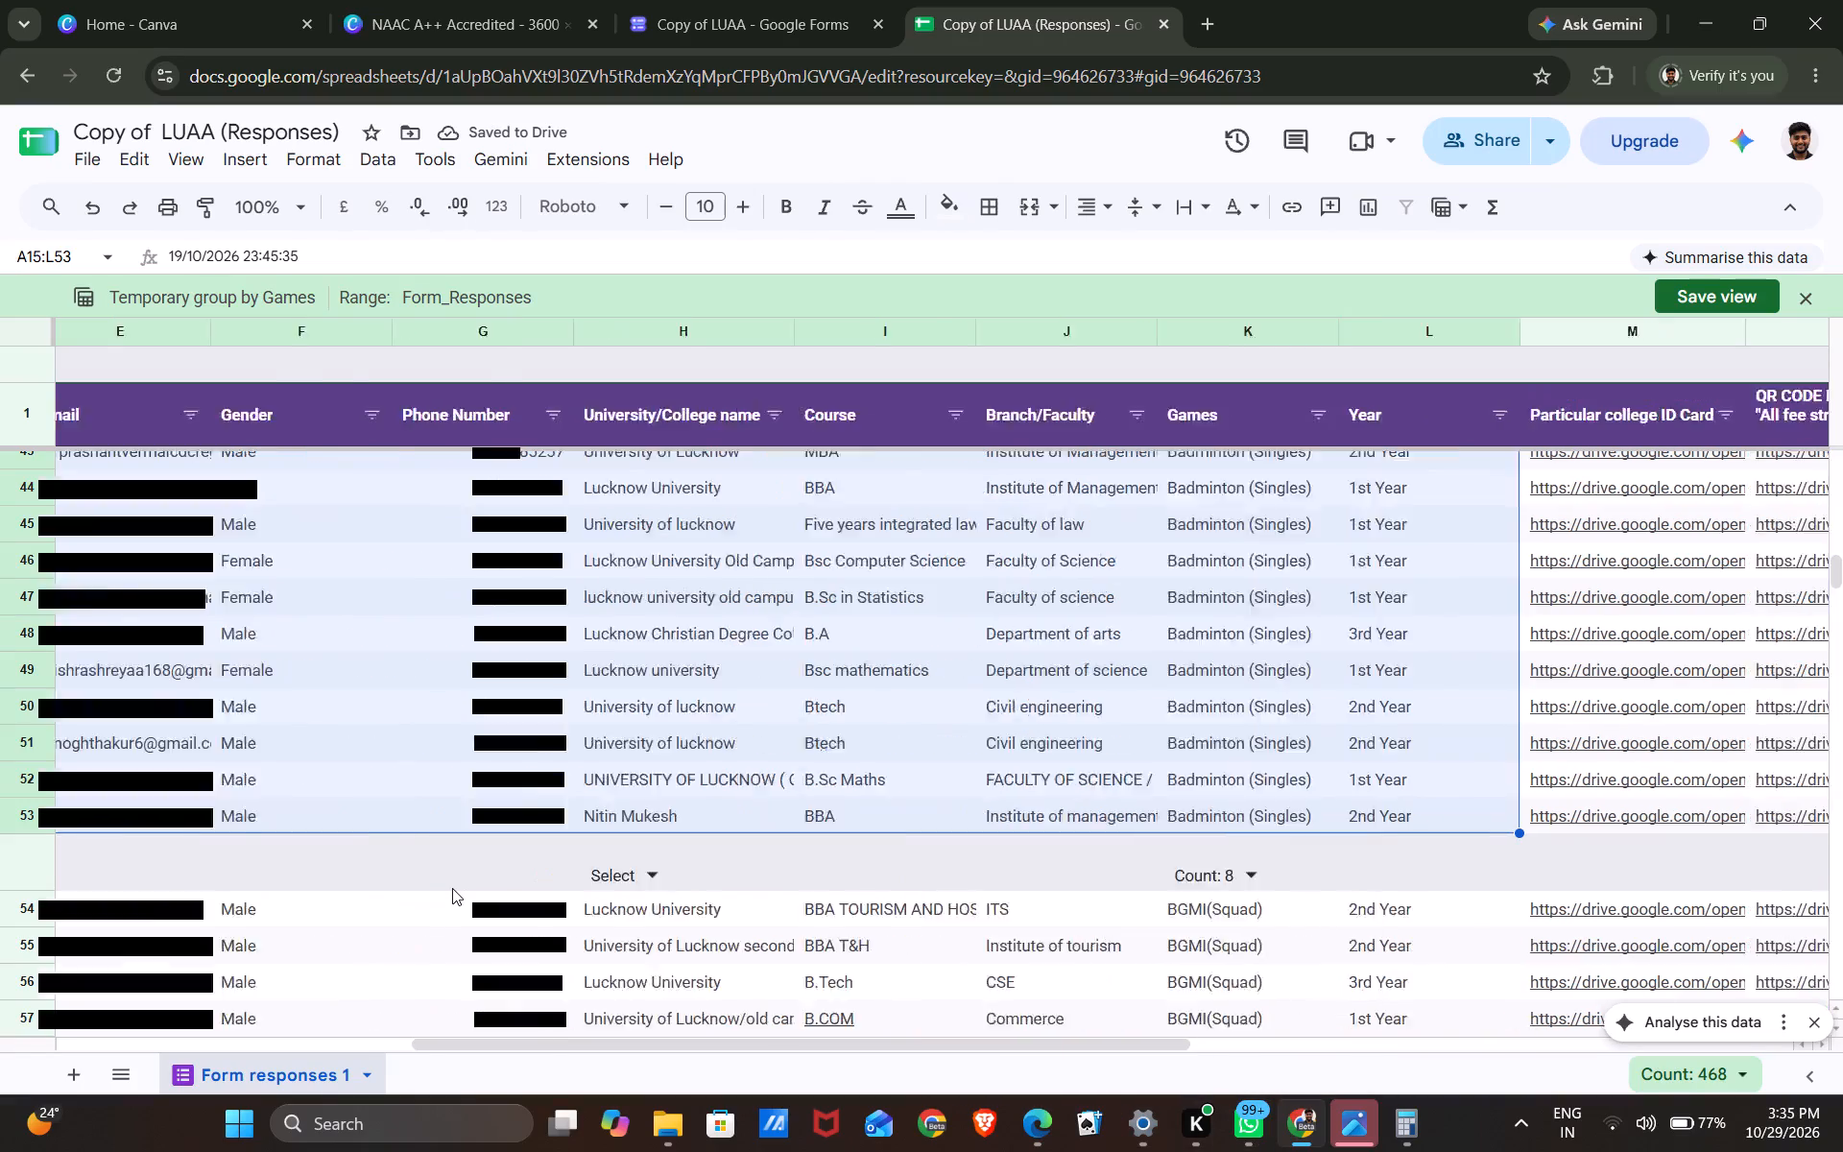
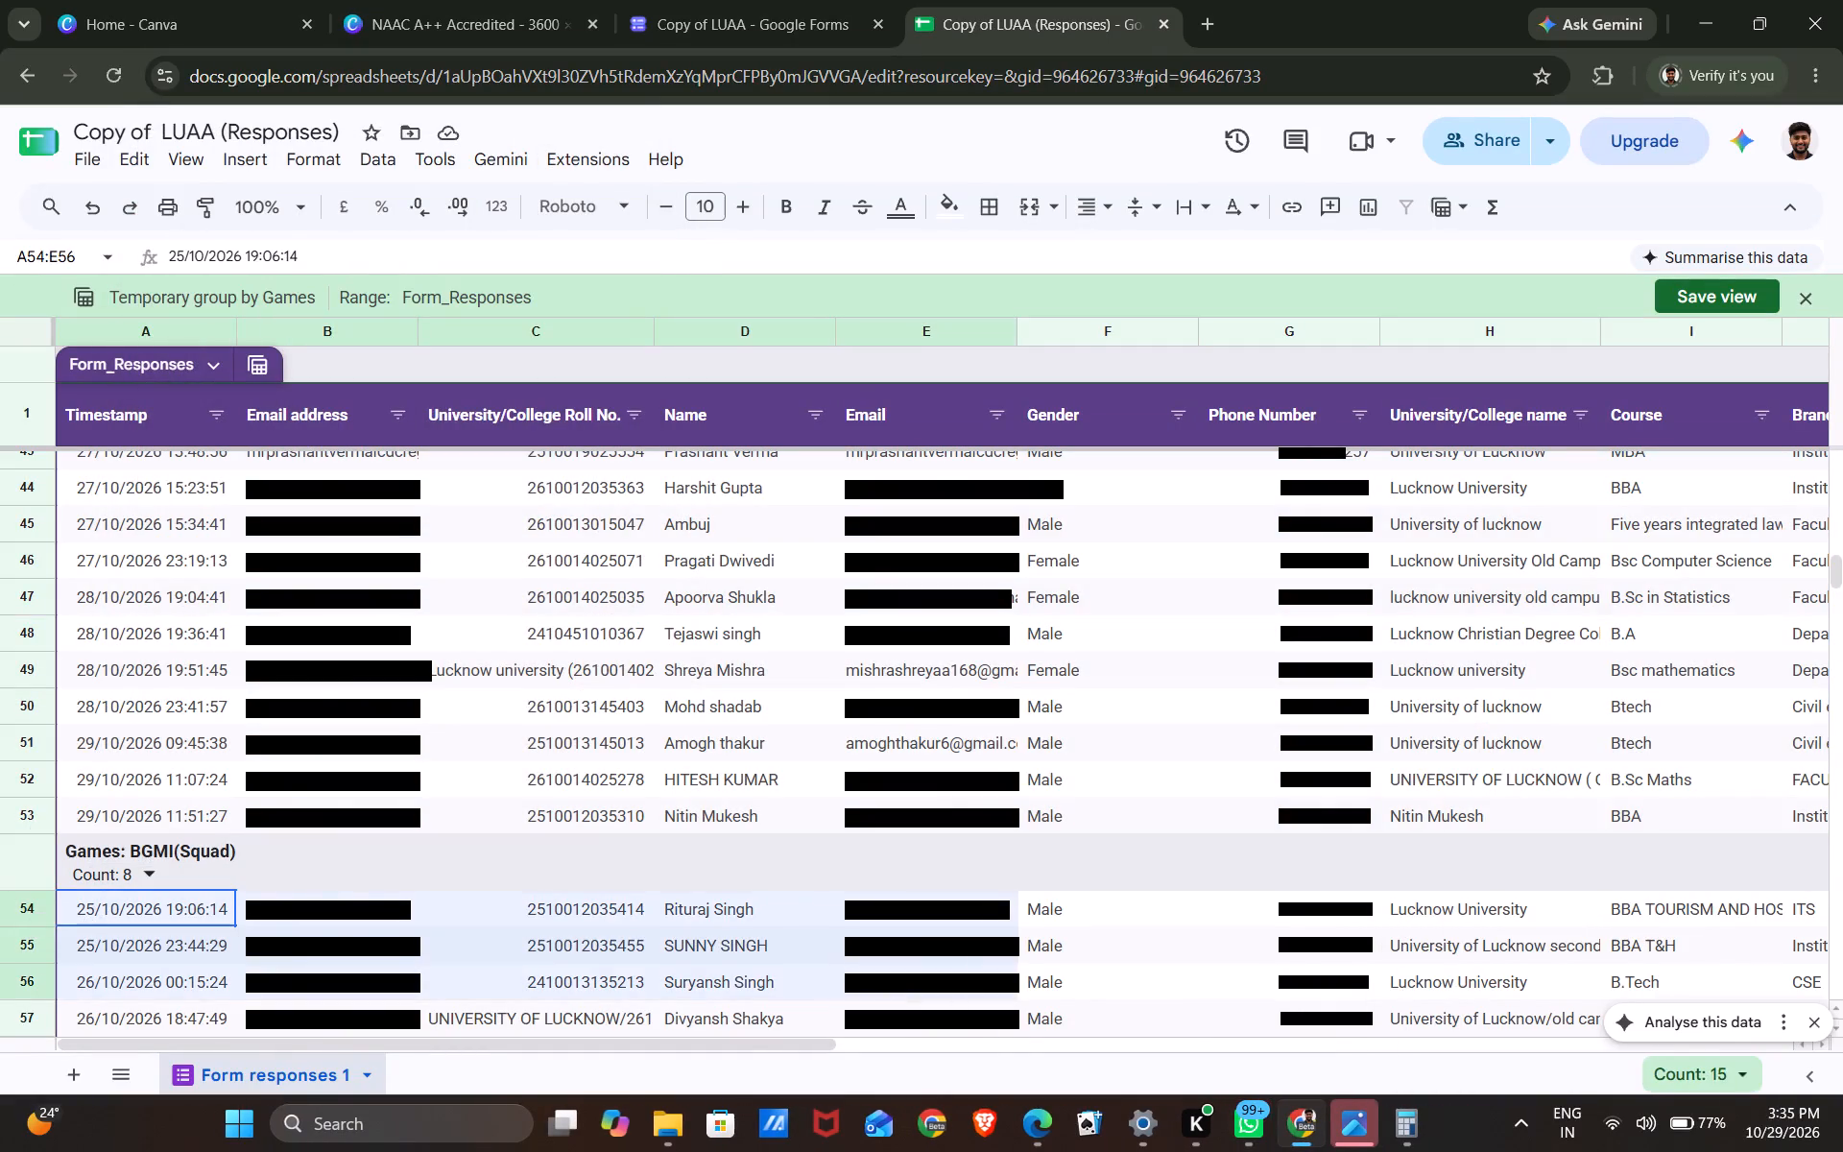
pyautogui.moveTo(967, 1011); pyautogui.dragTo(1188, 1076)
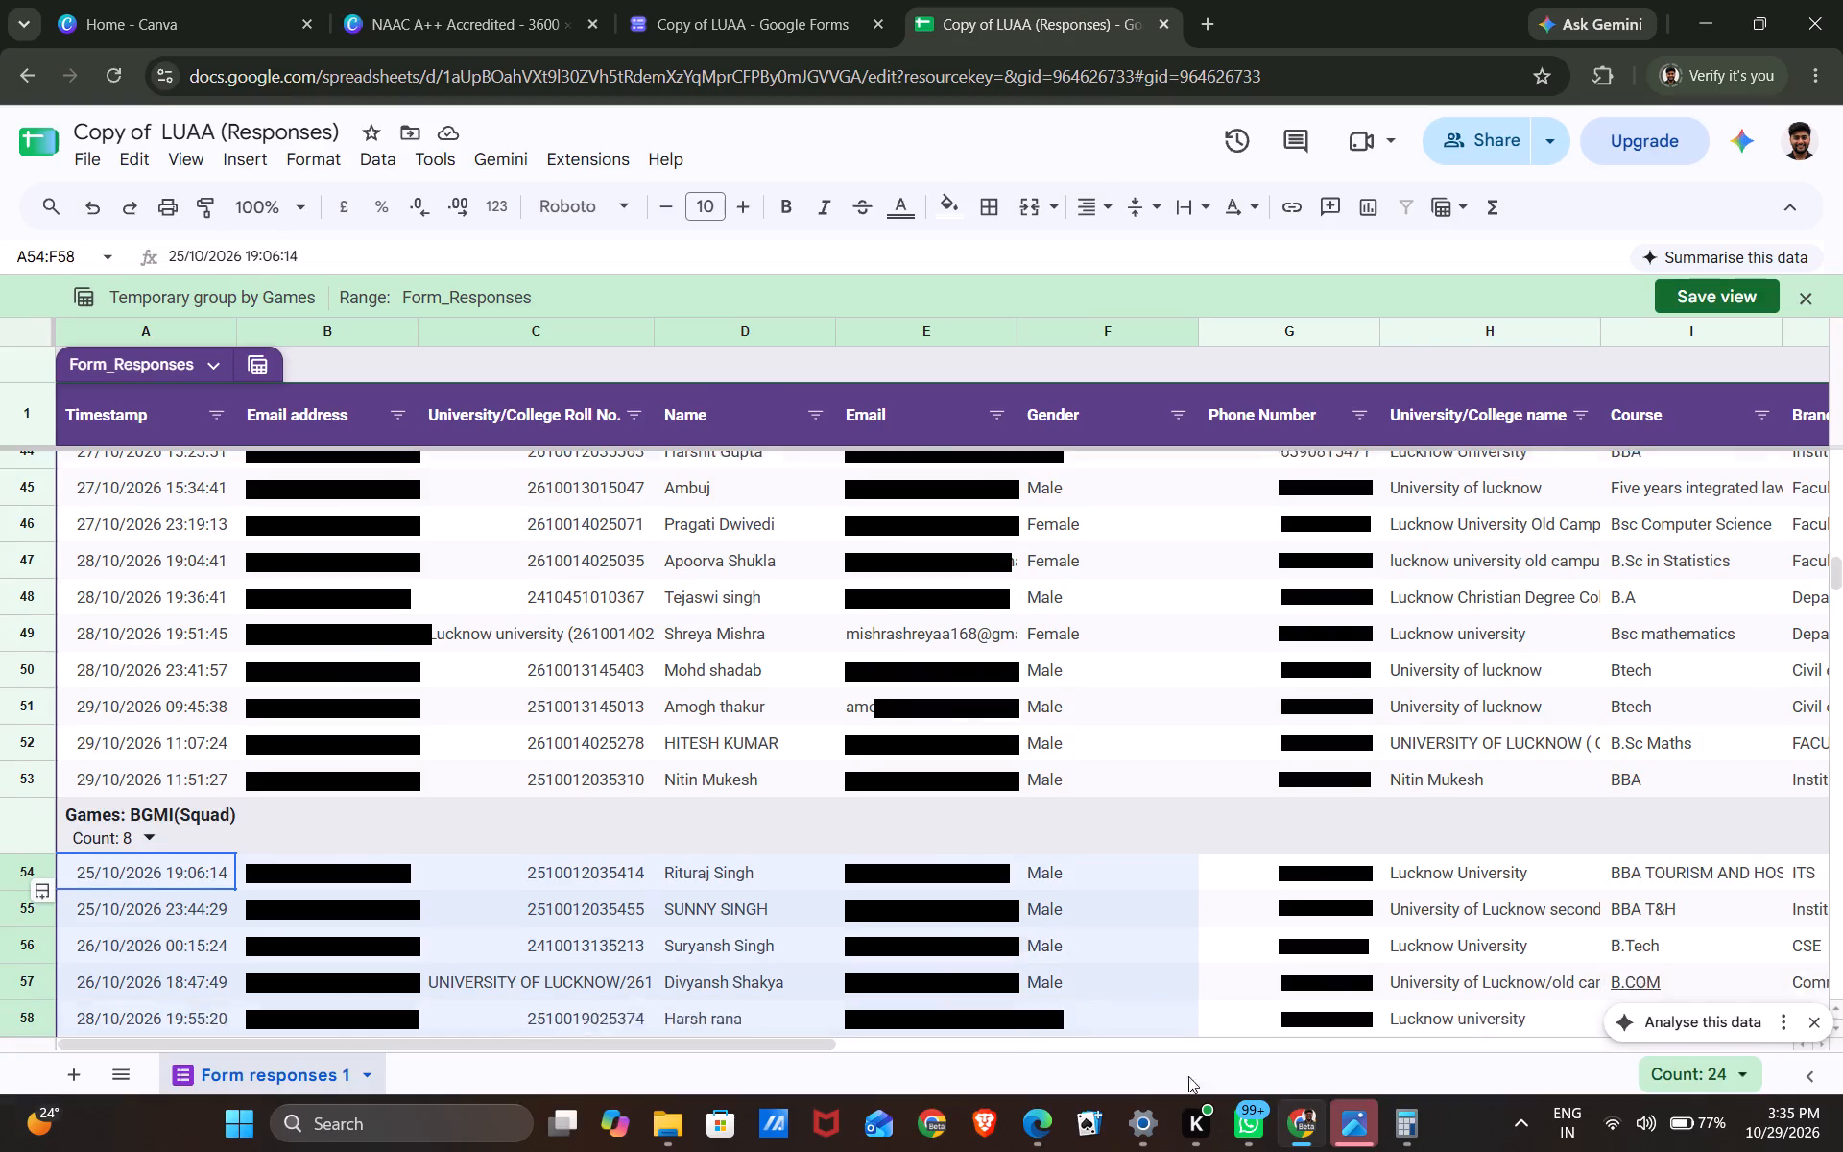
pyautogui.moveTo(1188, 1076); pyautogui.dragTo(1176, 498)
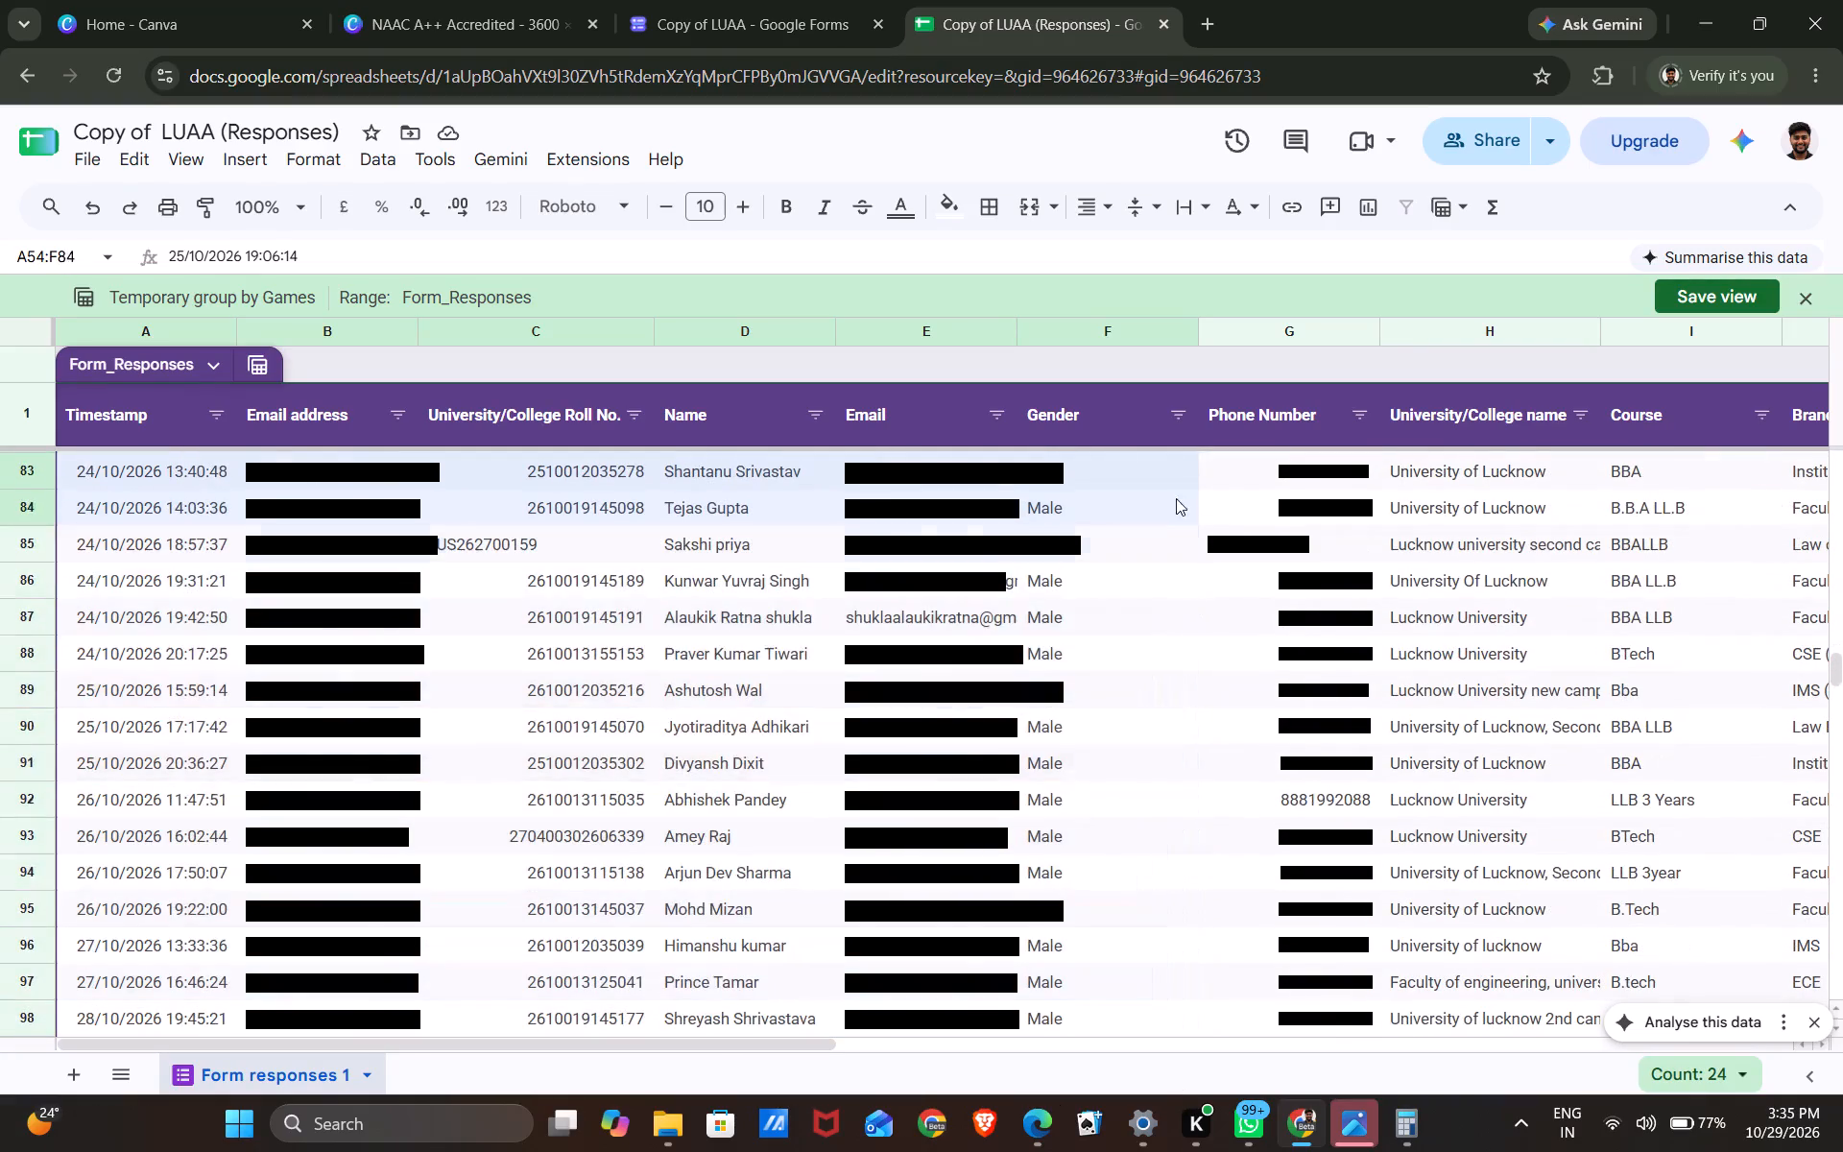
pyautogui.moveTo(1176, 498); pyautogui.dragTo(1144, 619)
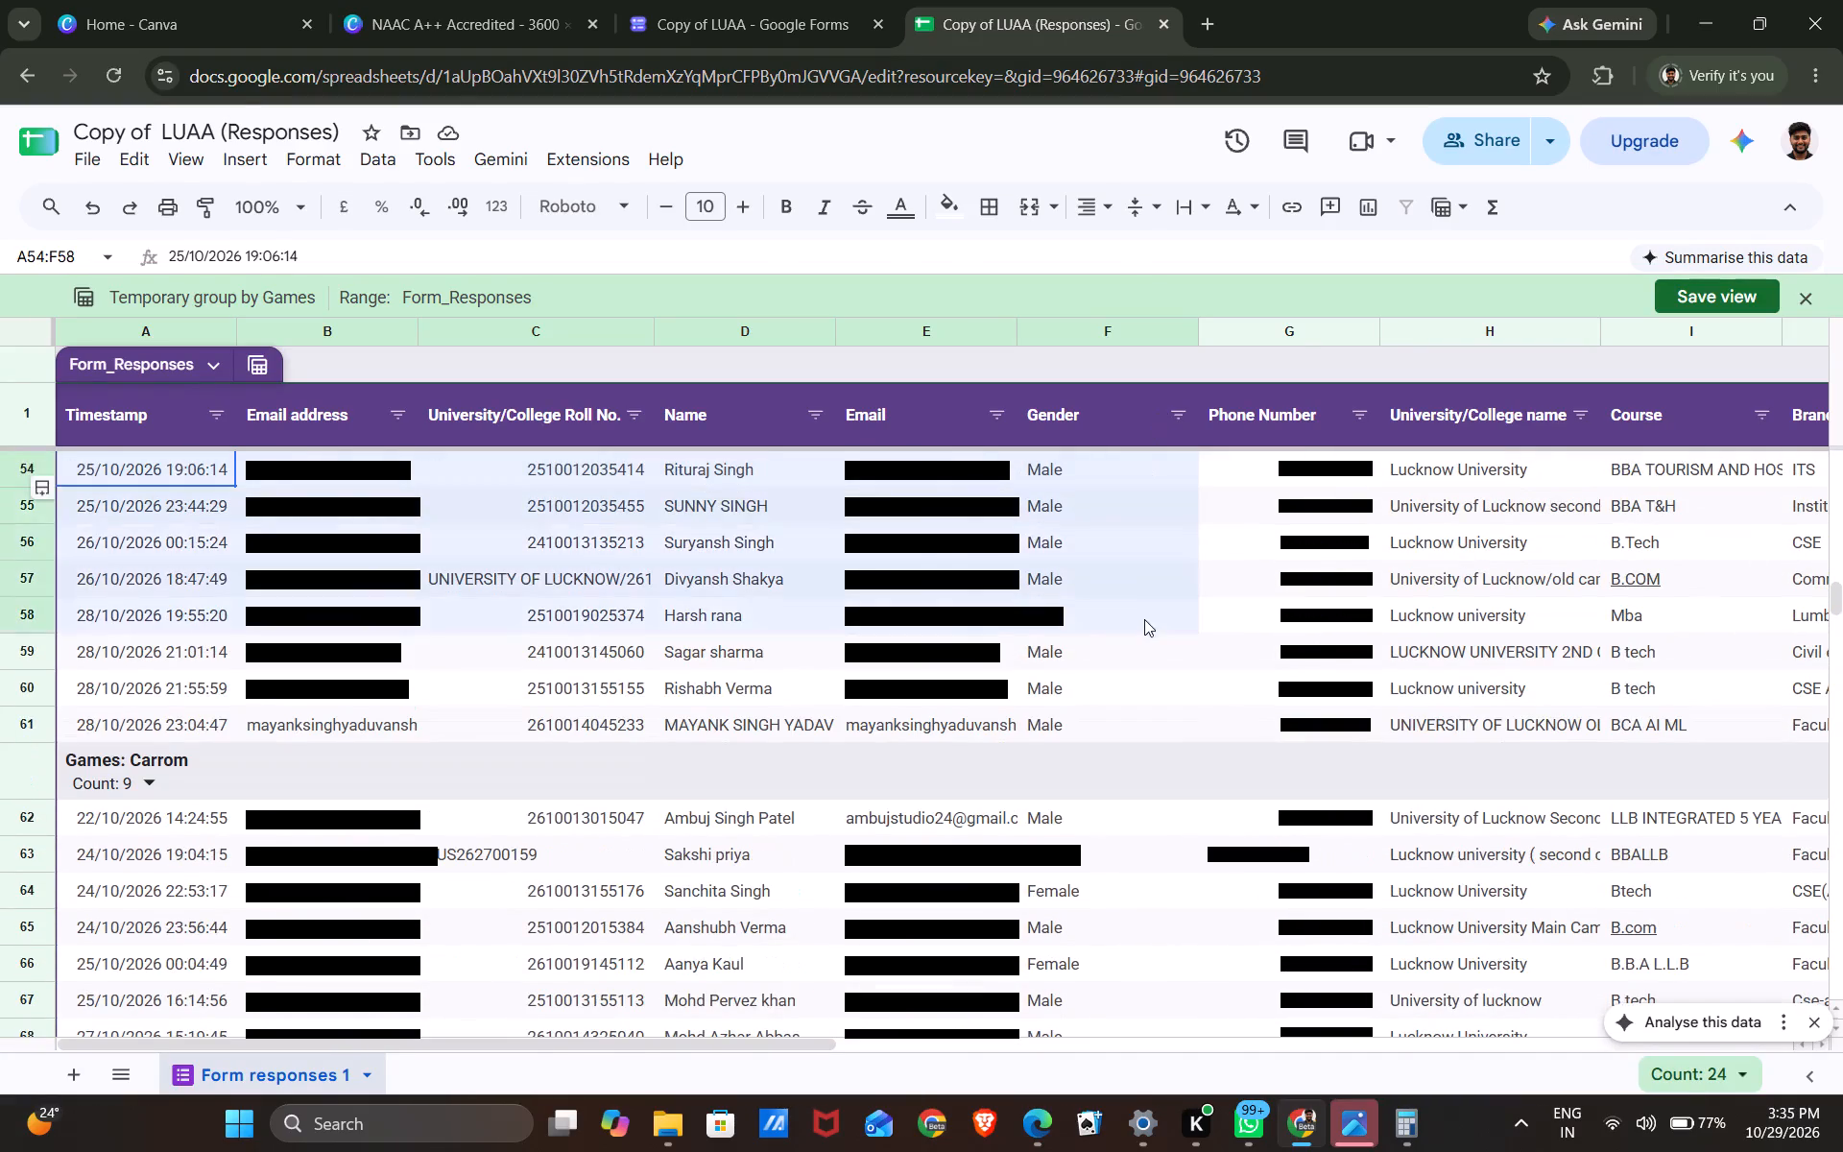
pyautogui.moveTo(1144, 619); pyautogui.dragTo(1161, 685)
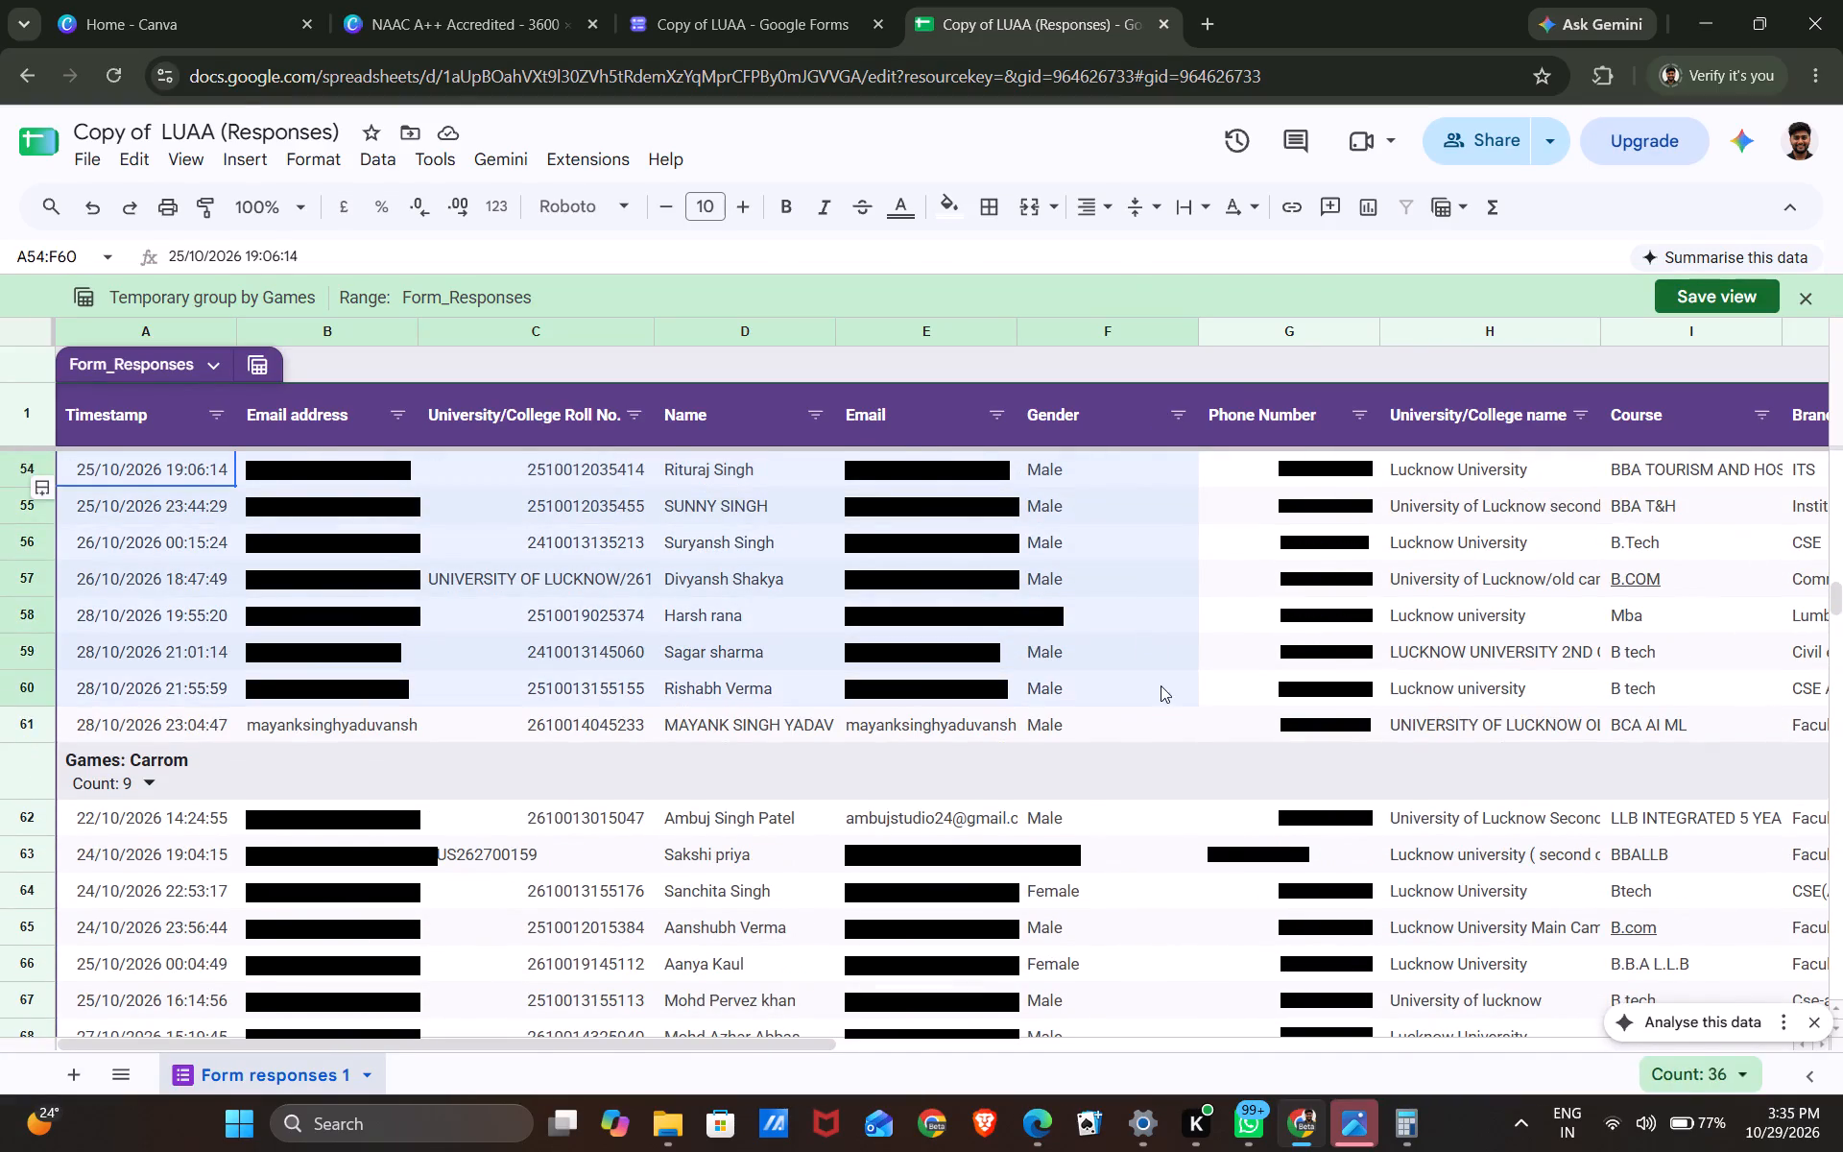
pyautogui.moveTo(1161, 685); pyautogui.dragTo(1716, 714)
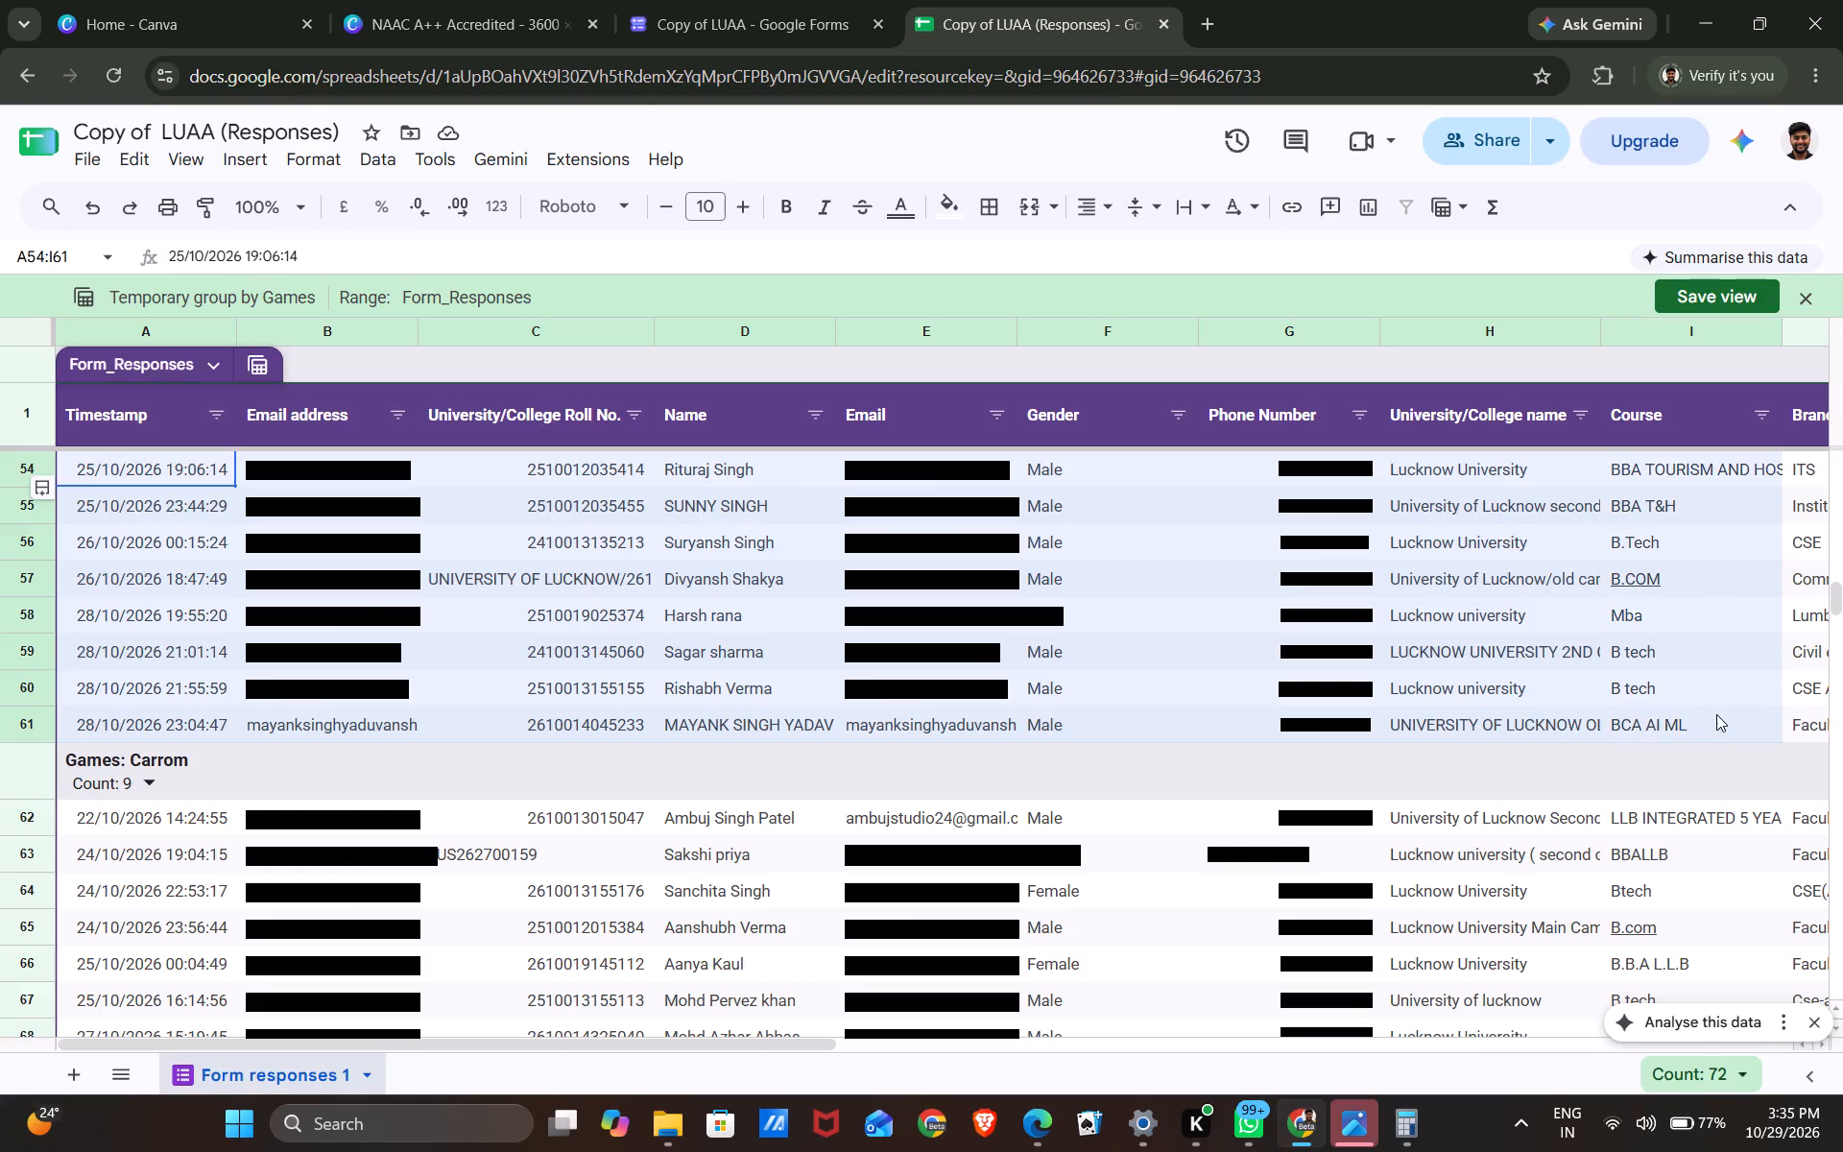
pyautogui.moveTo(1716, 714); pyautogui.dragTo(1842, 713)
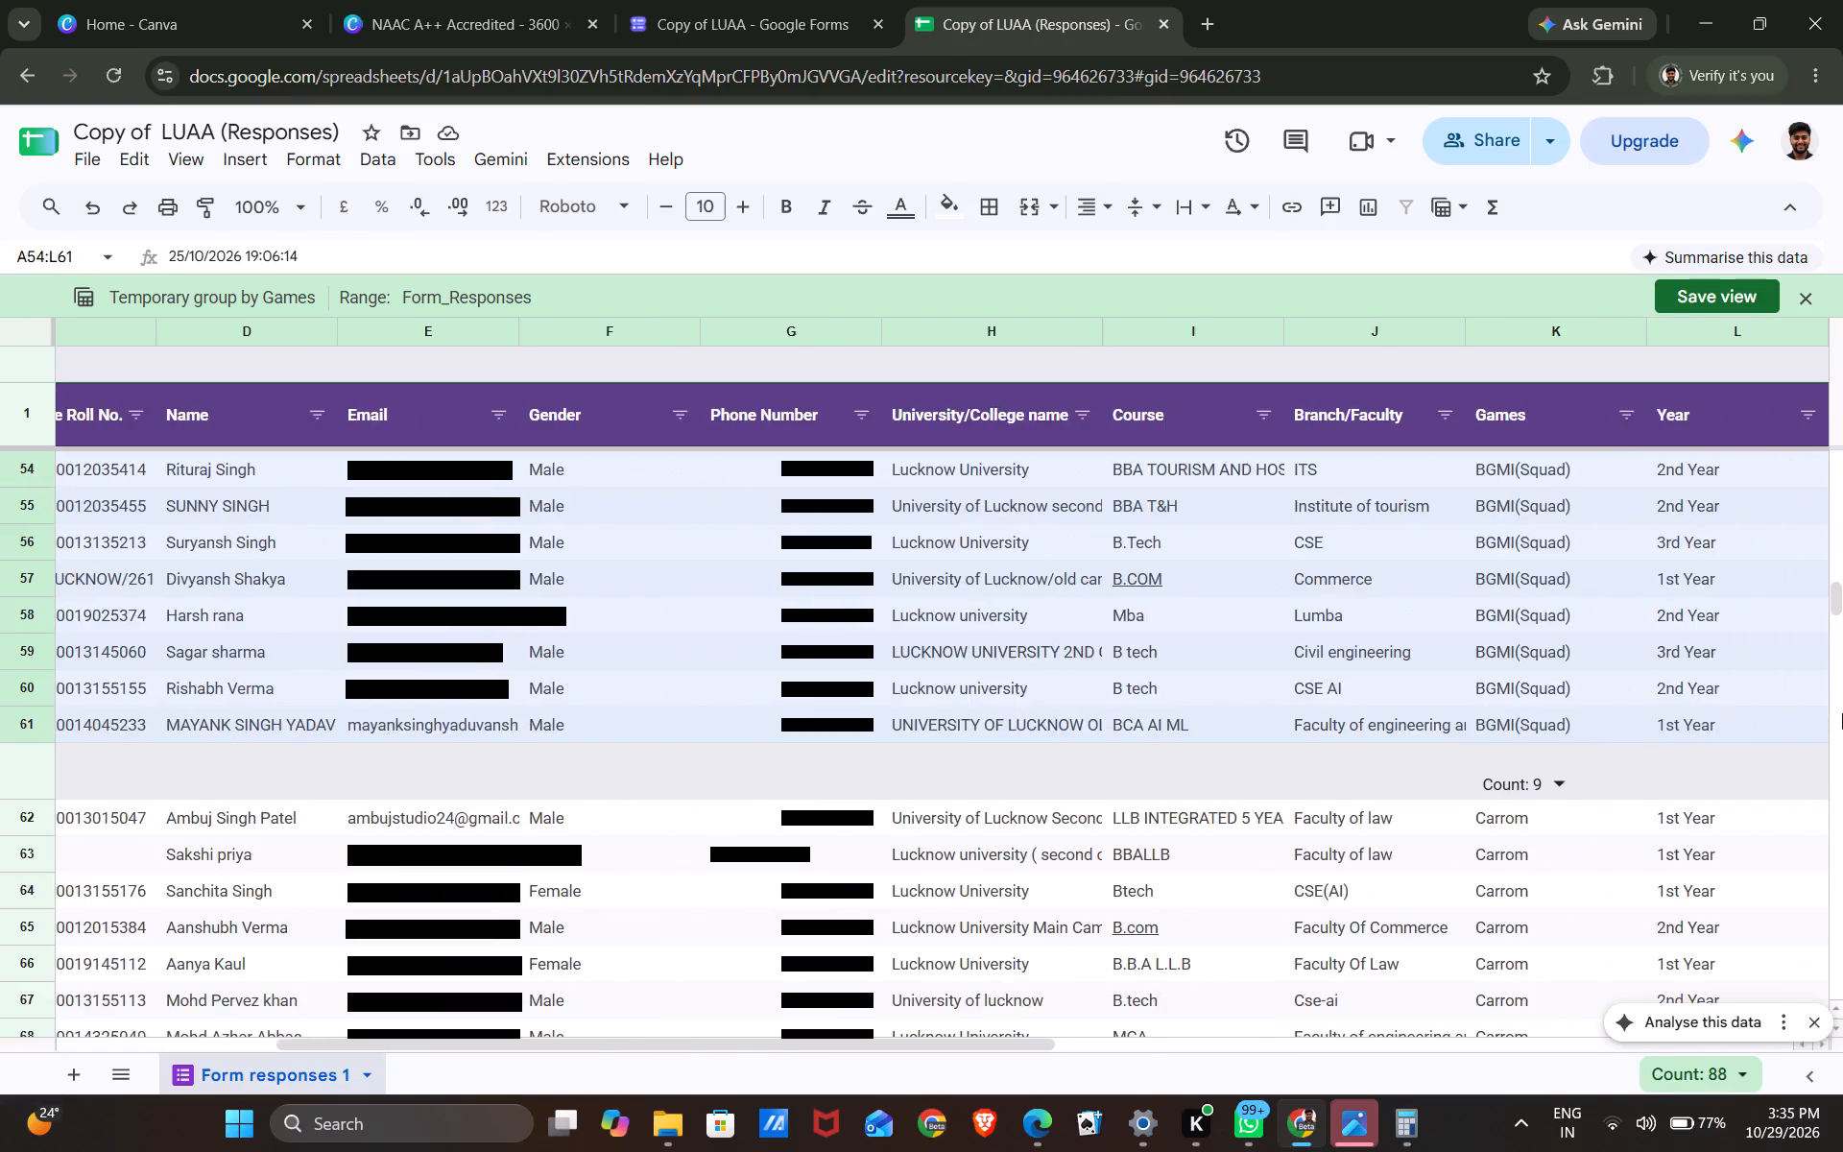
pyautogui.moveTo(1842, 713); pyautogui.dragTo(1590, 721)
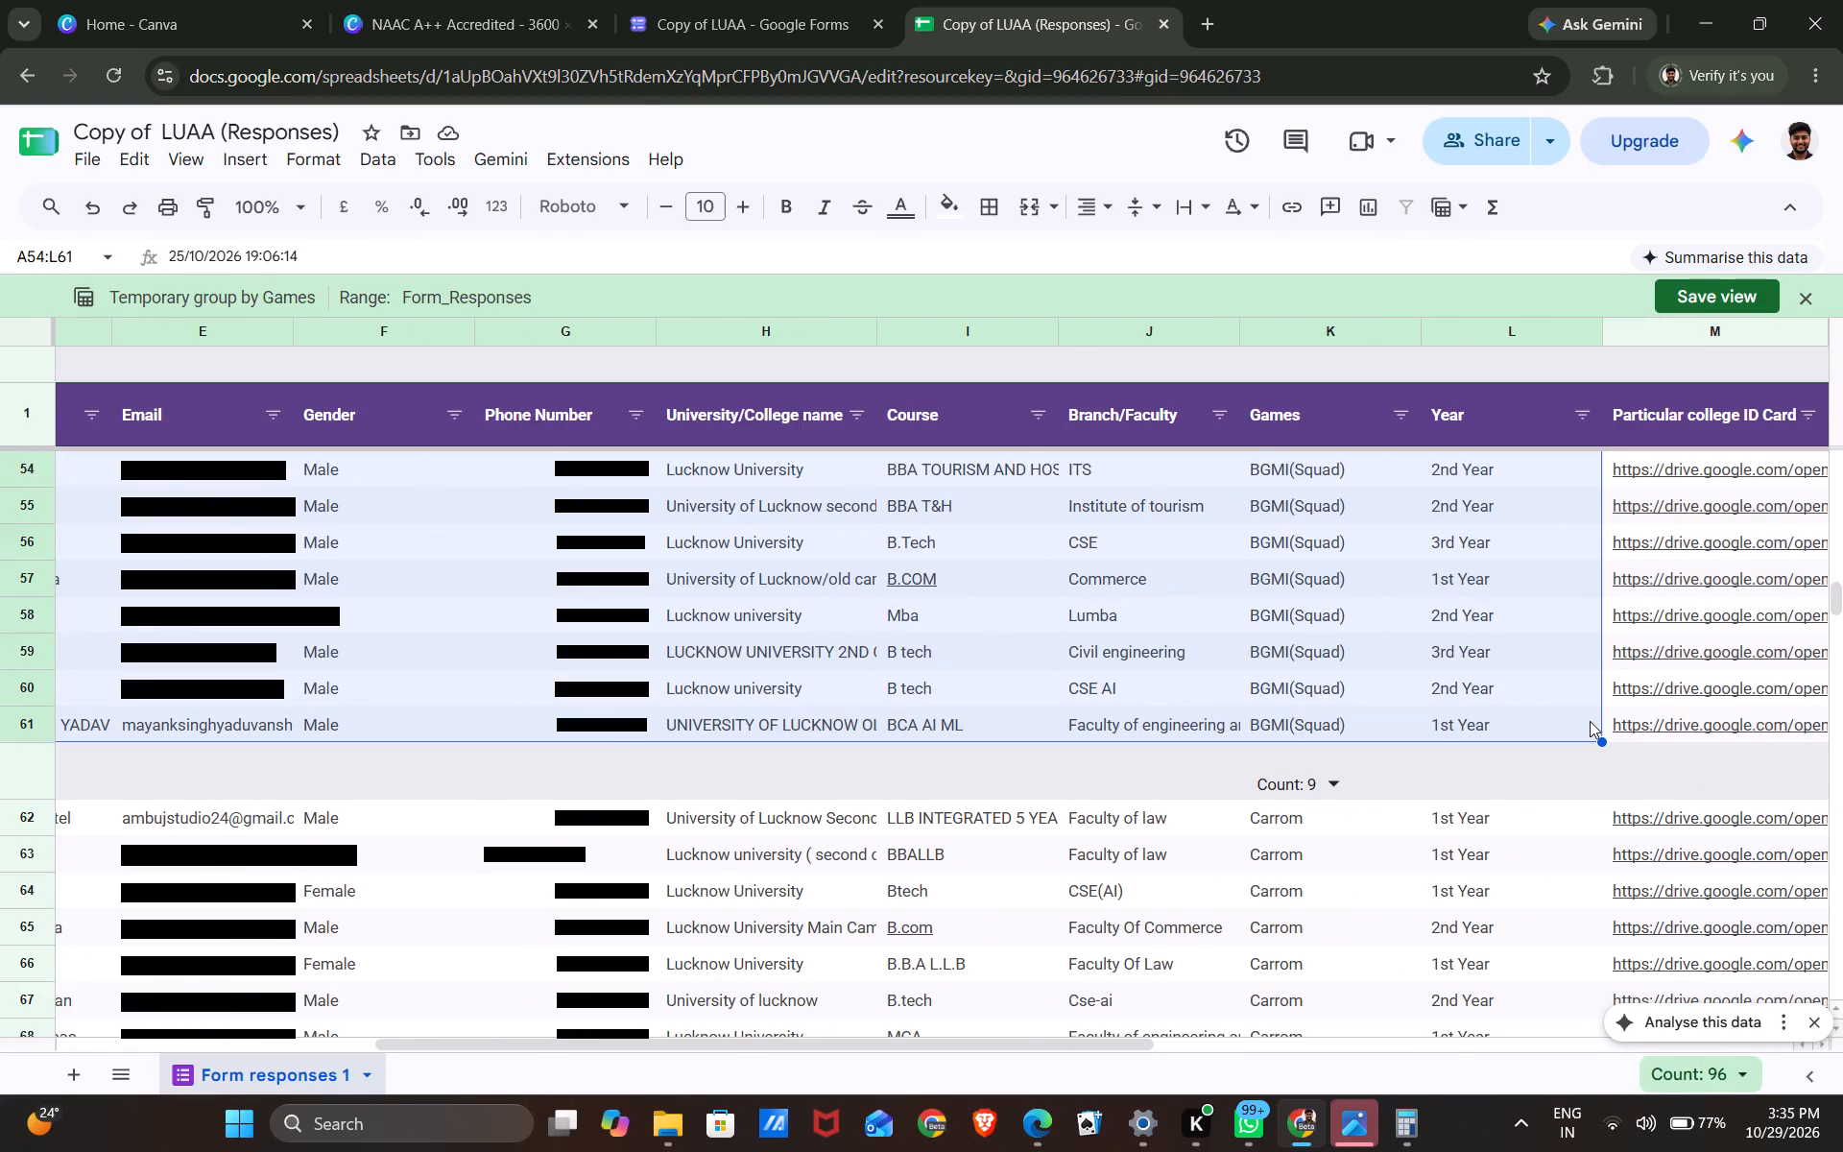
pyautogui.hotkey('ctrl', 'p')
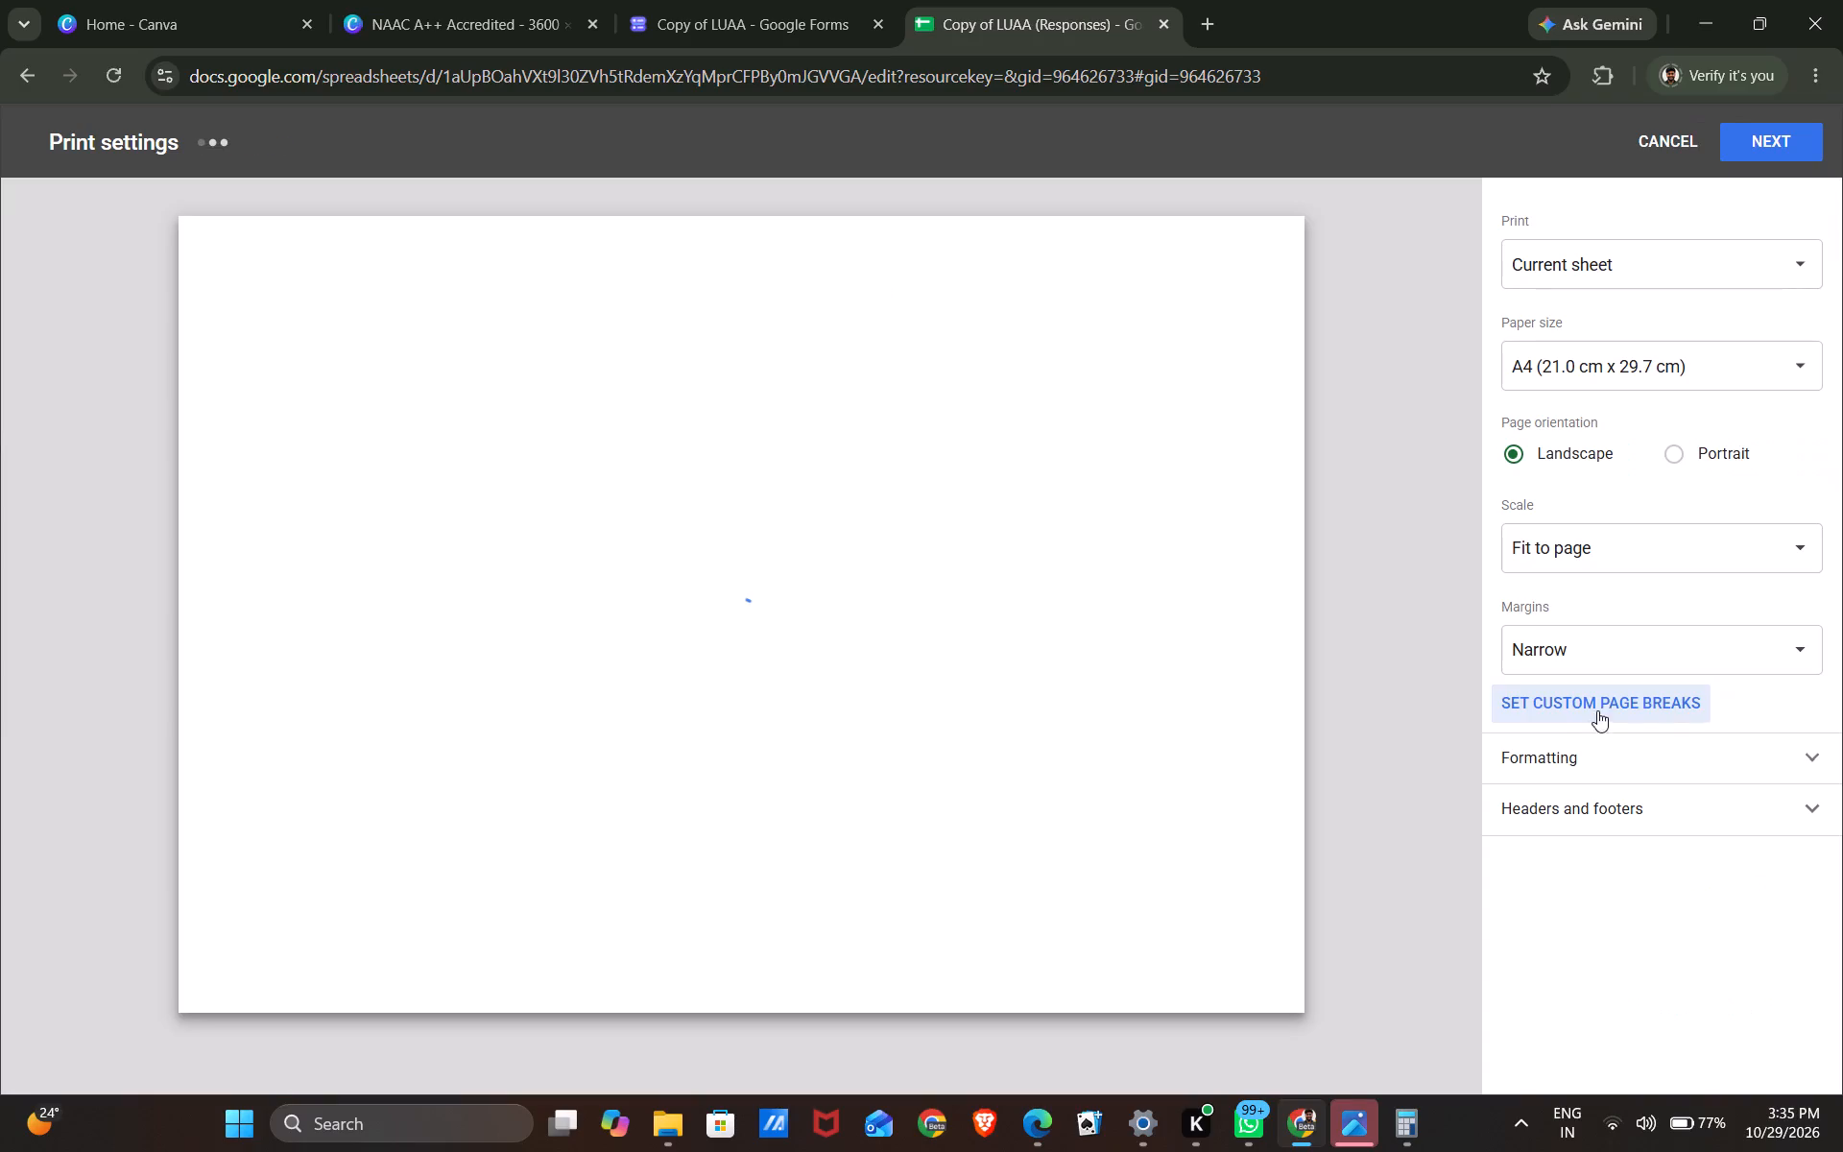
# Limit the print to the selected BGMI(Squad) cells A54:L61 and save it as a PDF named "BGMI squad" in Downloads.
pyautogui.click(1745, 242)
pyautogui.click(1637, 294)
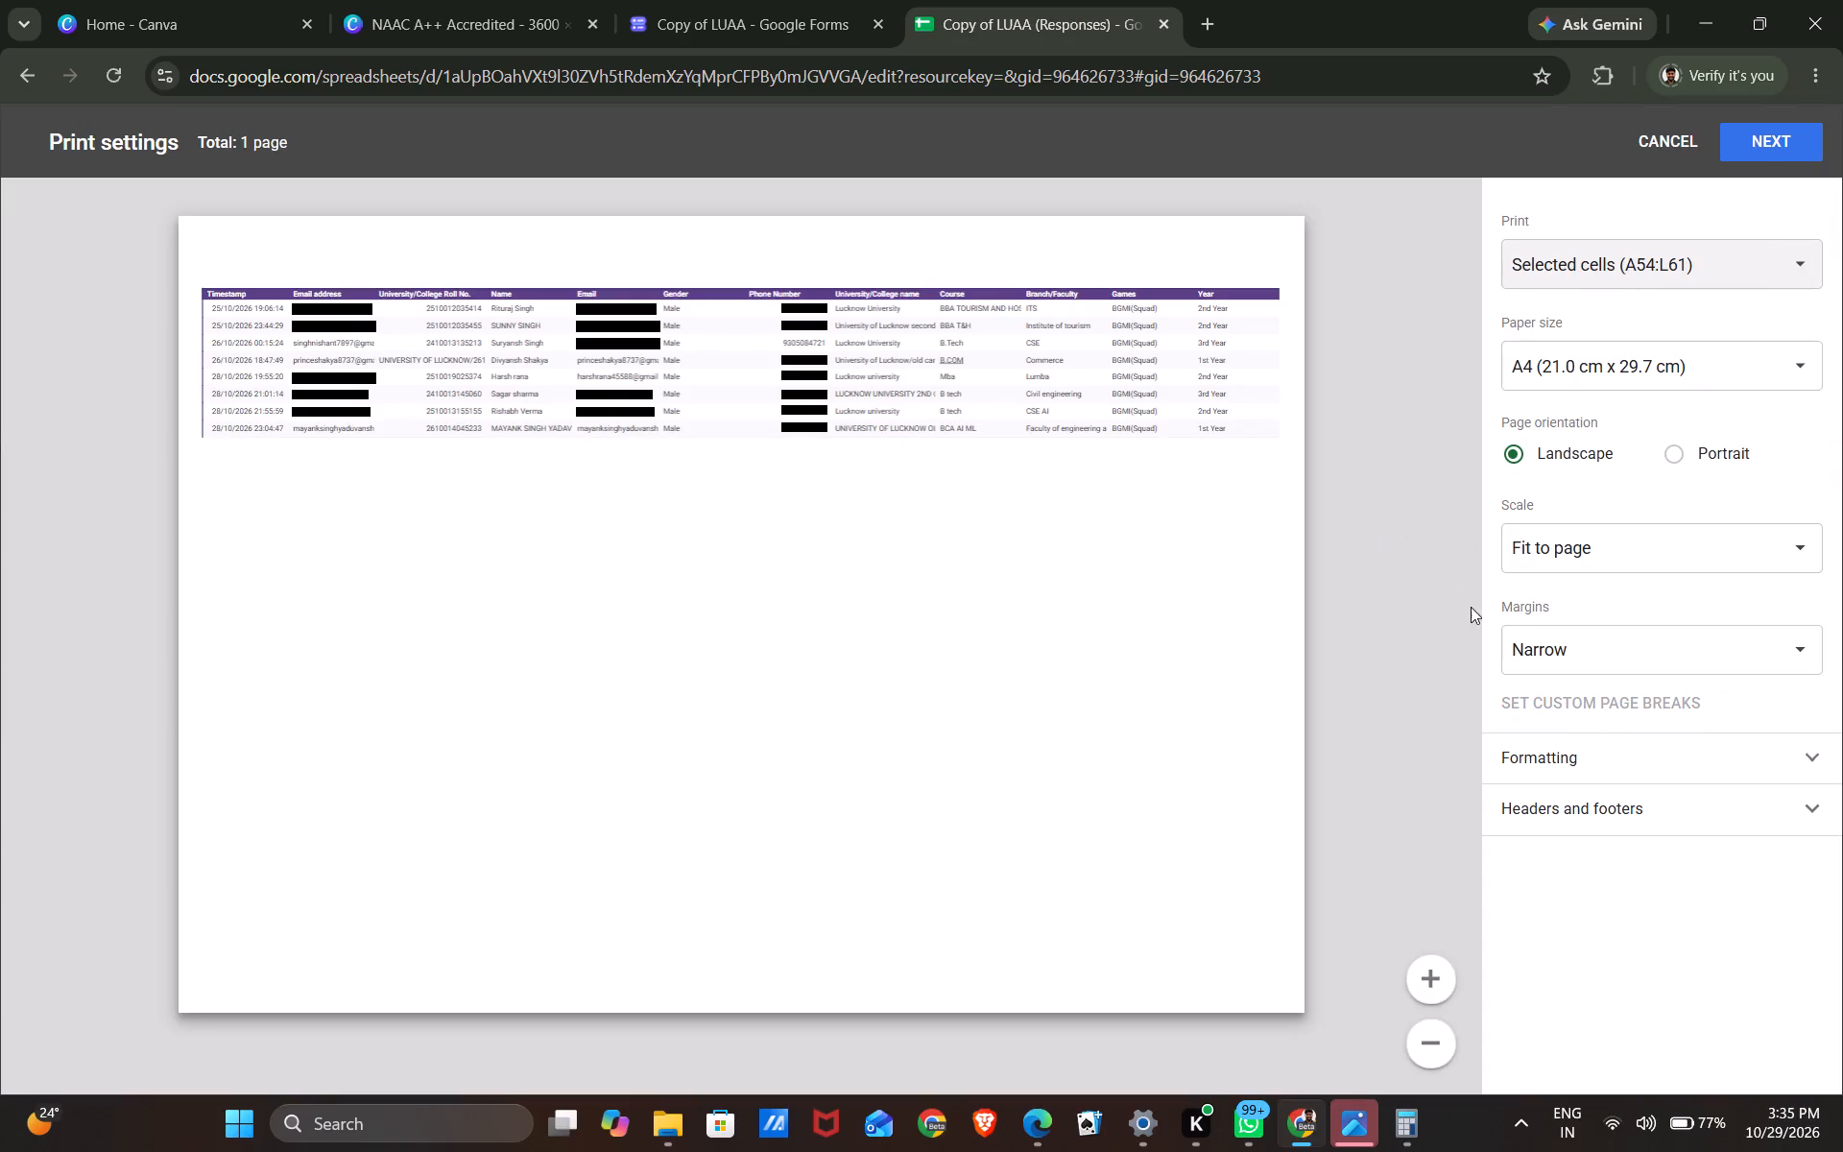
pyautogui.click(1780, 141)
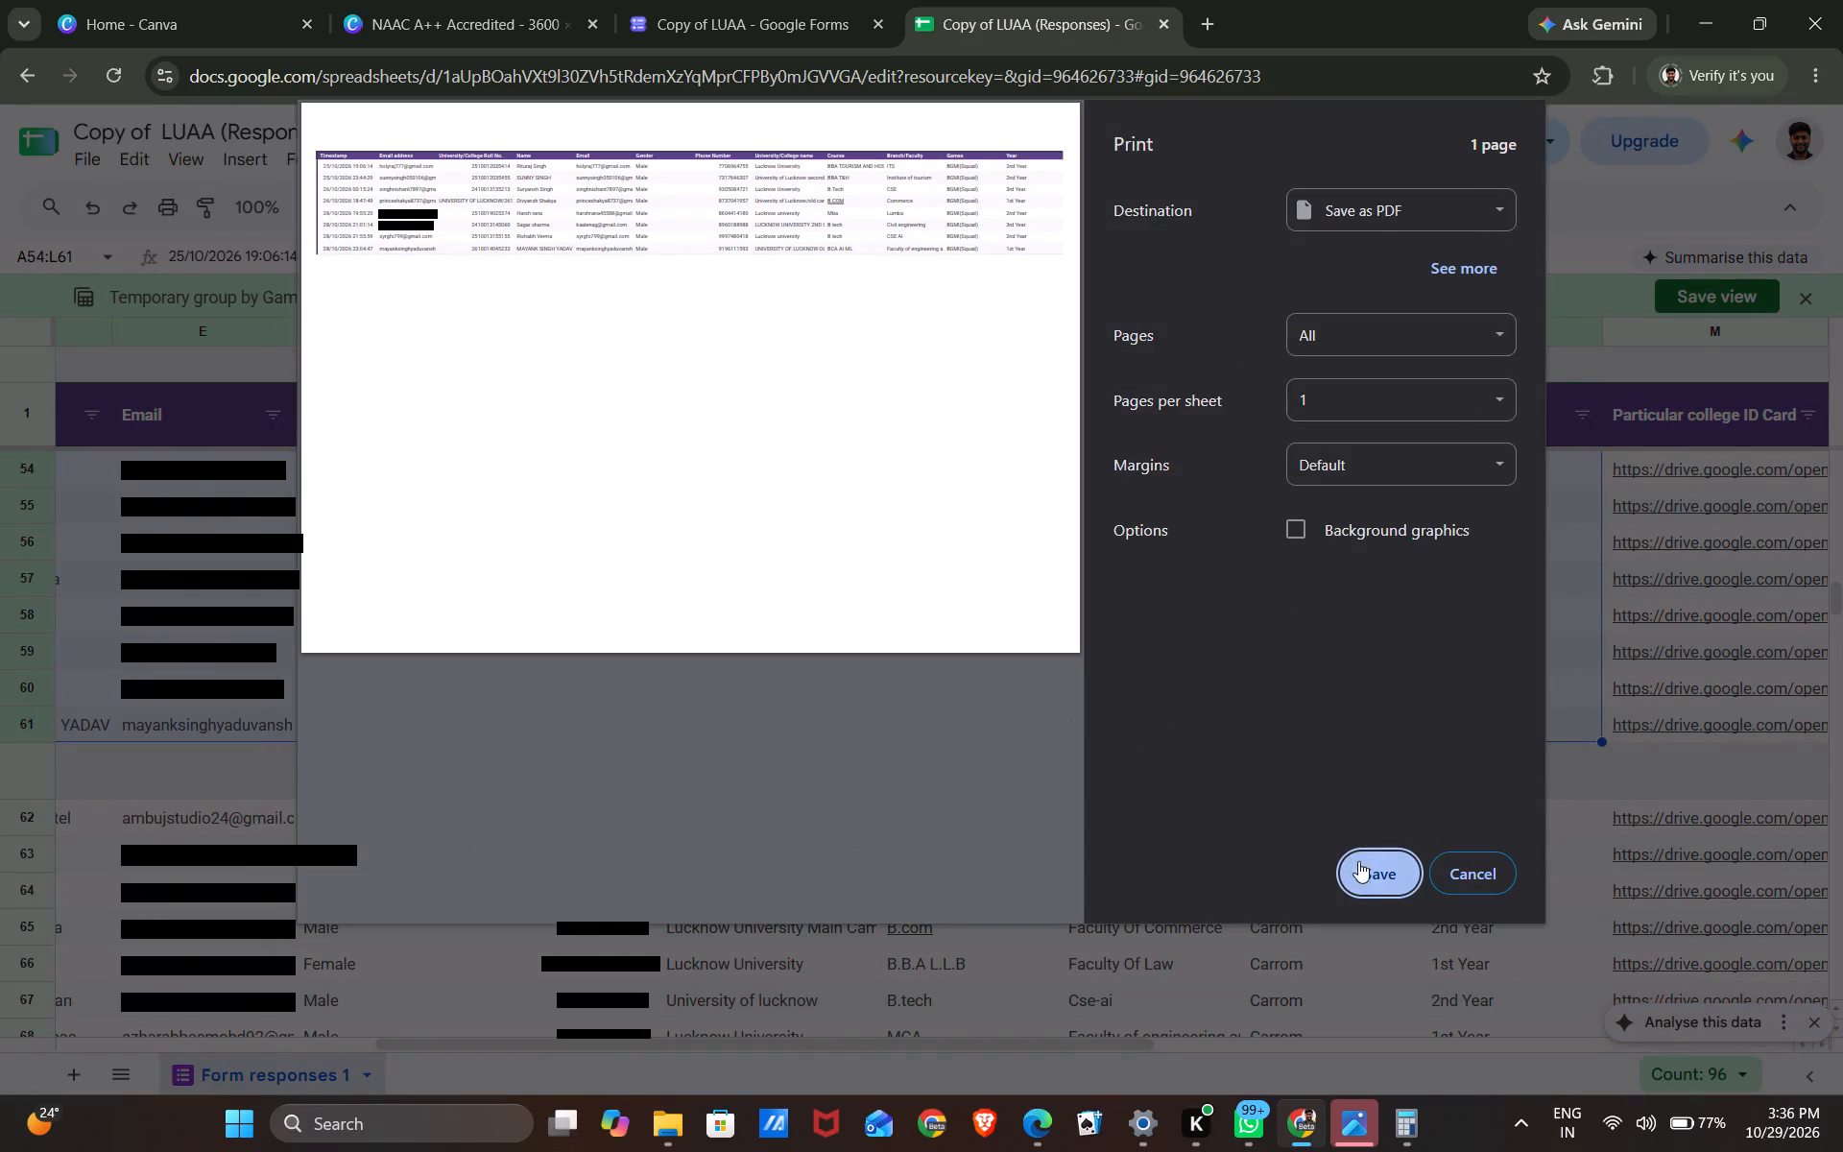
pyautogui.click(1371, 876)
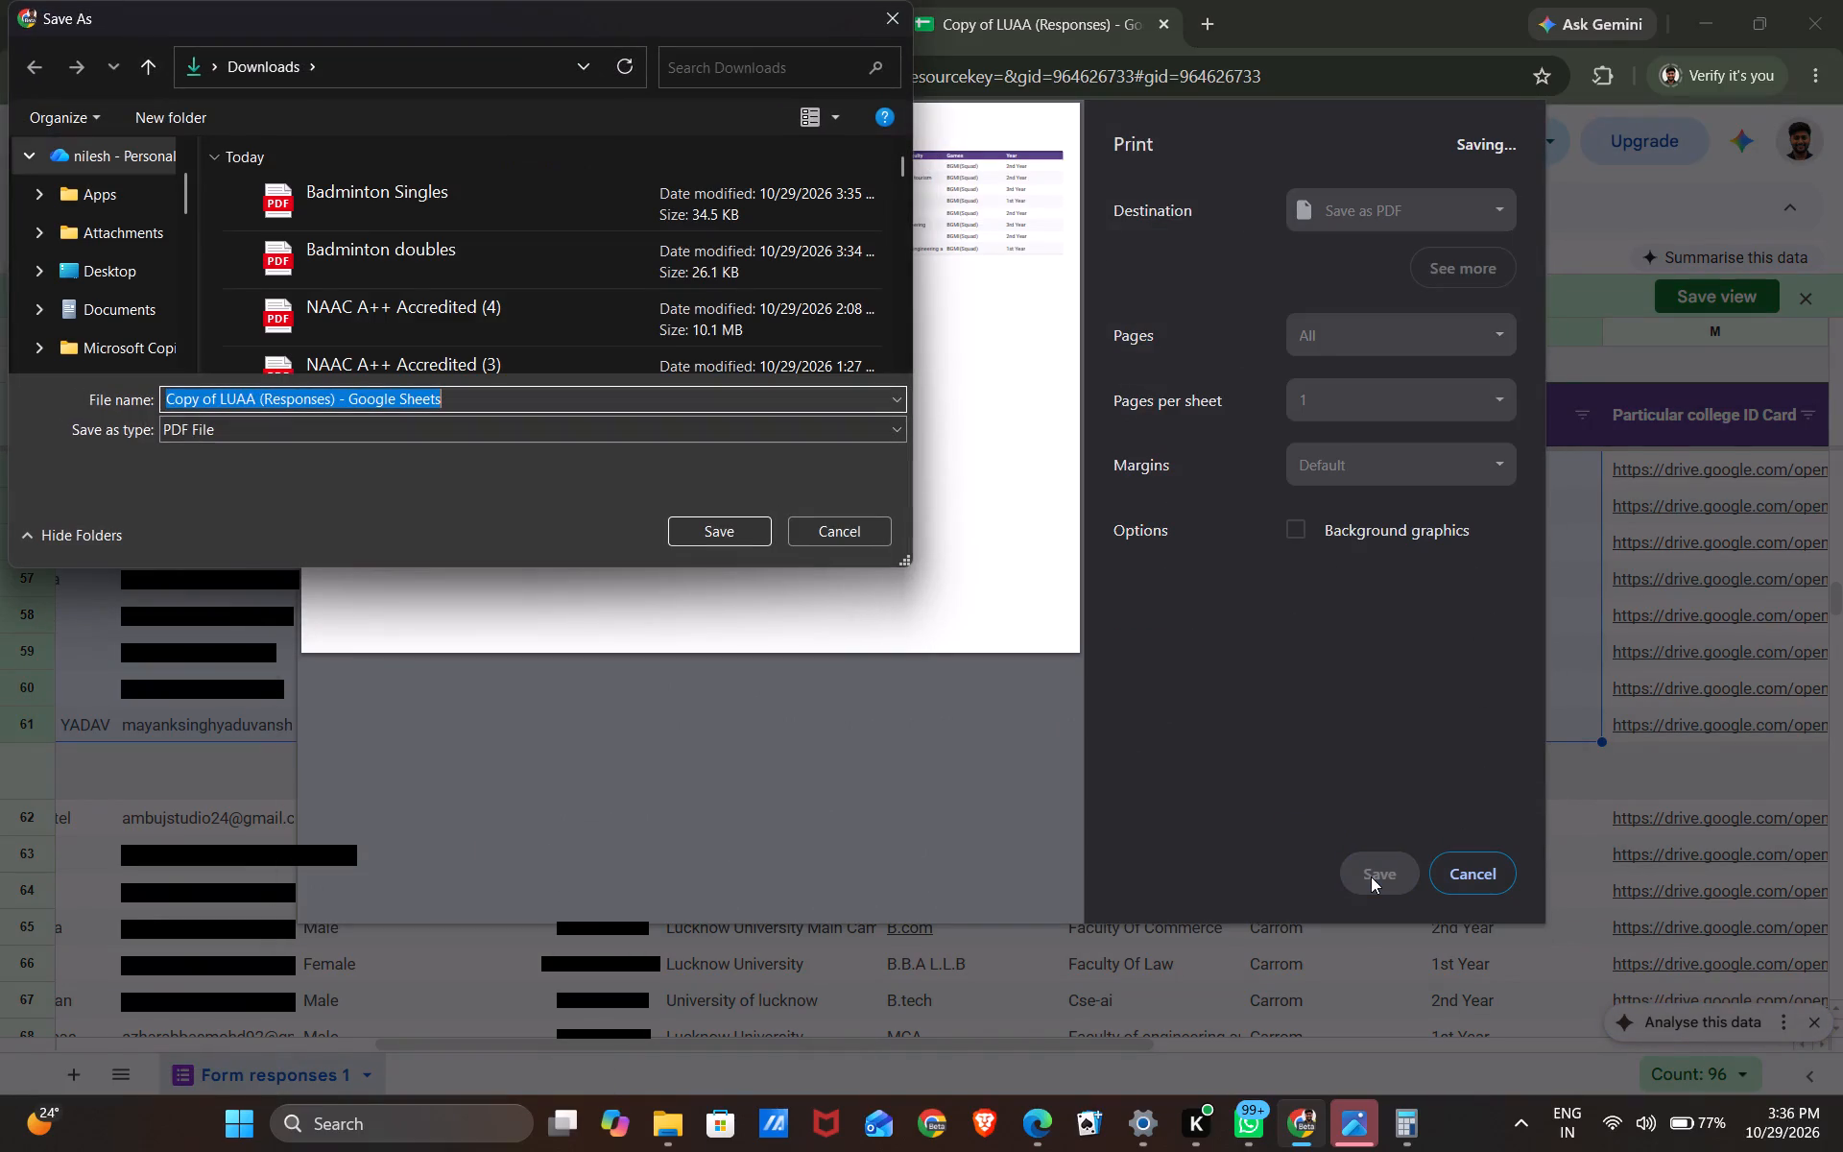
pyautogui.press('BackSpace')
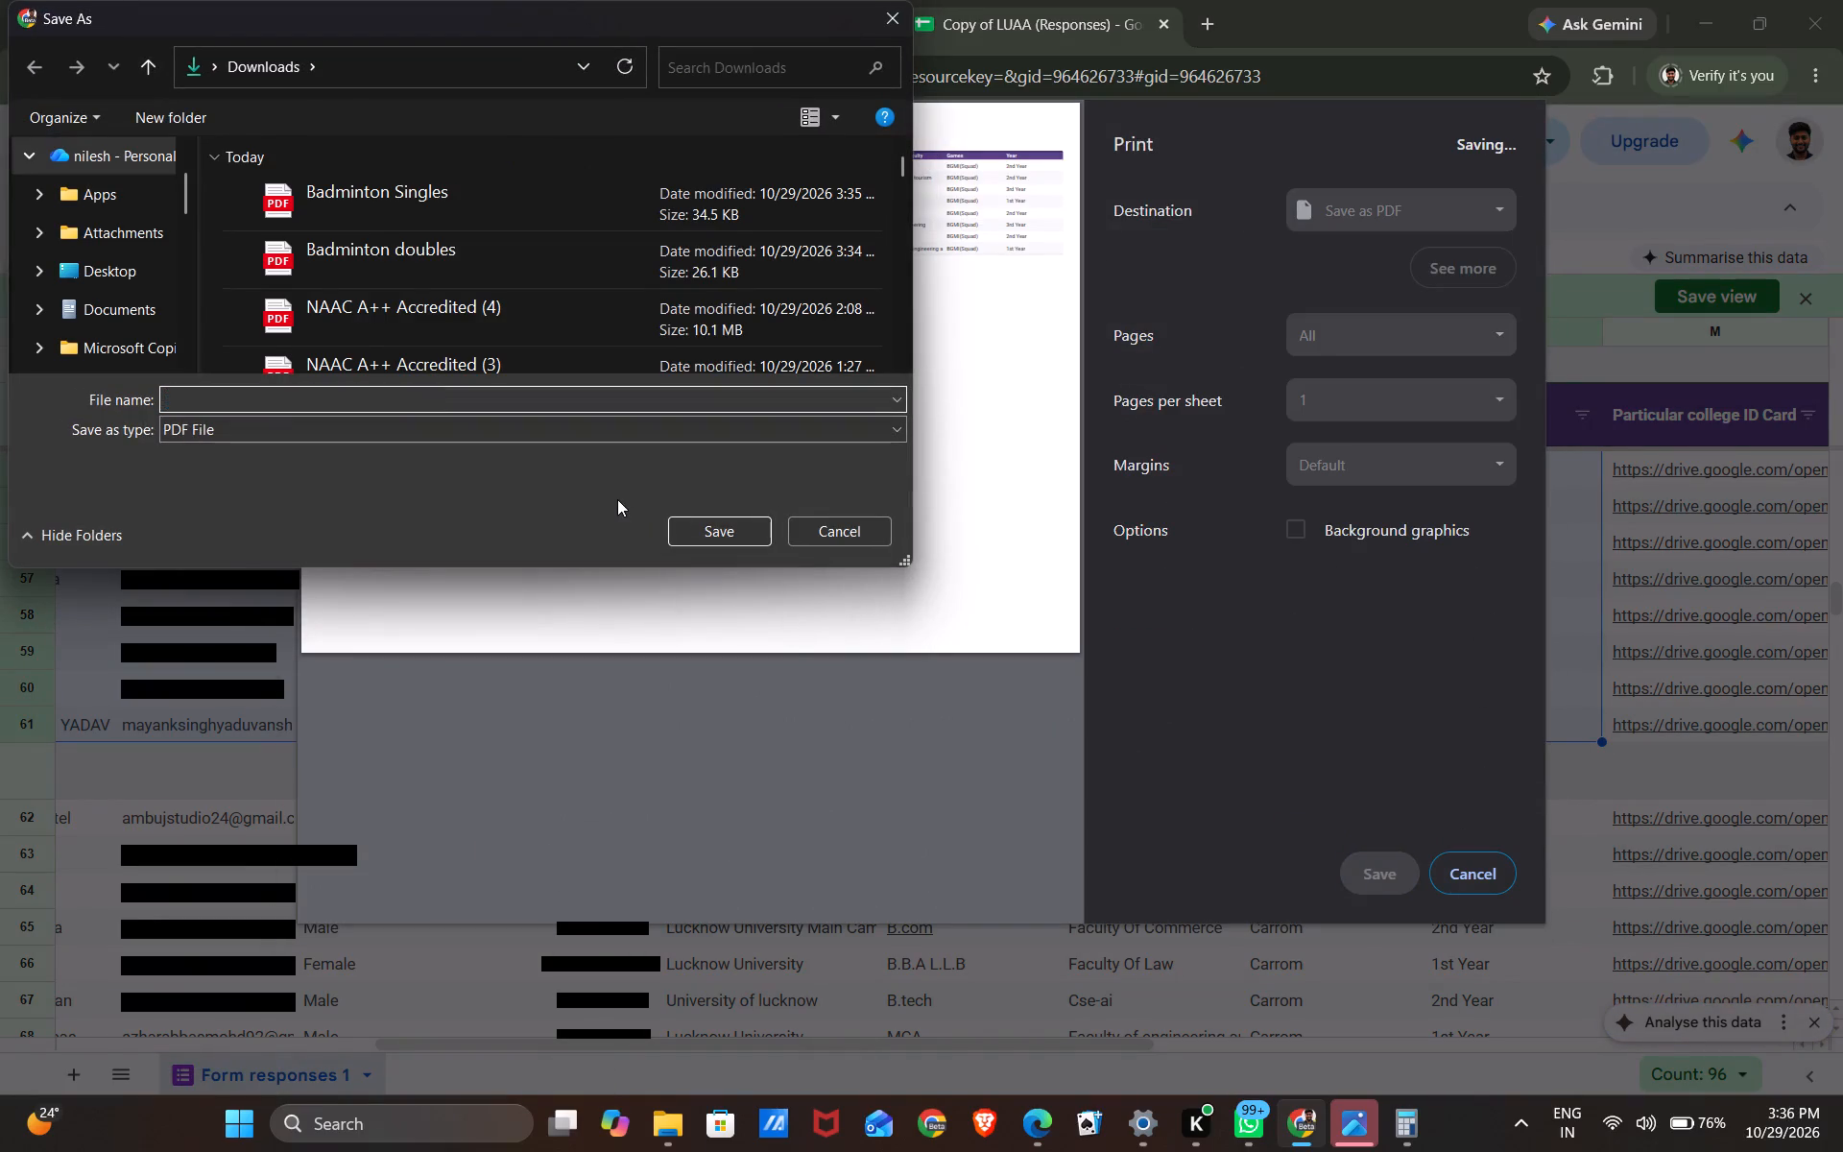
pyautogui.write('BGMI')
pyautogui.press('space')
pyautogui.write('sq')
pyautogui.write('uad')
pyautogui.press('Return')
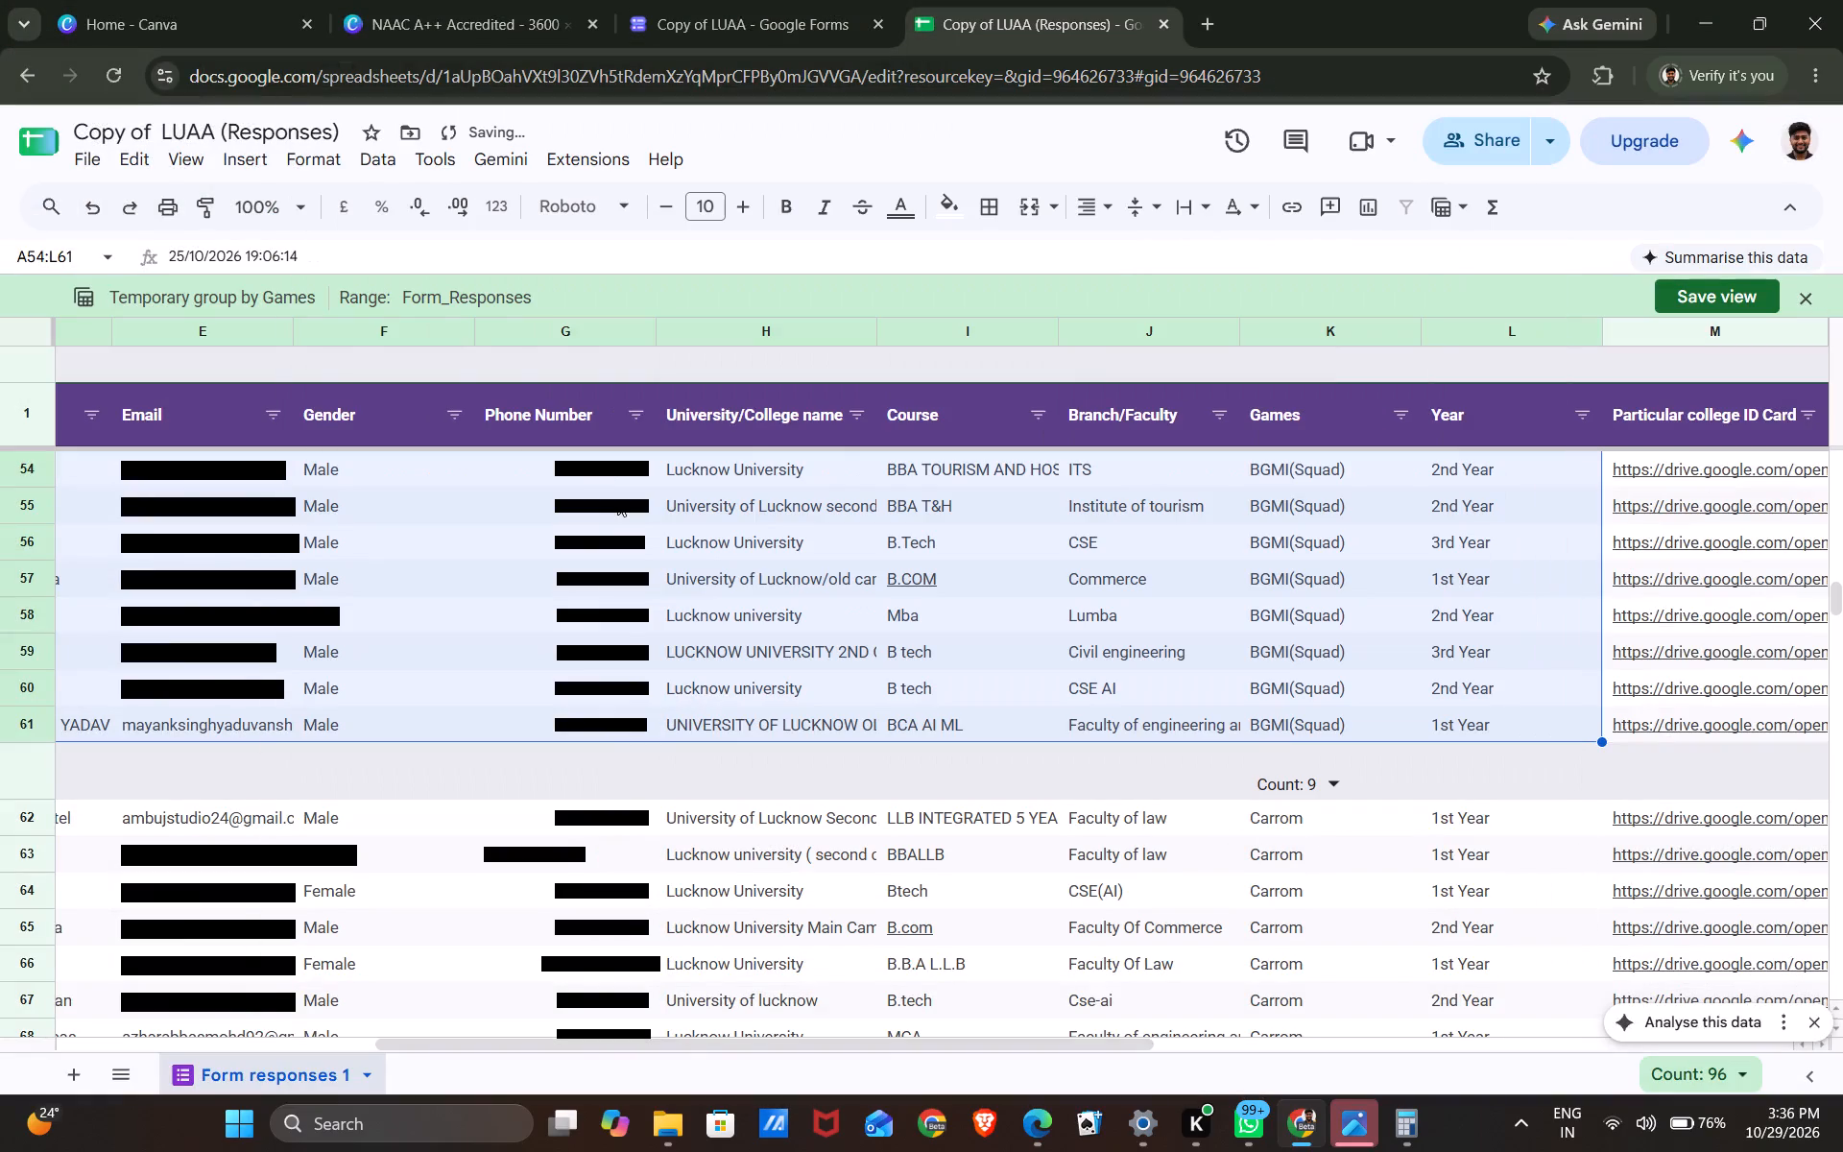
# Set the print range to the Carrom entries, cells A62:L70, from Timestamp through Year.
pyautogui.hscroll(11, 271, 804)
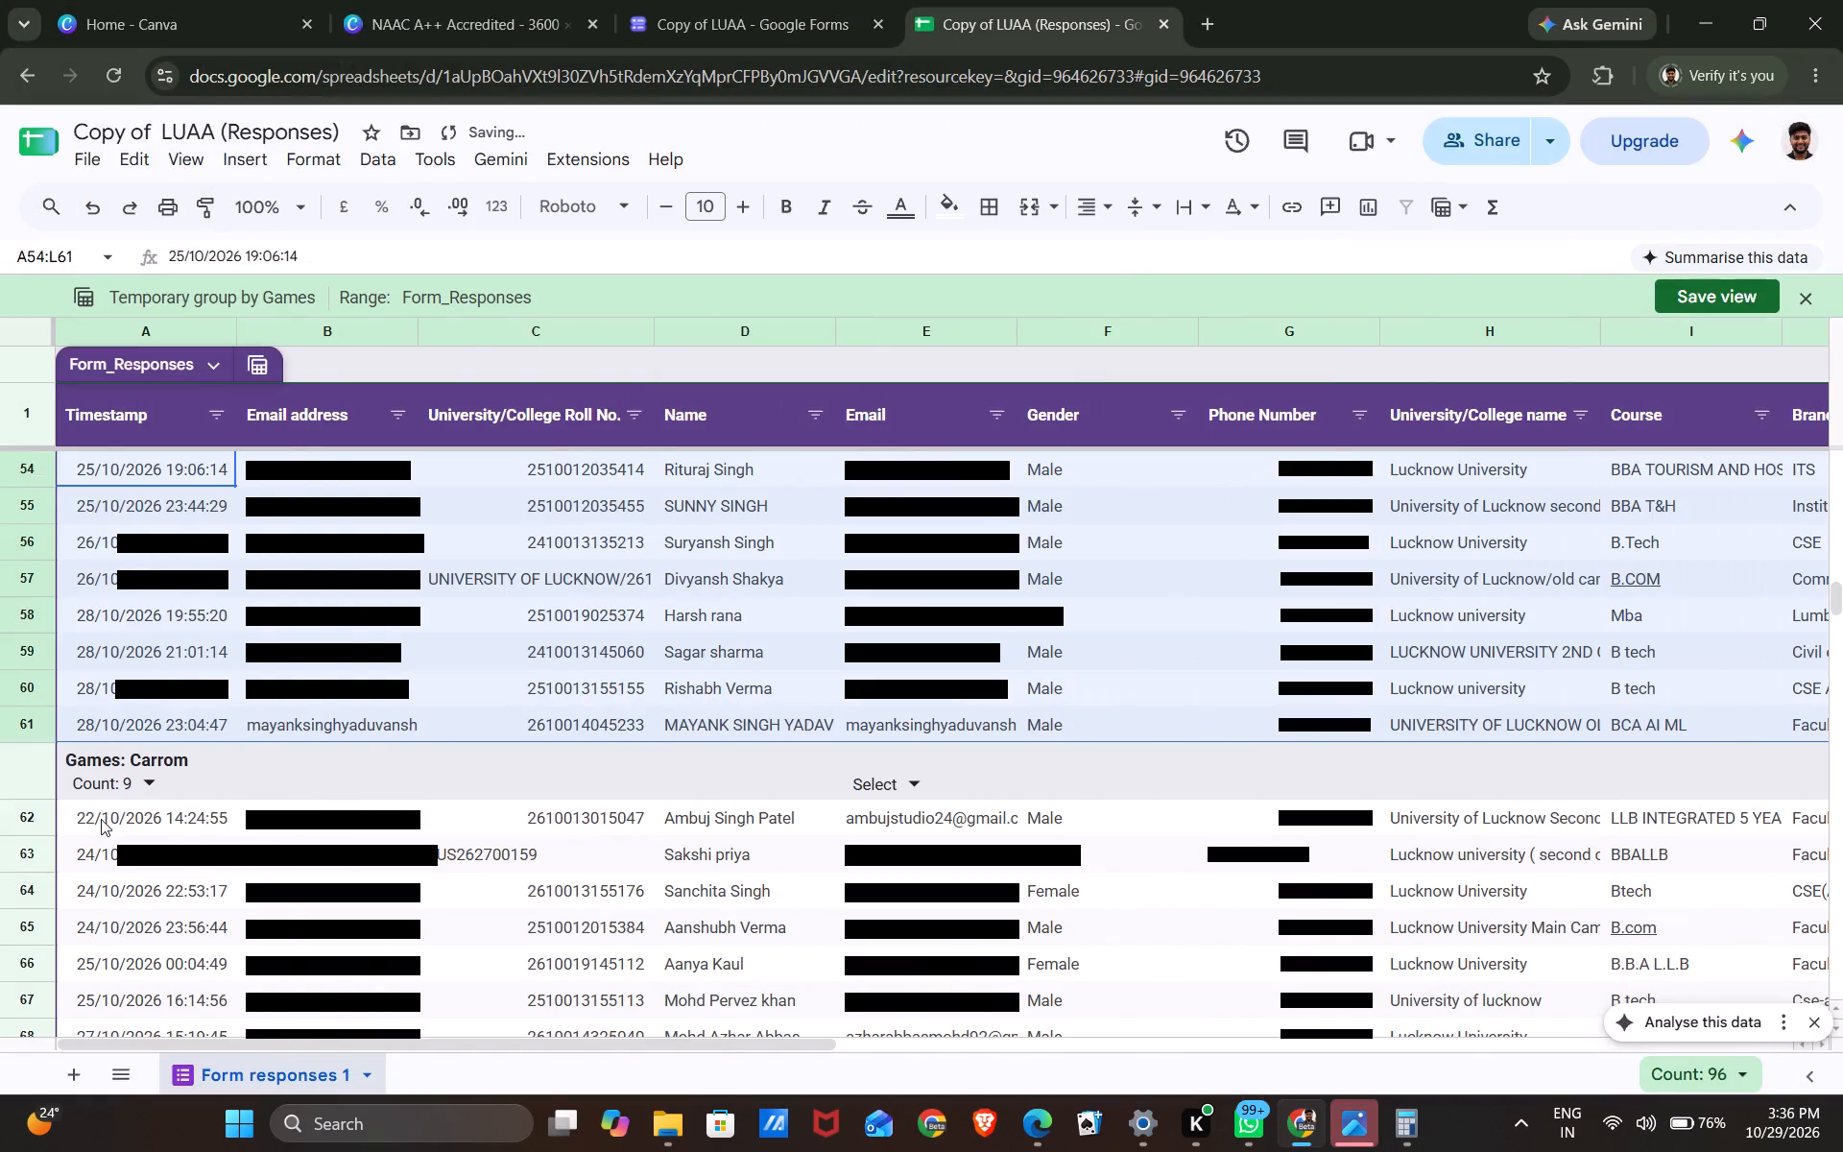
pyautogui.click(99, 817)
pyautogui.moveTo(99, 817); pyautogui.dragTo(1288, 1029)
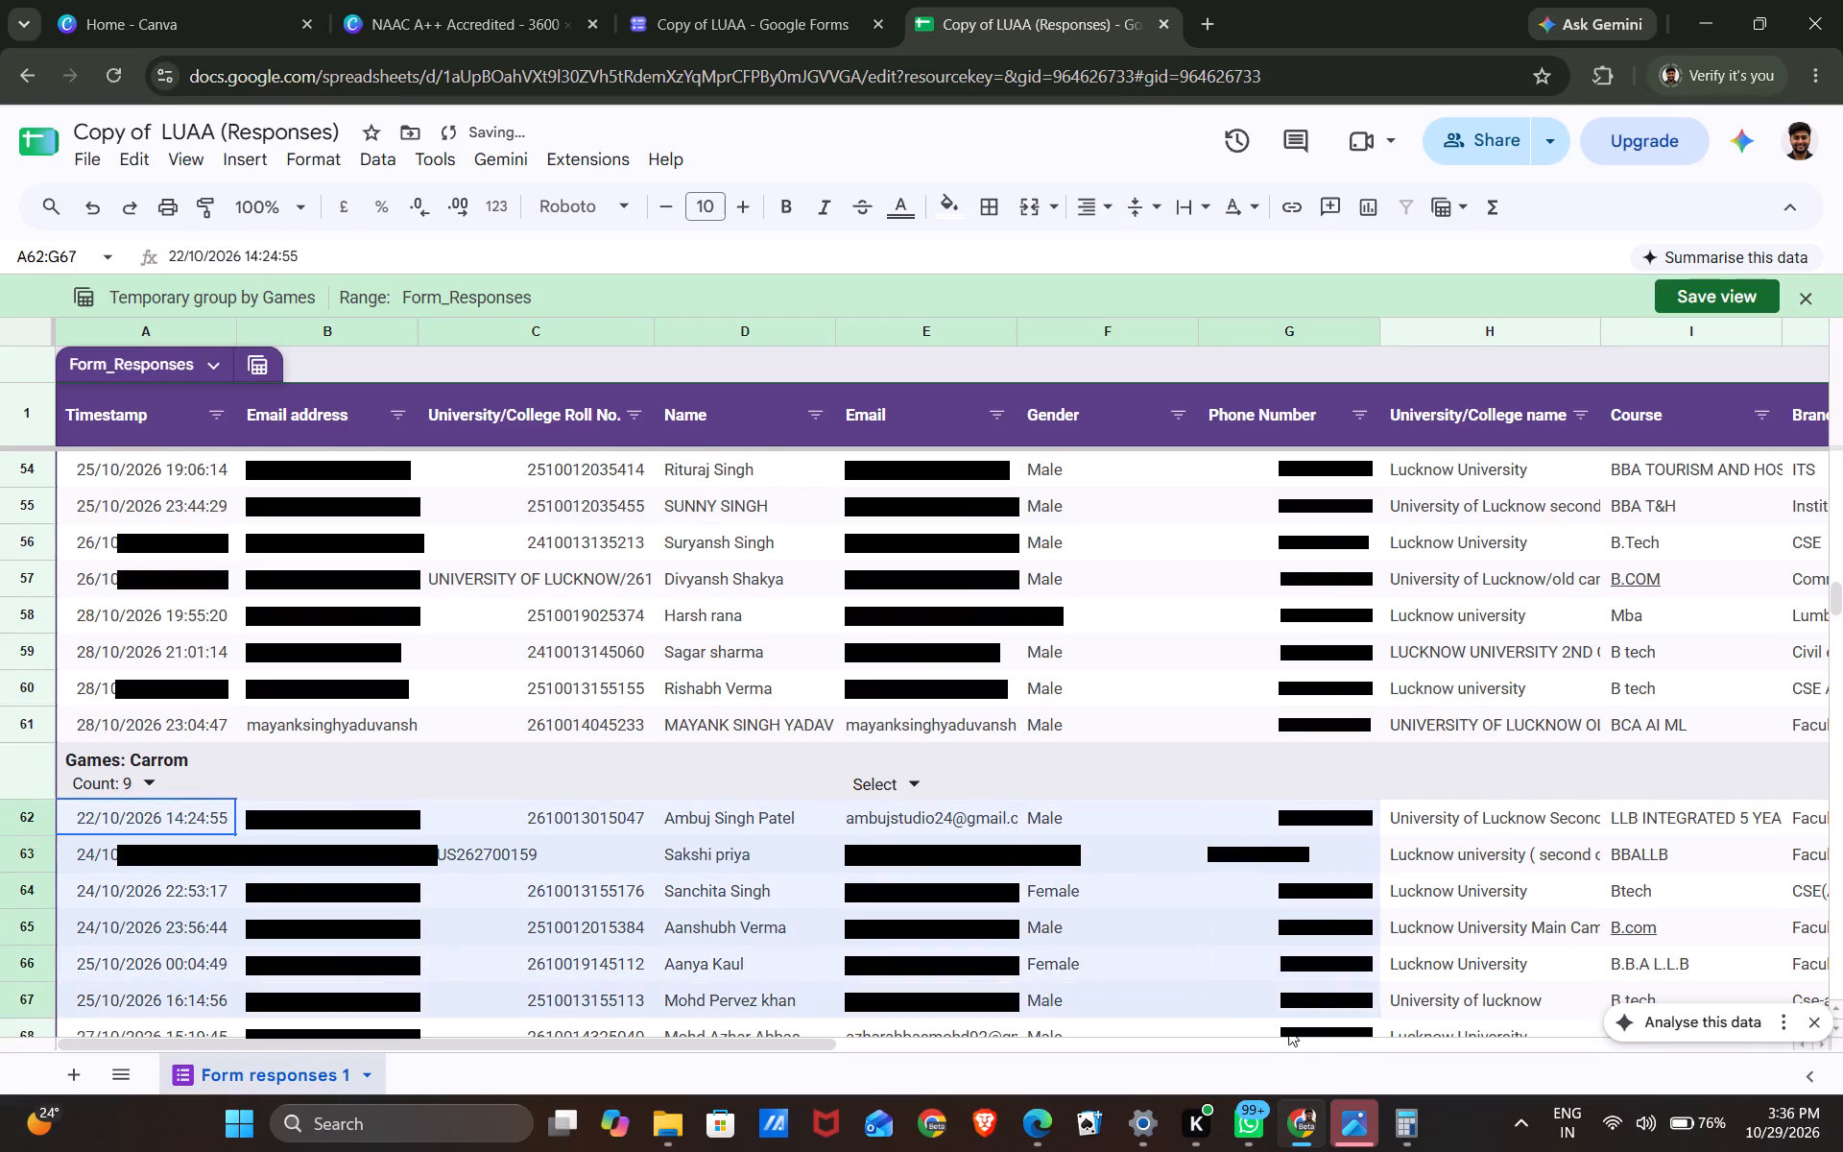
pyautogui.moveTo(1288, 1029); pyautogui.dragTo(1571, 845)
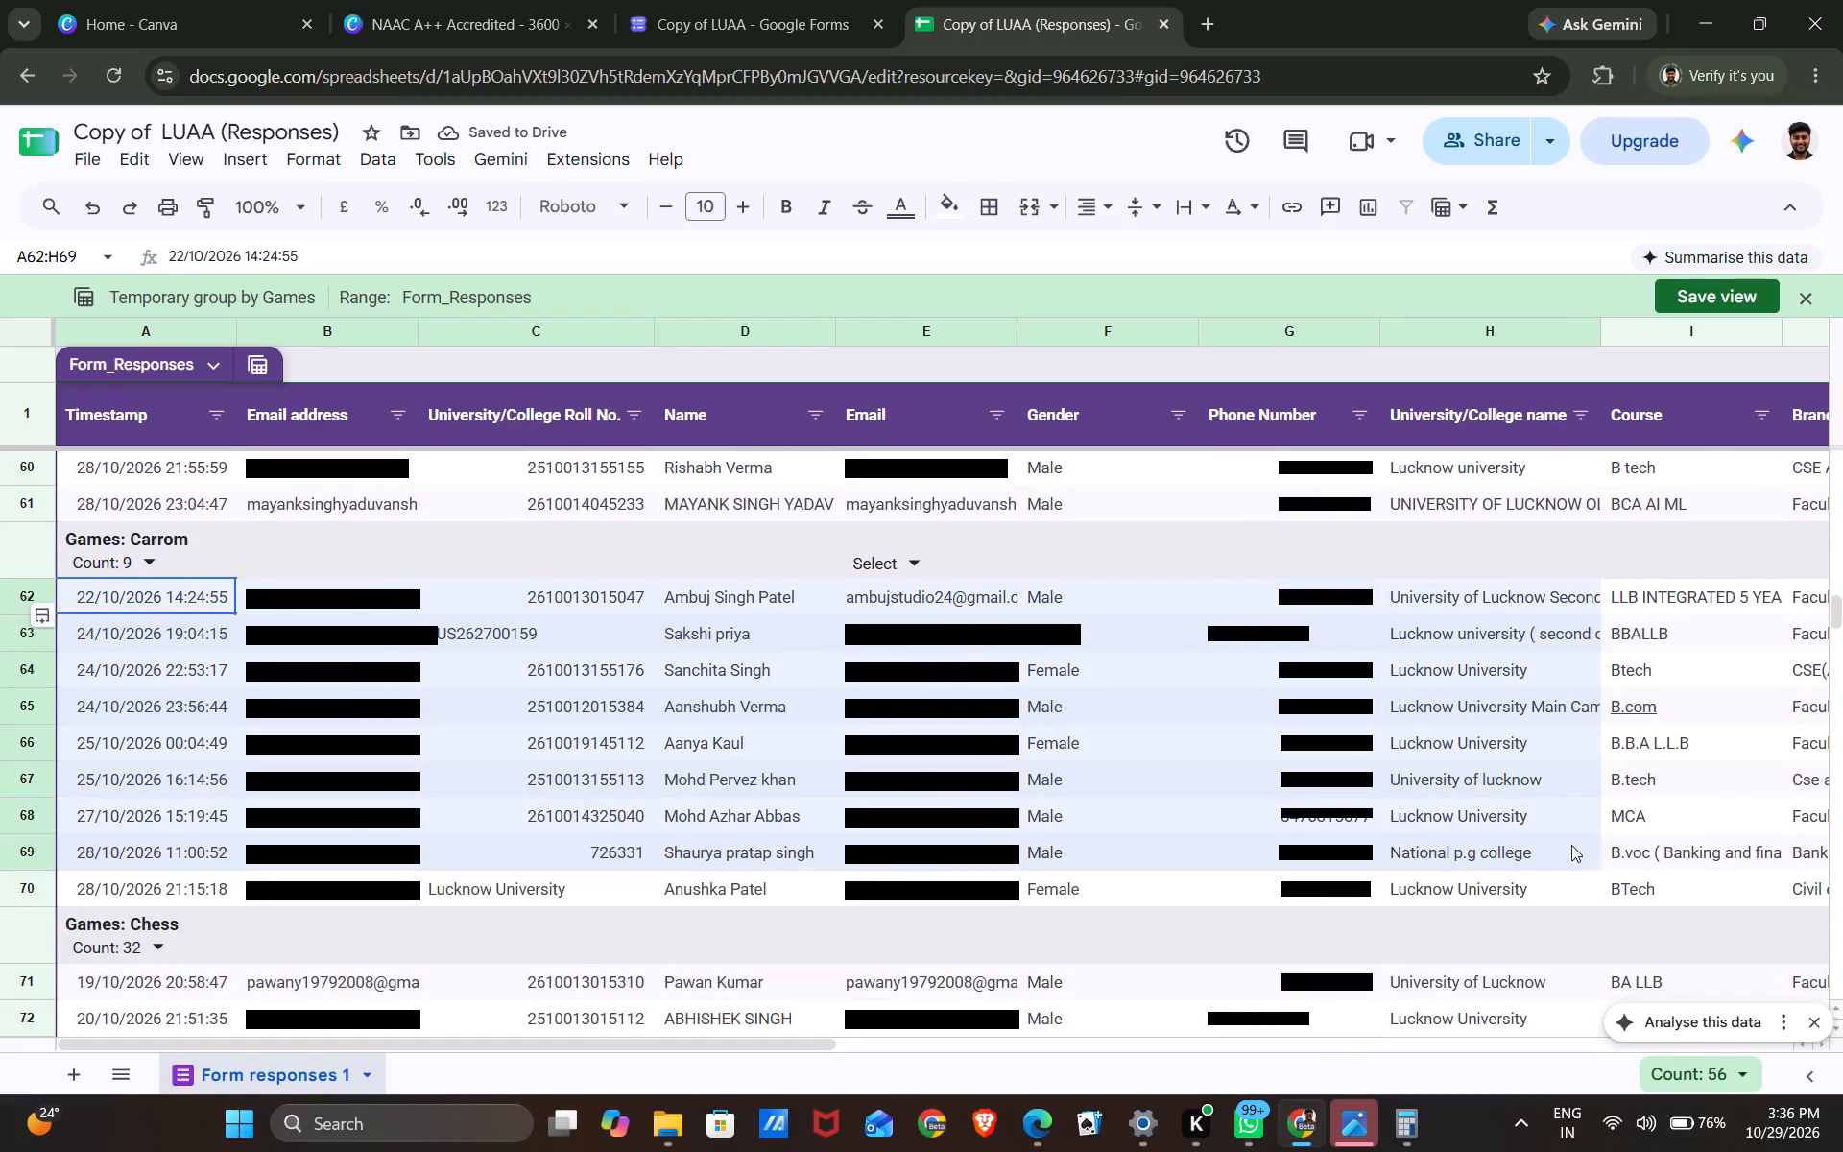
pyautogui.moveTo(1571, 845); pyautogui.dragTo(1743, 882)
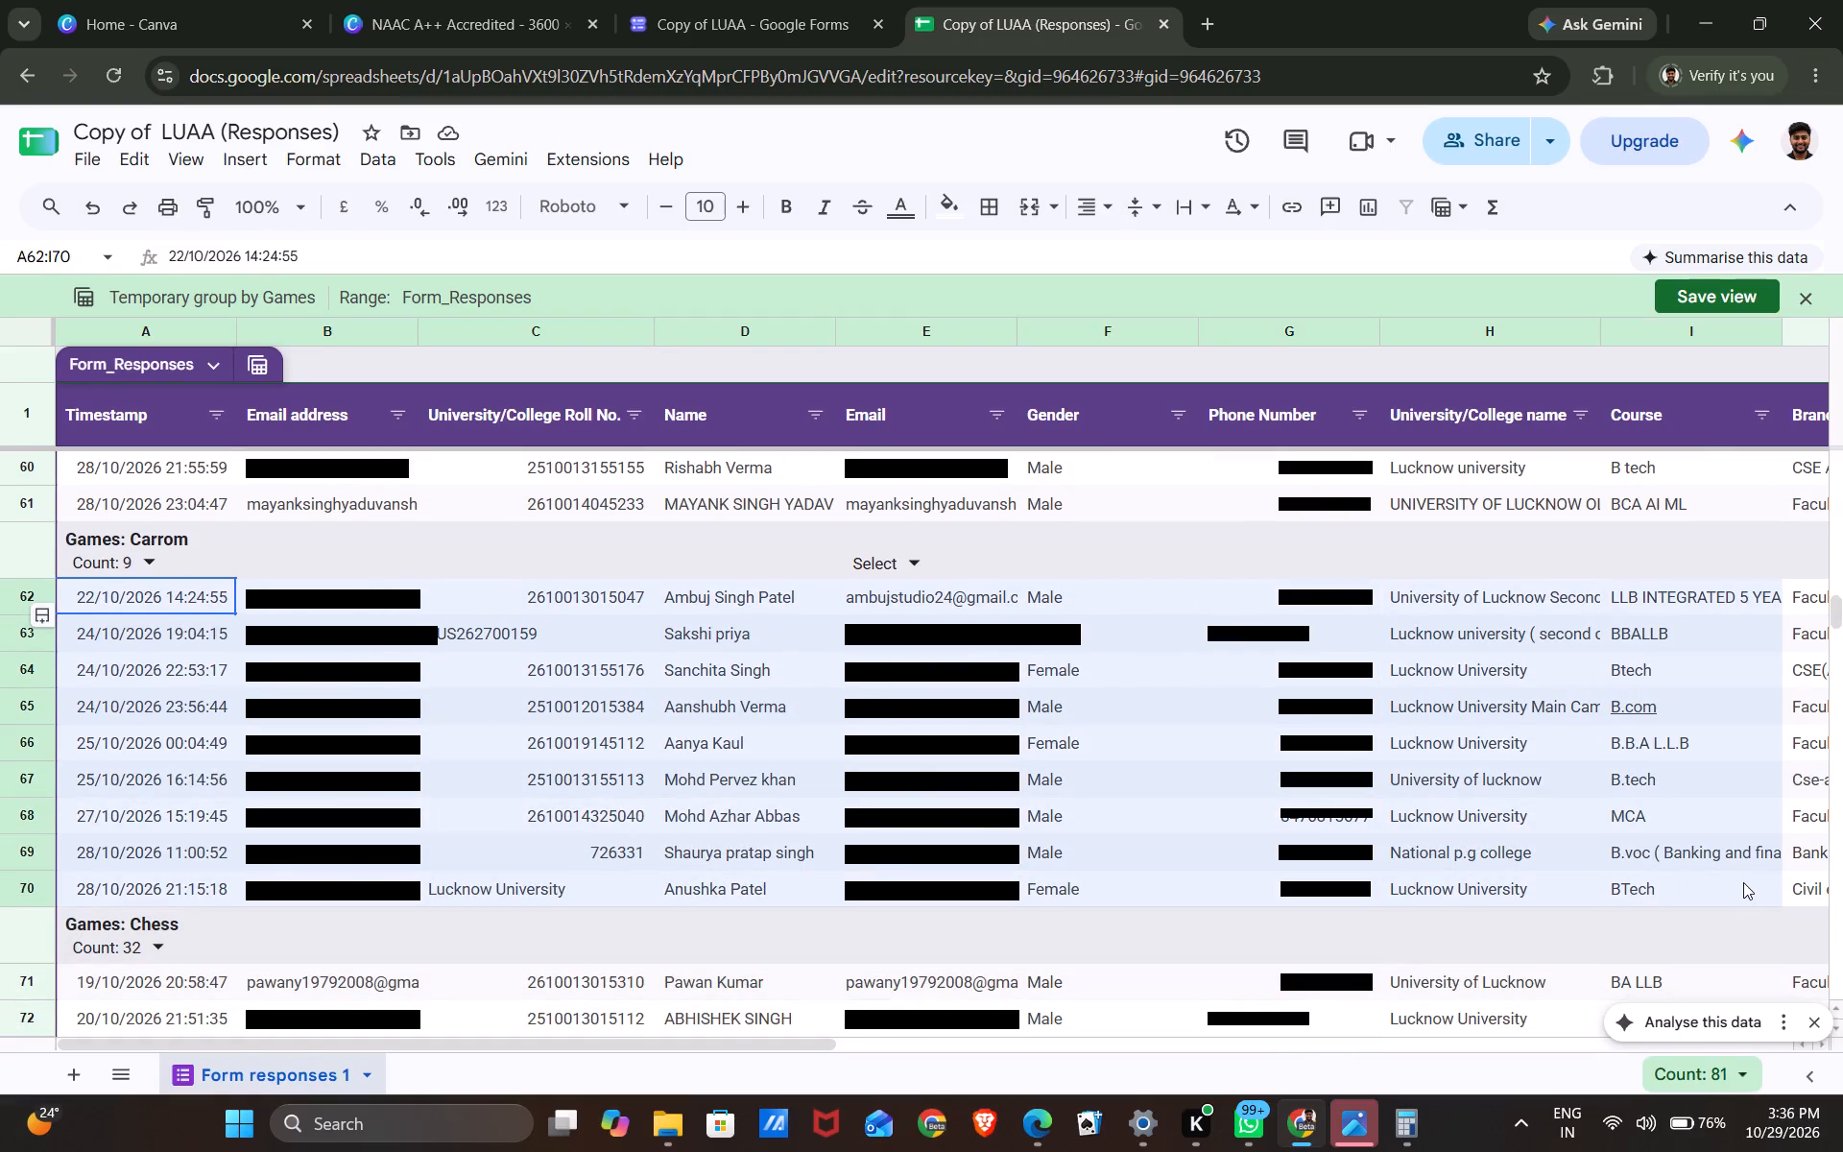
pyautogui.moveTo(1743, 882); pyautogui.dragTo(1842, 876)
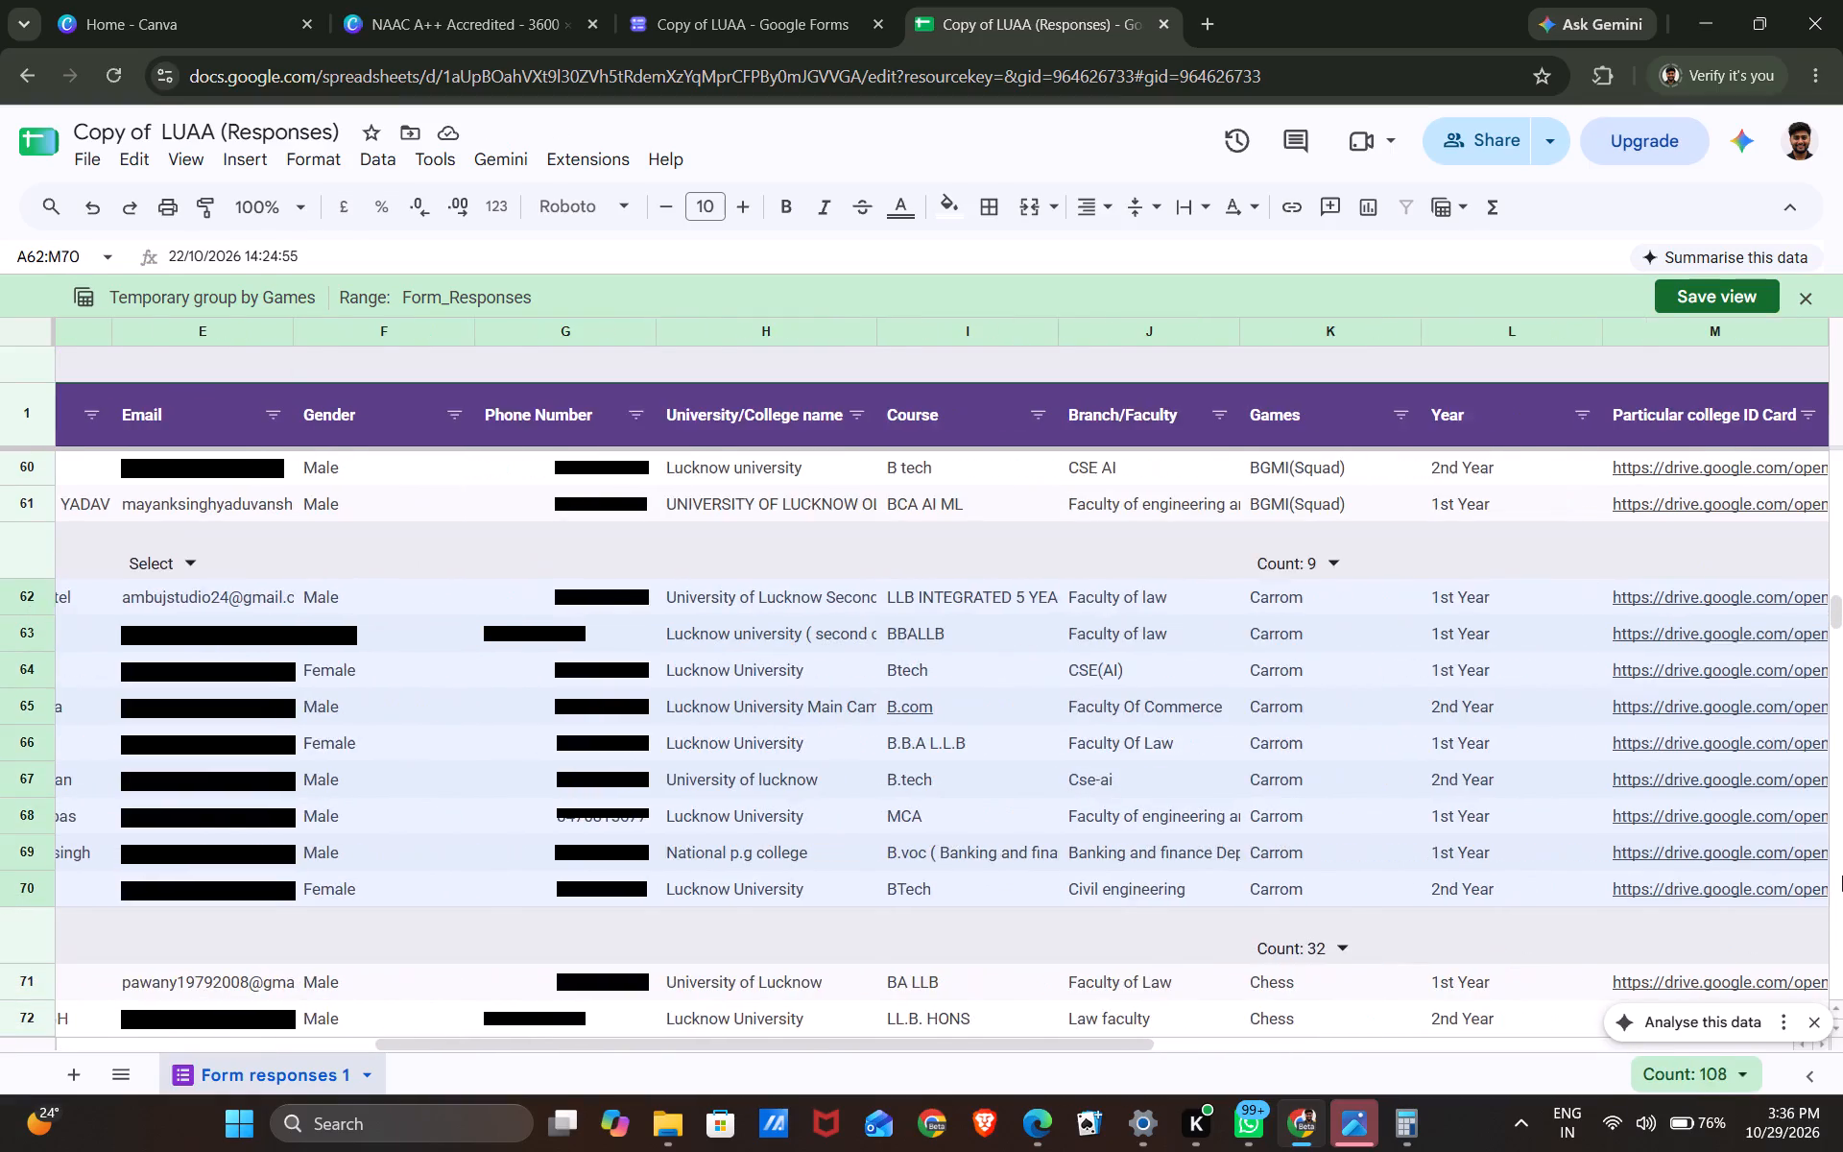
pyautogui.moveTo(1842, 876); pyautogui.dragTo(1223, 879)
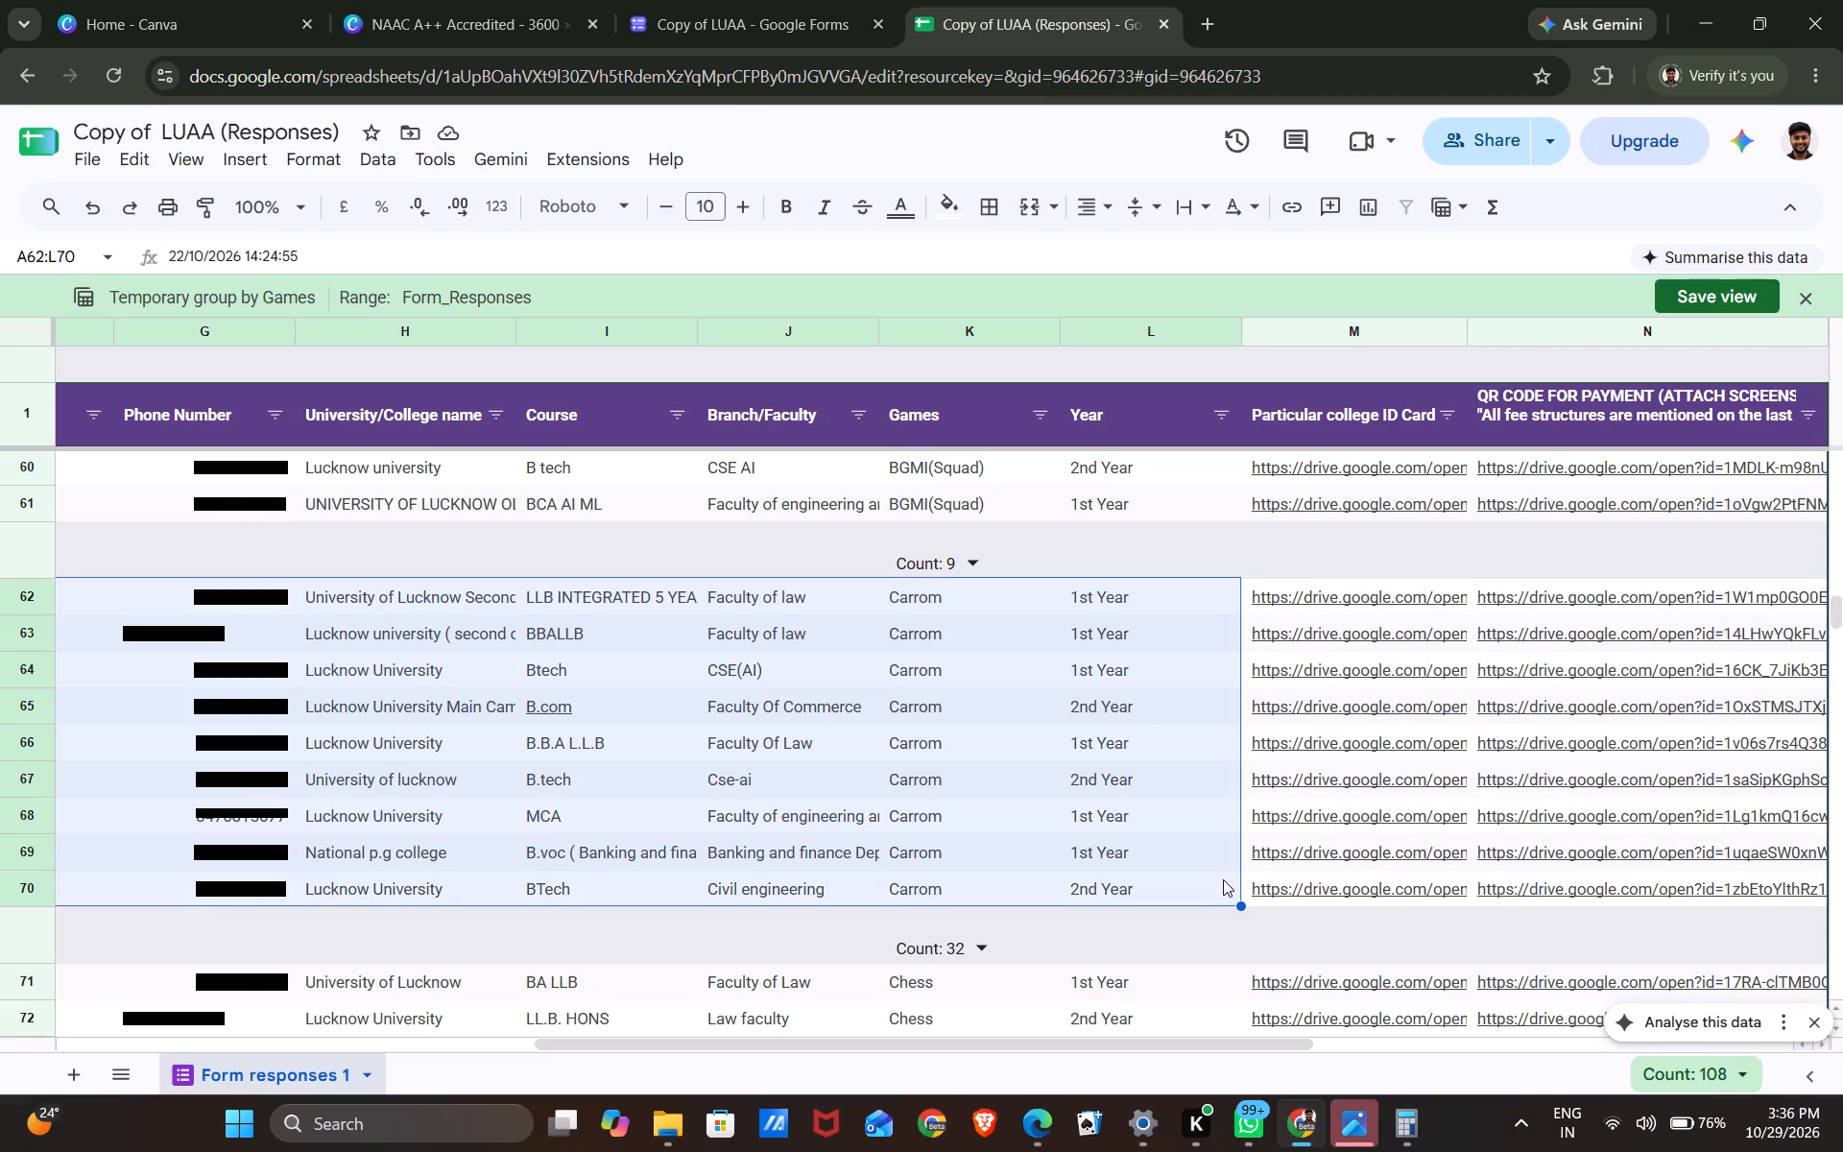
pyautogui.hotkey('ctrl', 'p')
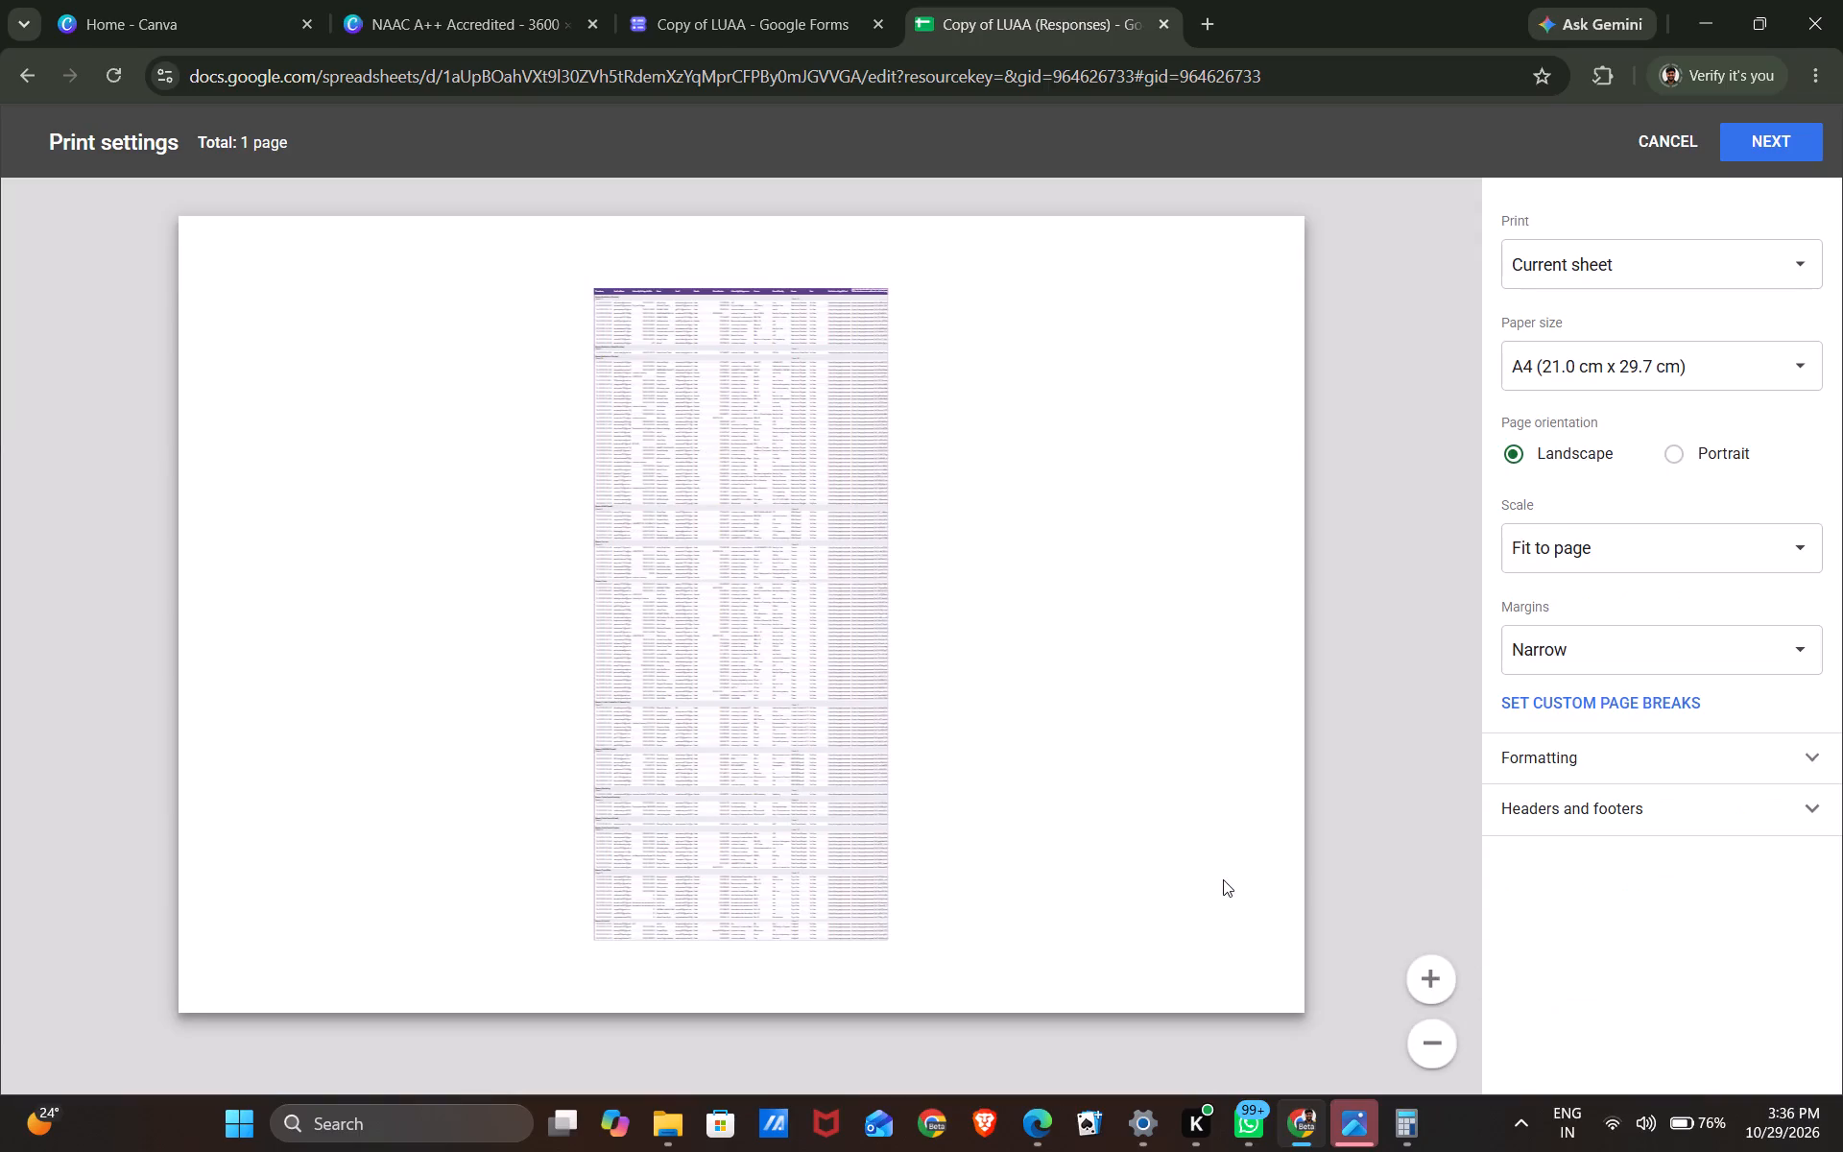
pyautogui.click(1789, 284)
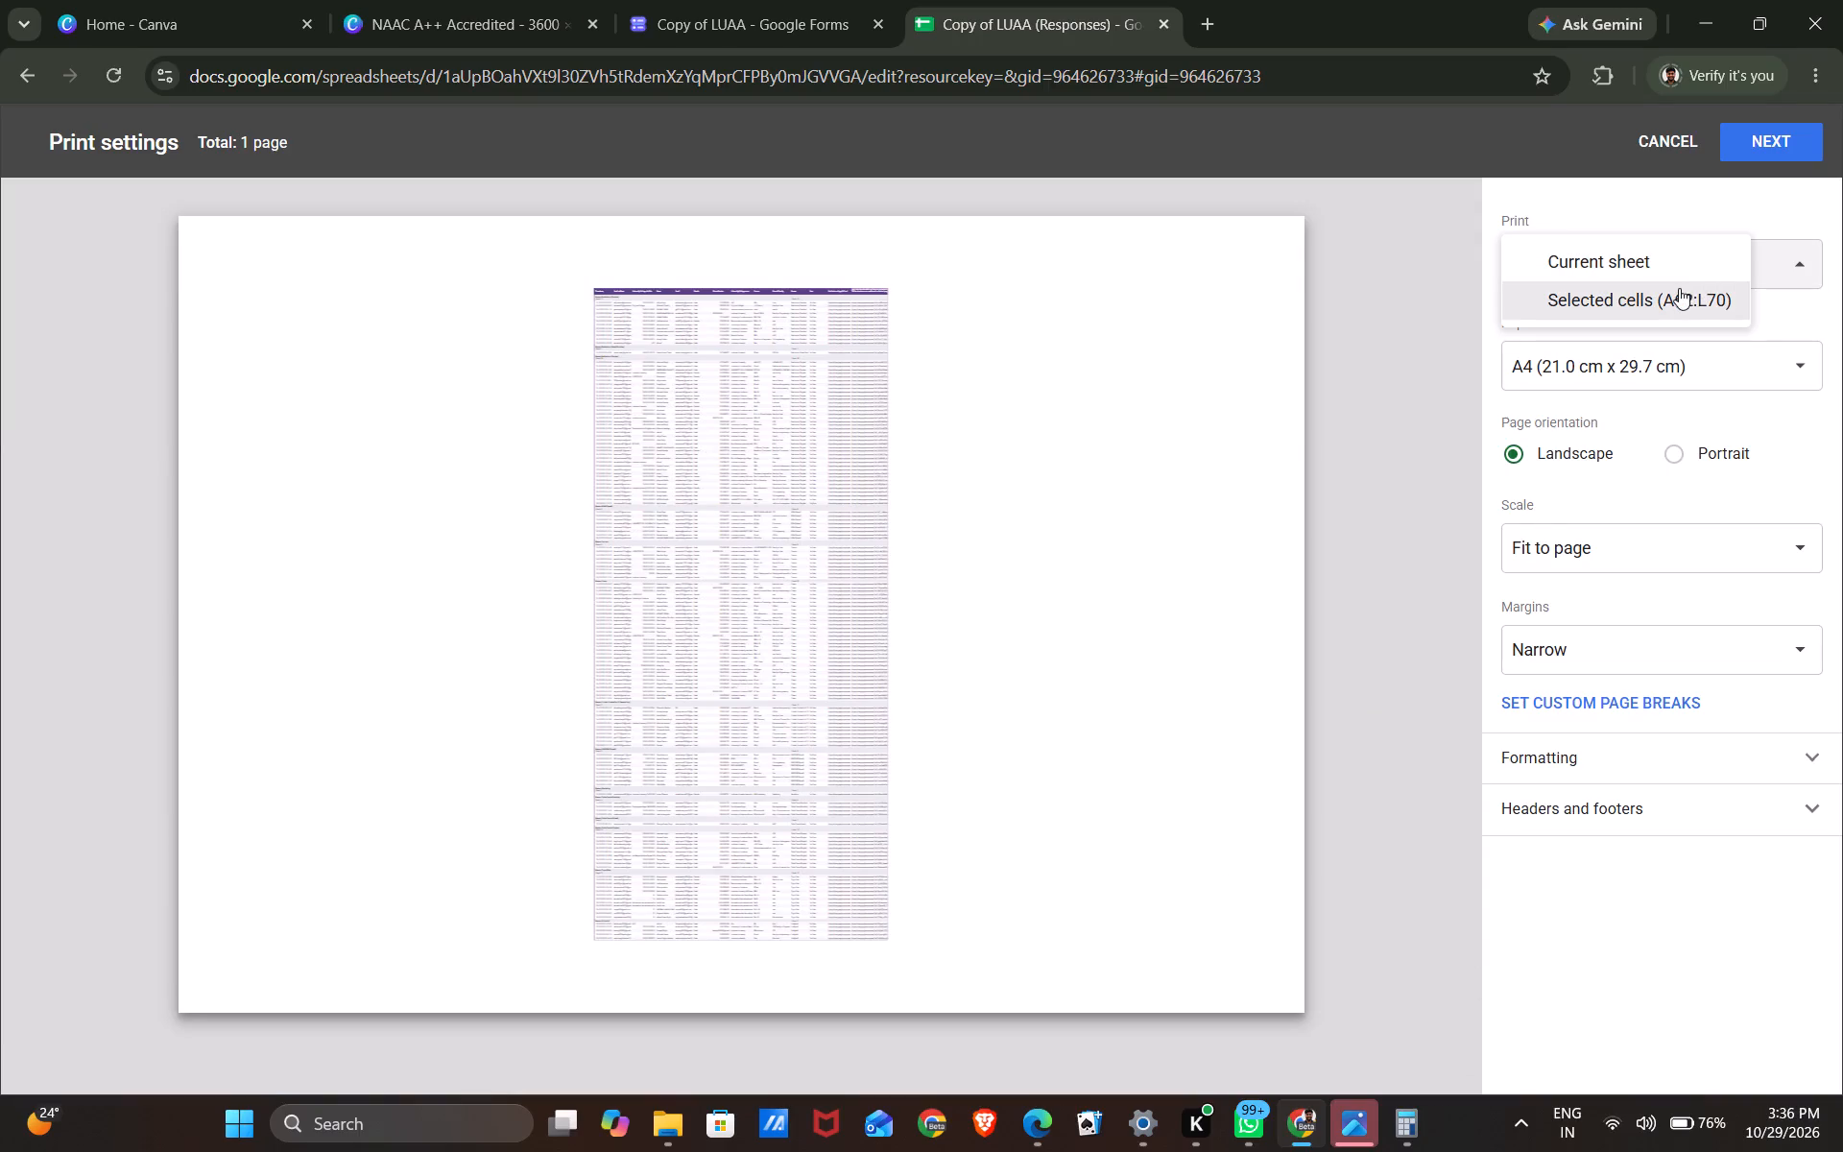
pyautogui.click(1679, 288)
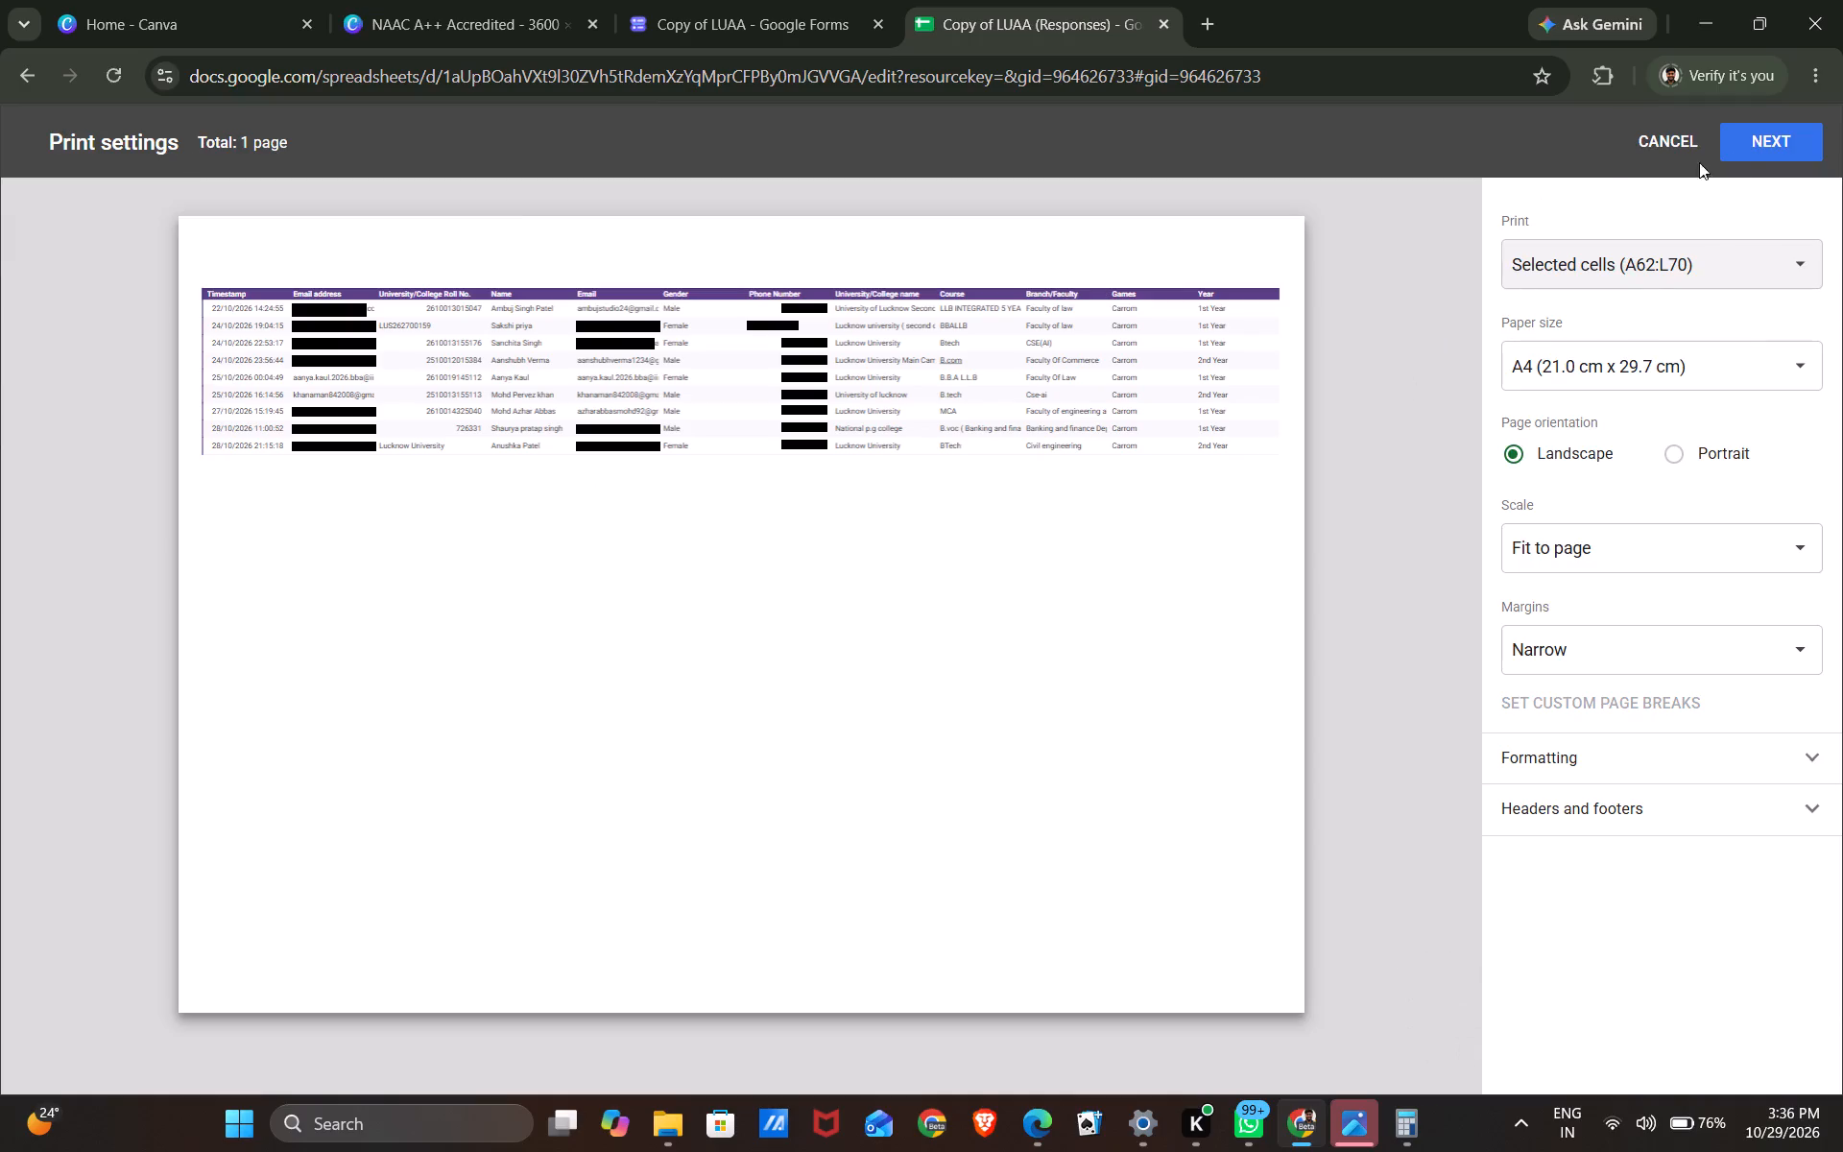
# Save the Carrom printout as a PDF named "Carrom" in the Downloads folder.
pyautogui.click(1768, 134)
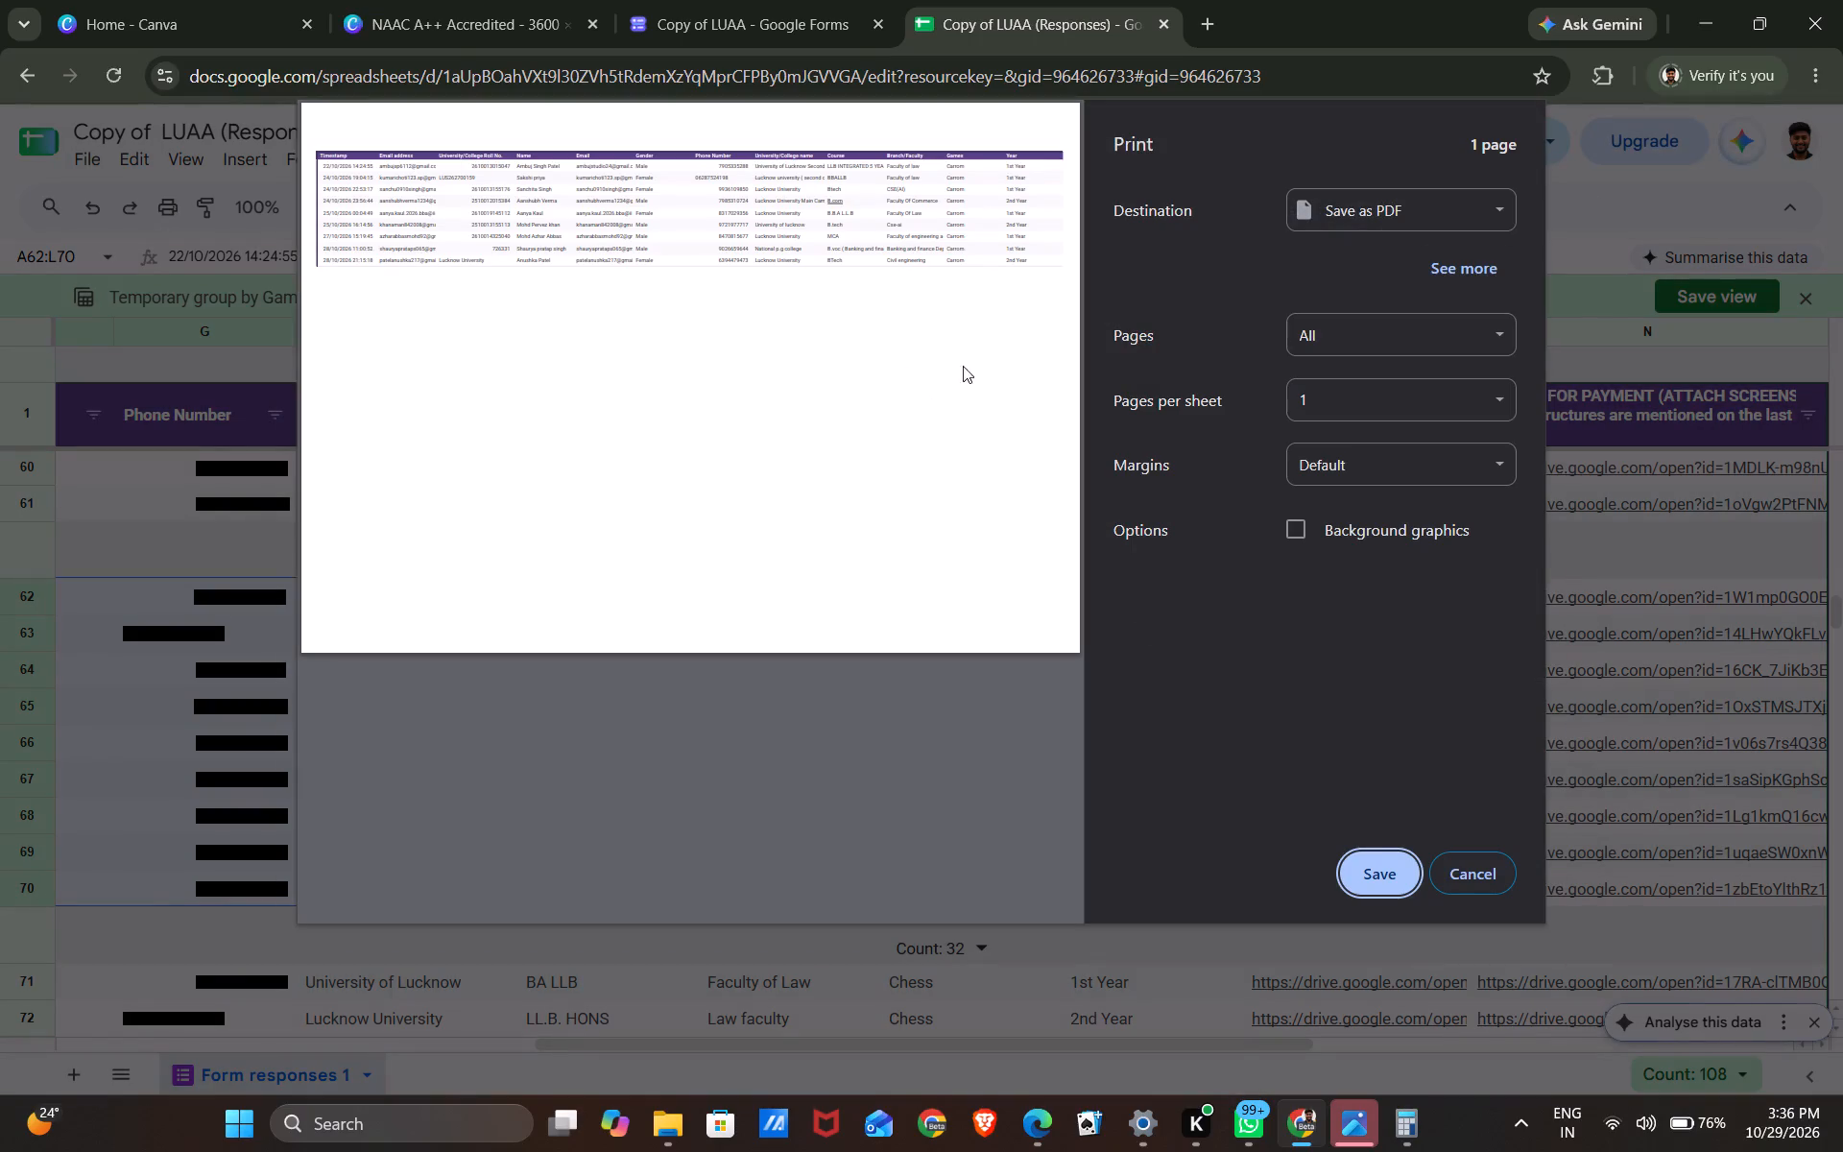
pyautogui.click(1378, 867)
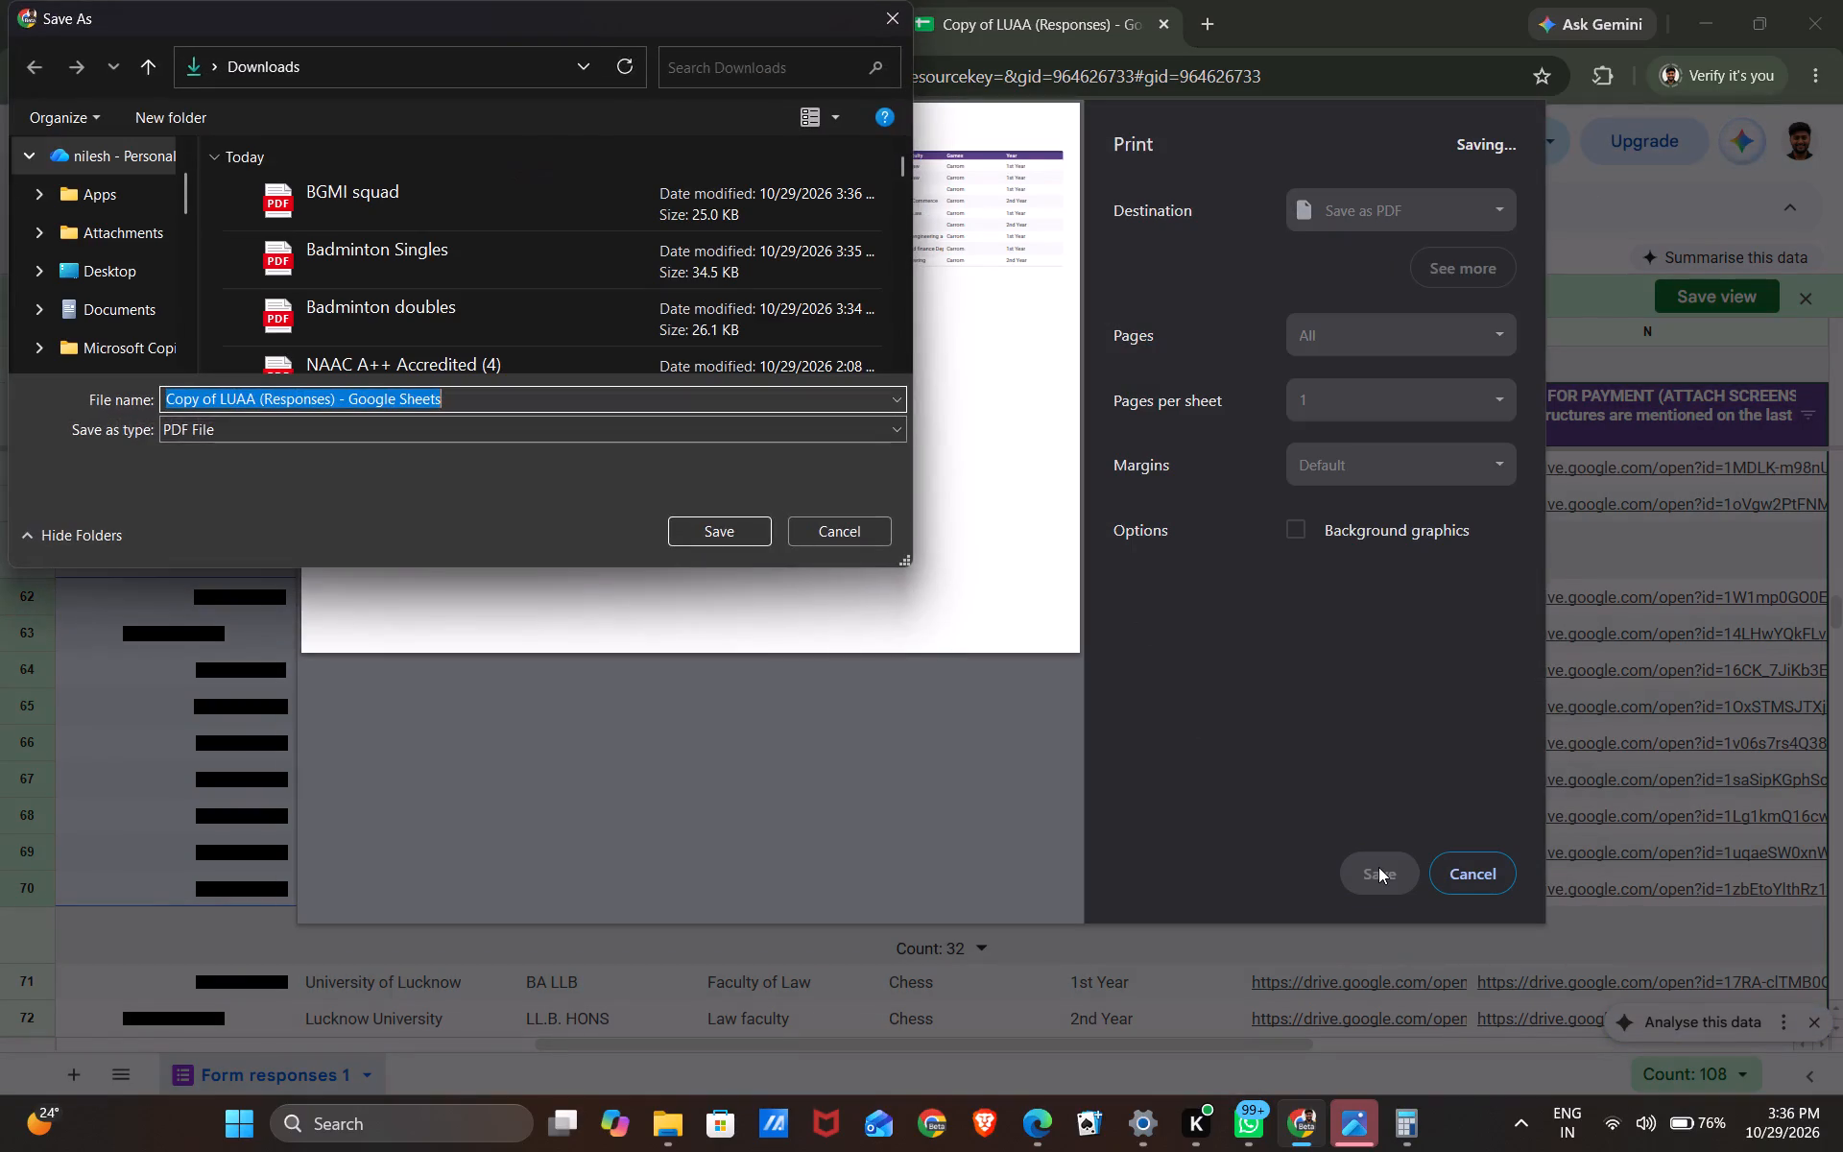
pyautogui.press('BackSpace')
pyautogui.write('Carr')
pyautogui.write('om')
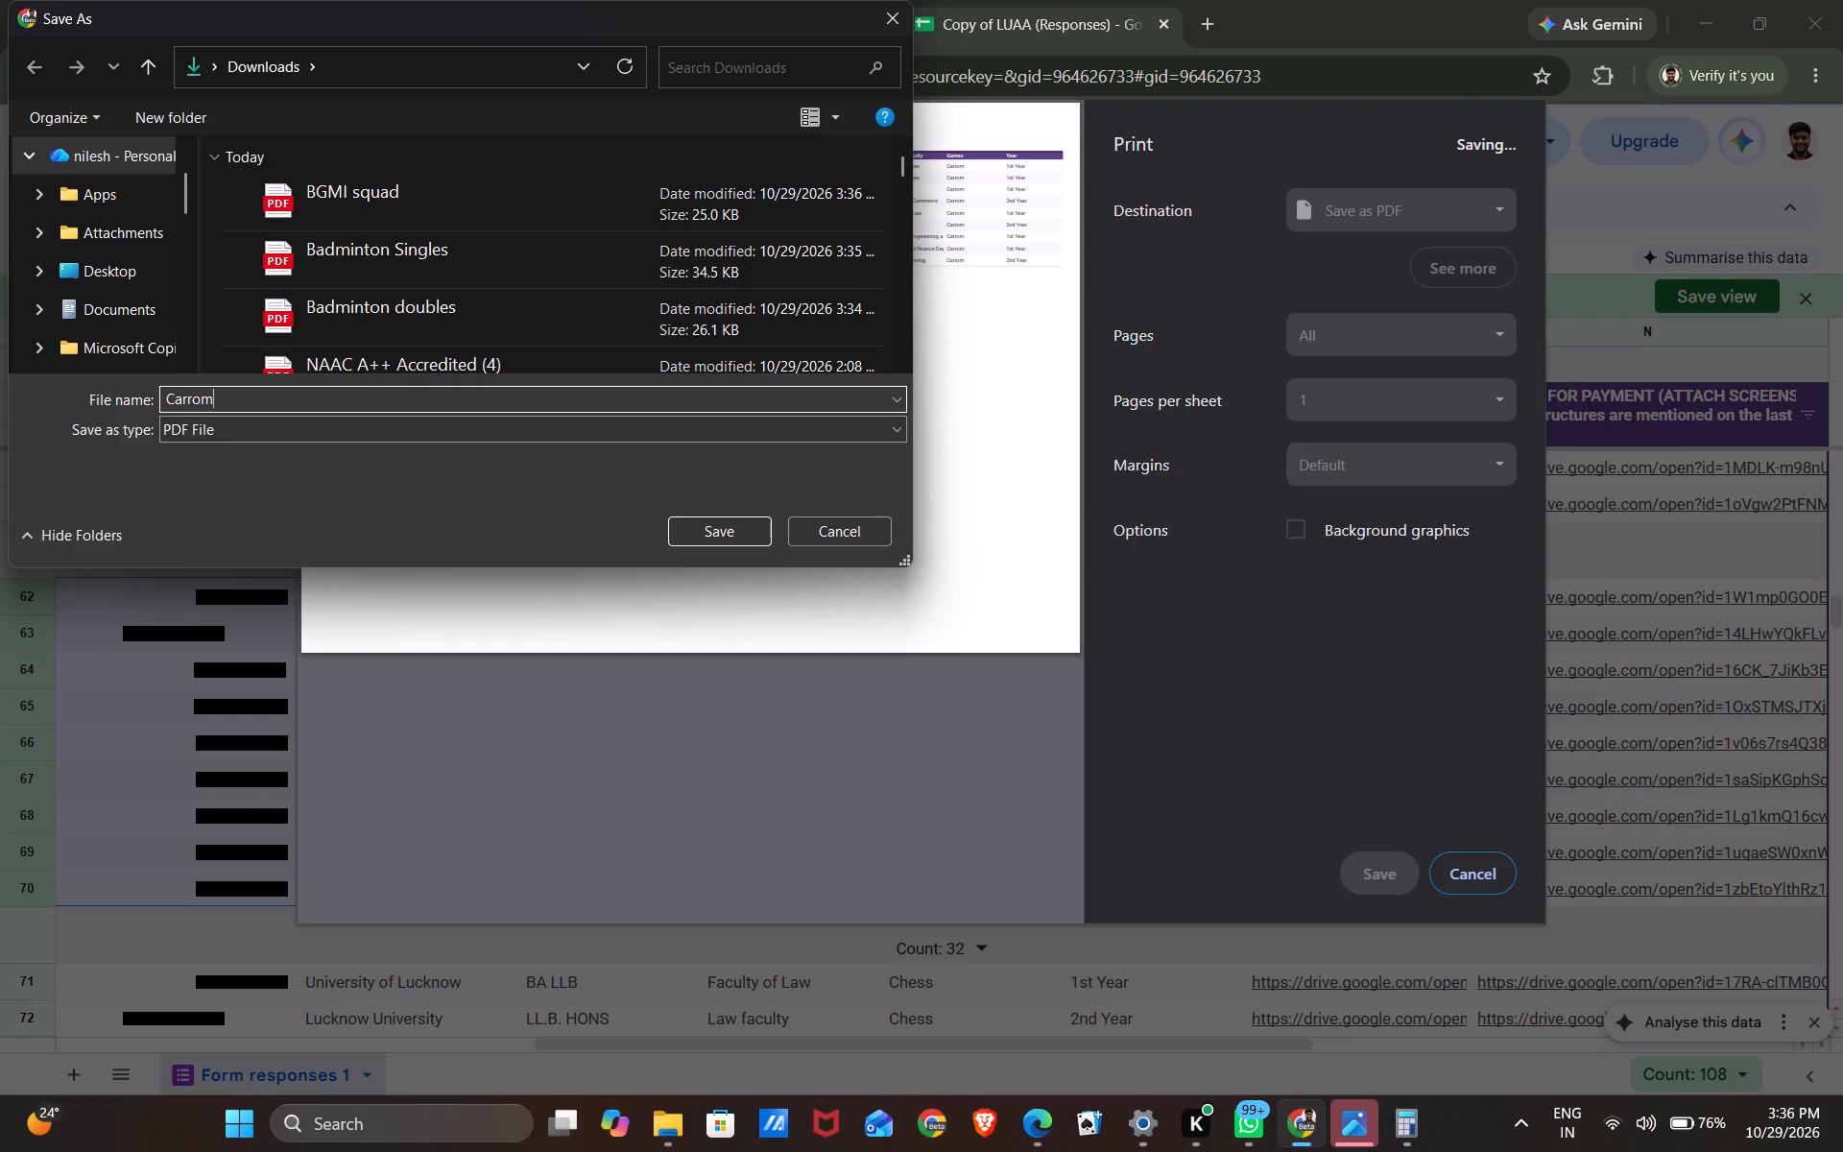
pyautogui.press('Return')
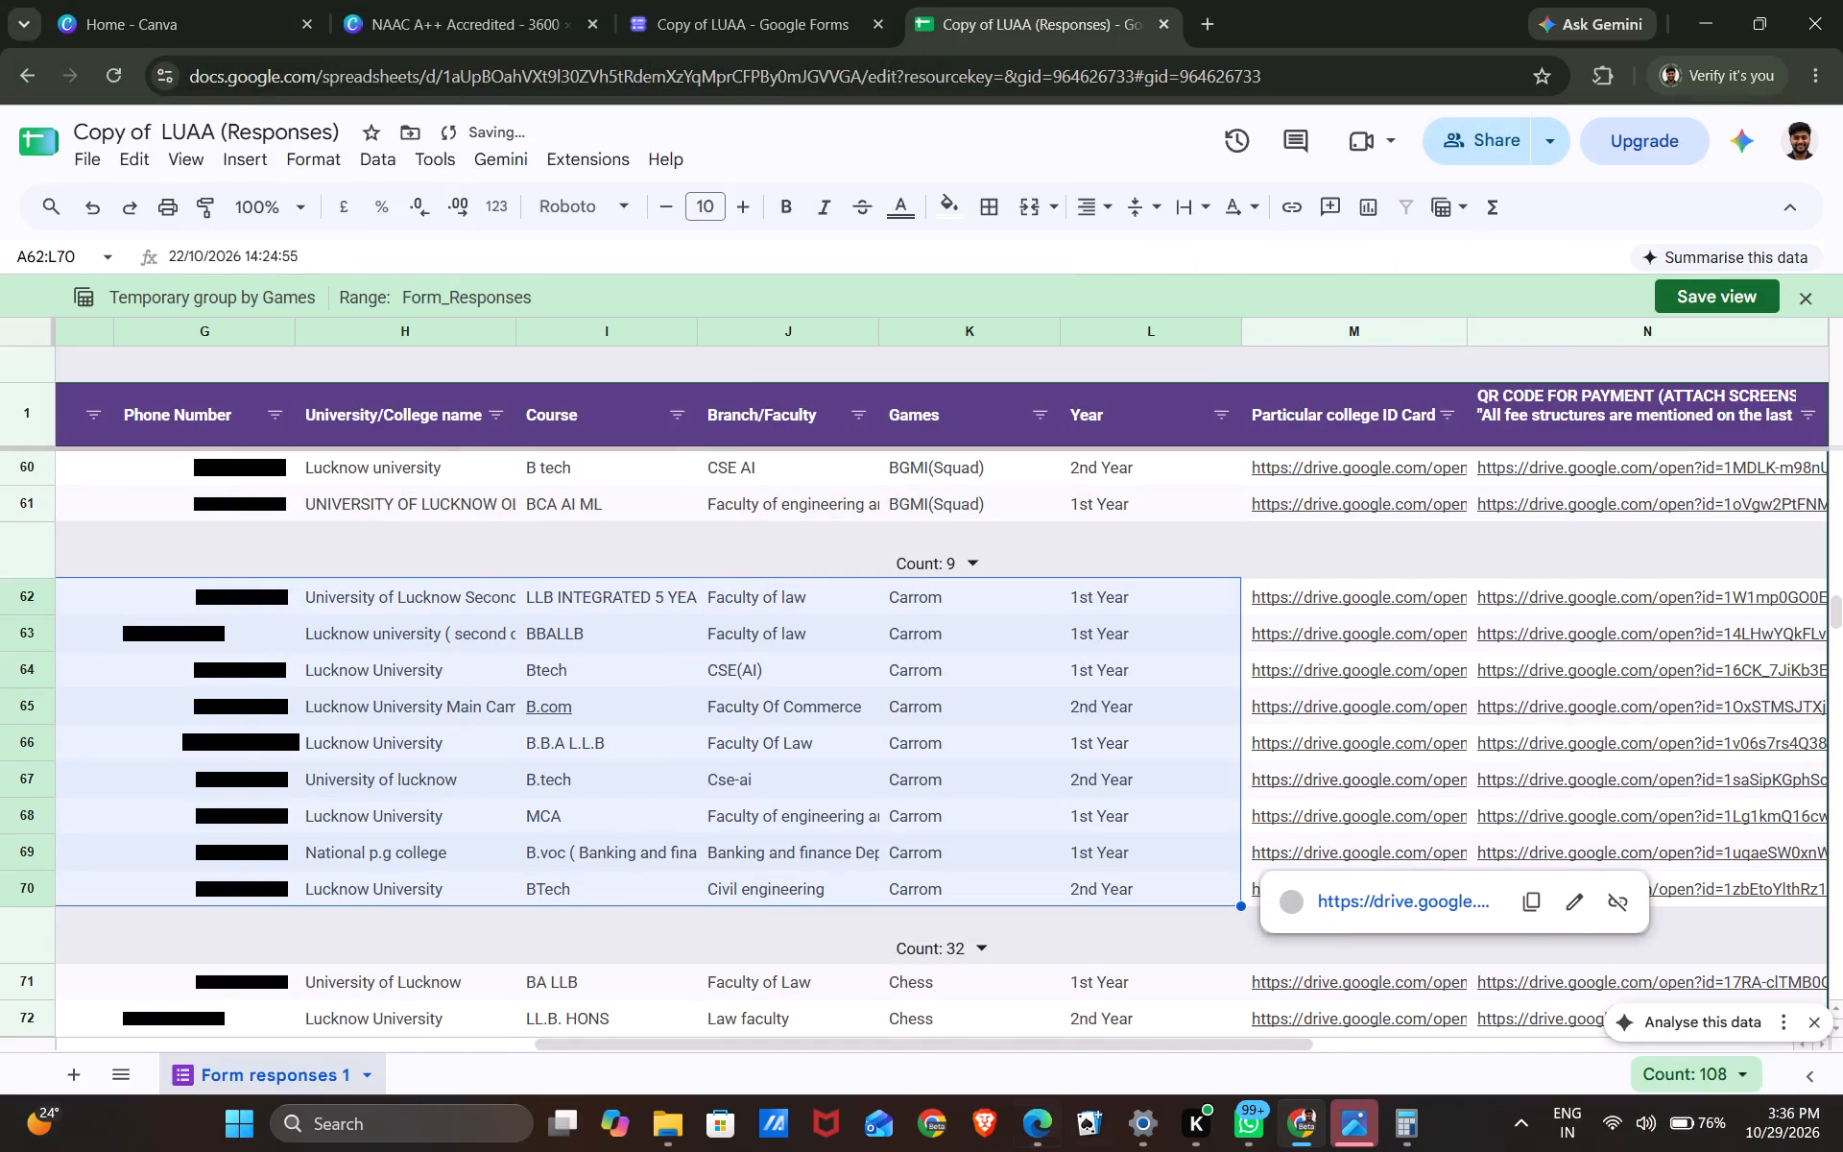
# Set the print range to the Chess entries, cells A71:L102, from Timestamp through Year.
pyautogui.hscroll(11, 883, 803)
pyautogui.scroll(-2, 883, 803)
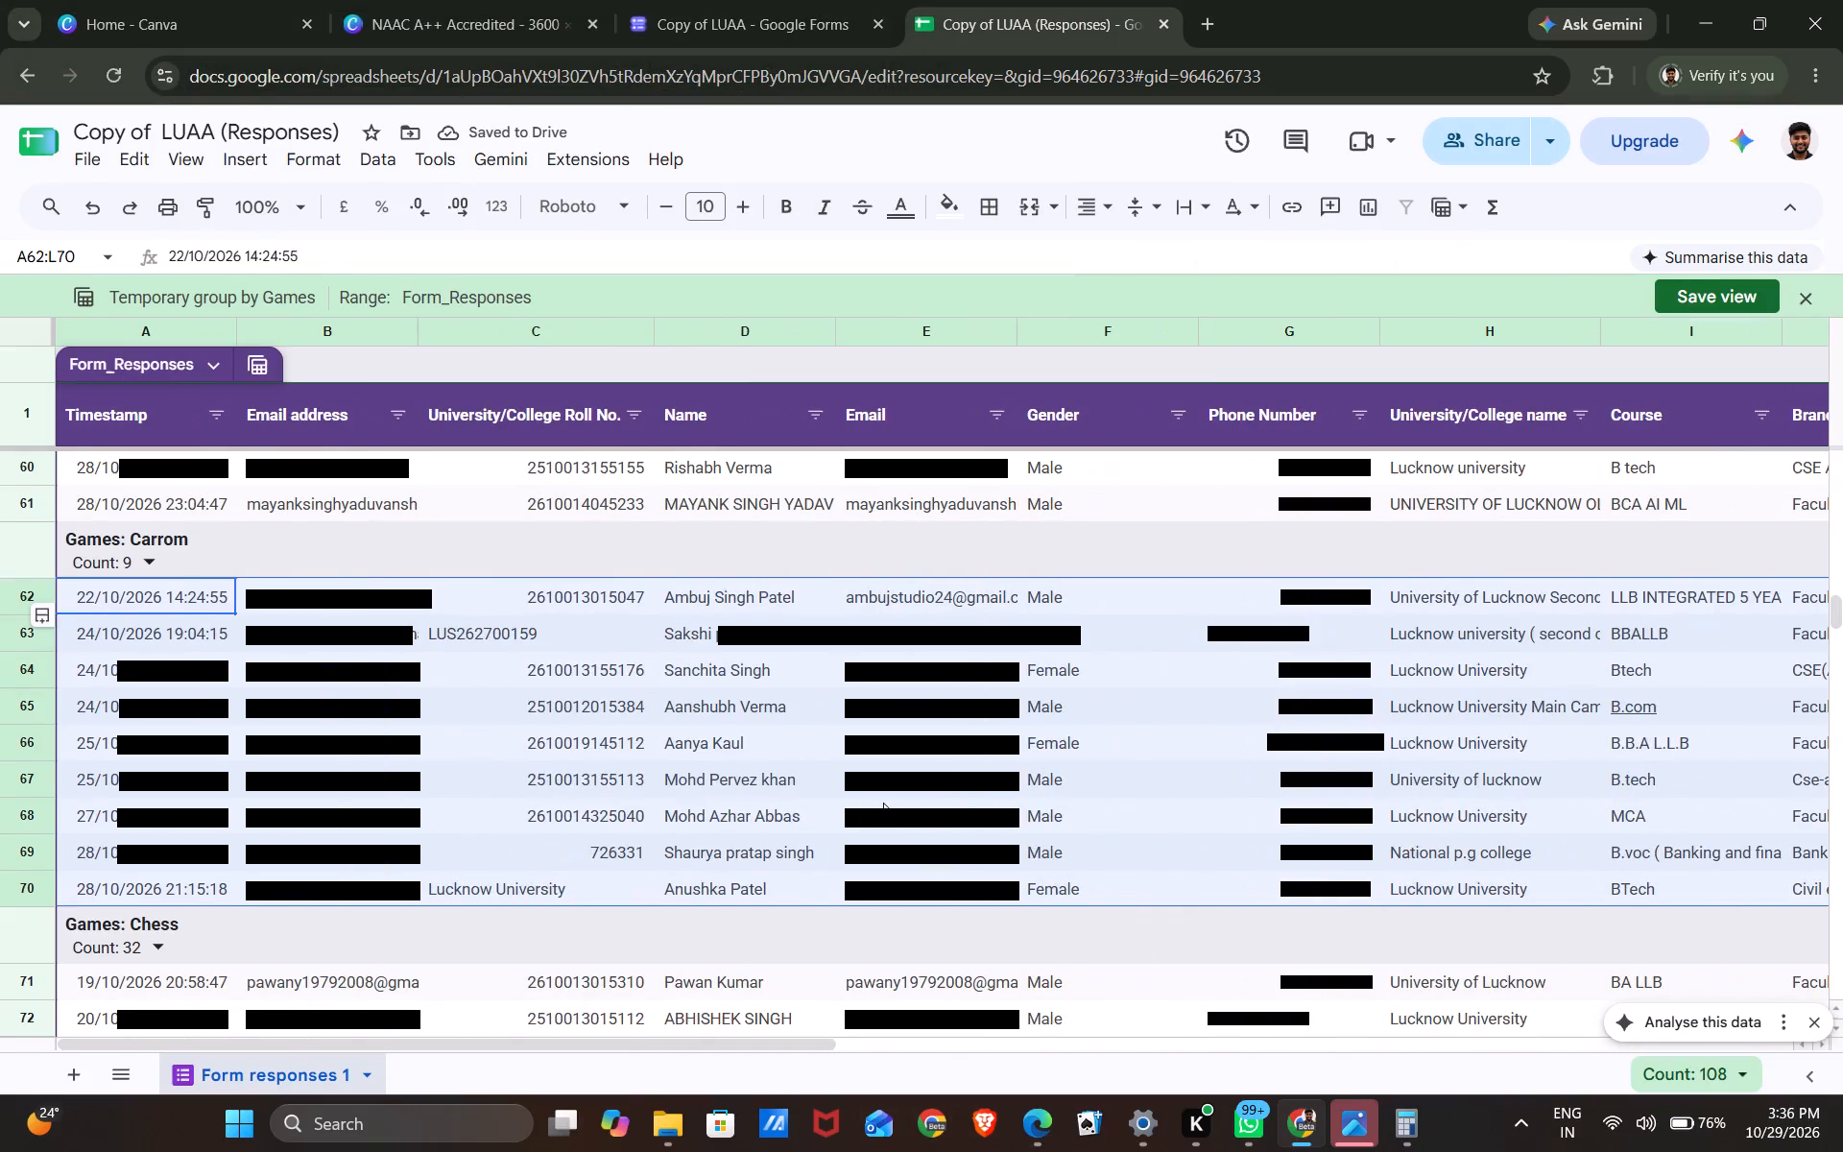
pyautogui.scroll(-3, 883, 803)
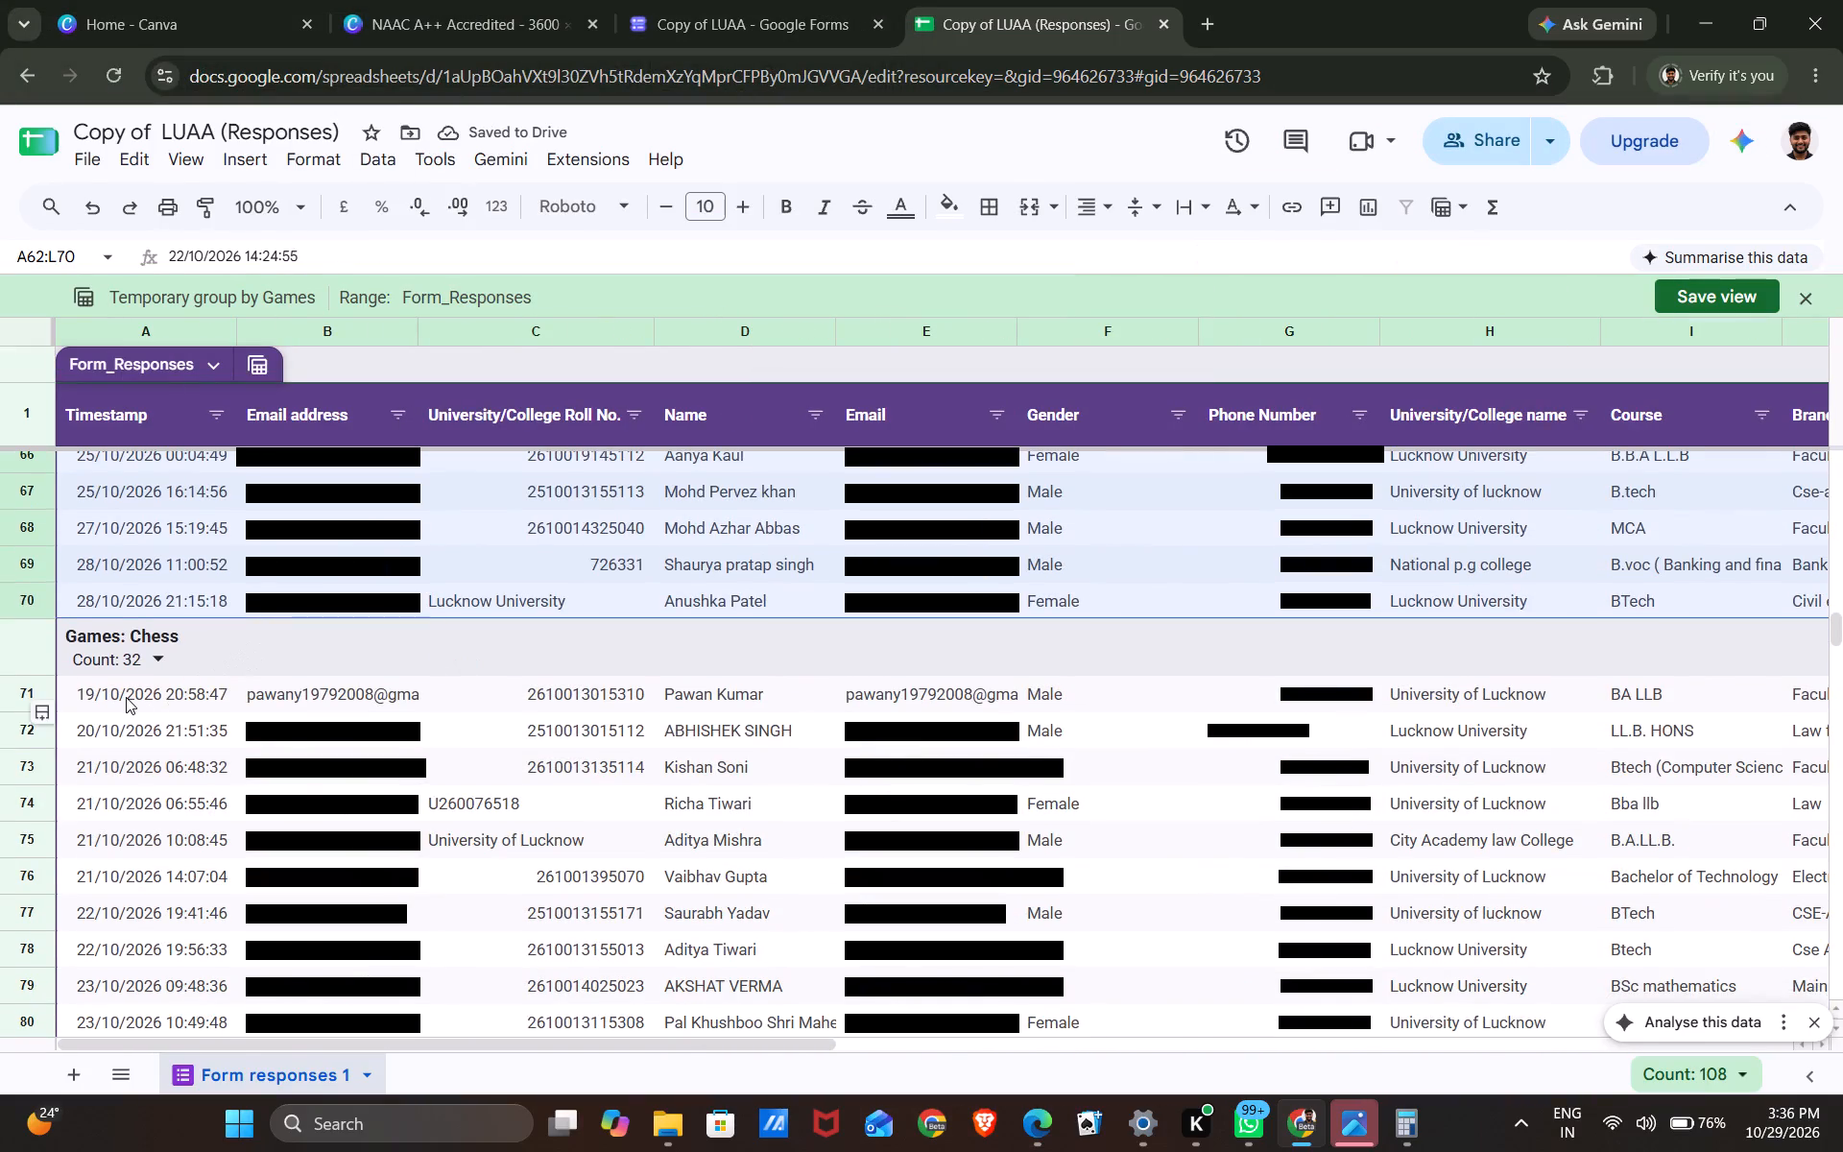
pyautogui.click(126, 697)
pyautogui.moveTo(126, 697); pyautogui.dragTo(862, 1015)
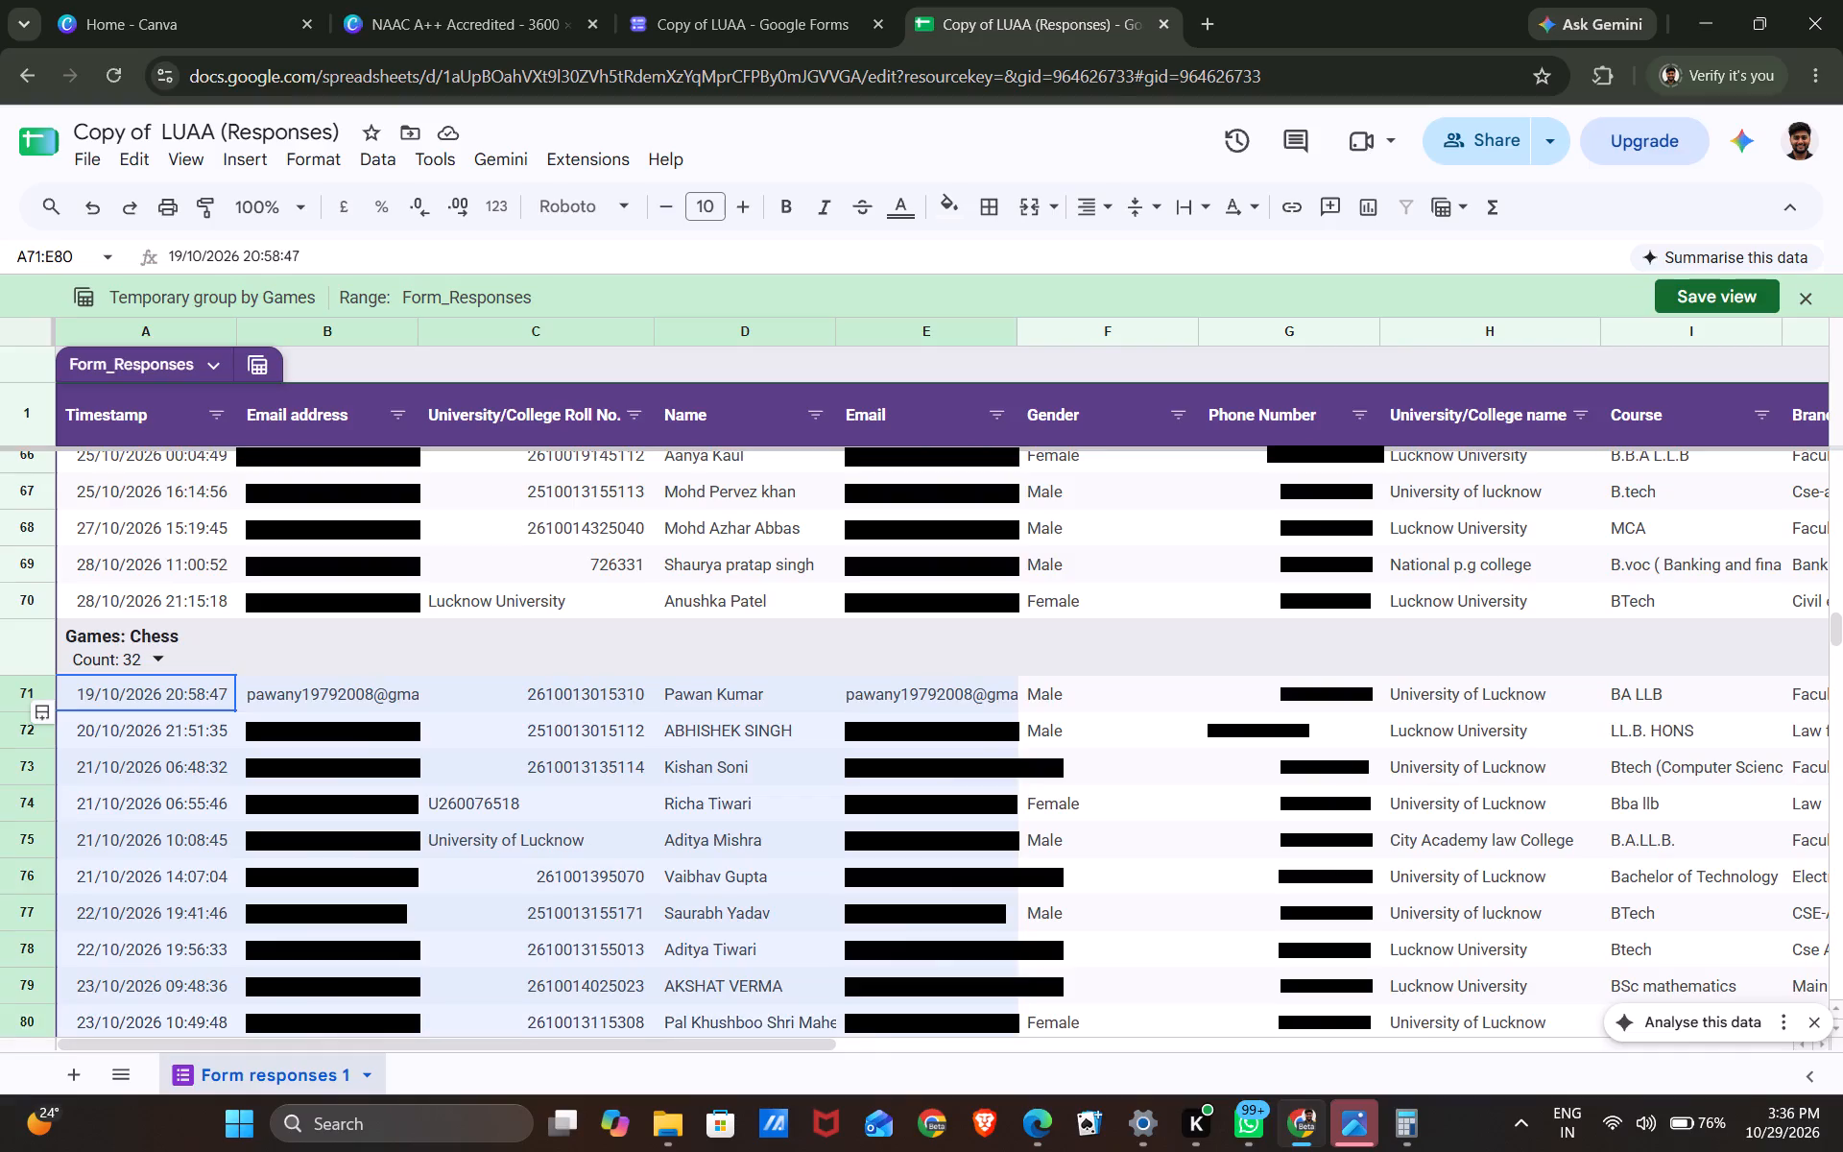
pyautogui.moveTo(862, 1015); pyautogui.dragTo(901, 774)
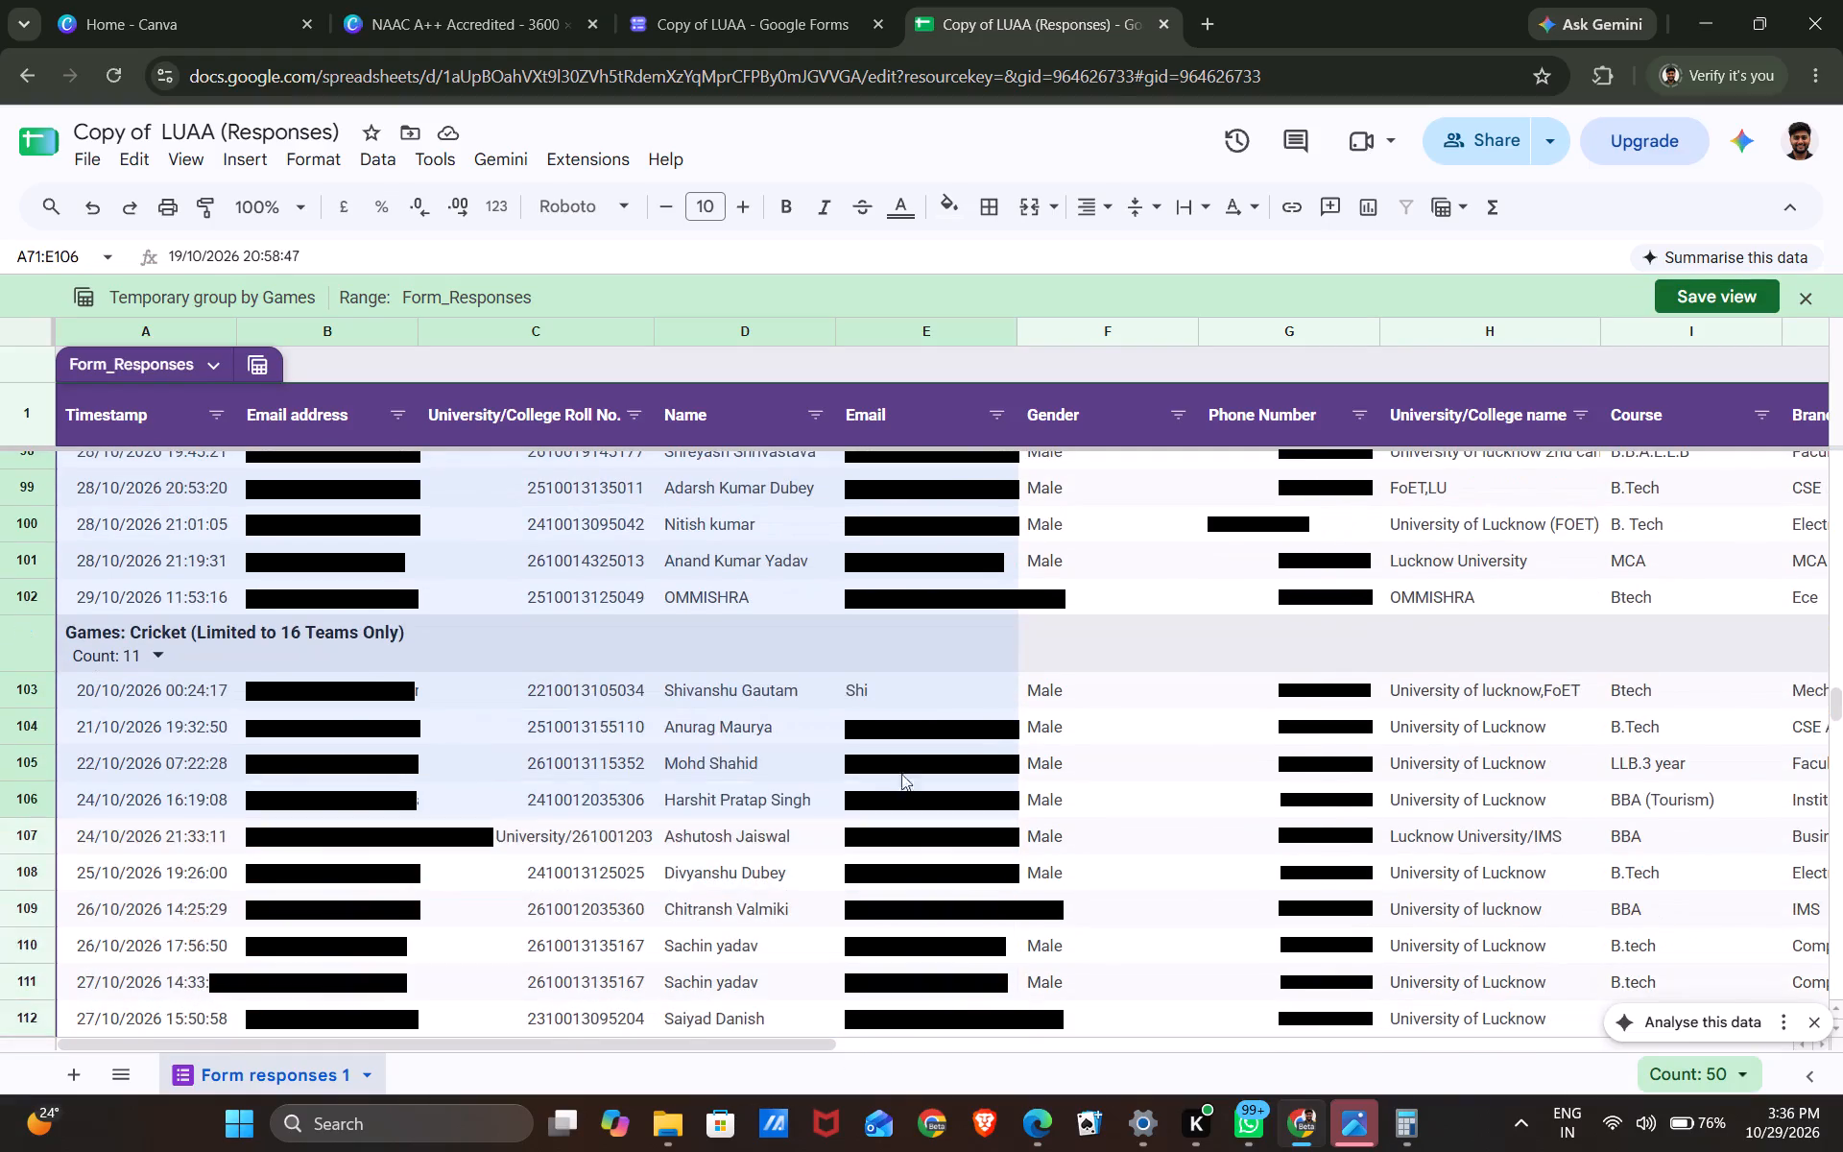
pyautogui.moveTo(901, 774); pyautogui.dragTo(1411, 595)
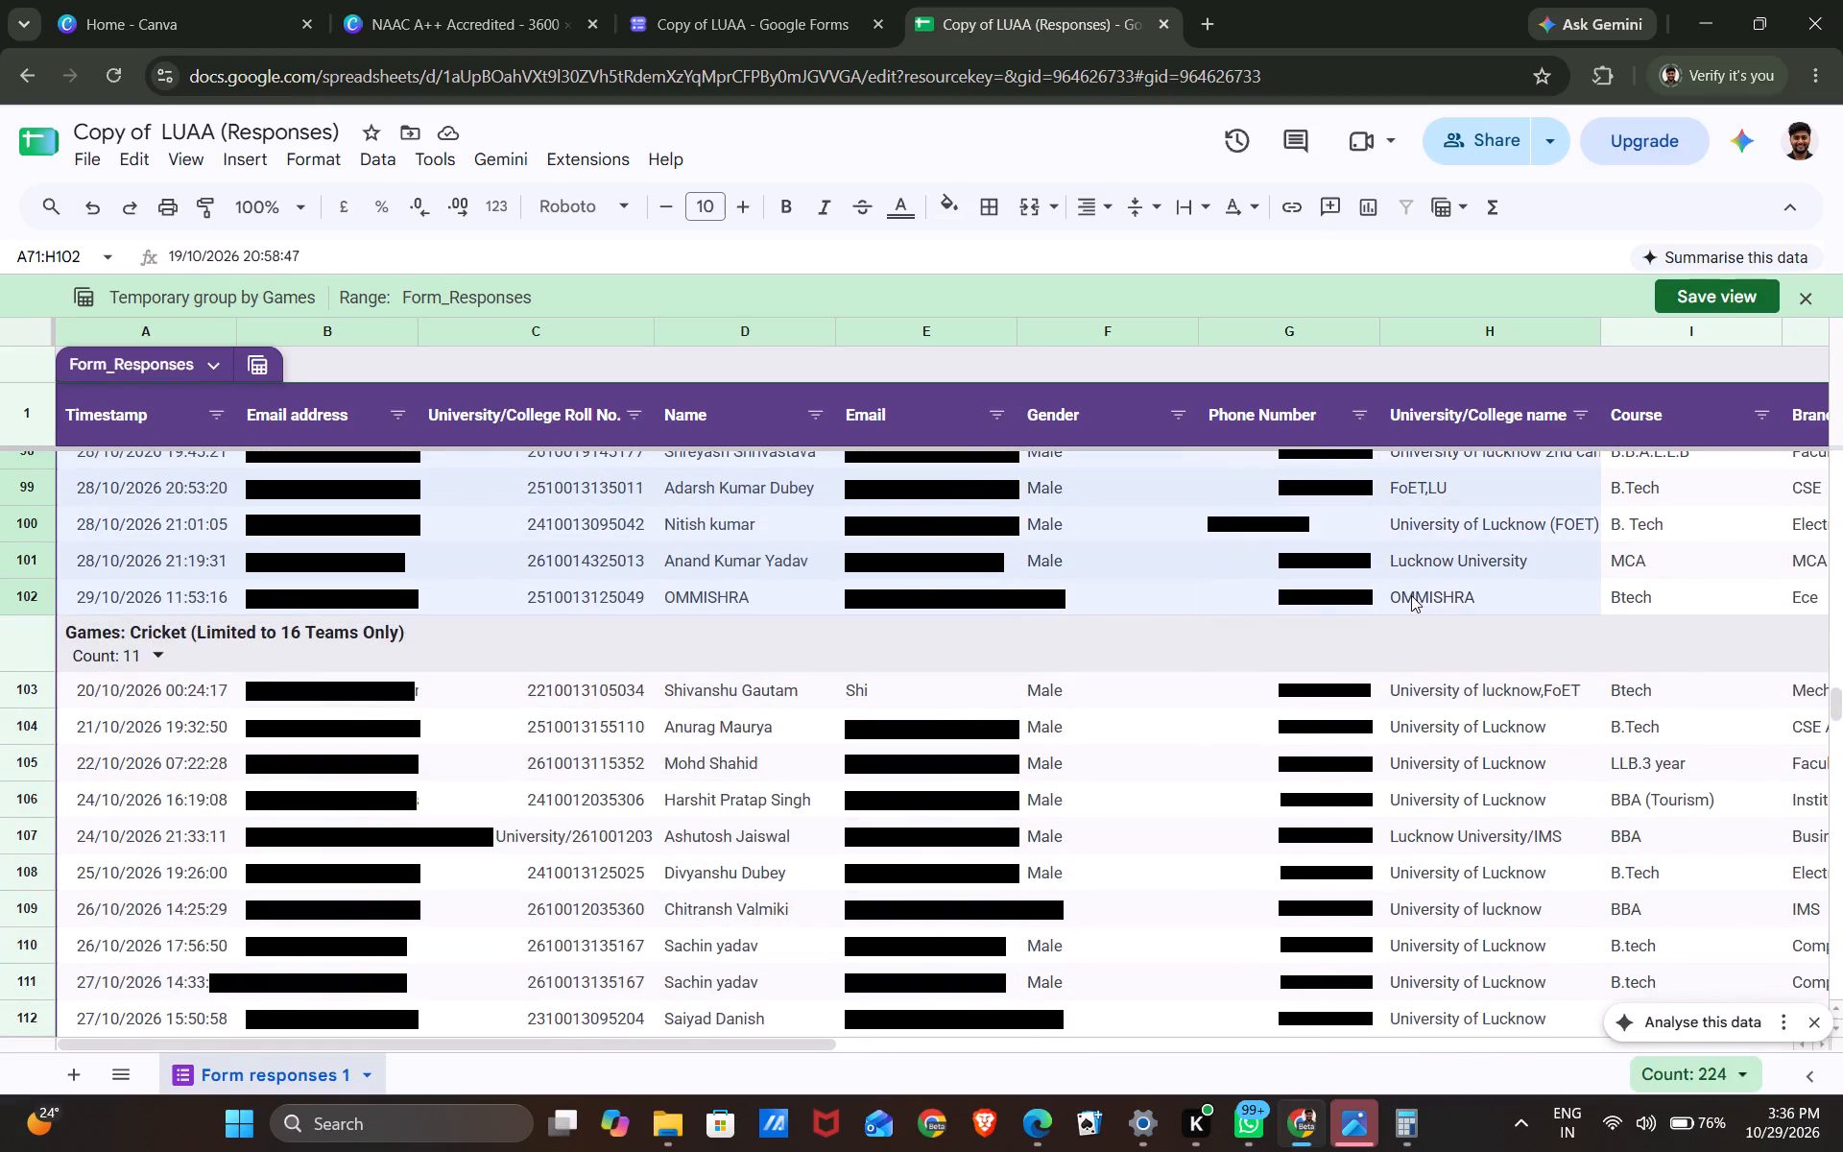
pyautogui.moveTo(1411, 595); pyautogui.dragTo(1631, 606)
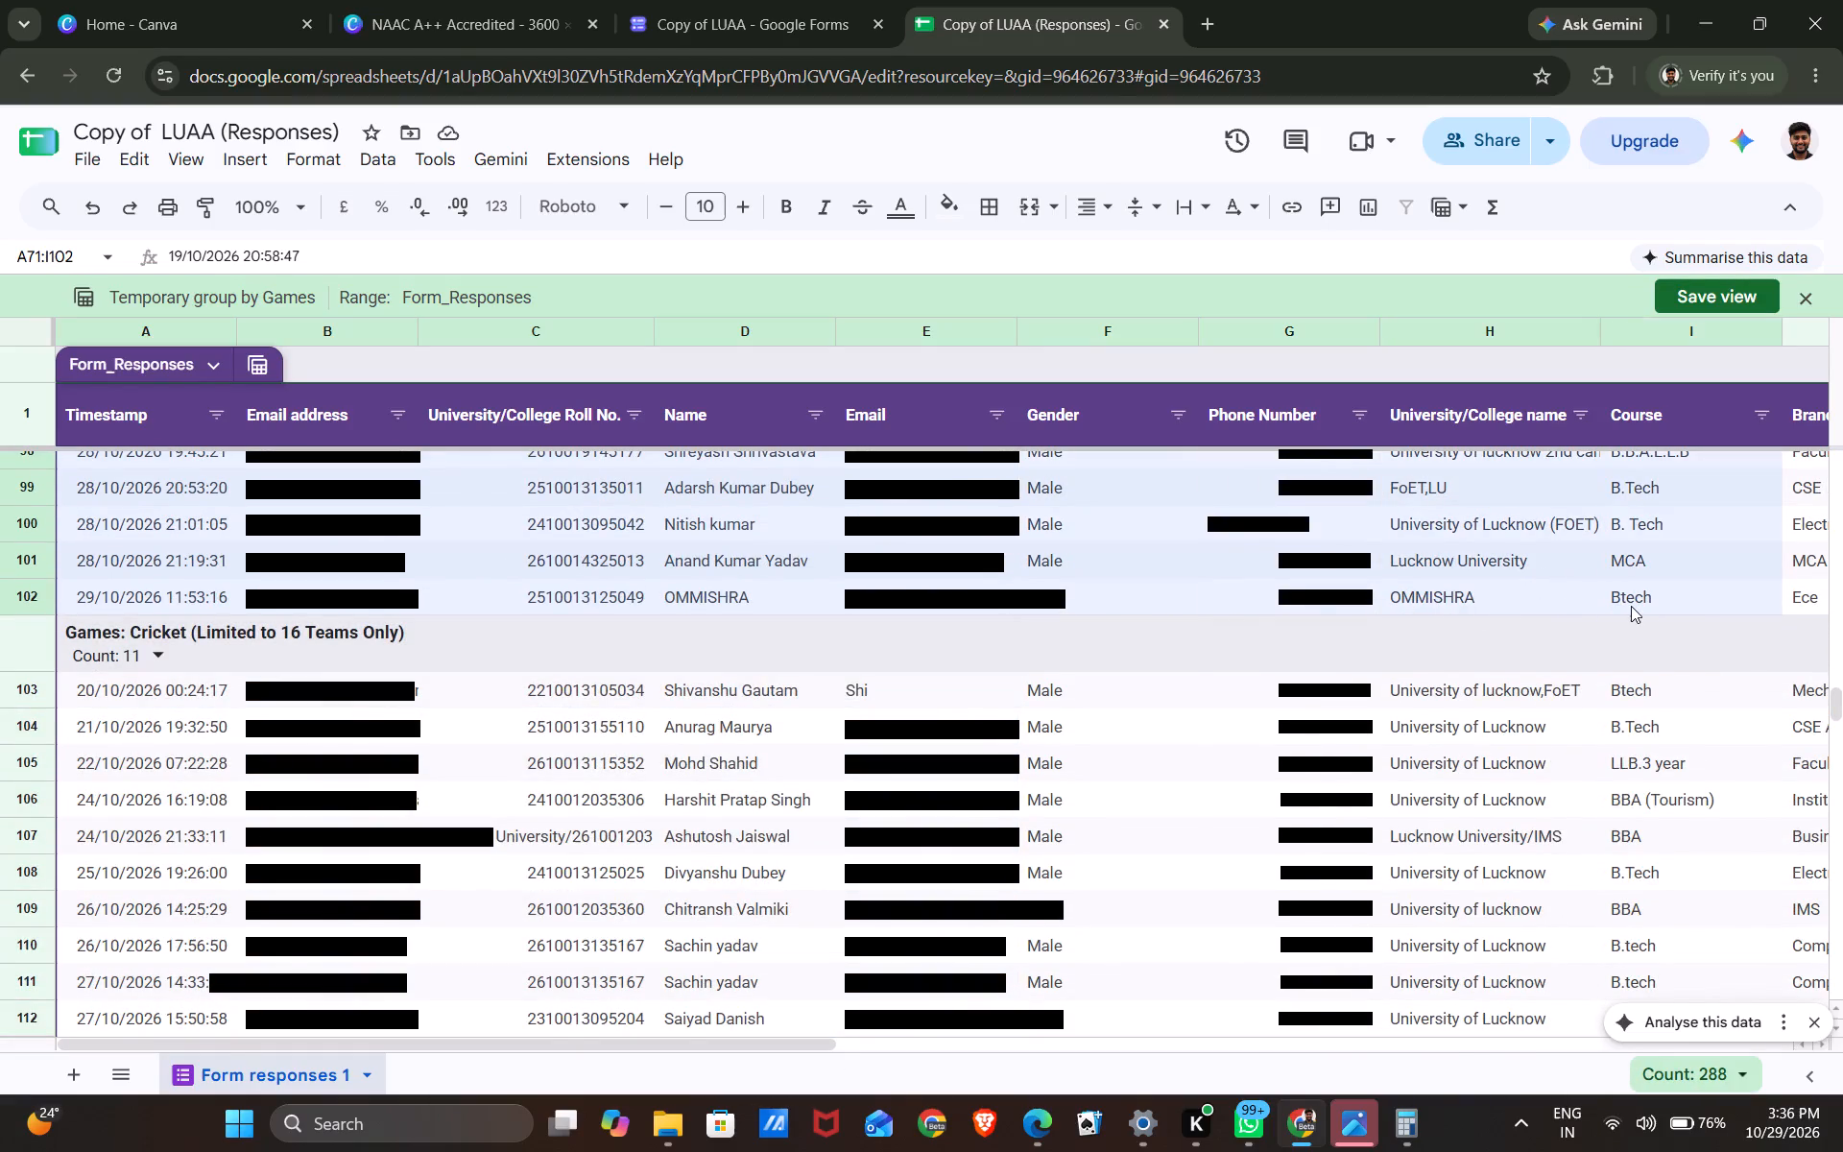
pyautogui.moveTo(1631, 606); pyautogui.dragTo(1842, 606)
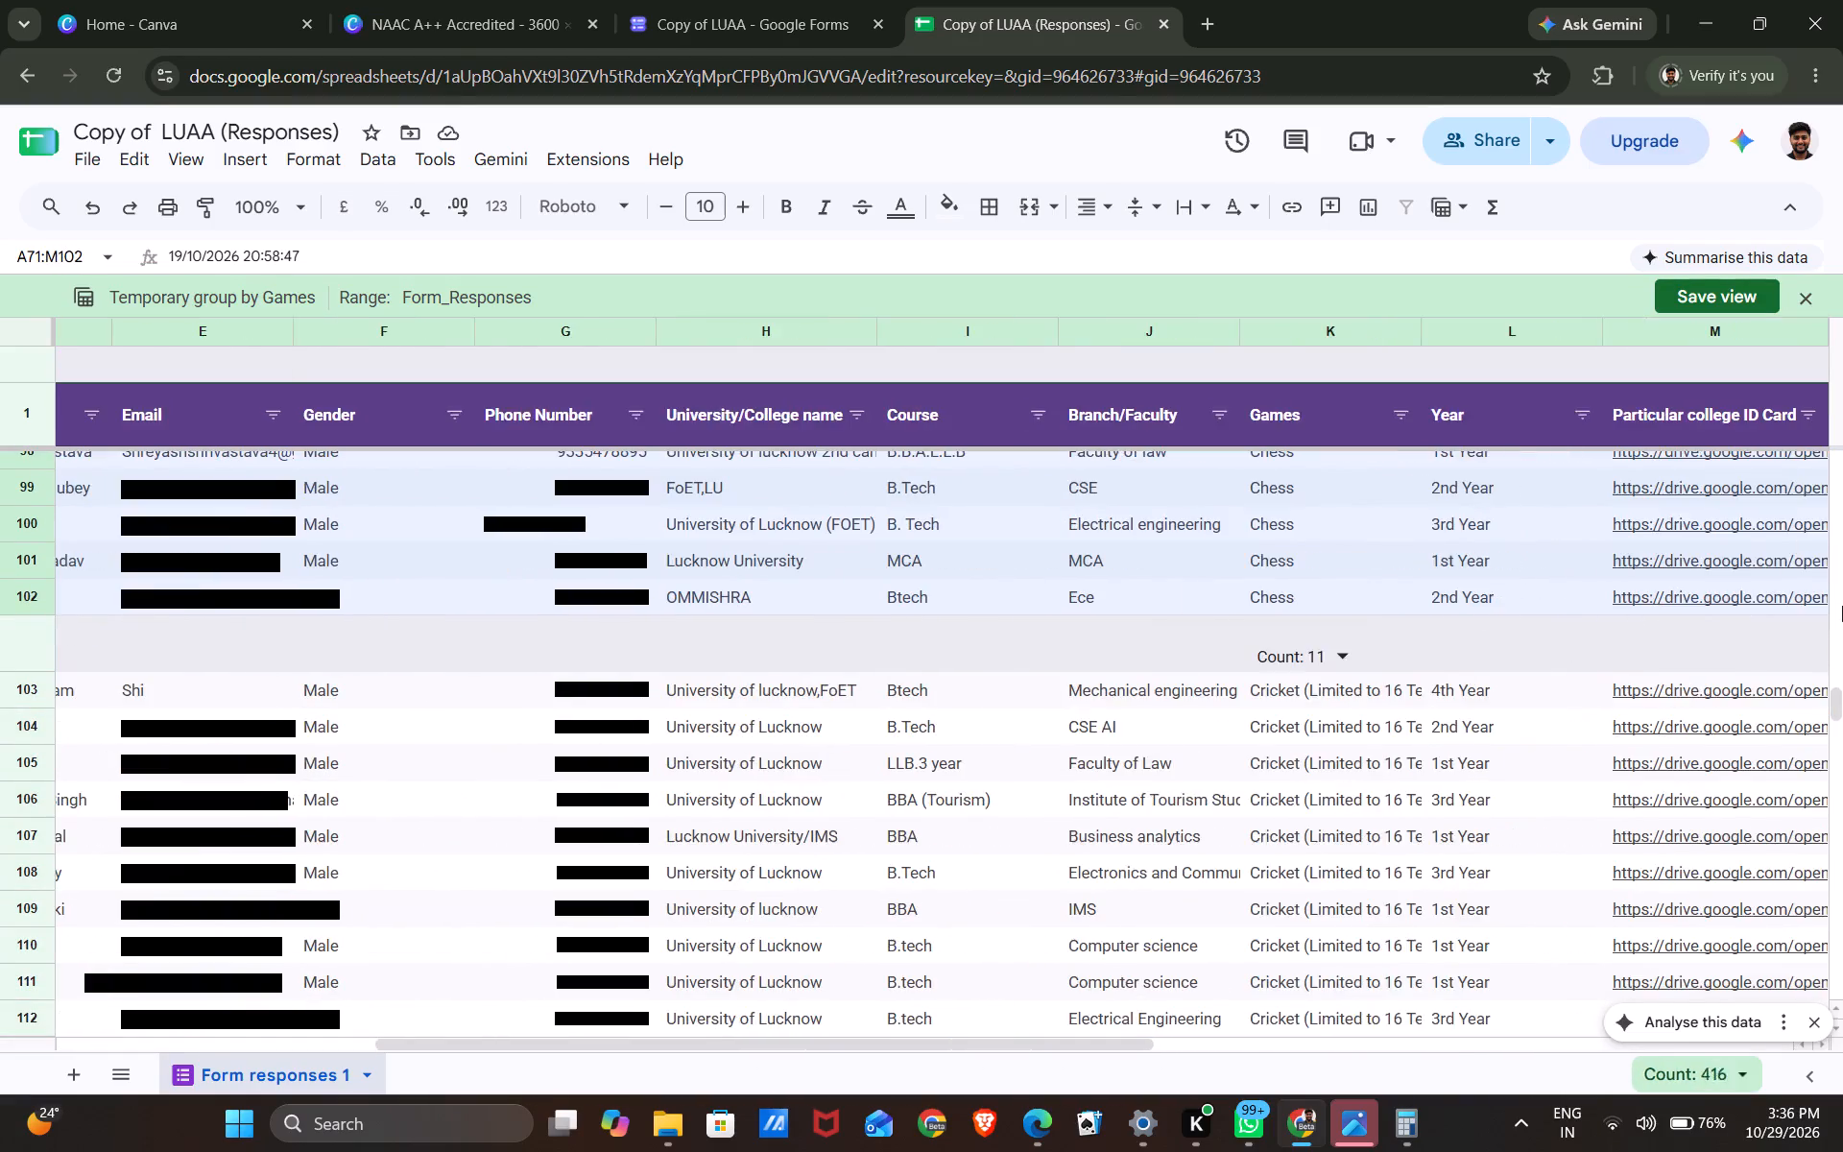
pyautogui.moveTo(1842, 606); pyautogui.dragTo(1233, 601)
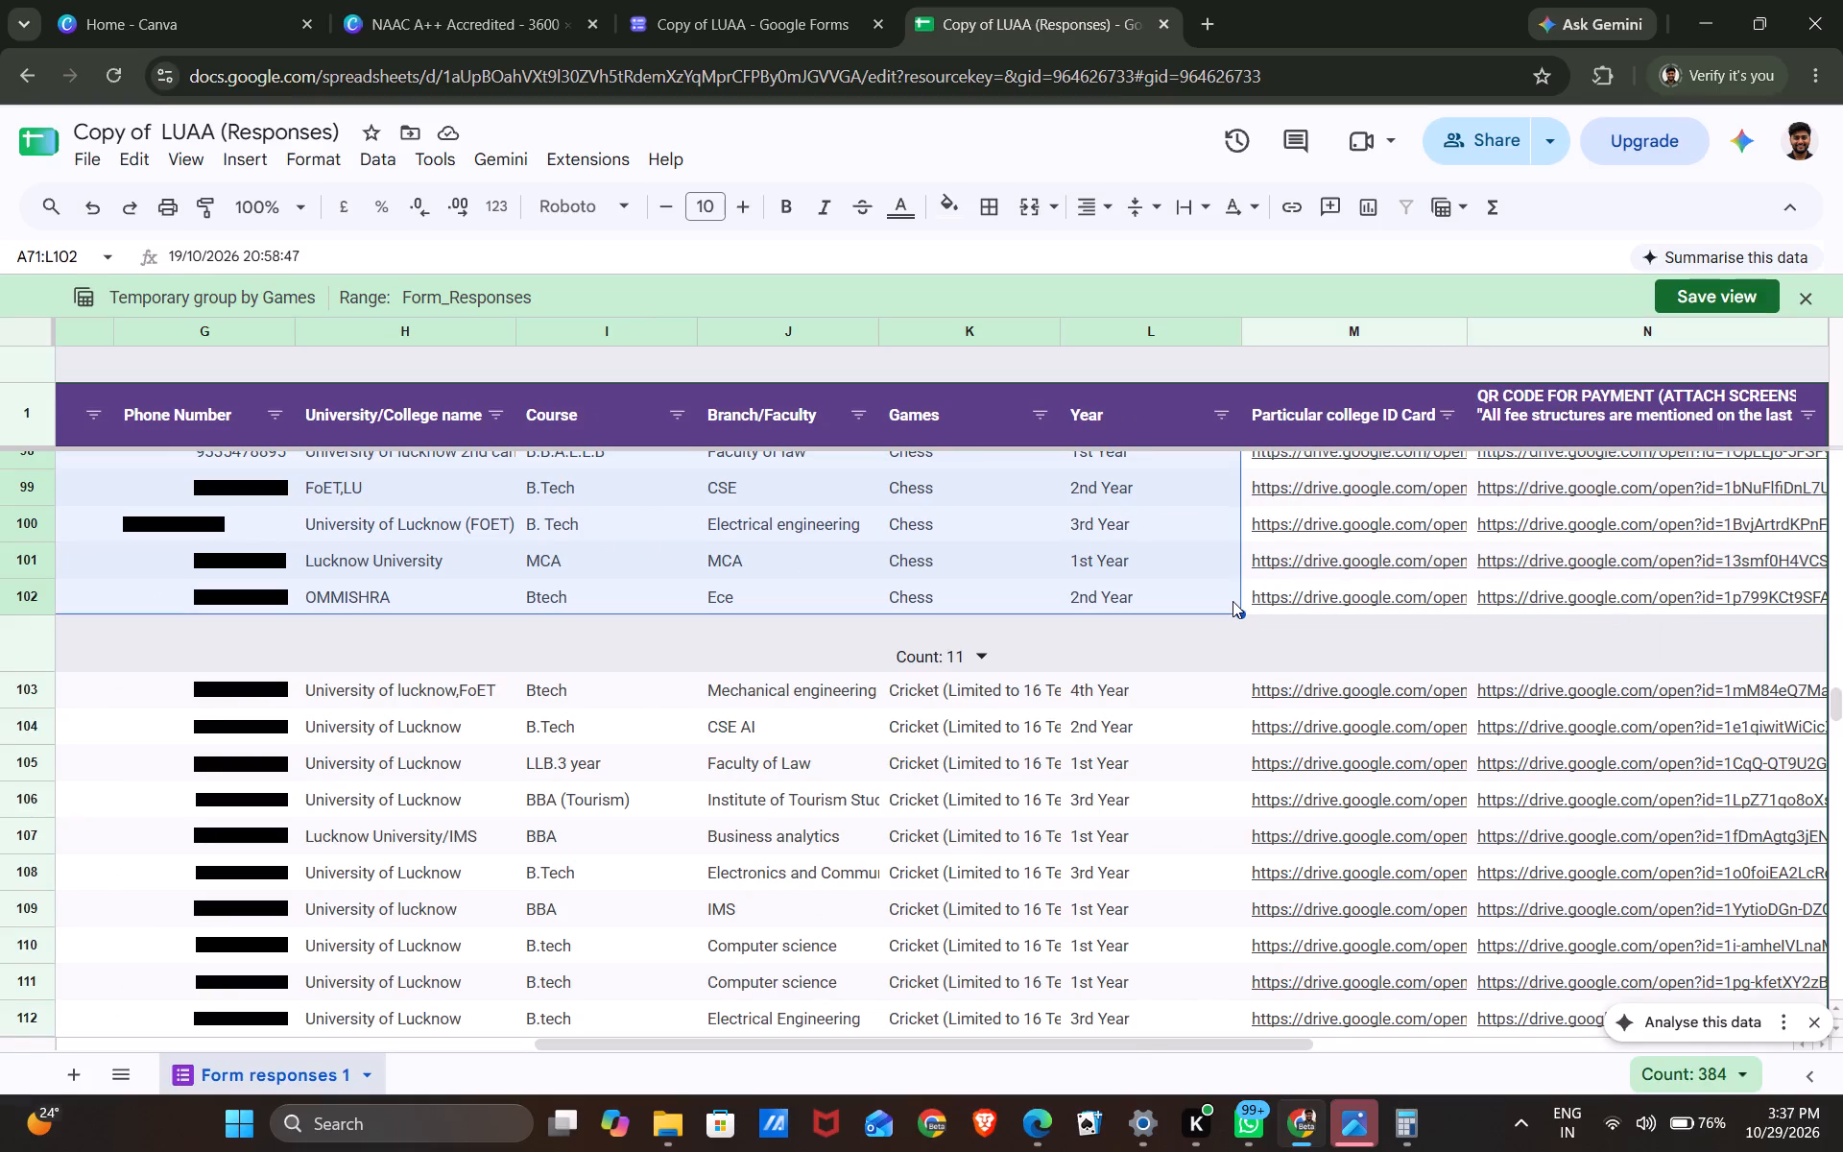
pyautogui.hotkey('ctrl', 'p')
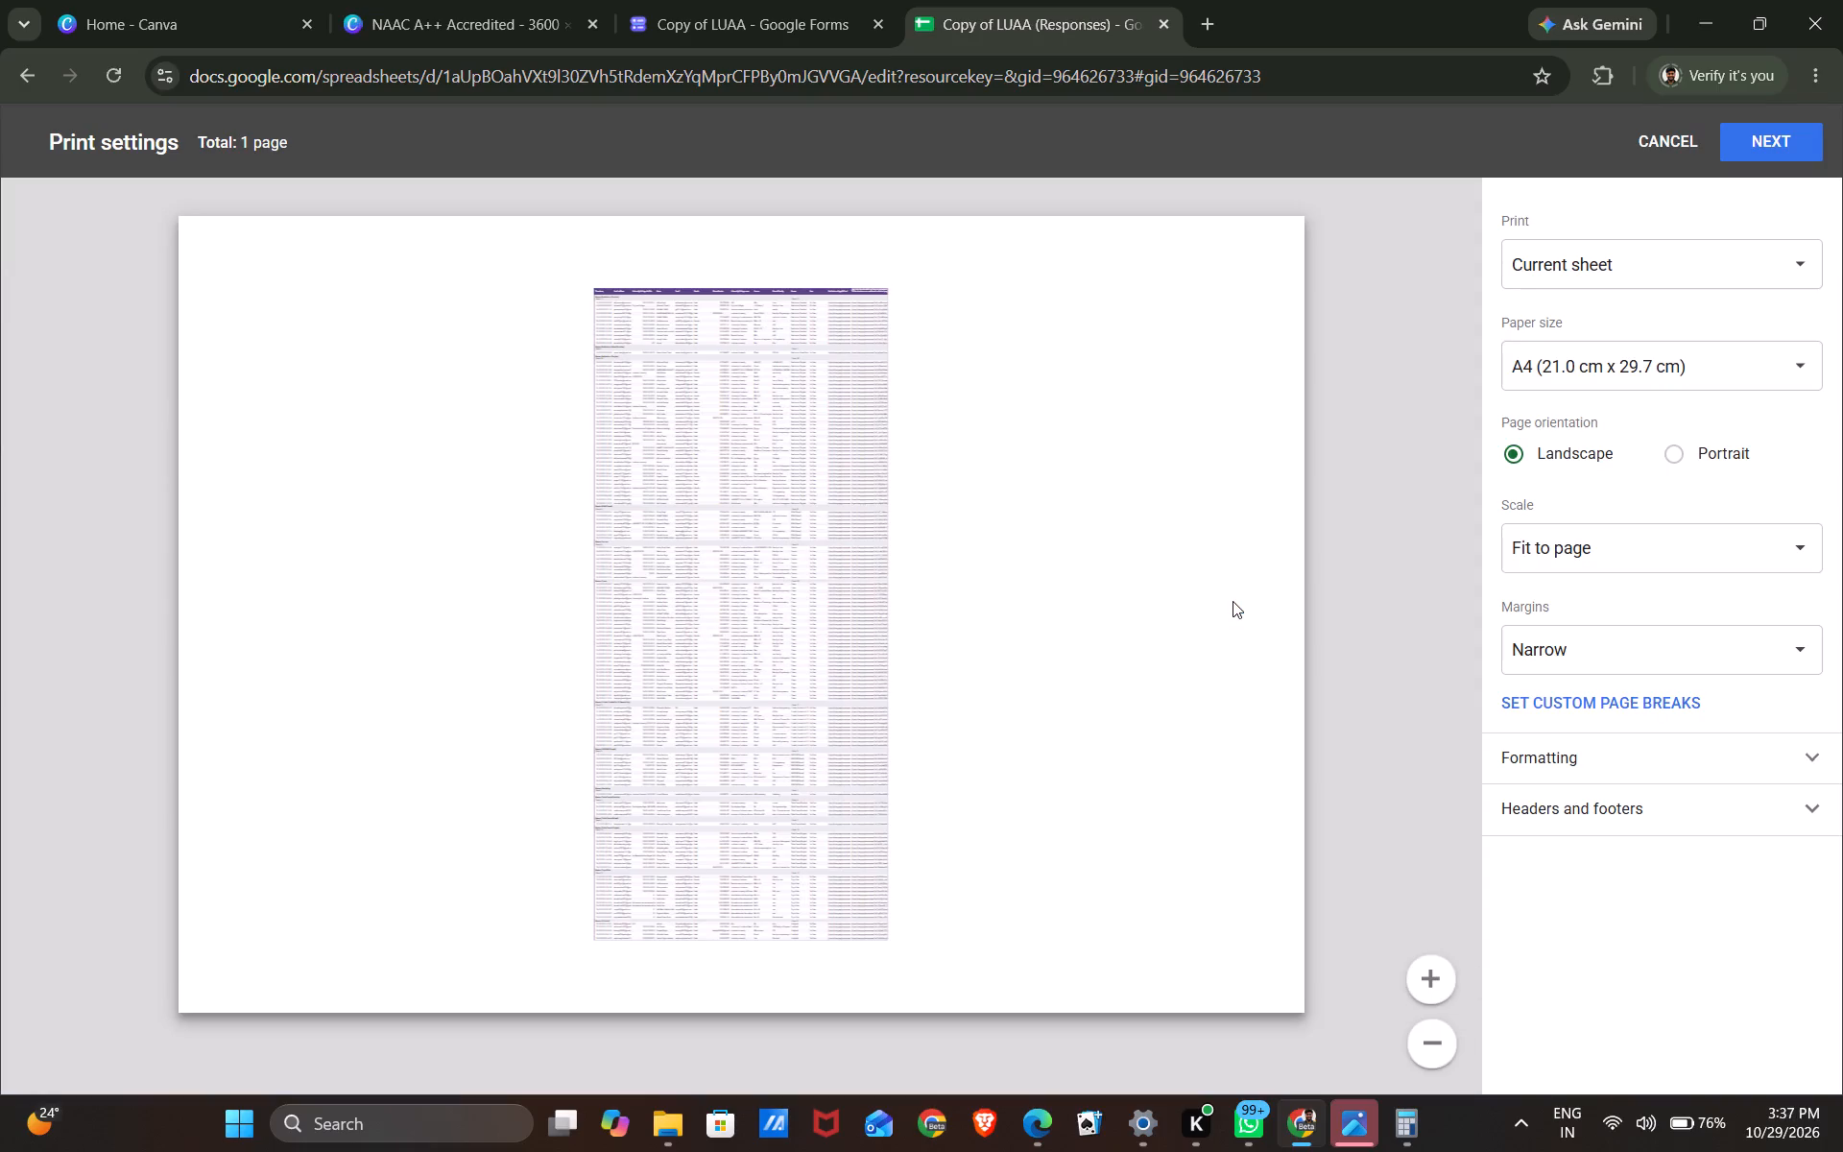
pyautogui.click(1752, 248)
pyautogui.click(1655, 307)
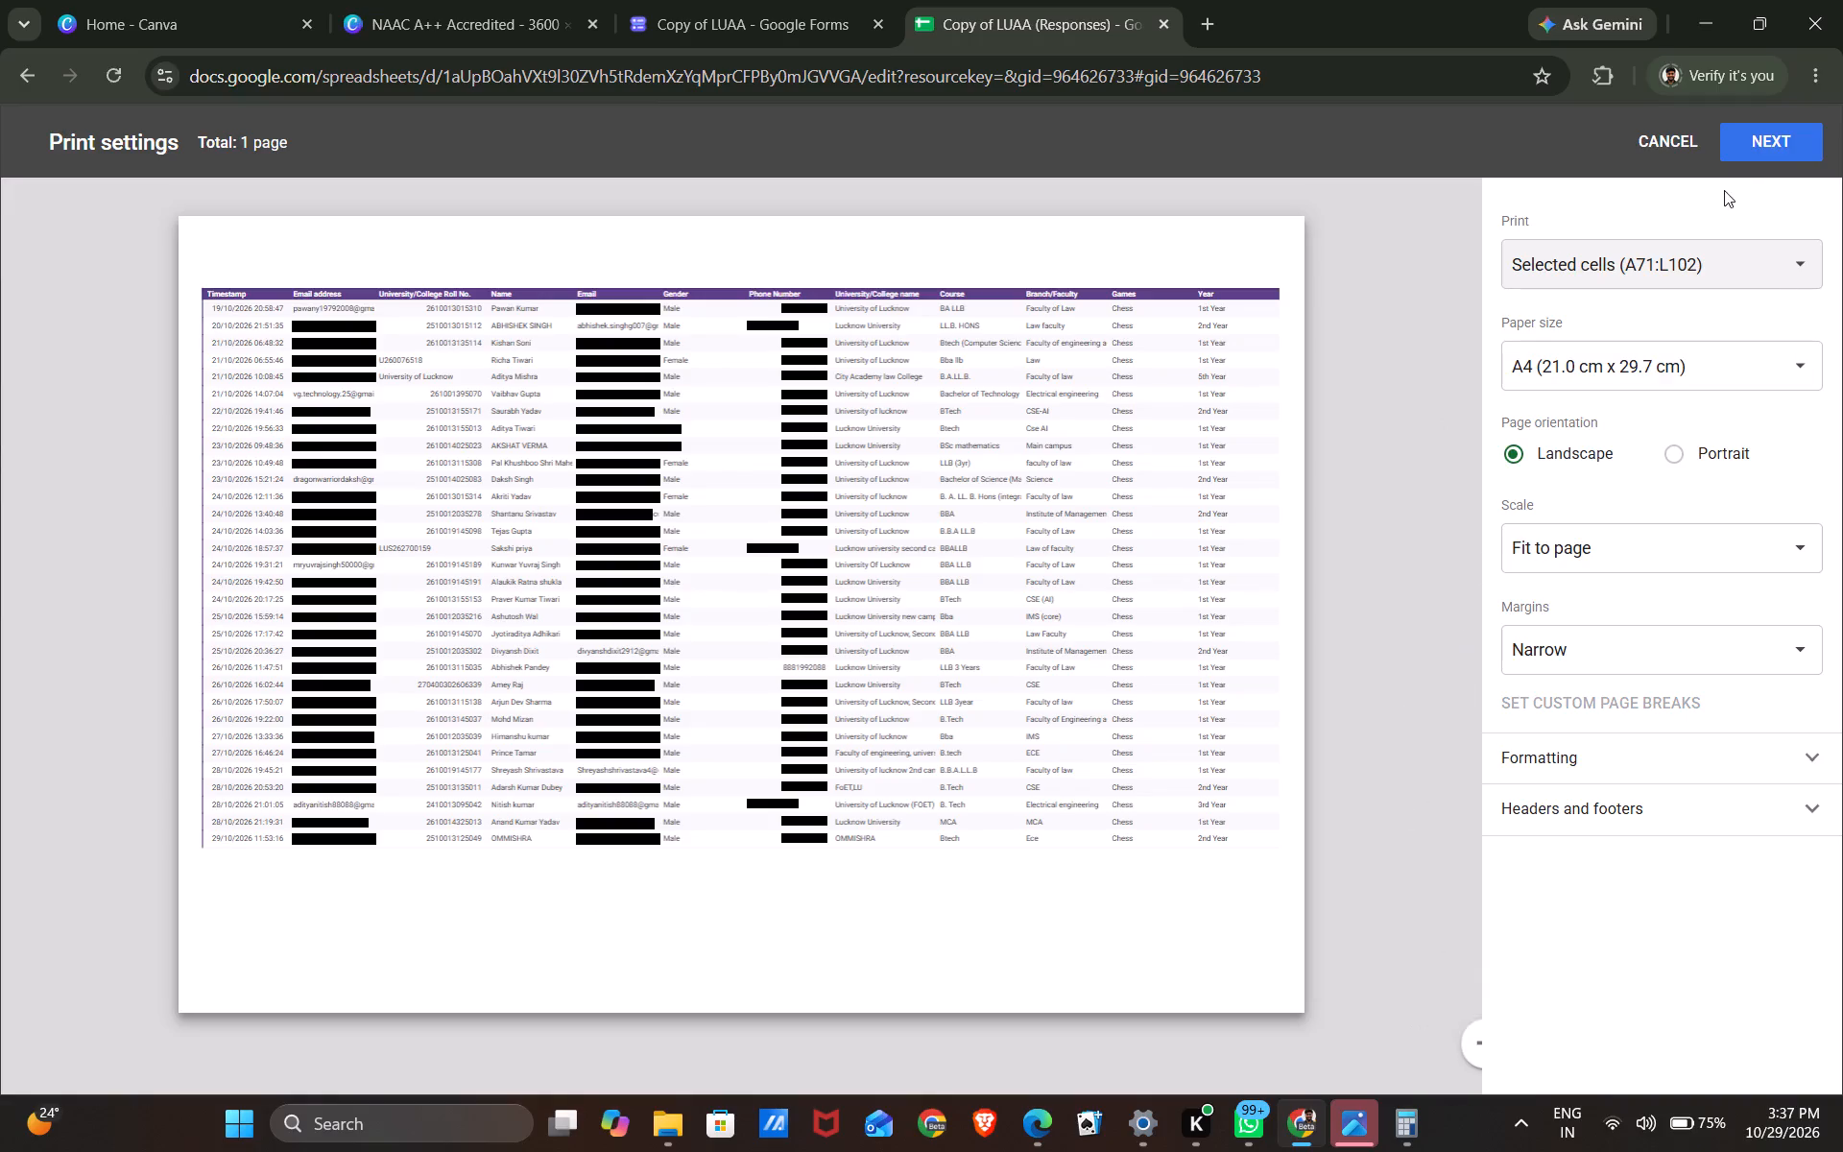
# Save the Chess printout as a PDF named "Chess" in the Downloads folder.
pyautogui.click(1786, 145)
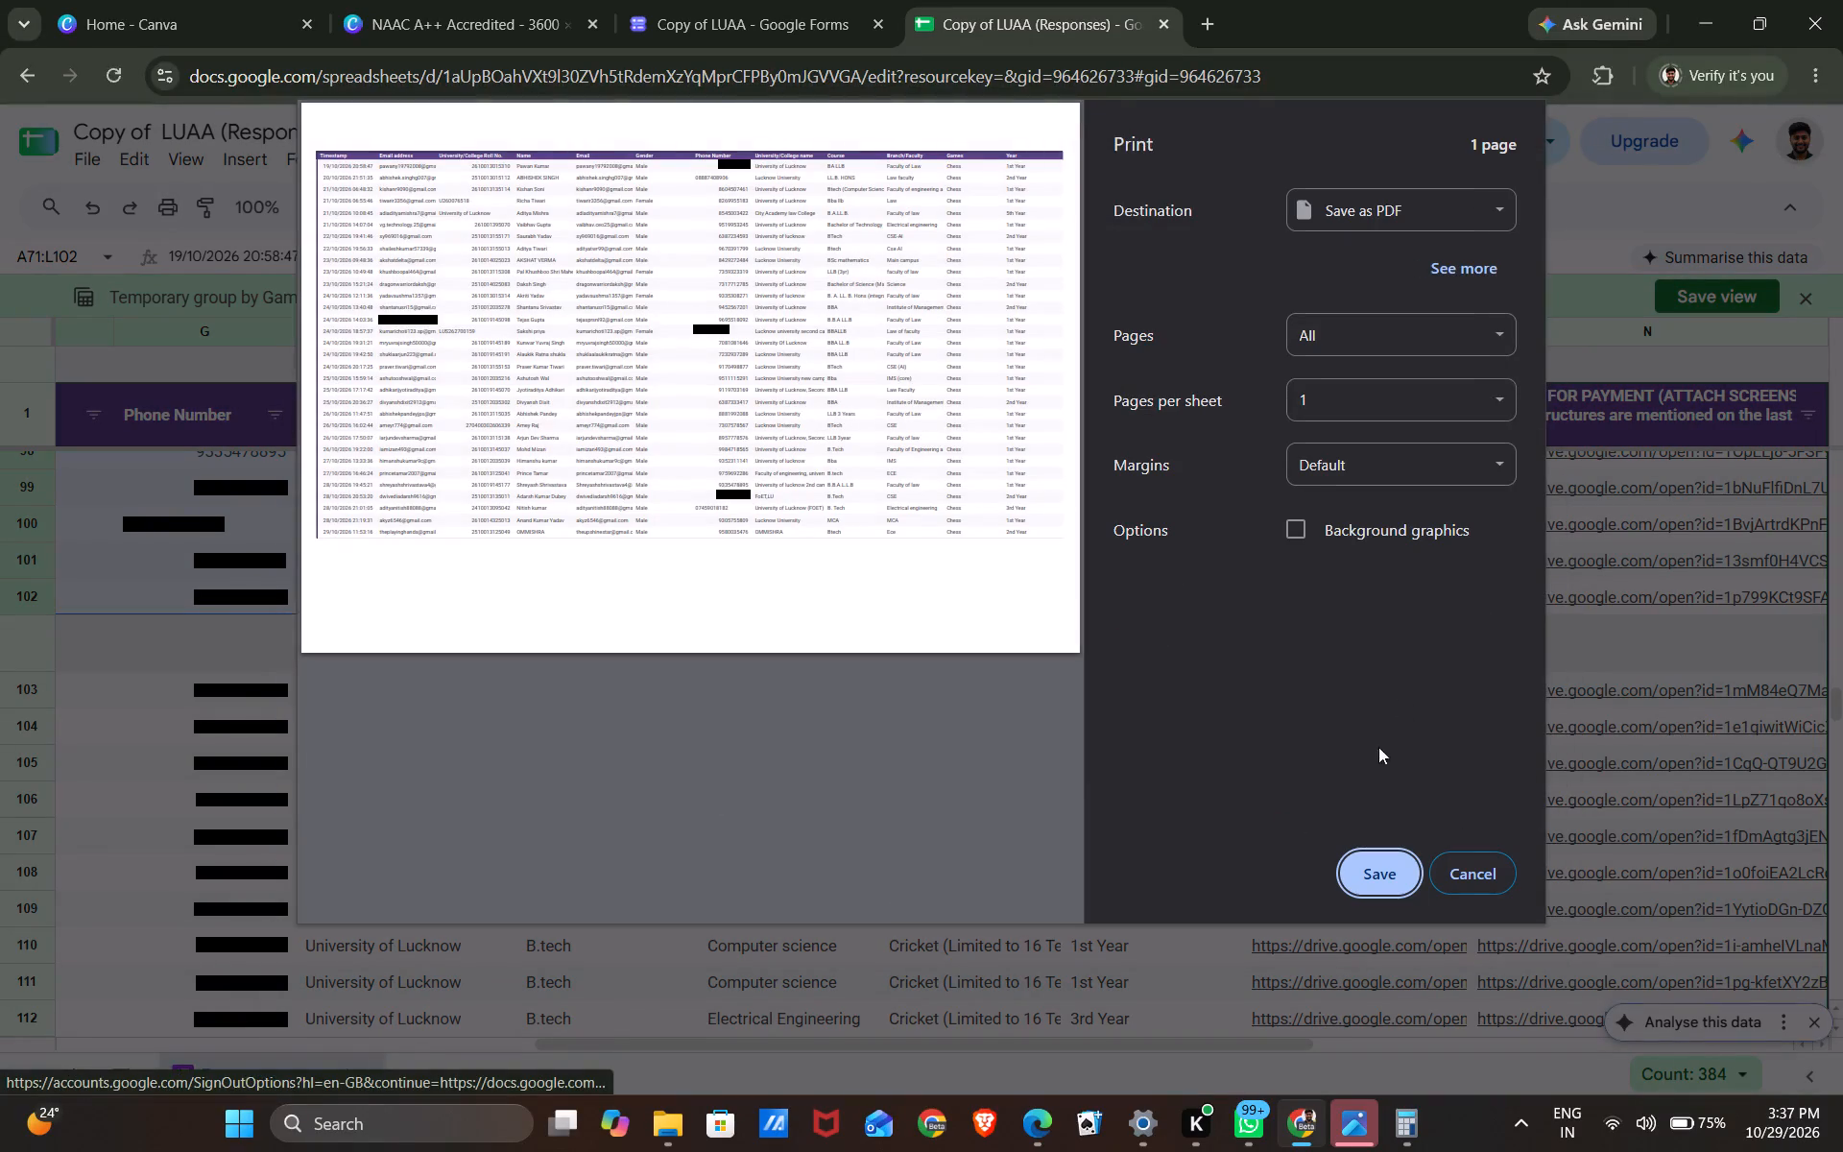
pyautogui.click(1374, 874)
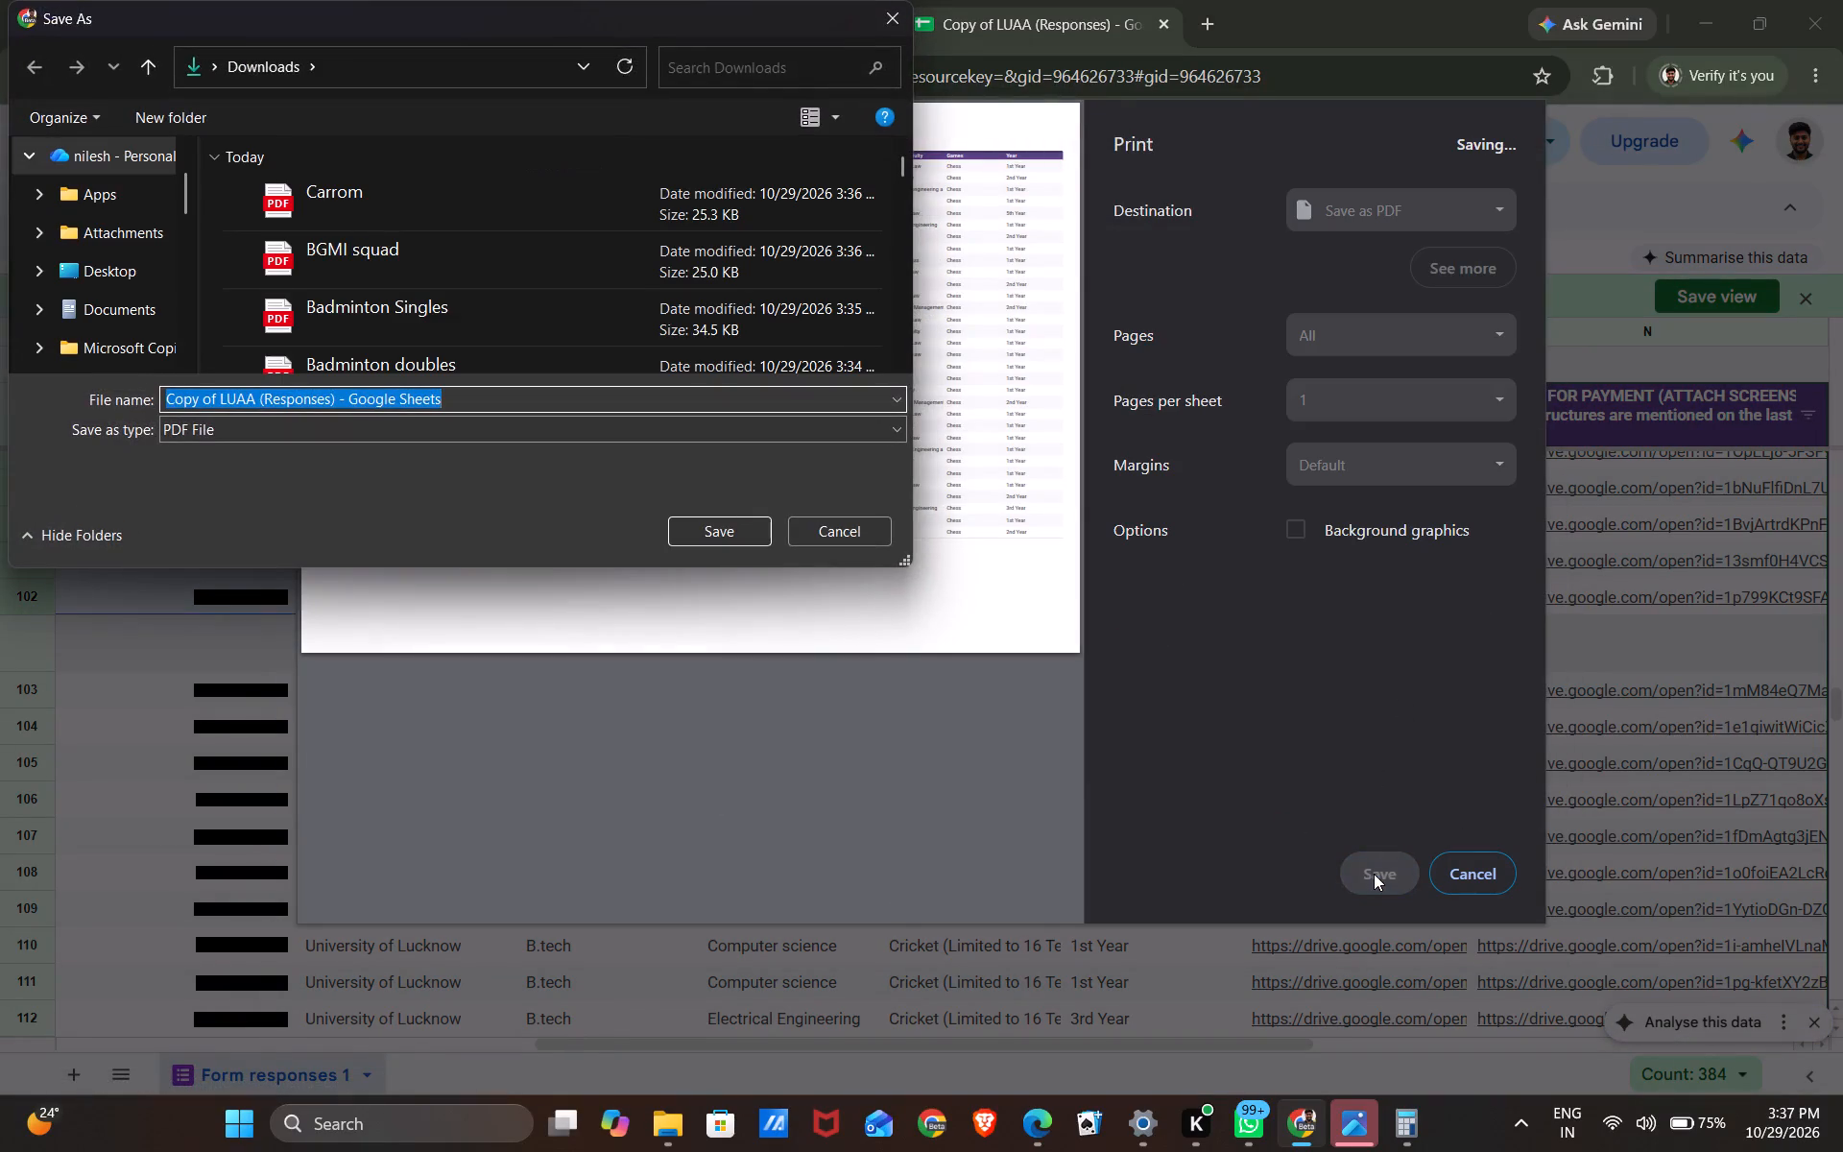
pyautogui.press('BackSpace')
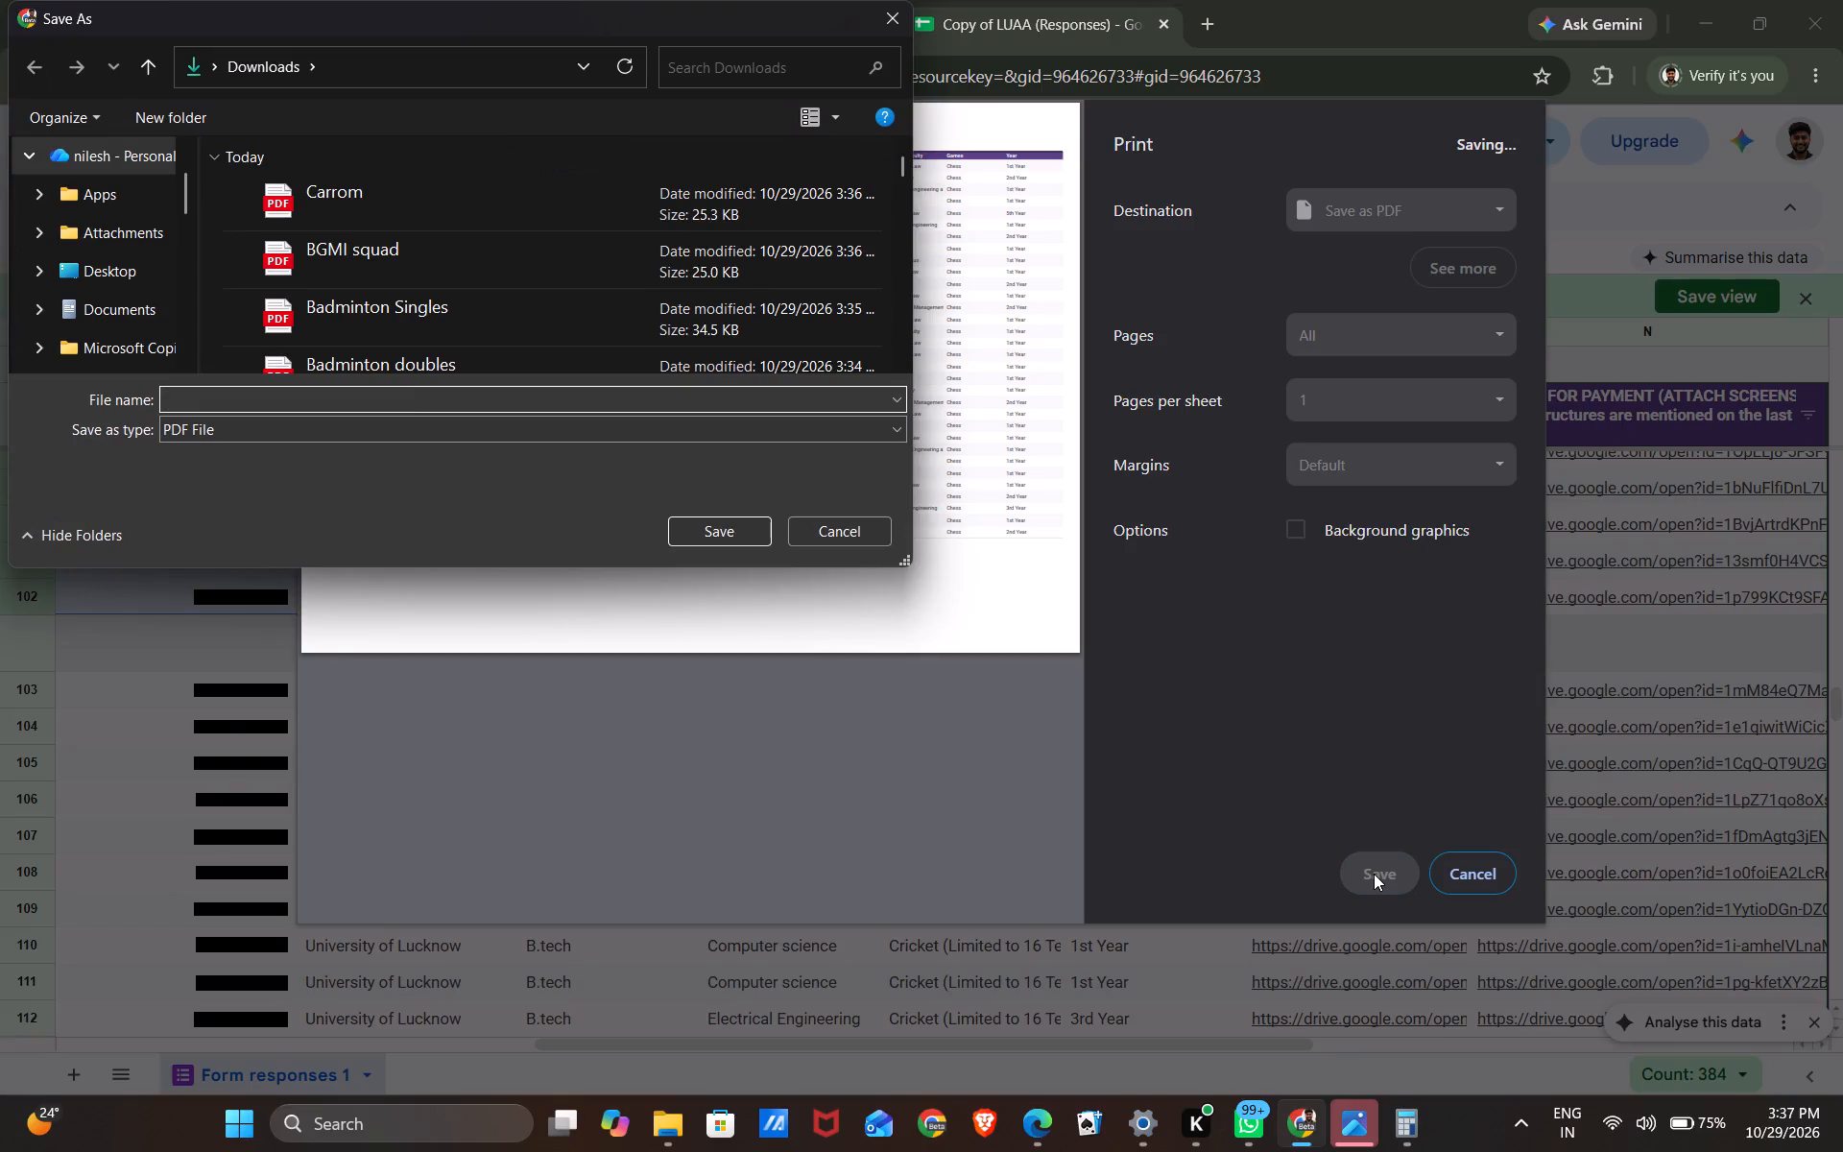
pyautogui.click(1678, 856)
pyautogui.scroll(1, 1678, 856)
pyautogui.write('Chess')
pyautogui.press('Return')
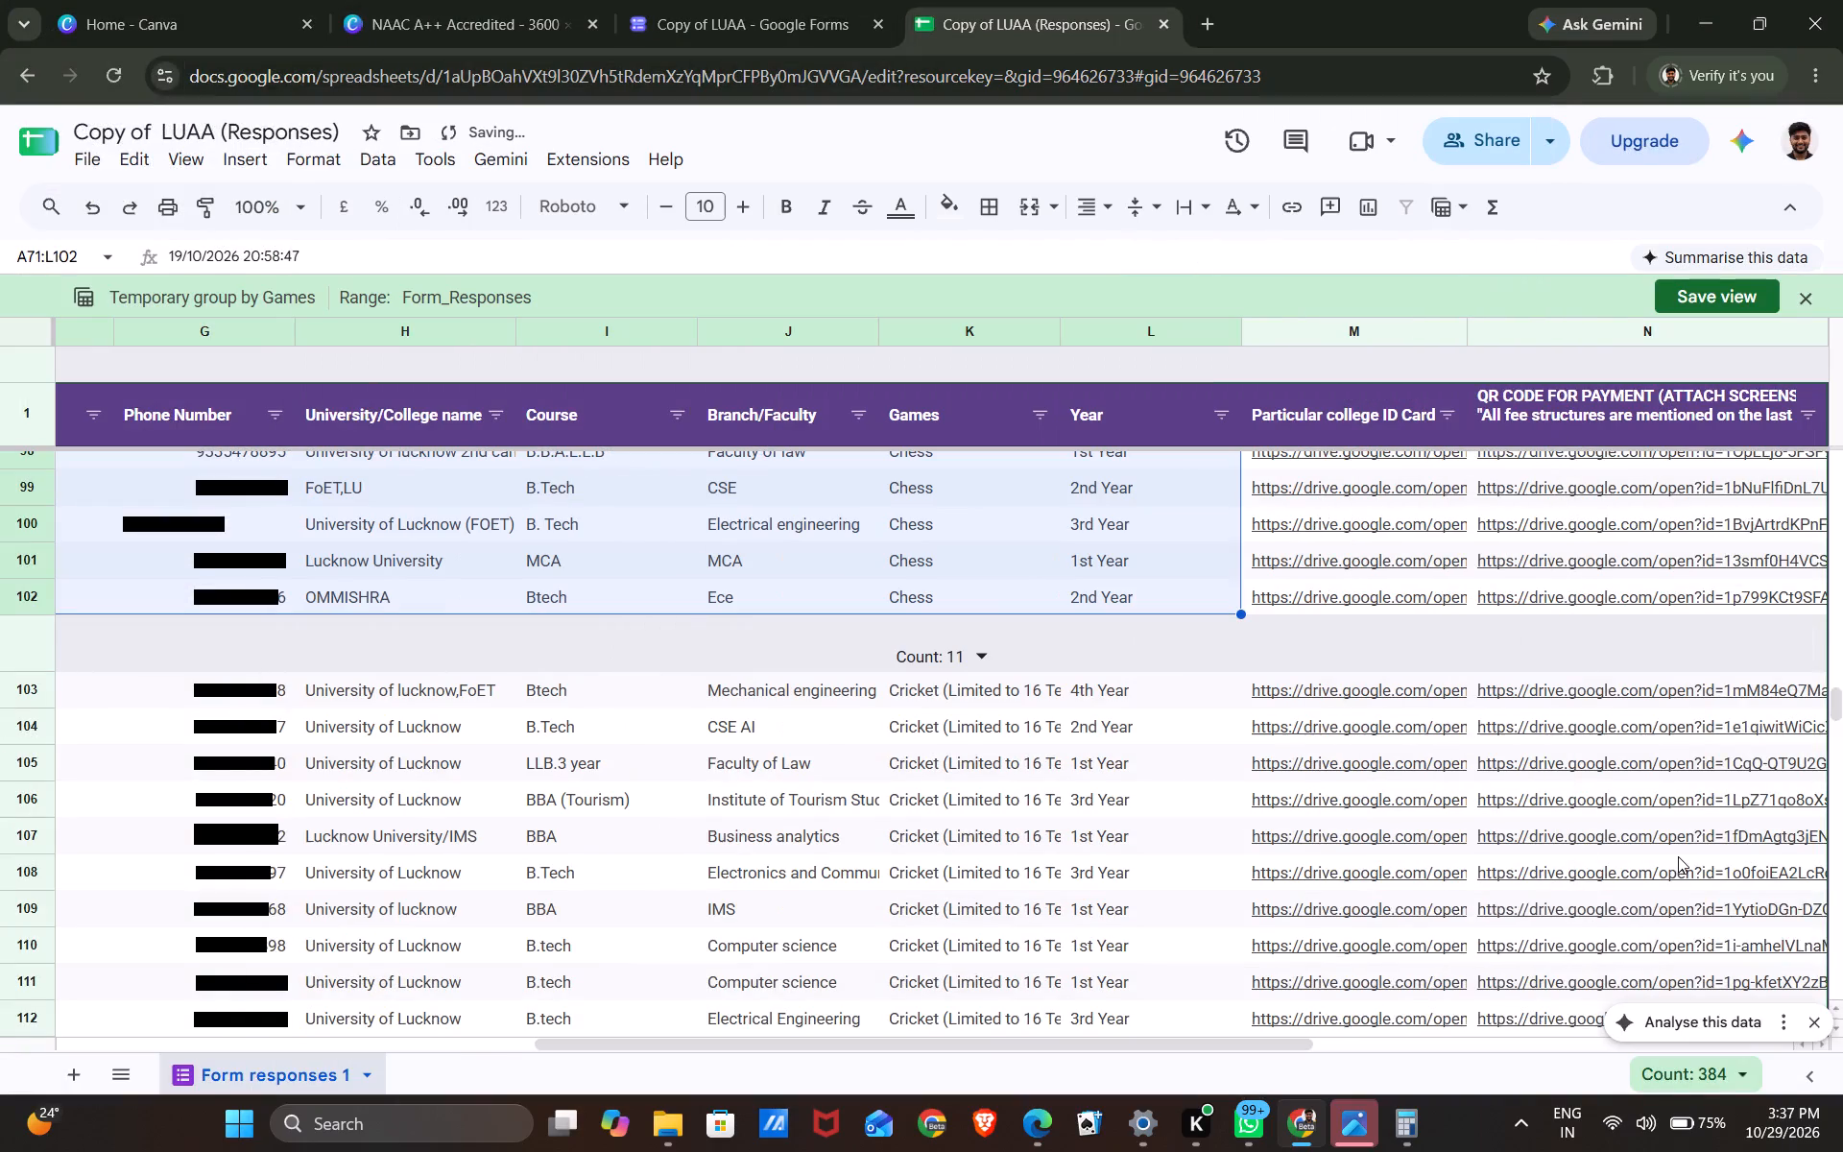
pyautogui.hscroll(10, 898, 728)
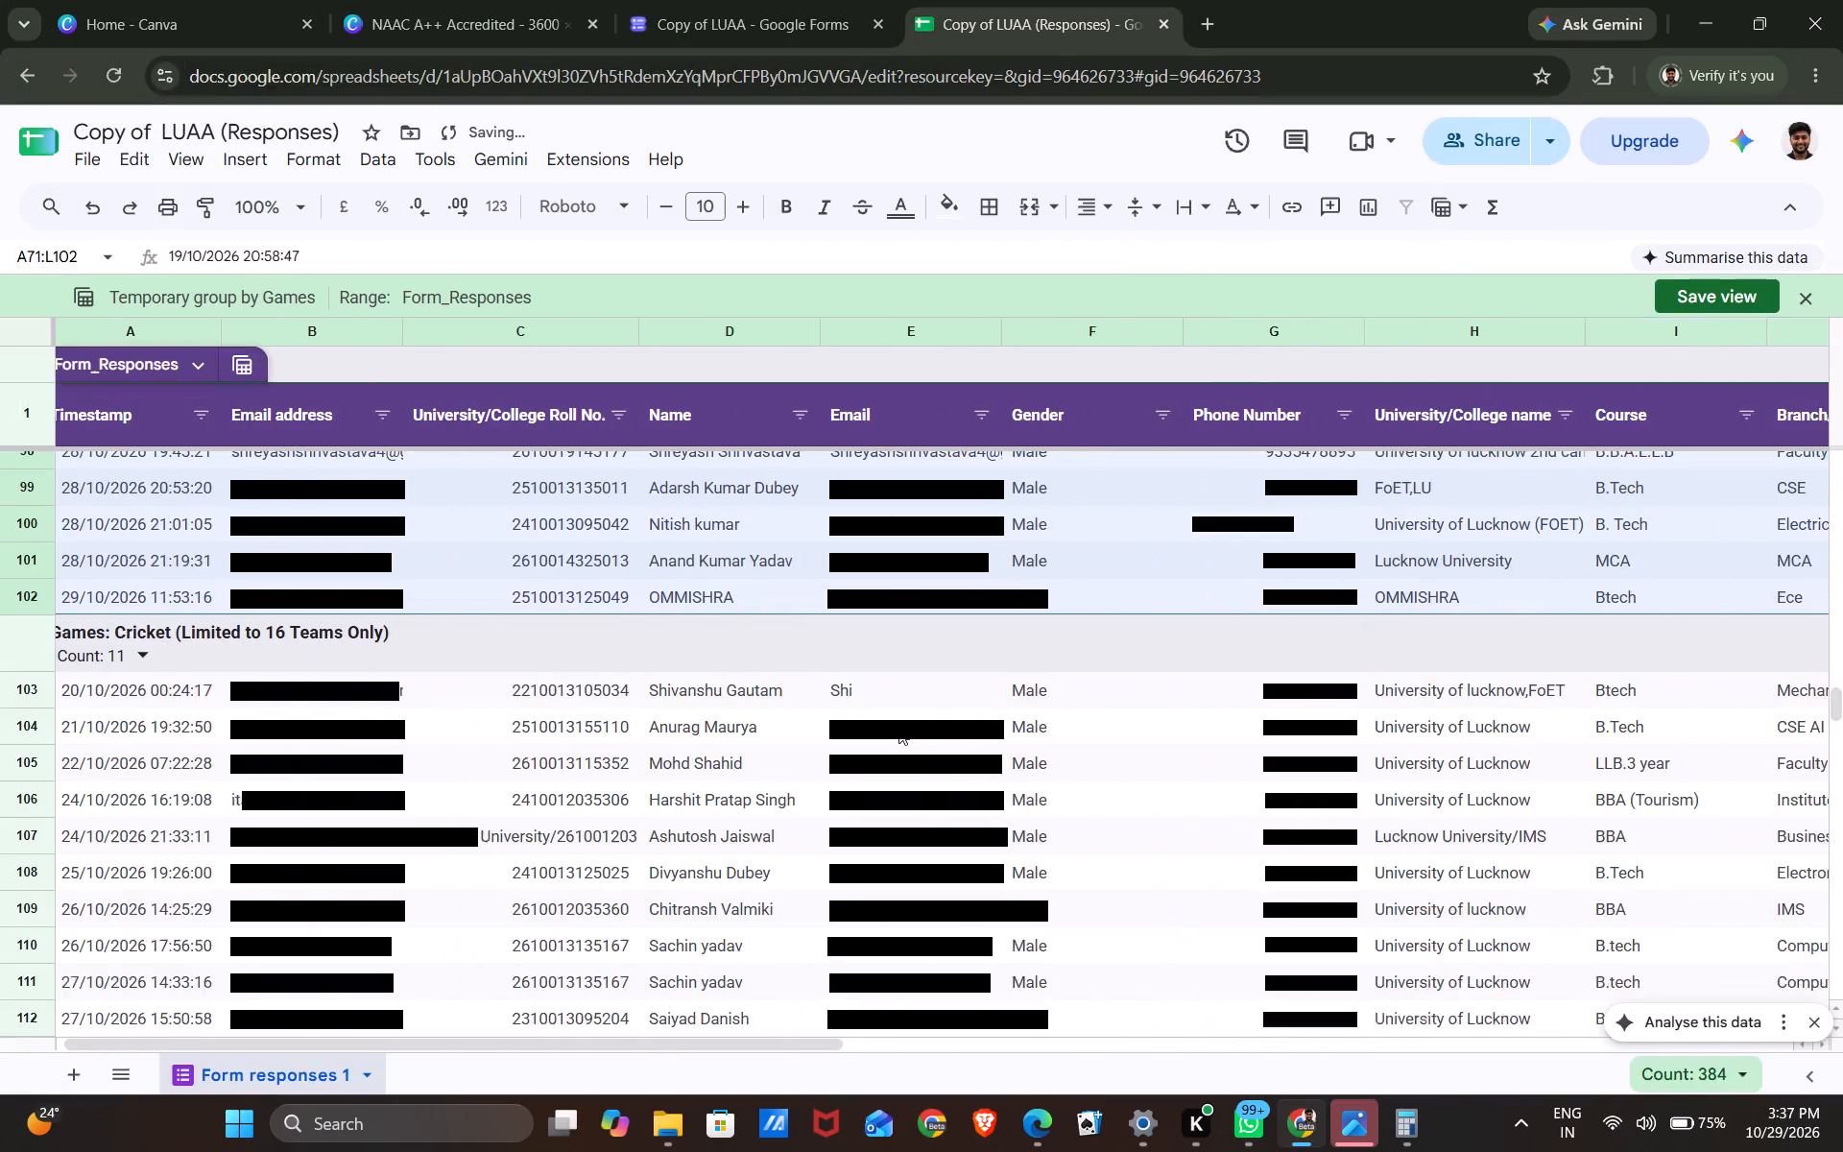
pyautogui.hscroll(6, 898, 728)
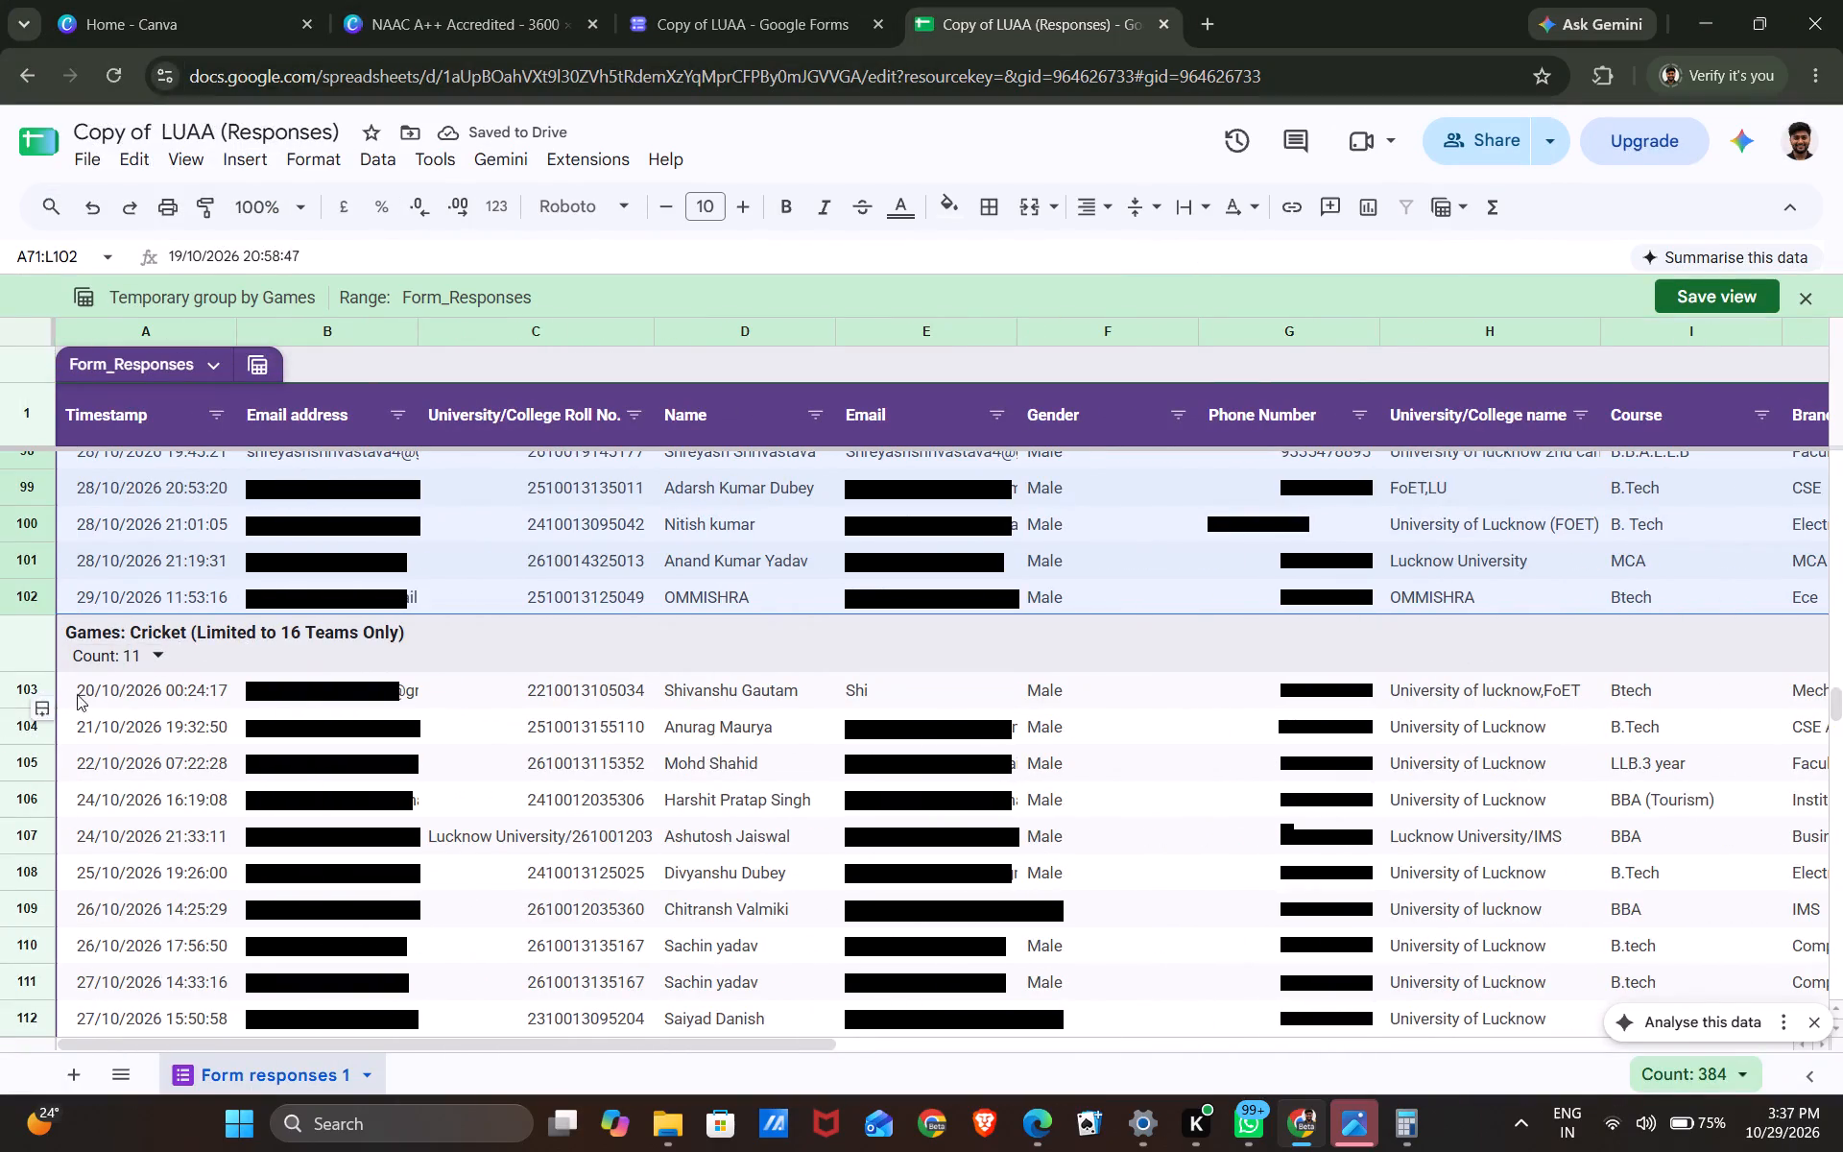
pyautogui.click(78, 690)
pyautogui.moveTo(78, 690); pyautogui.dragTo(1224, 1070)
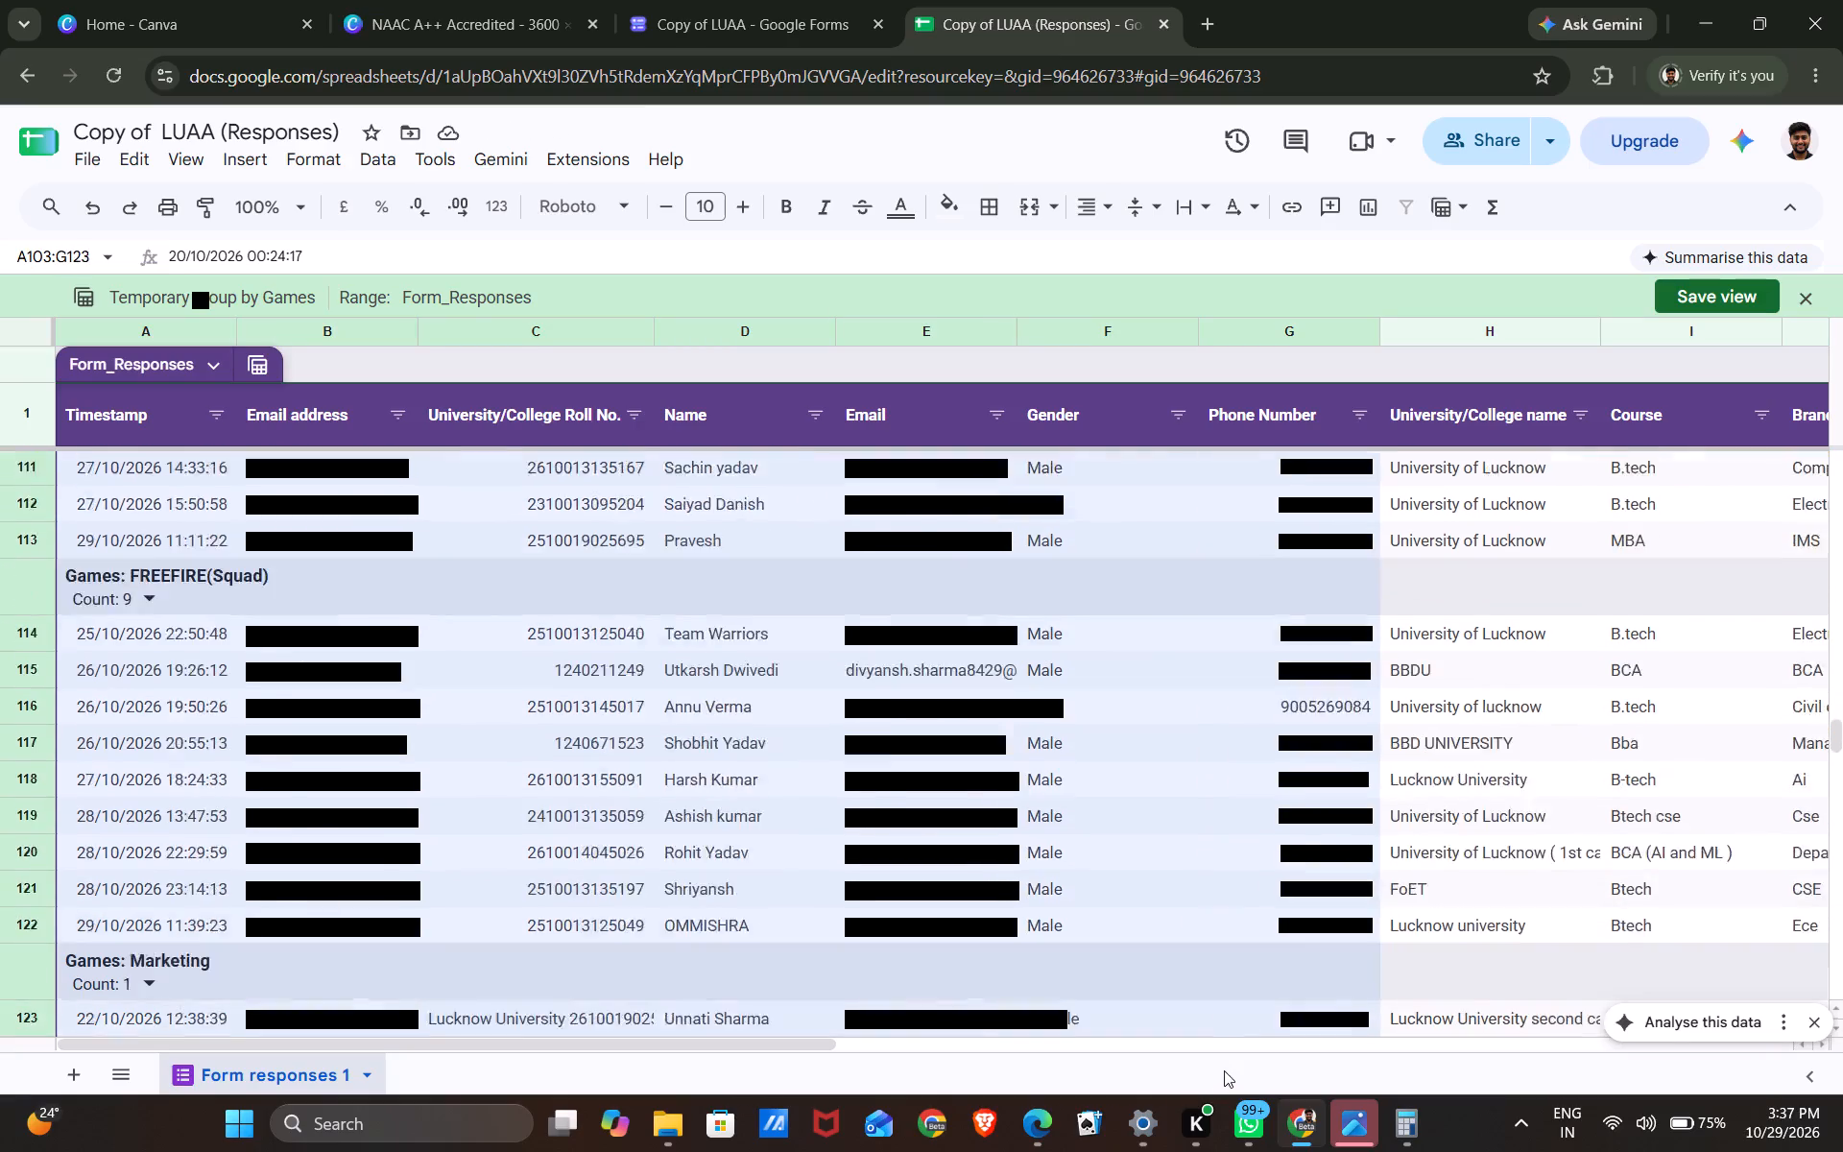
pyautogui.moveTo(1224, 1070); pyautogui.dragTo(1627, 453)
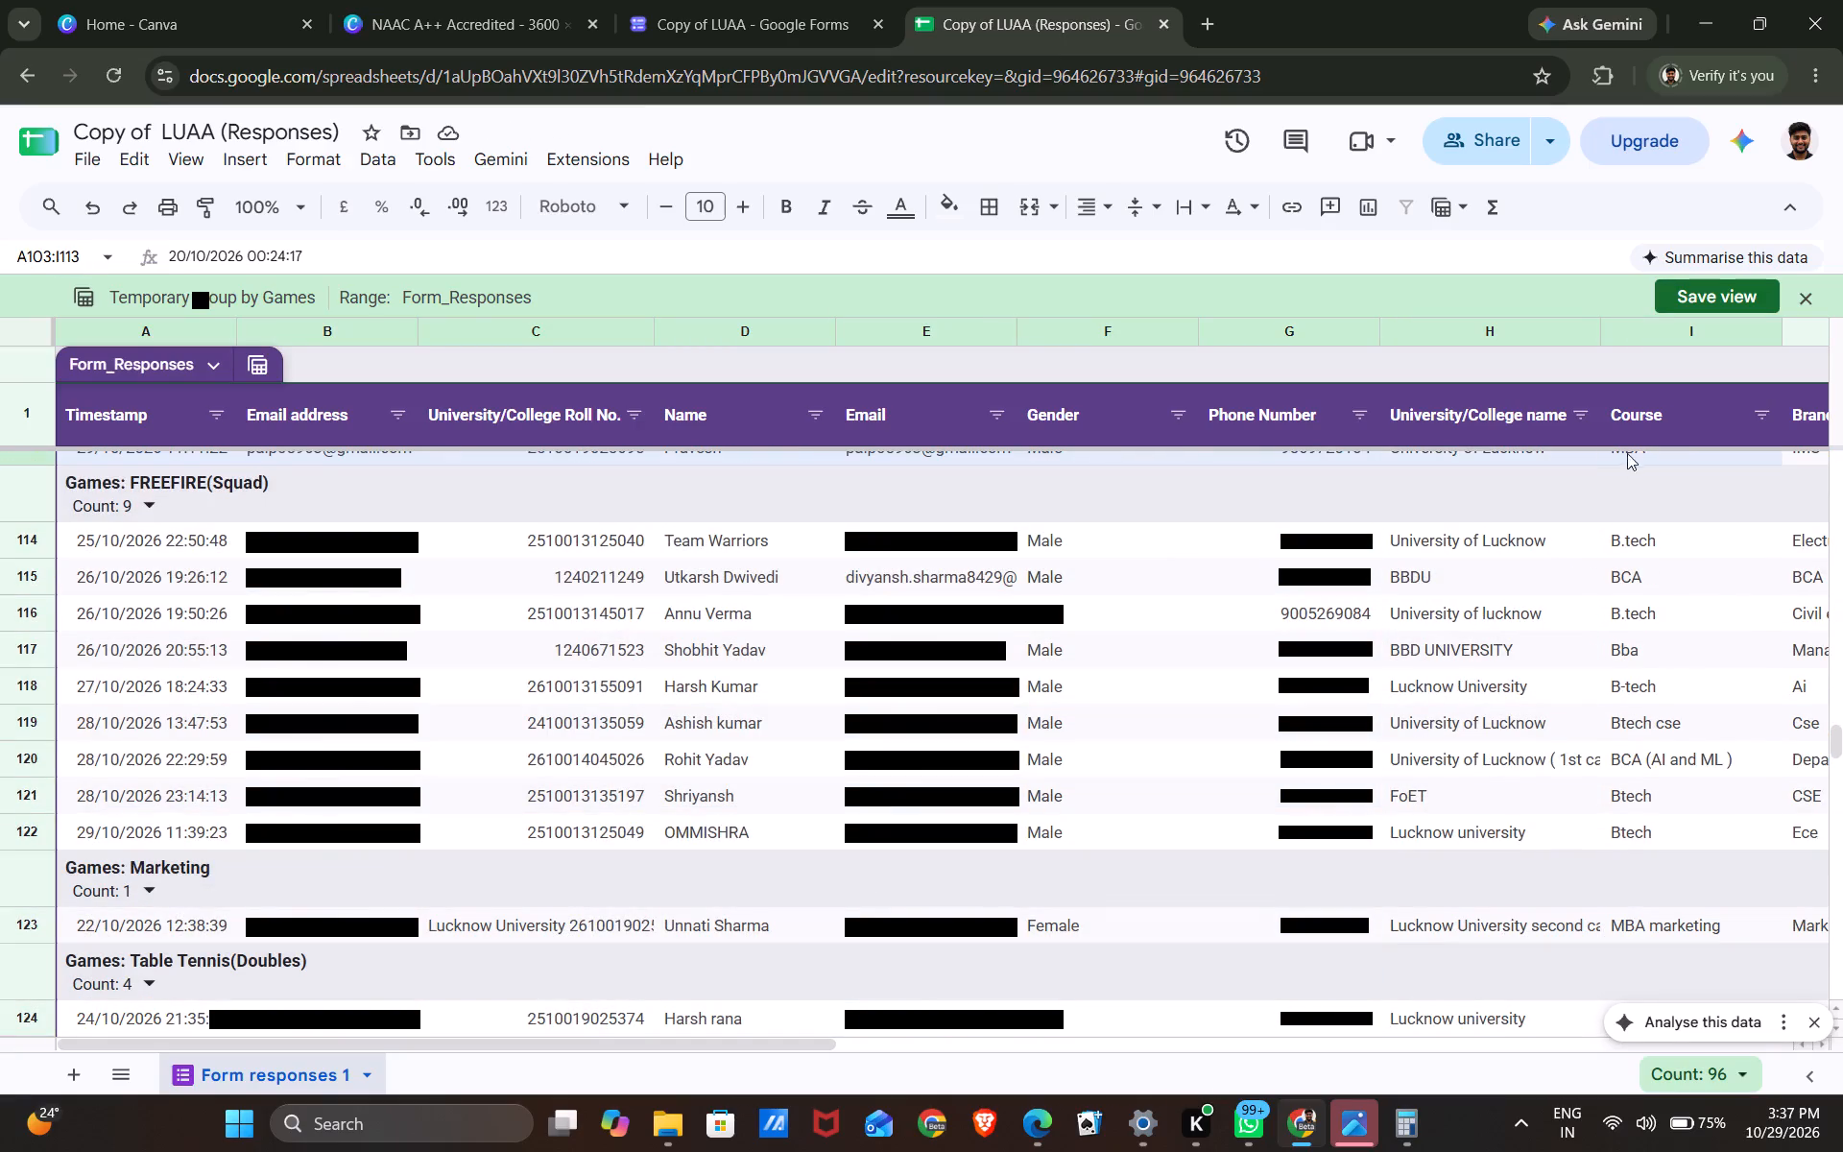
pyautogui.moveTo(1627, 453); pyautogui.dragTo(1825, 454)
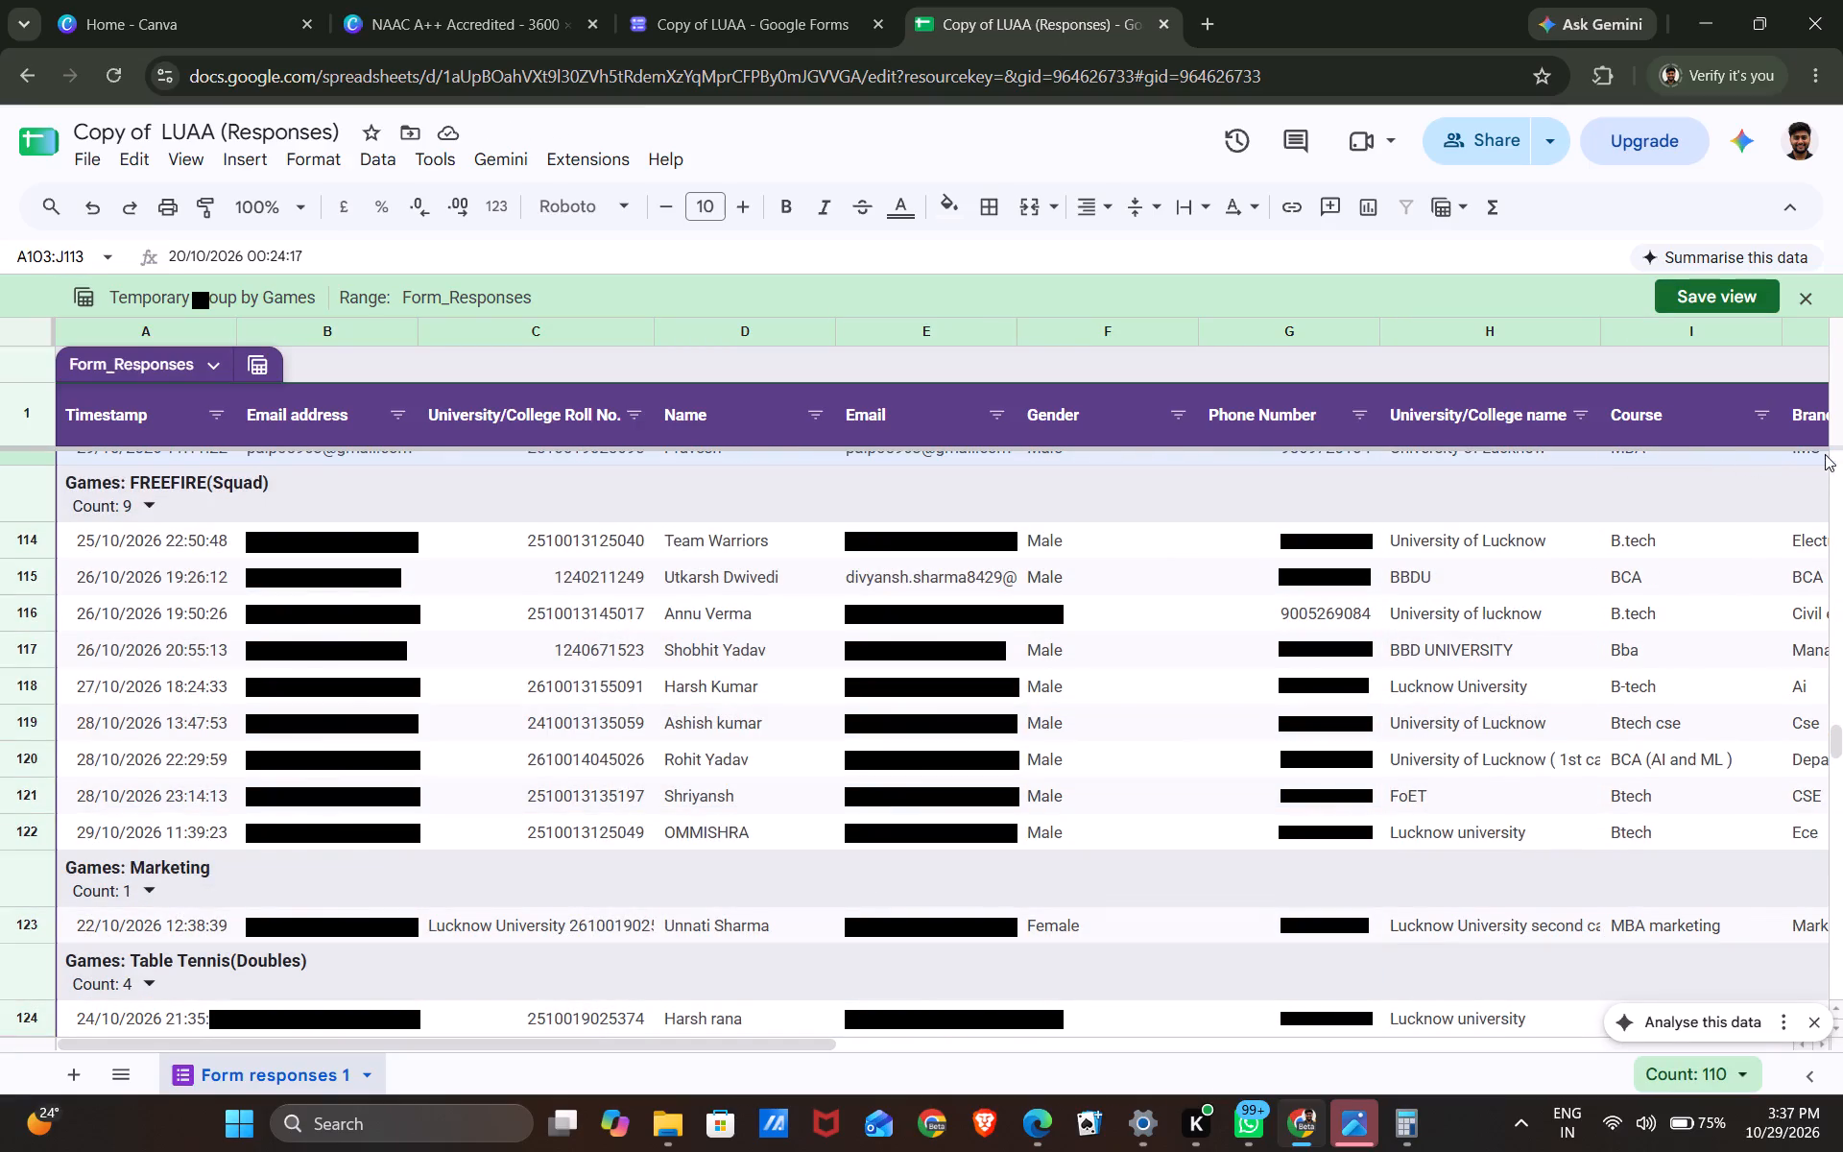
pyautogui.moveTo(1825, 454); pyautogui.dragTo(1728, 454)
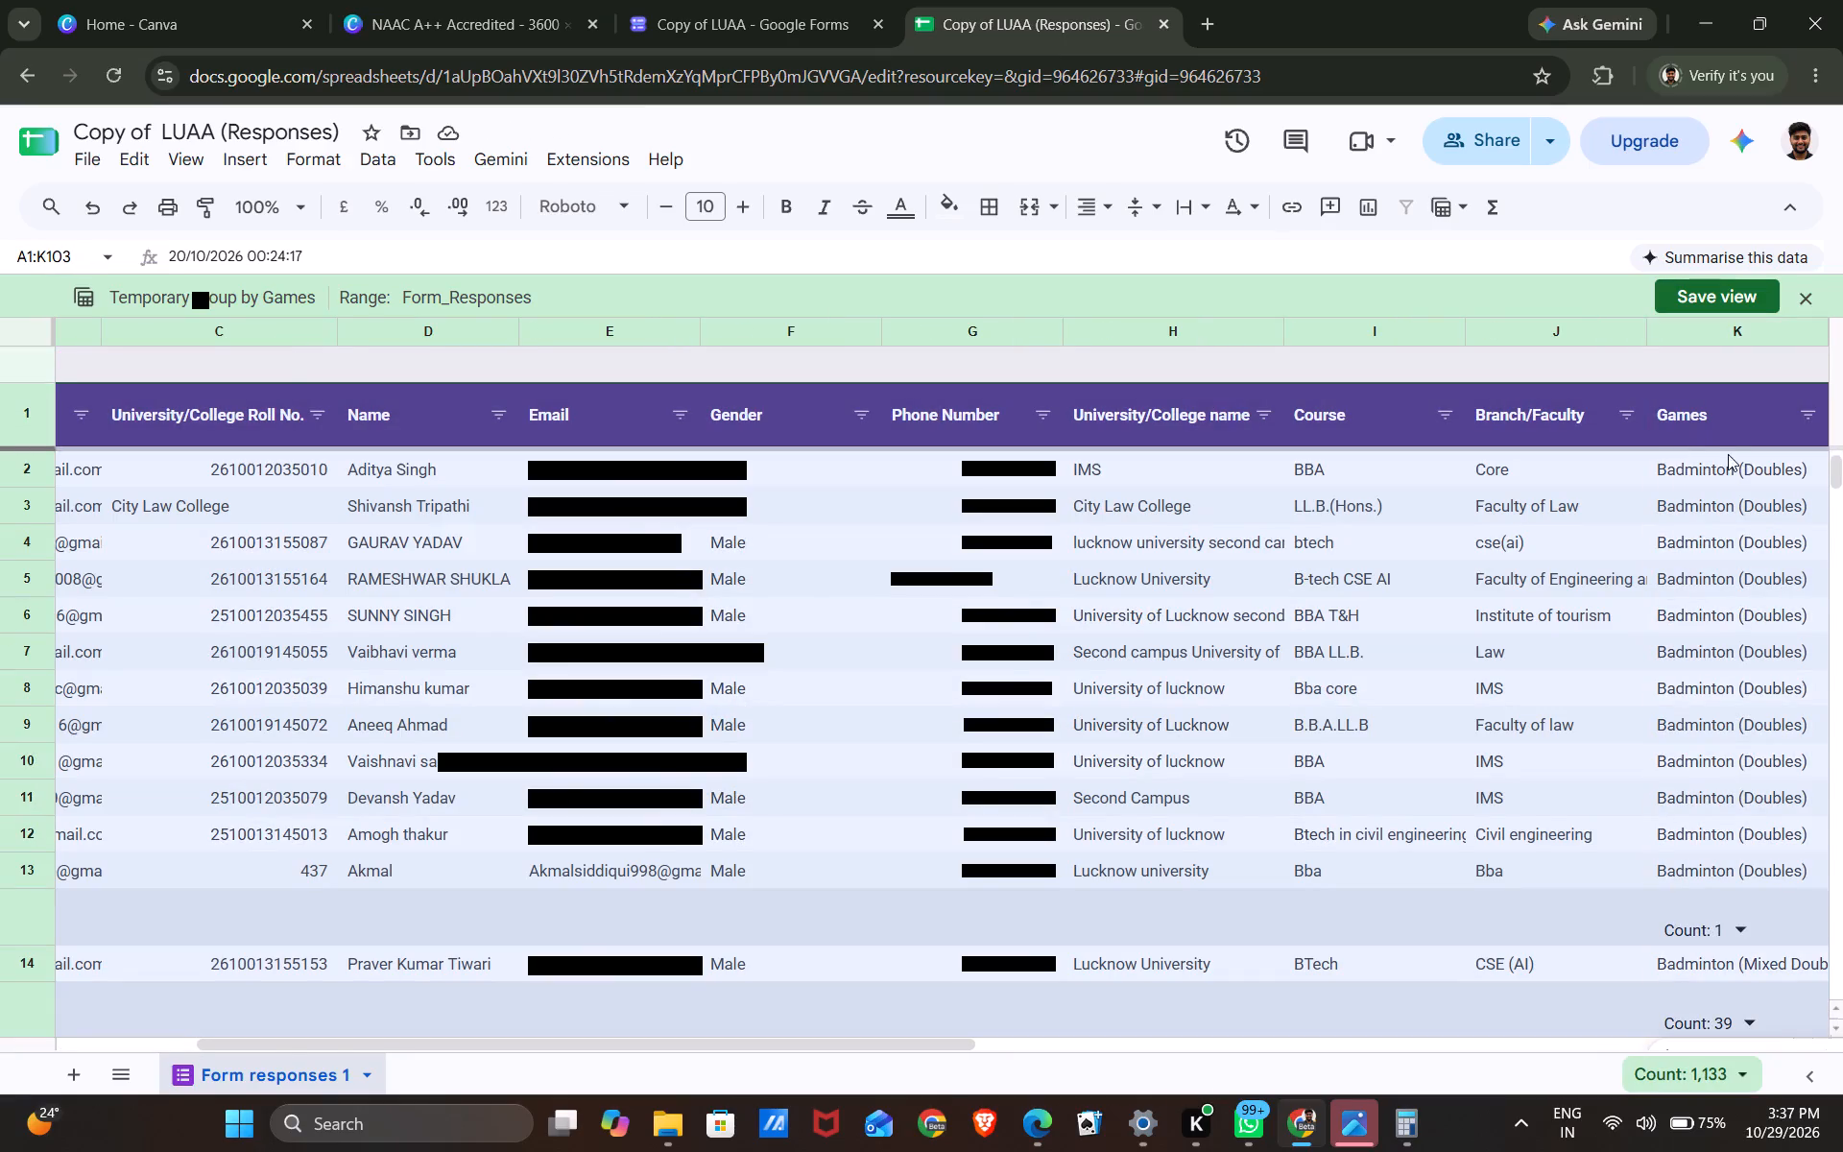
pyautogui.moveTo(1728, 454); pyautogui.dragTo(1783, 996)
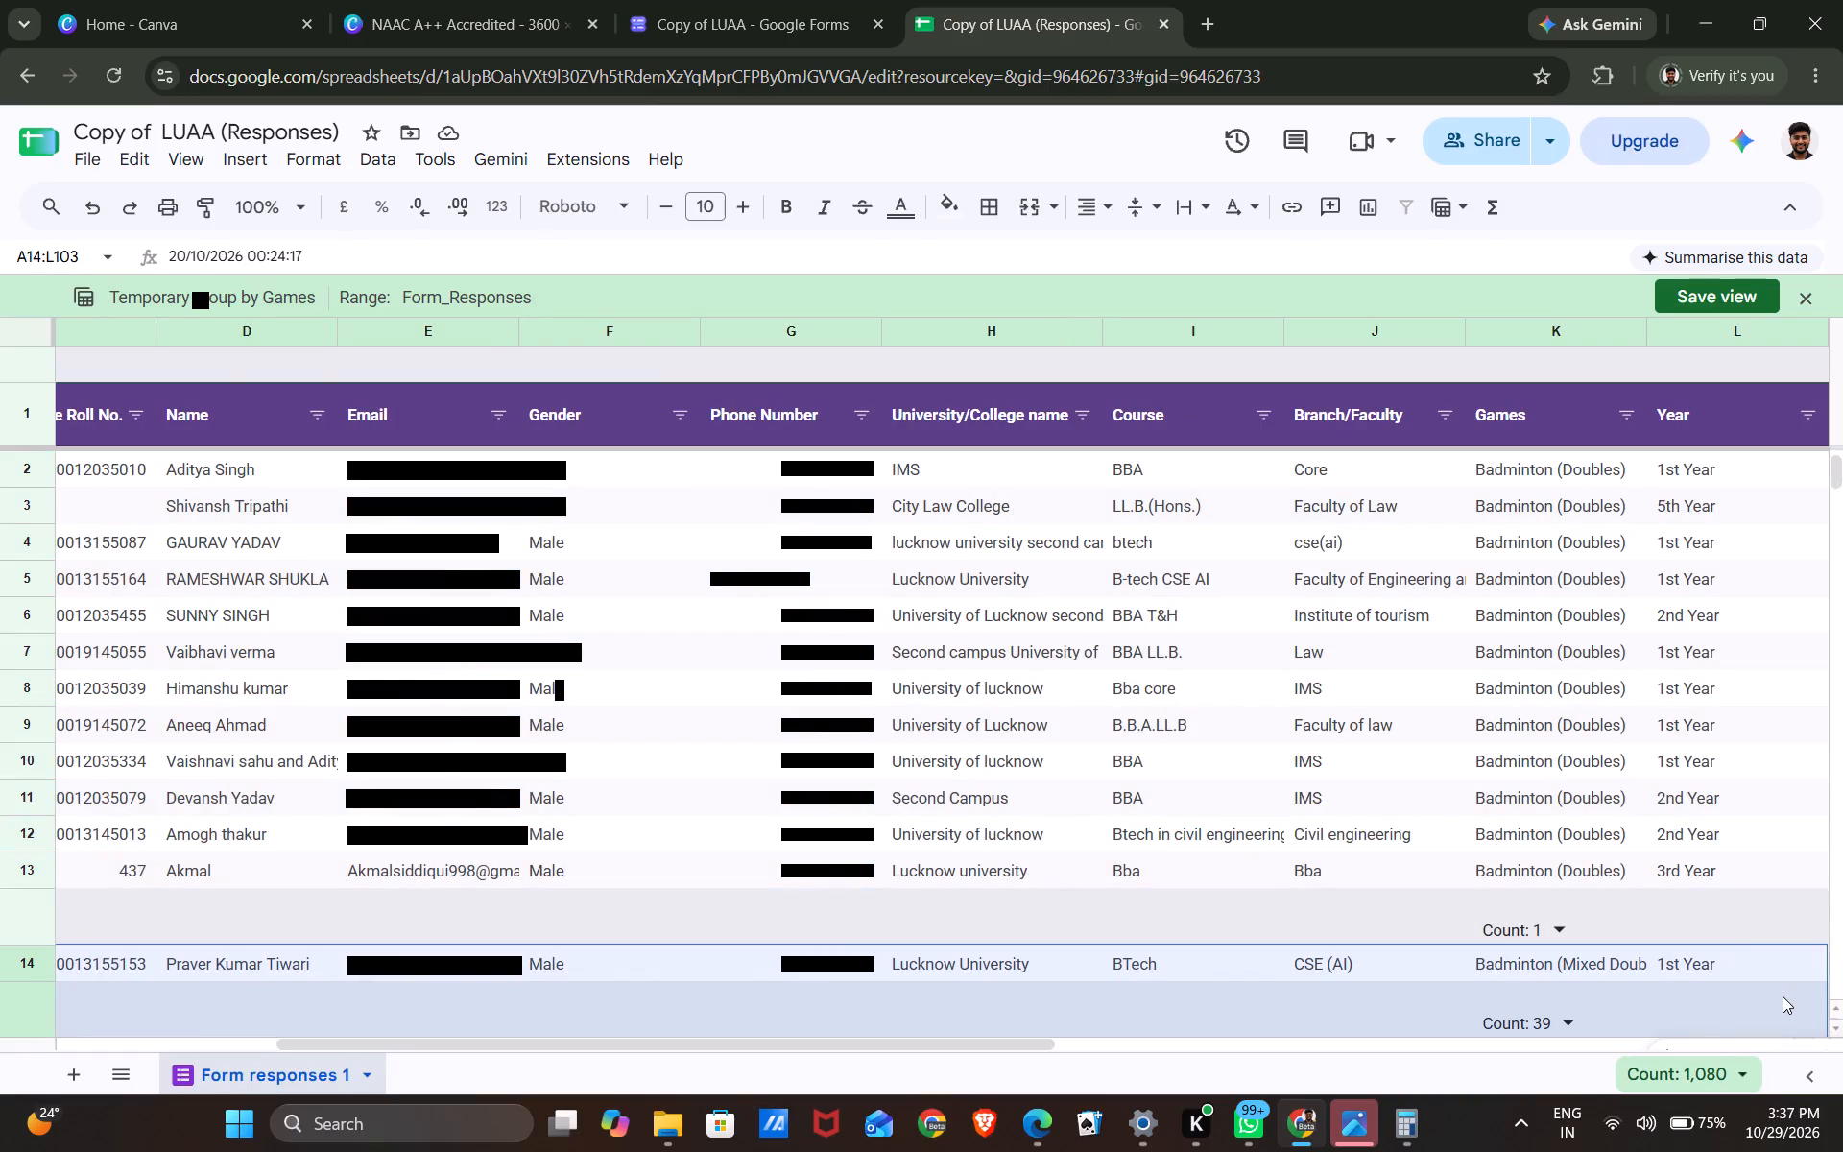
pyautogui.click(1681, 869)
# Set the print range to the Cricket entries, cells A103:L113, from Timestamp through Year.
pyautogui.scroll(-2, 1681, 869)
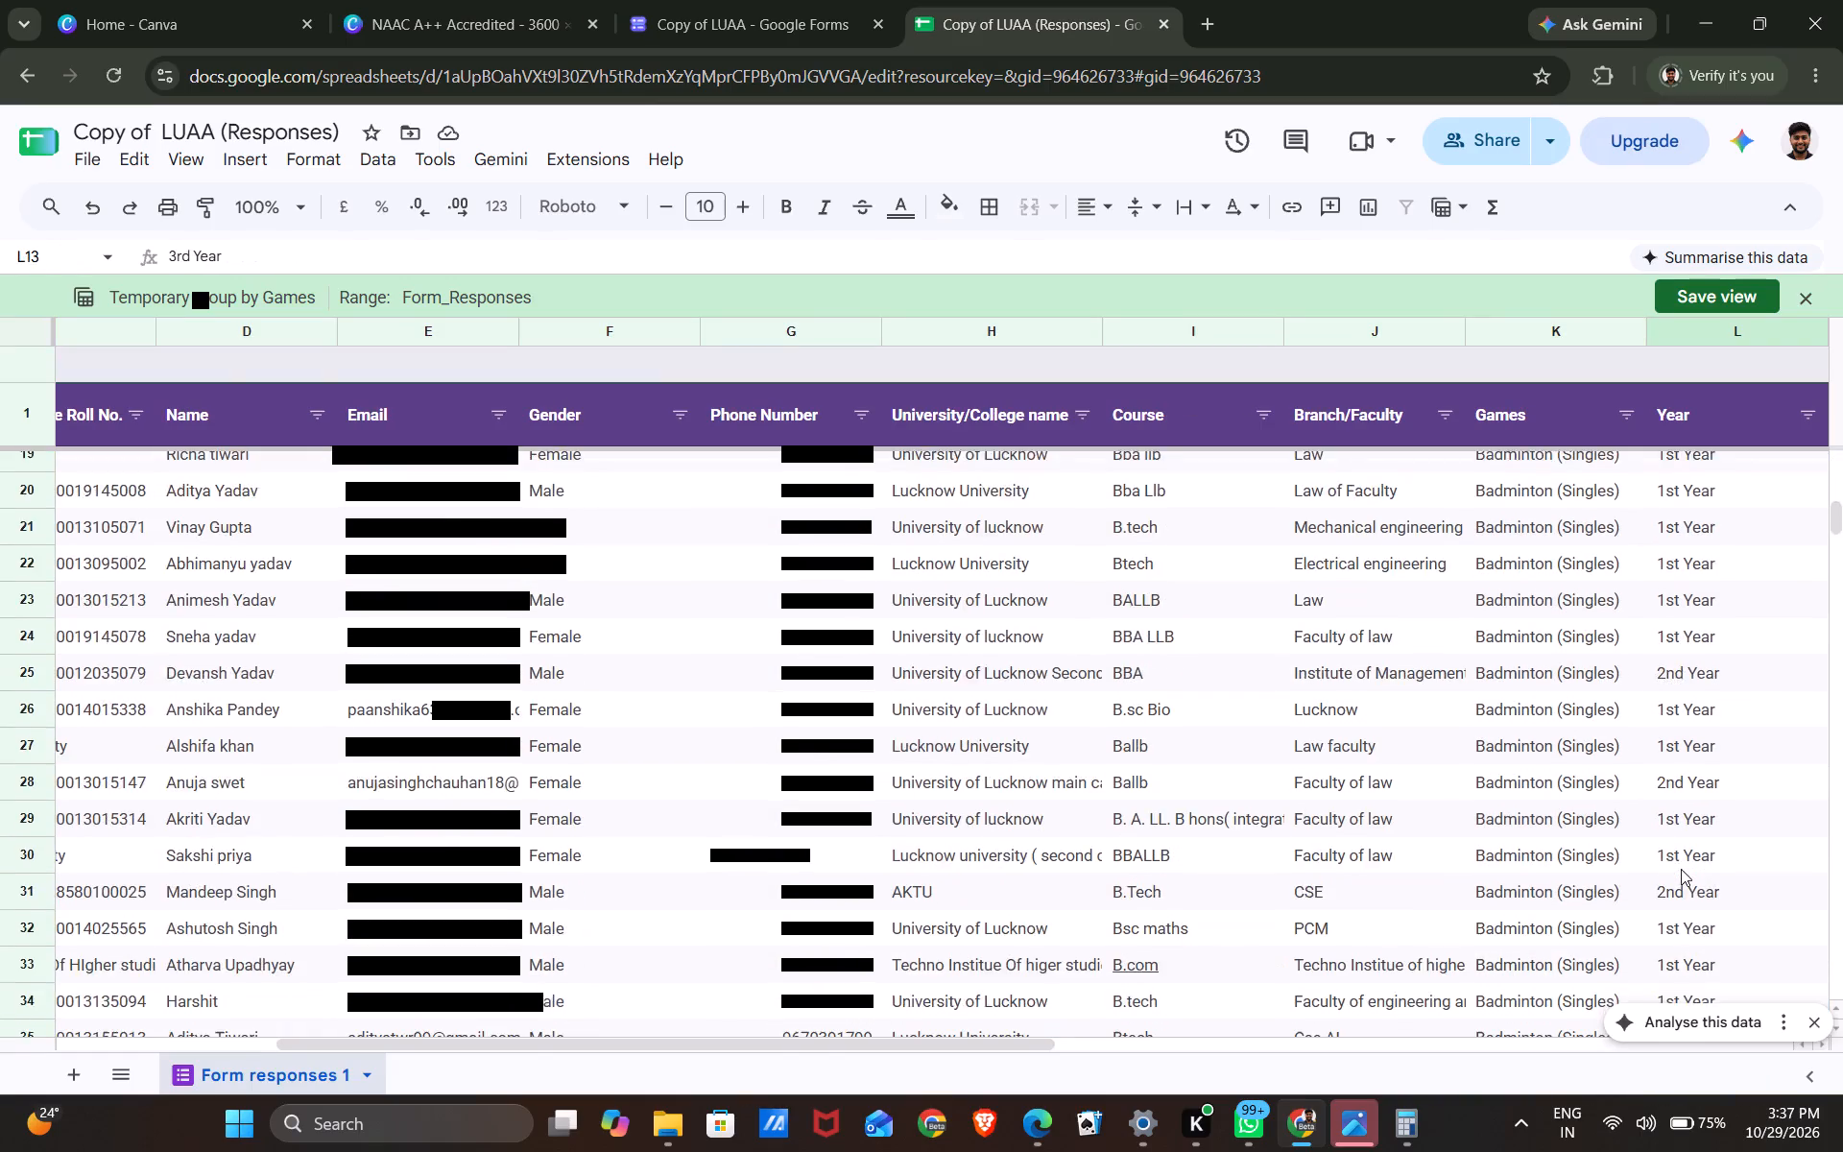
pyautogui.scroll(-7, 1681, 869)
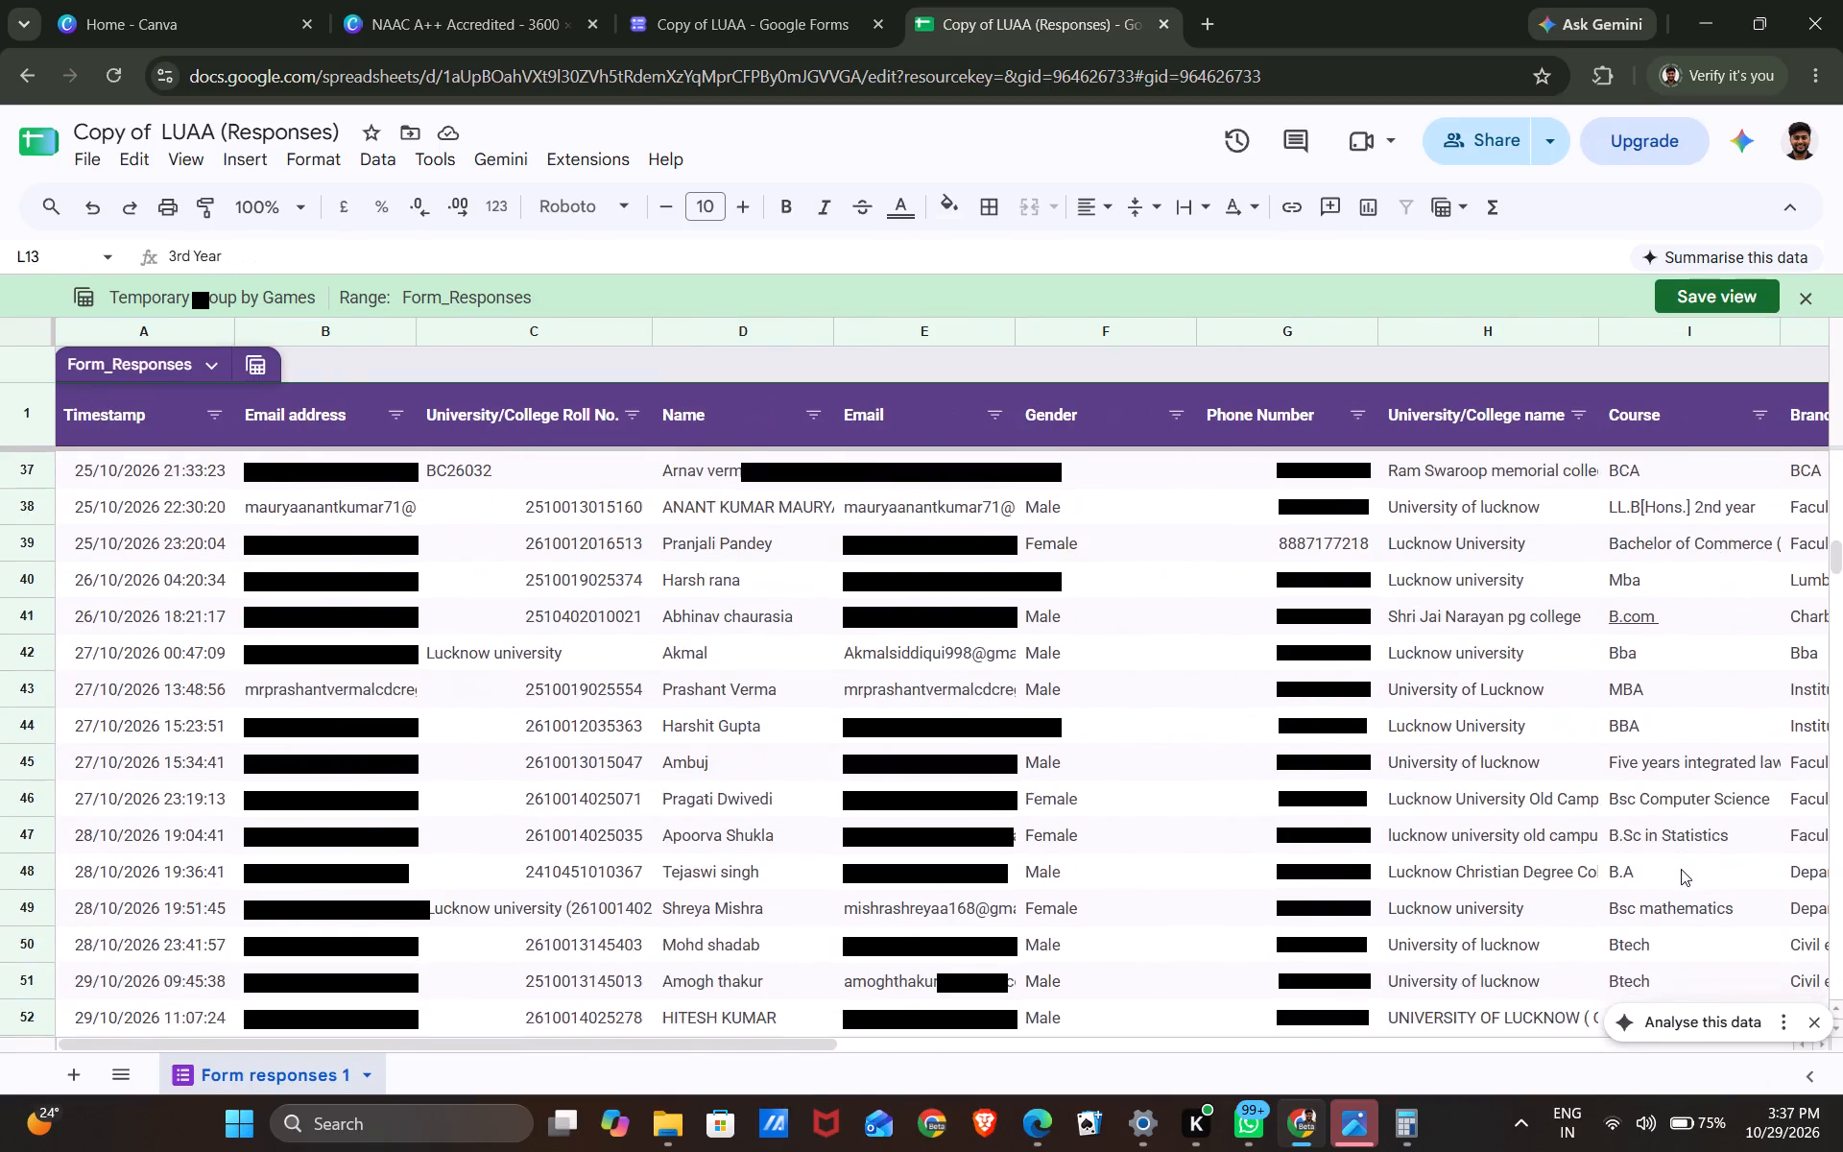
pyautogui.scroll(-5, 1681, 869)
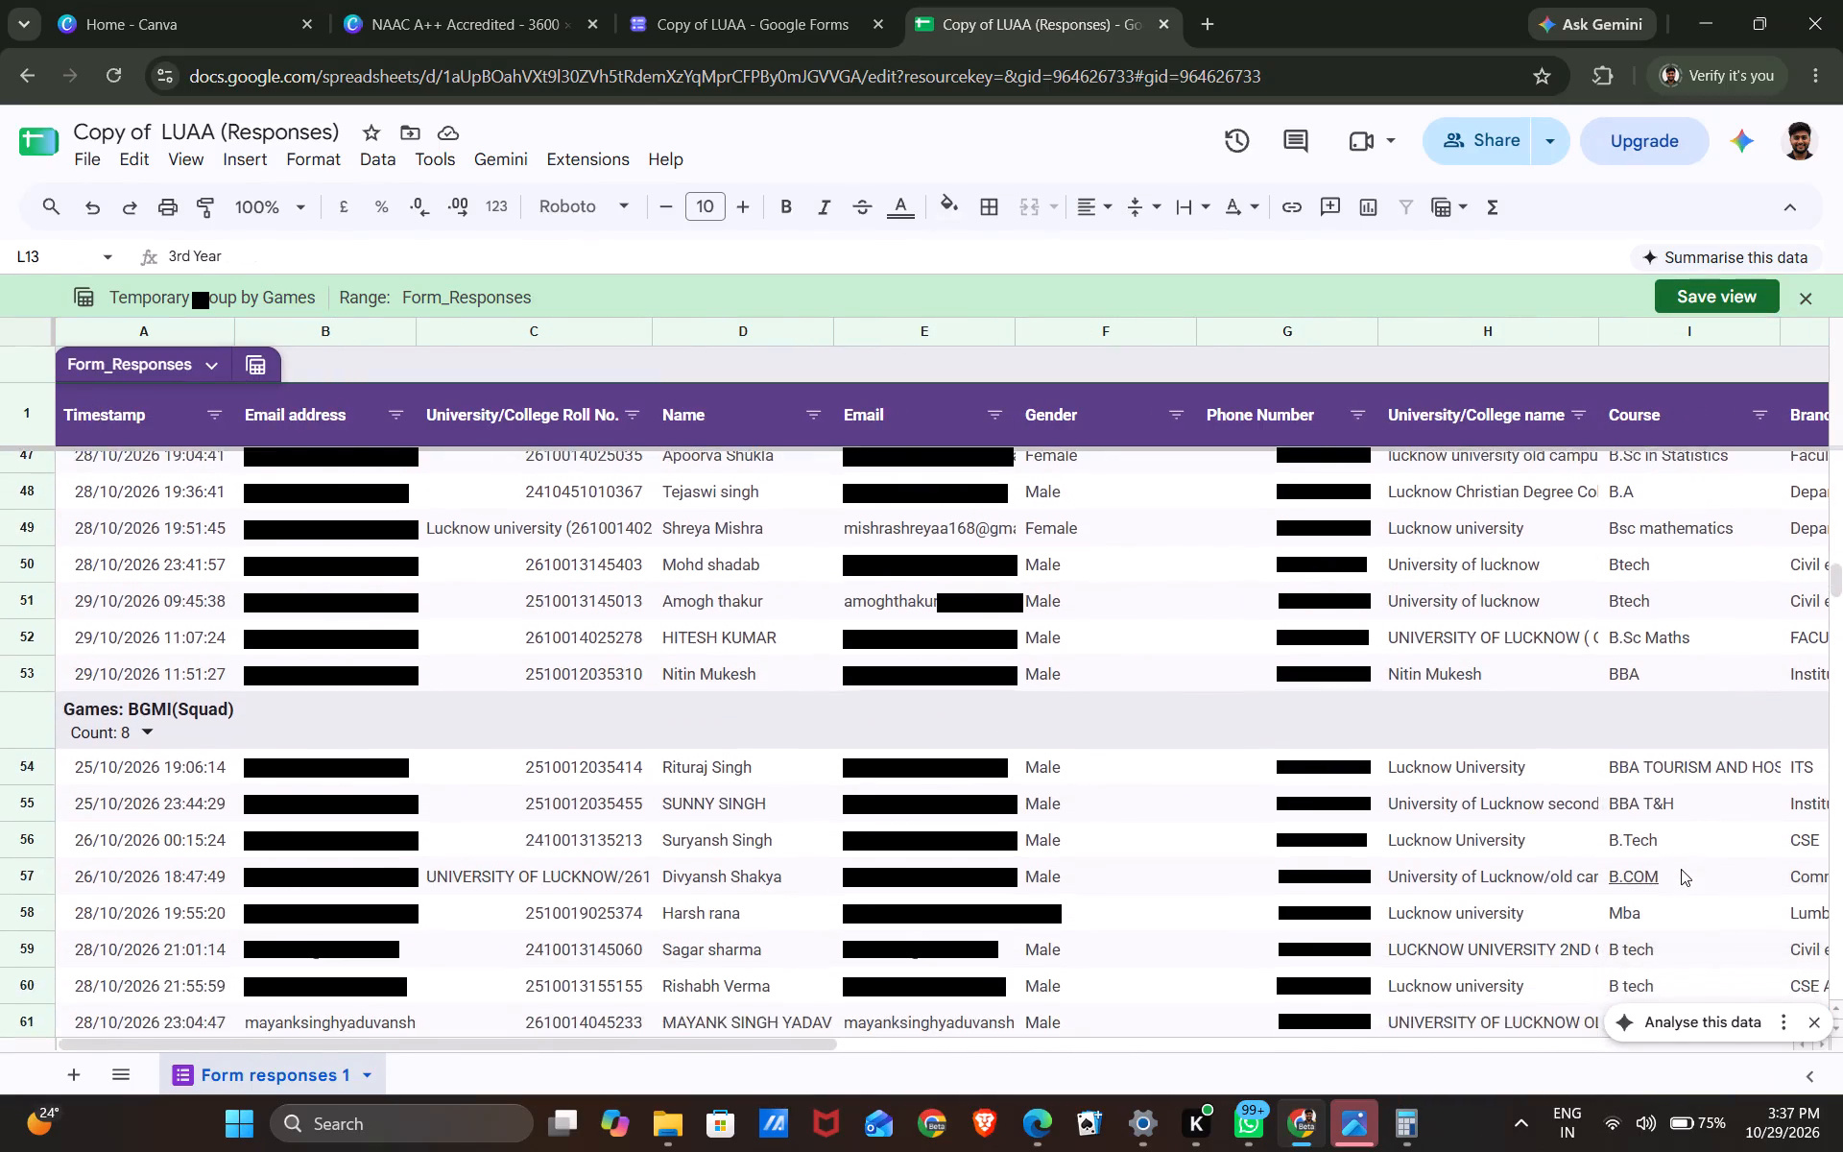
pyautogui.scroll(-5, 1681, 869)
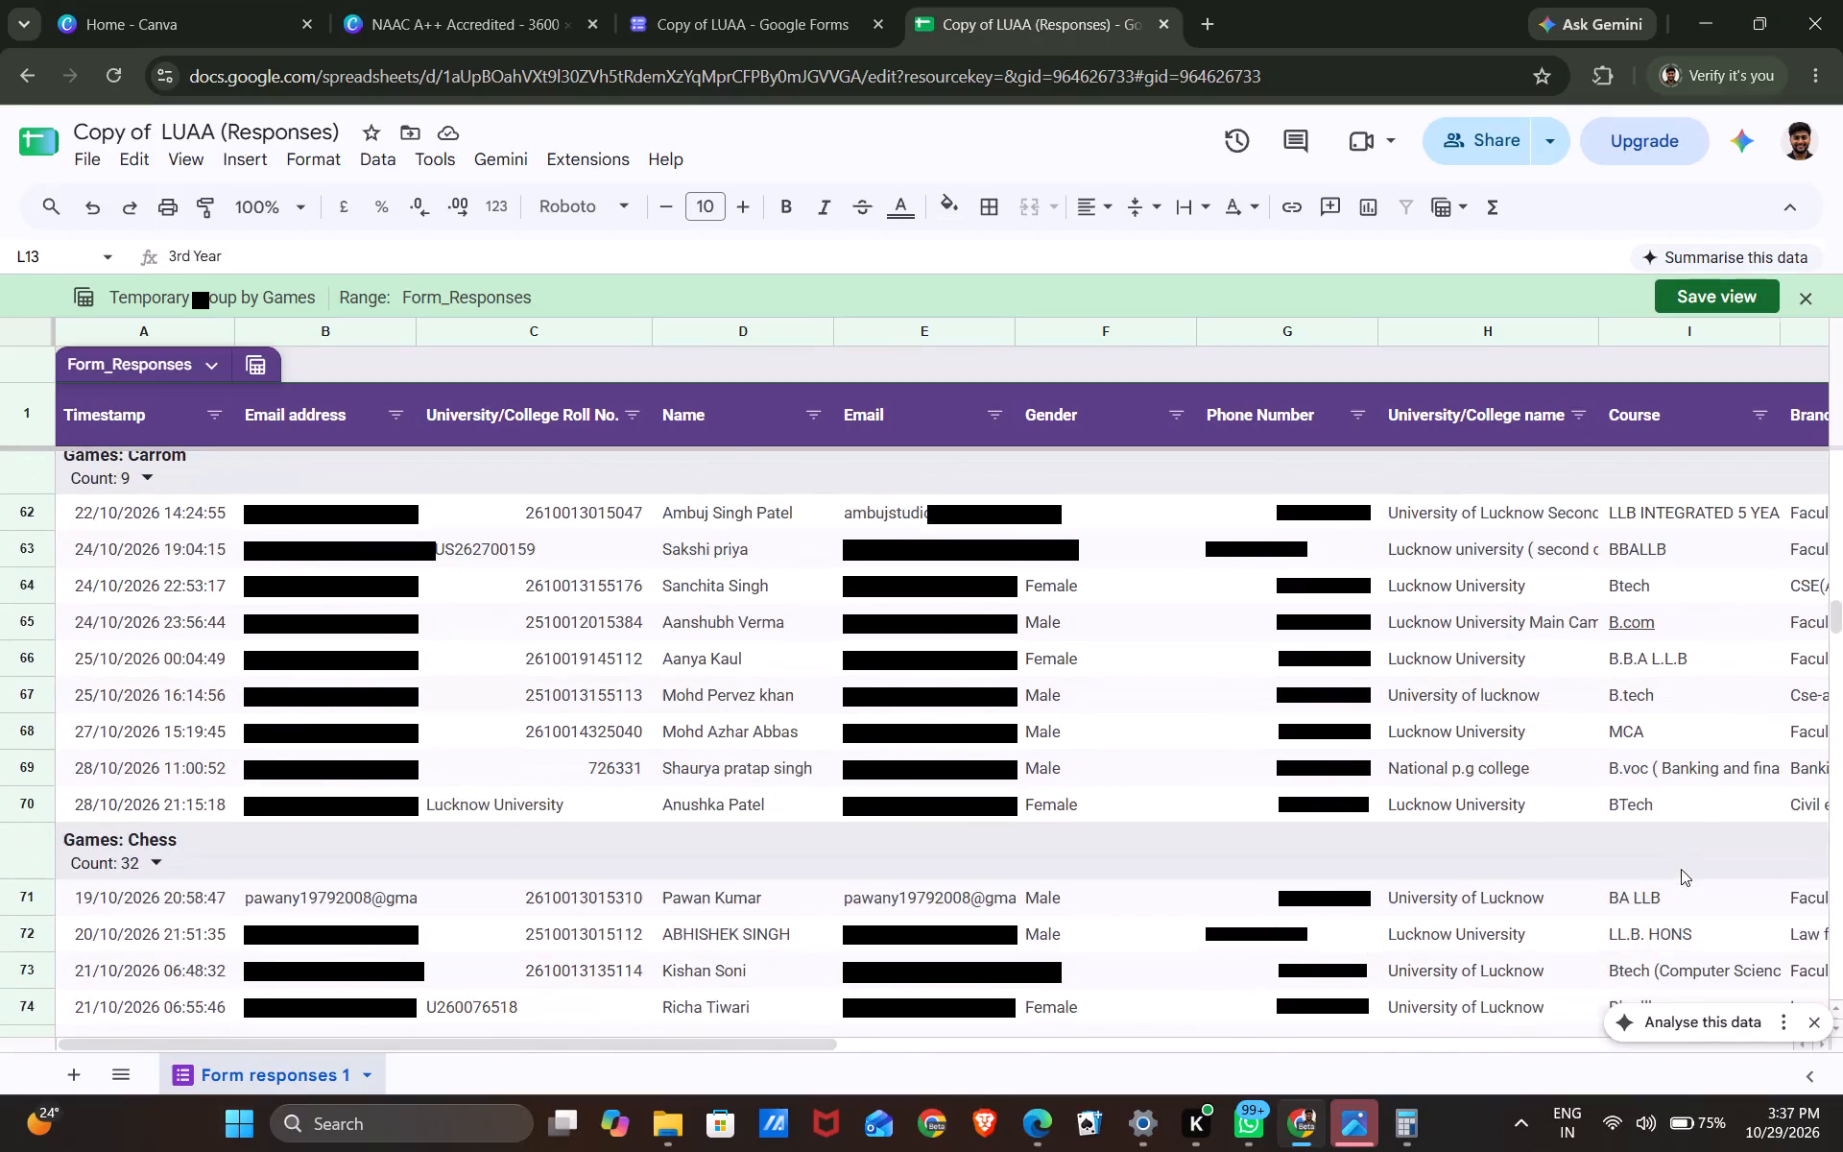
pyautogui.scroll(-5, 1681, 869)
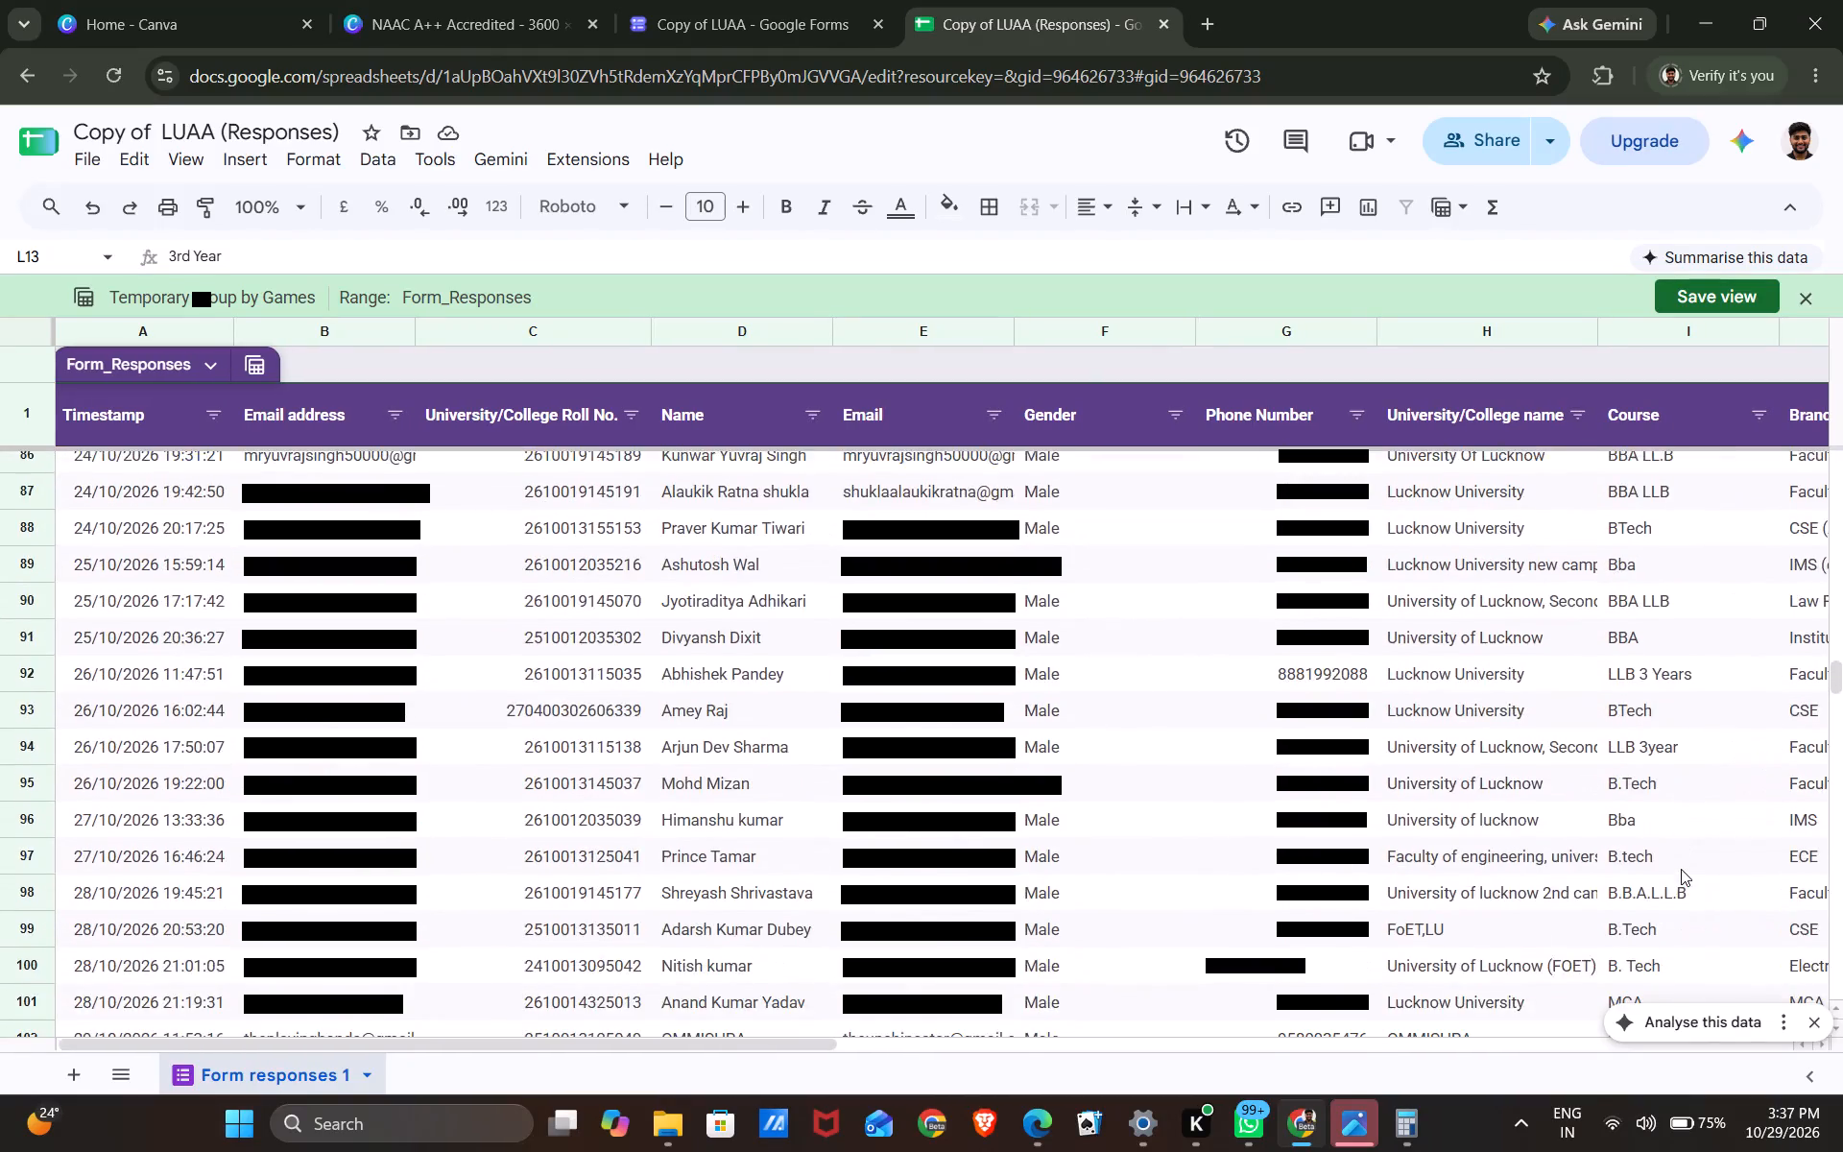
pyautogui.scroll(-4, 1681, 869)
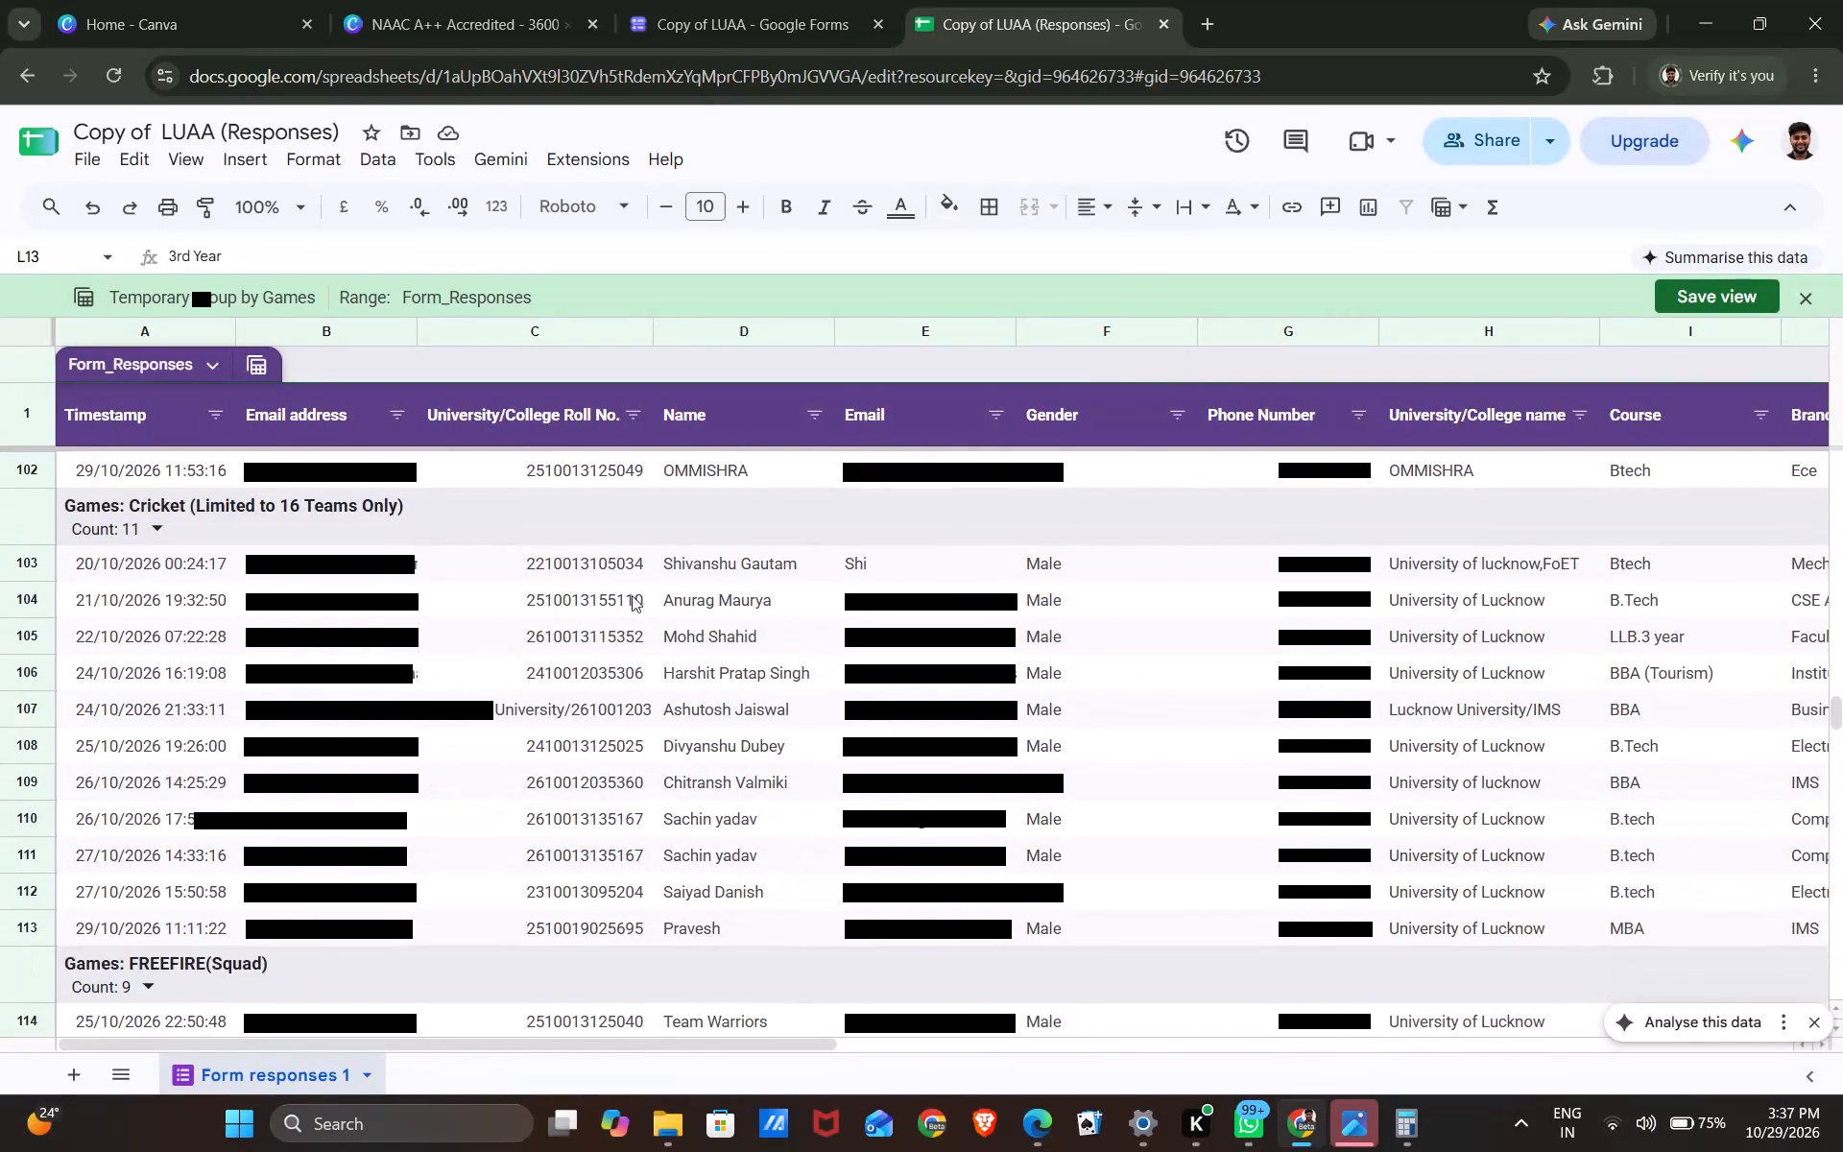
pyautogui.moveTo(93, 563); pyautogui.dragTo(437, 944)
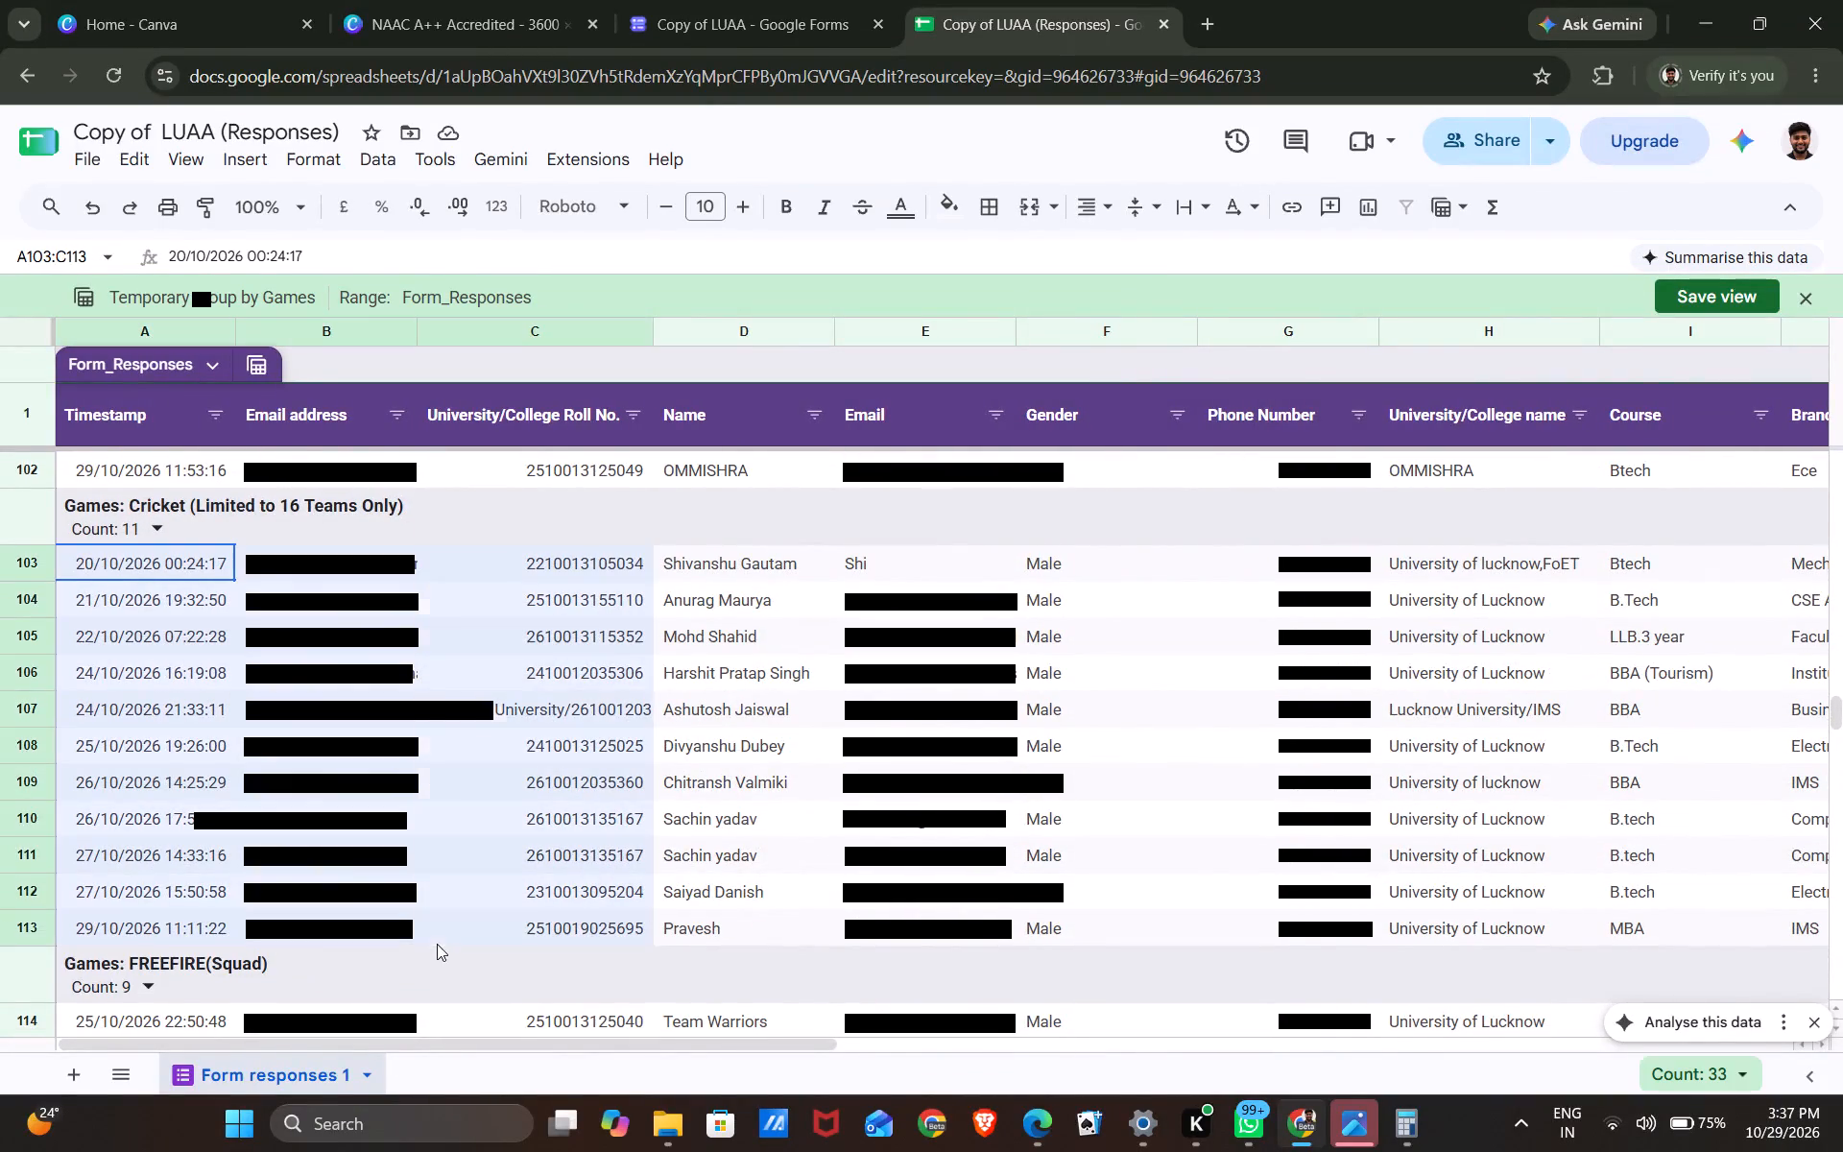
pyautogui.moveTo(437, 944); pyautogui.dragTo(1418, 927)
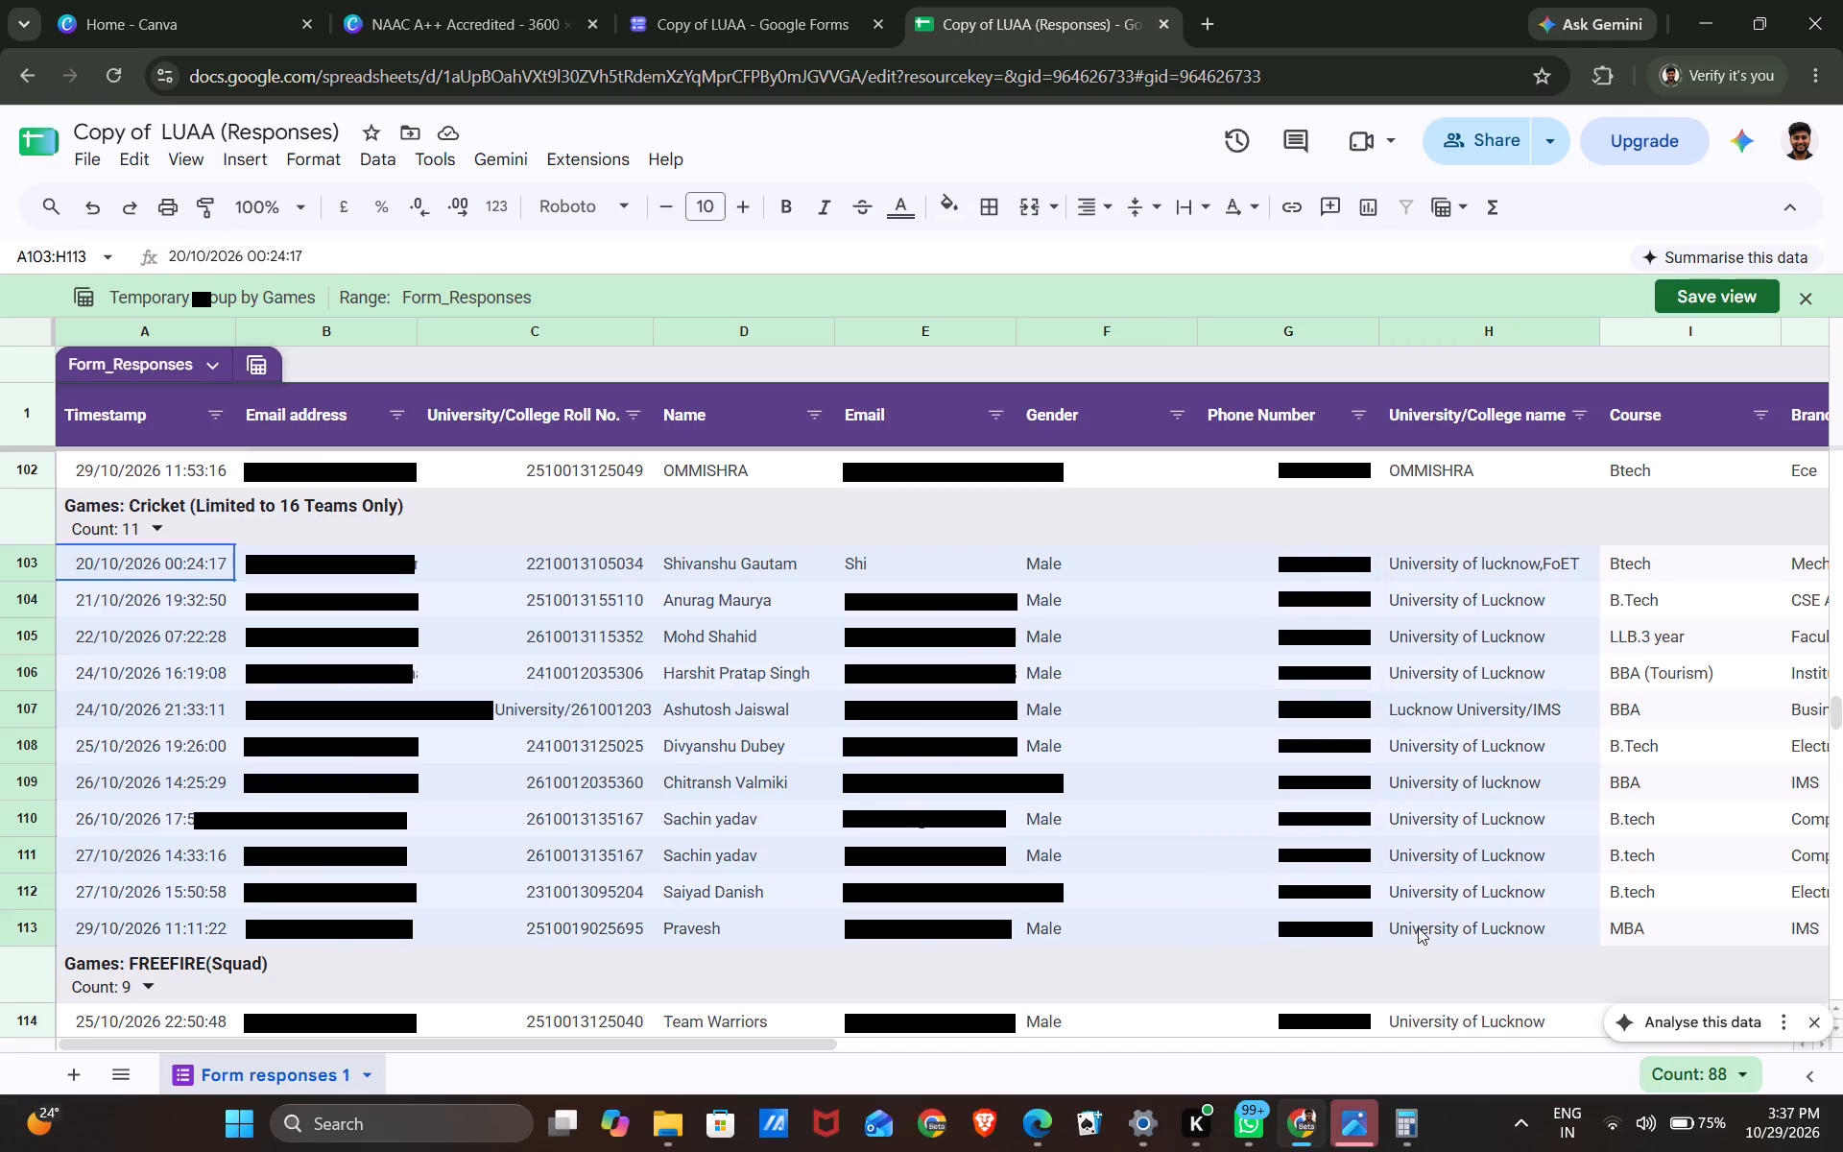
pyautogui.moveTo(1418, 927); pyautogui.dragTo(1561, 915)
pyautogui.moveTo(1561, 915); pyautogui.dragTo(1841, 919)
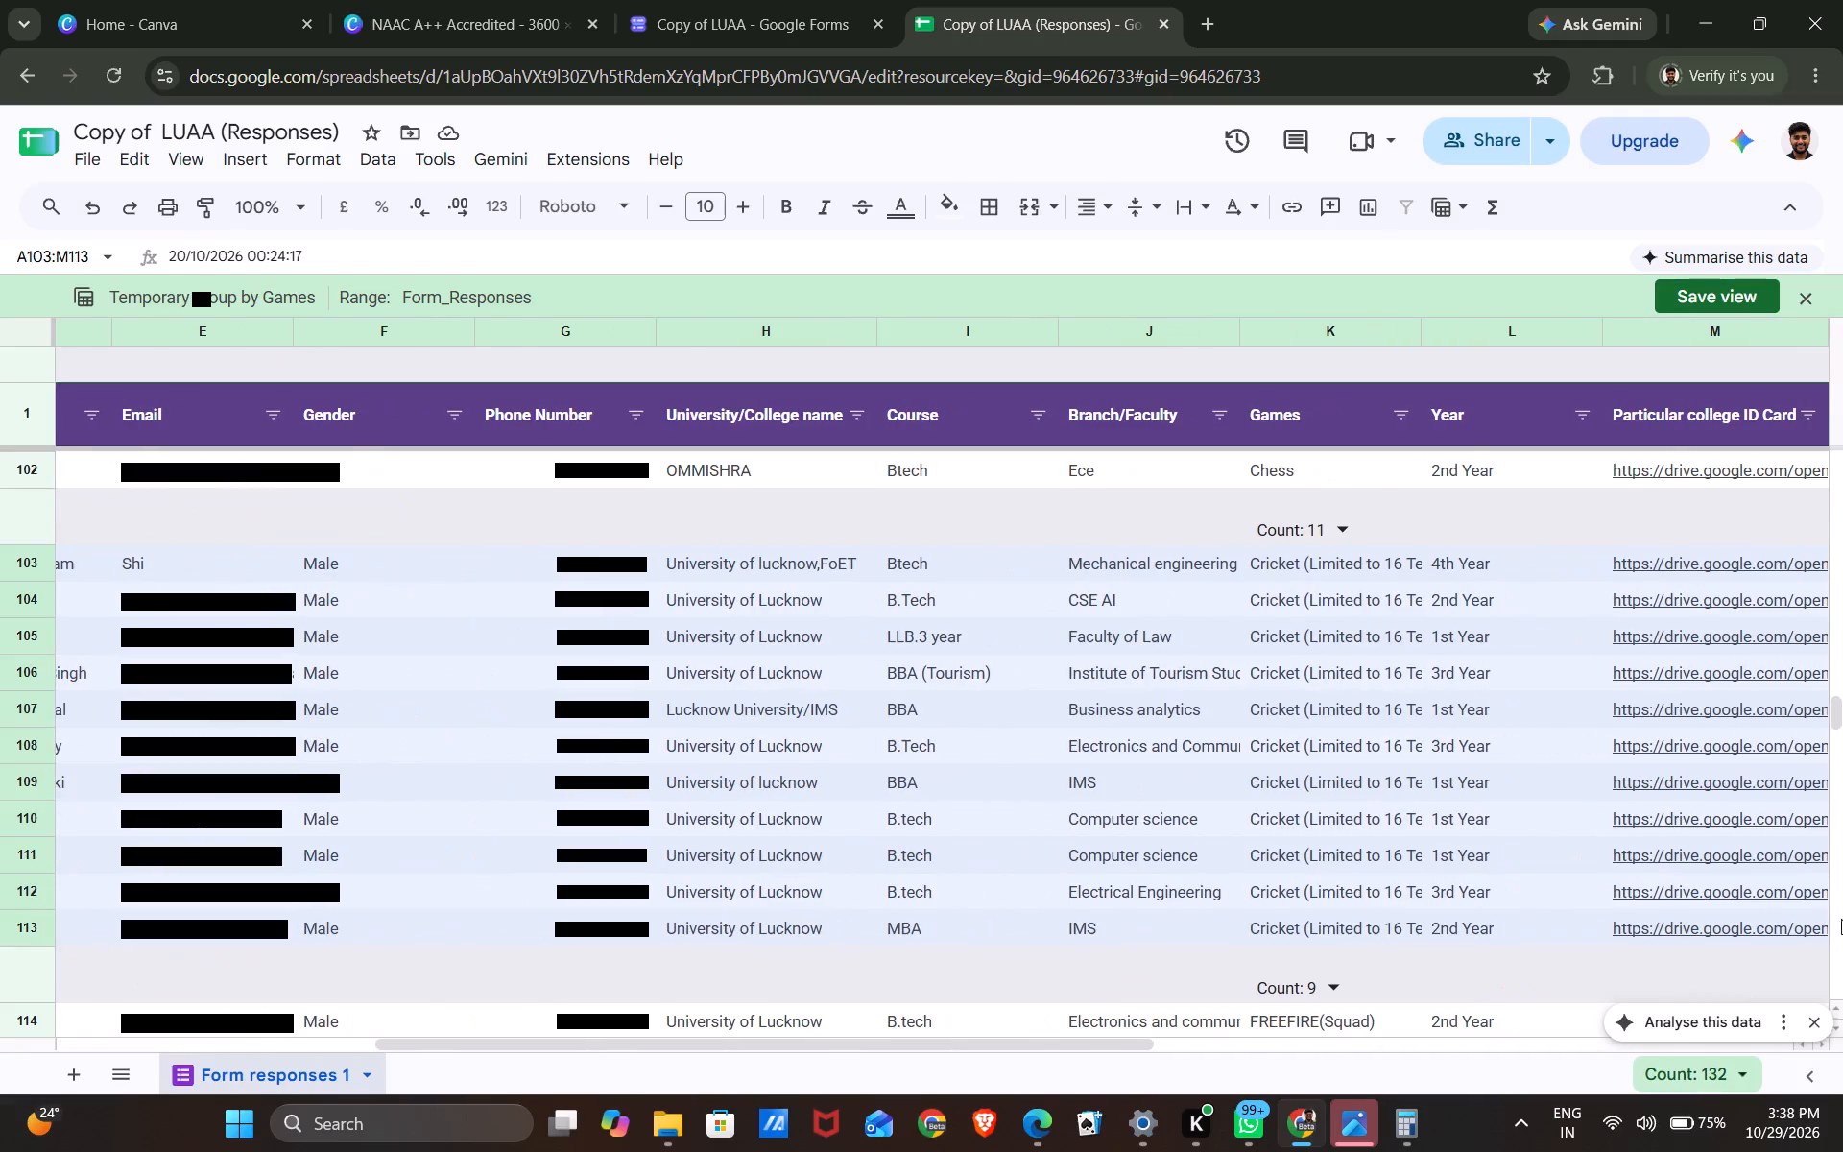
pyautogui.moveTo(1841, 919); pyautogui.dragTo(1544, 933)
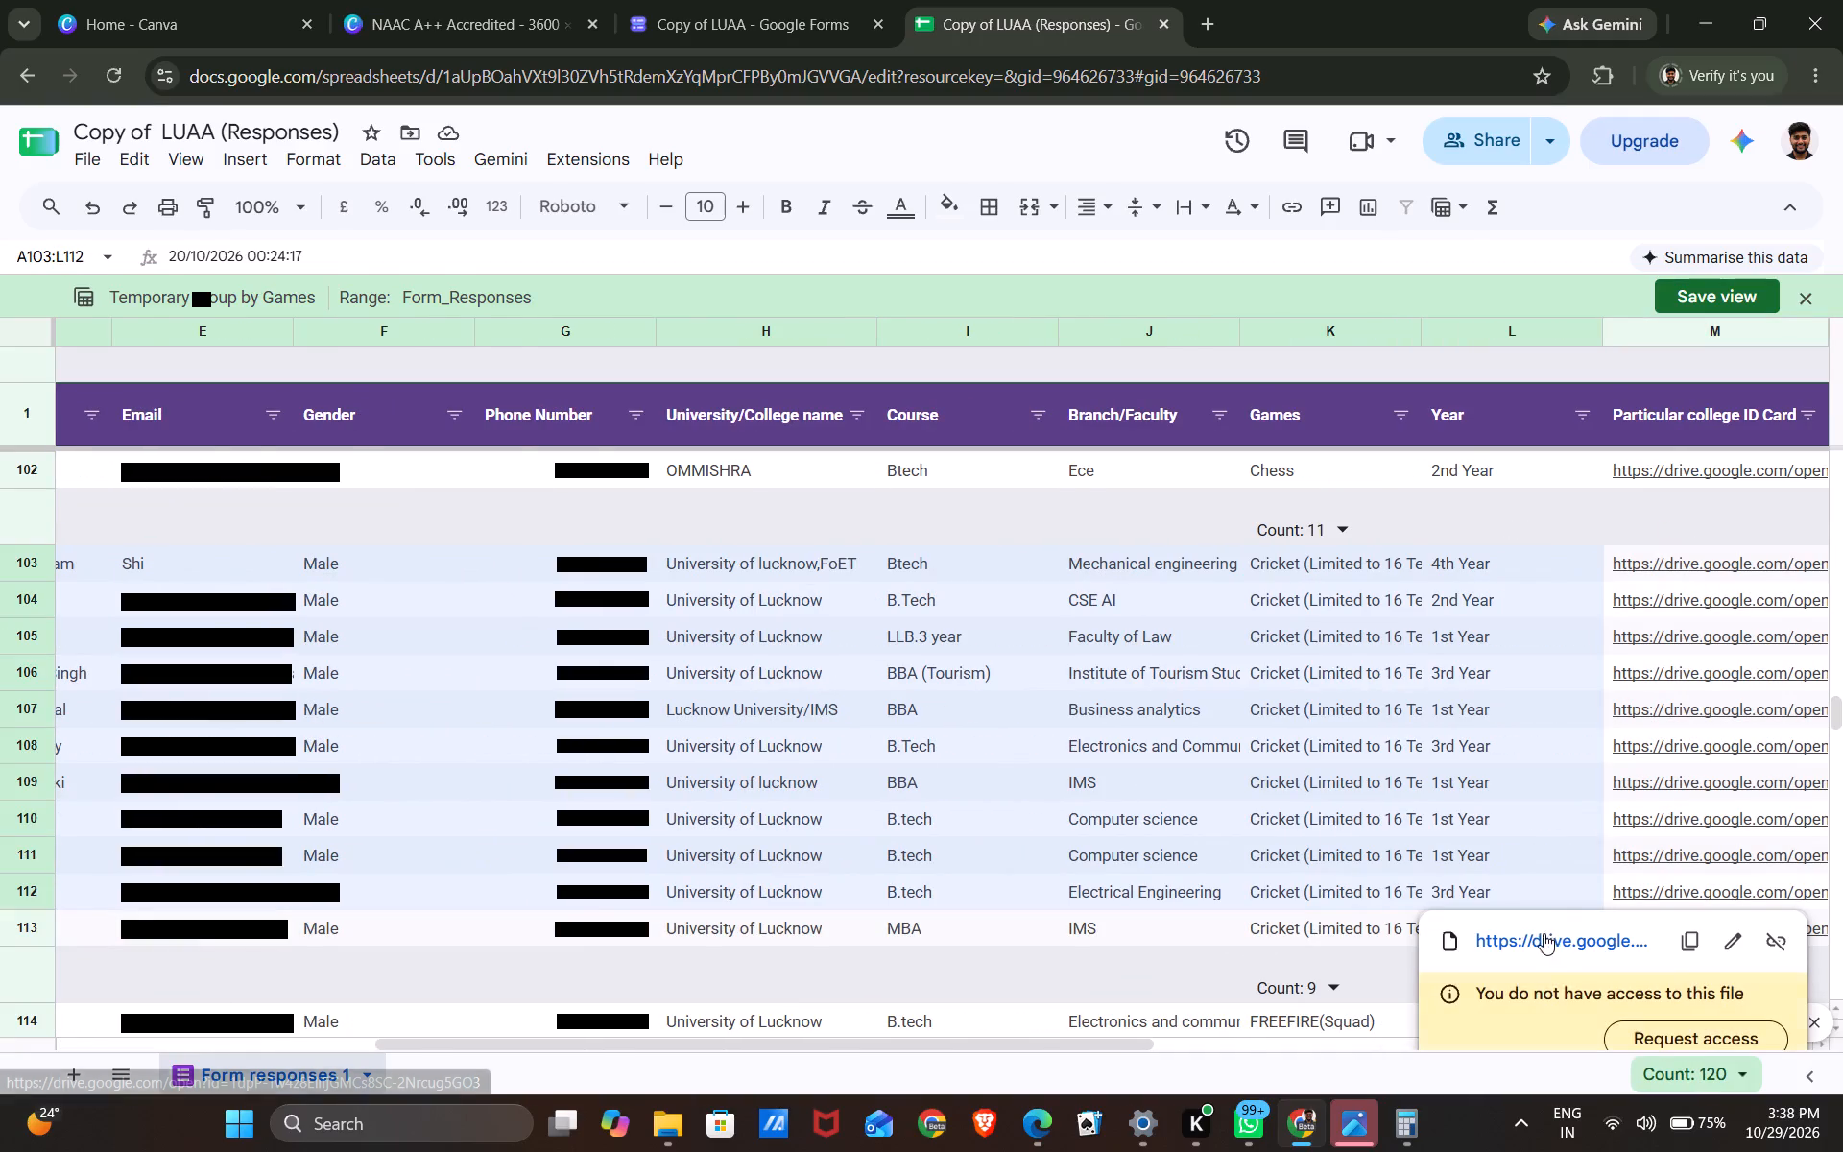
pyautogui.moveTo(1544, 933); pyautogui.dragTo(1535, 932)
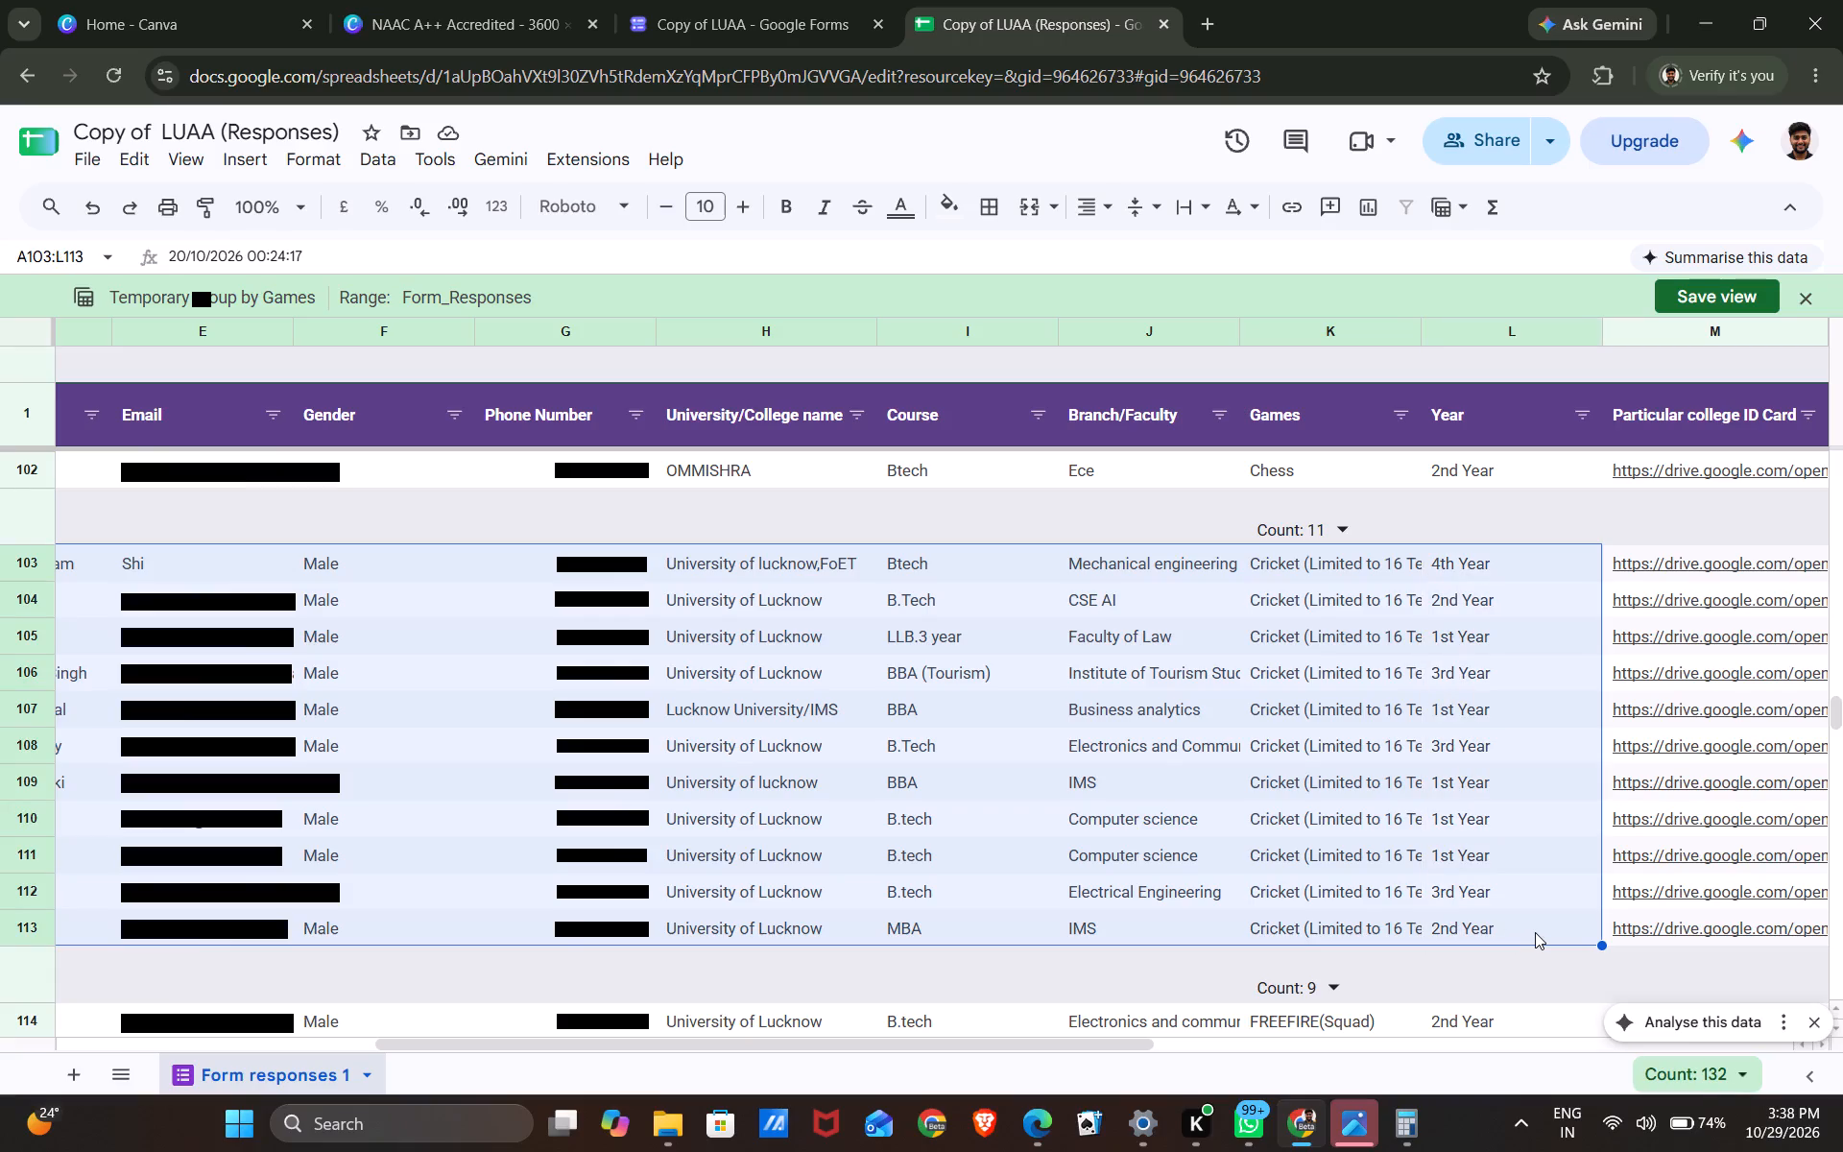
pyautogui.hotkey('ctrl', 'p')
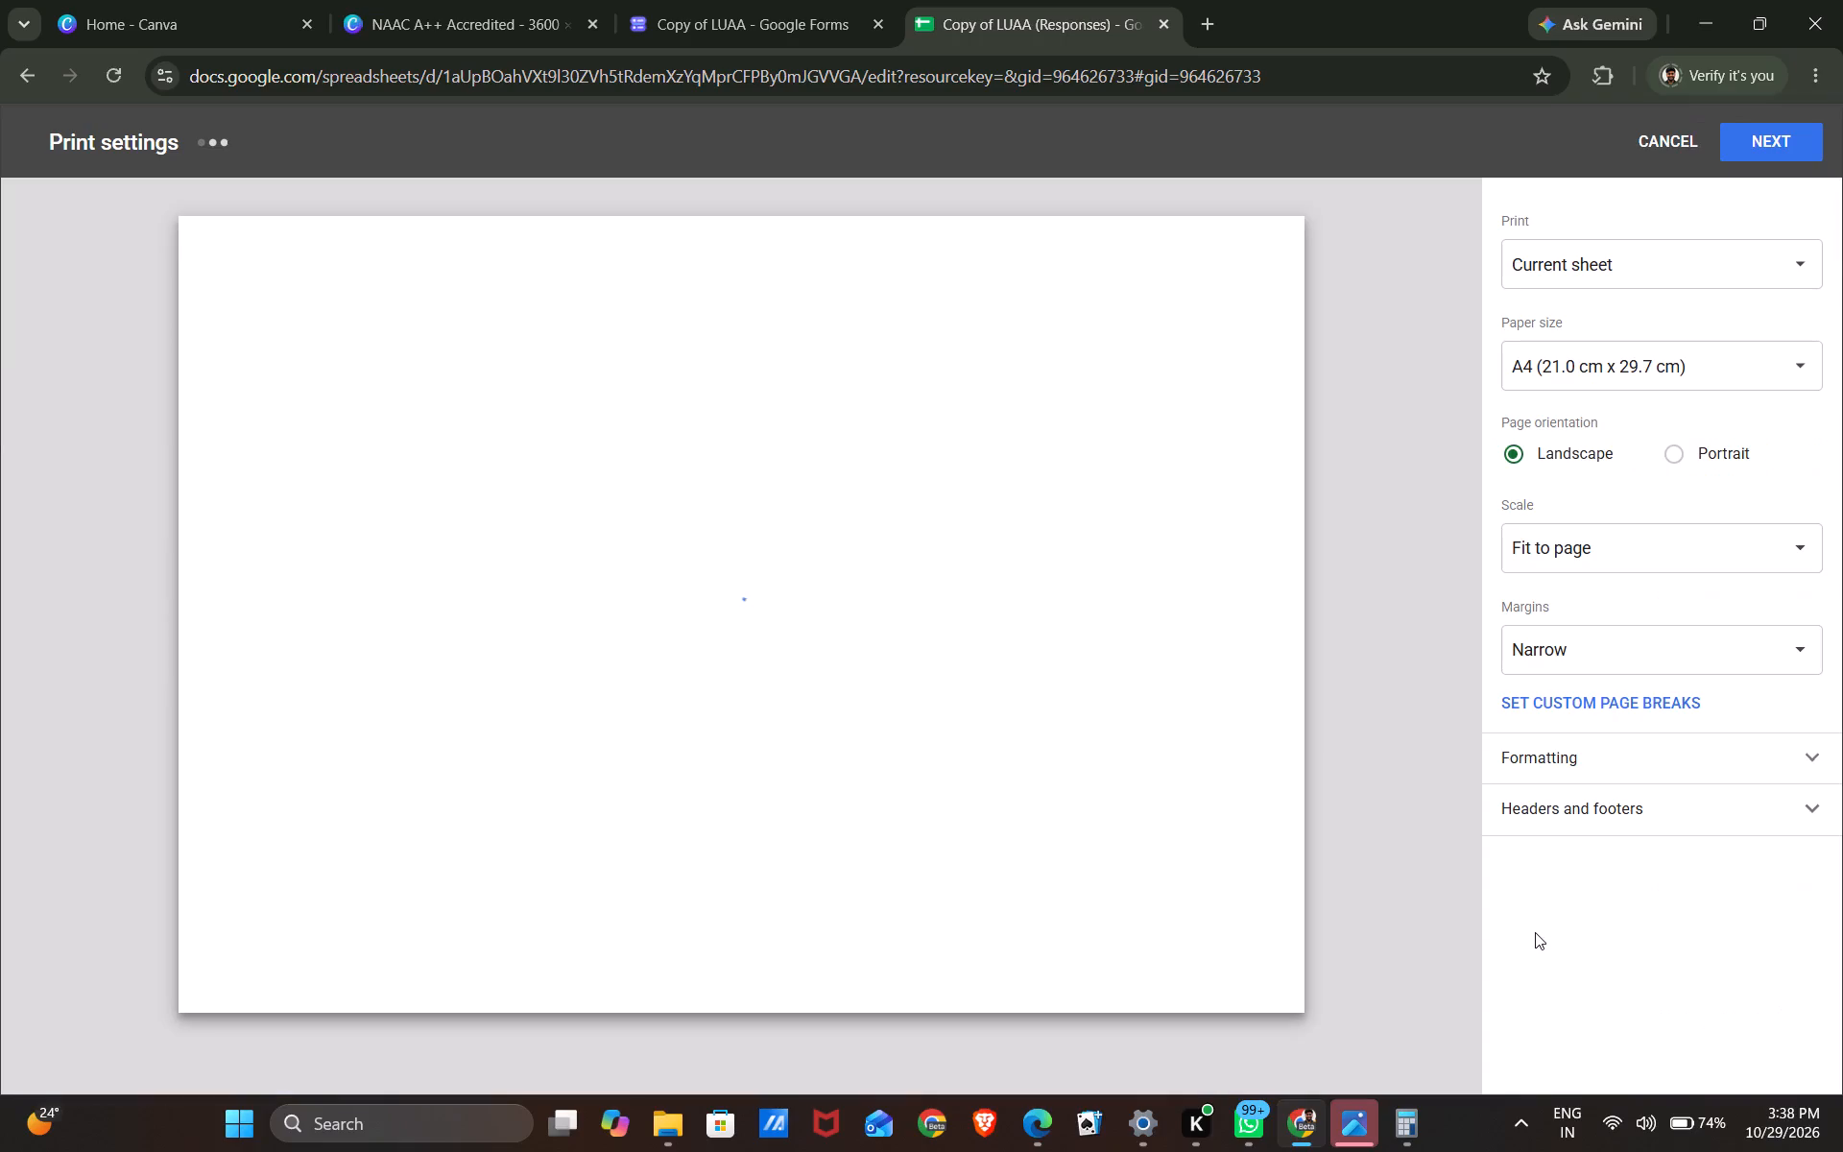
pyautogui.click(1711, 267)
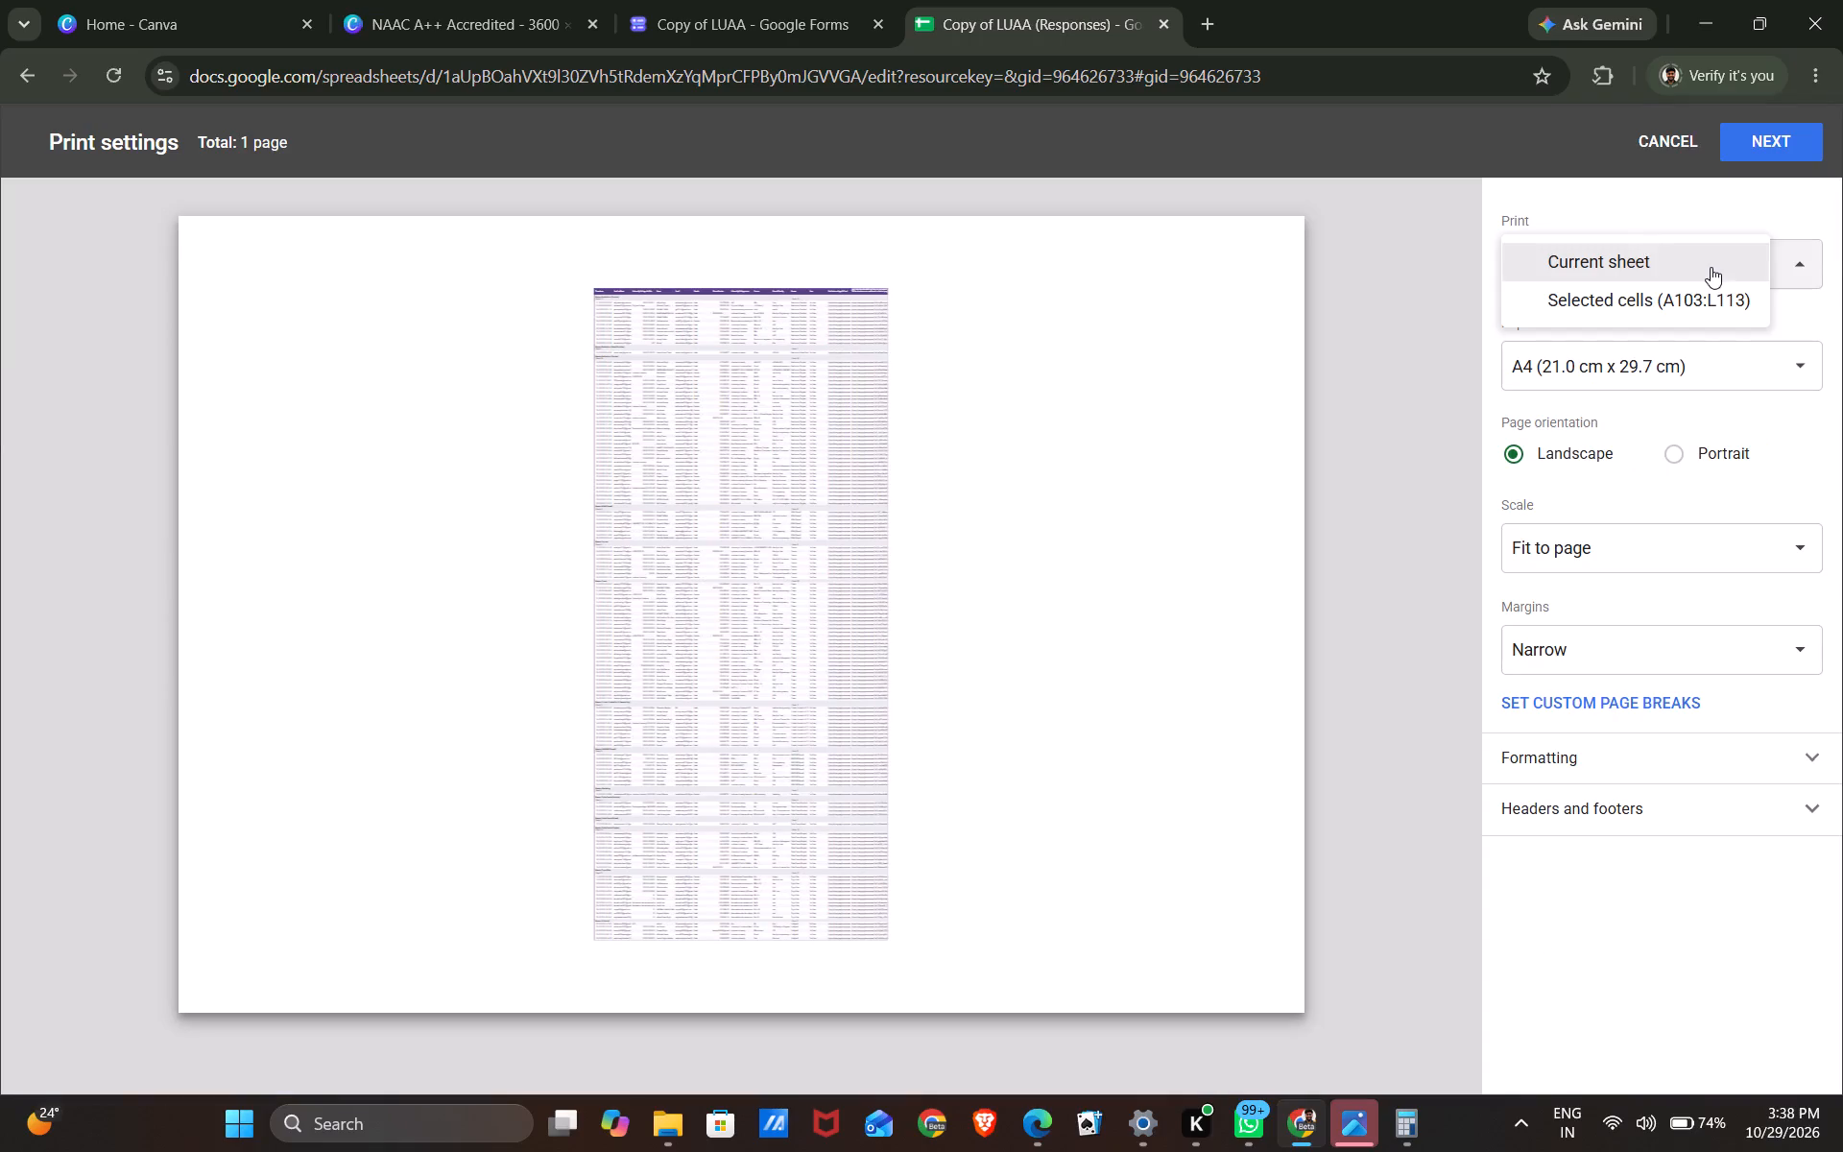
pyautogui.click(1661, 296)
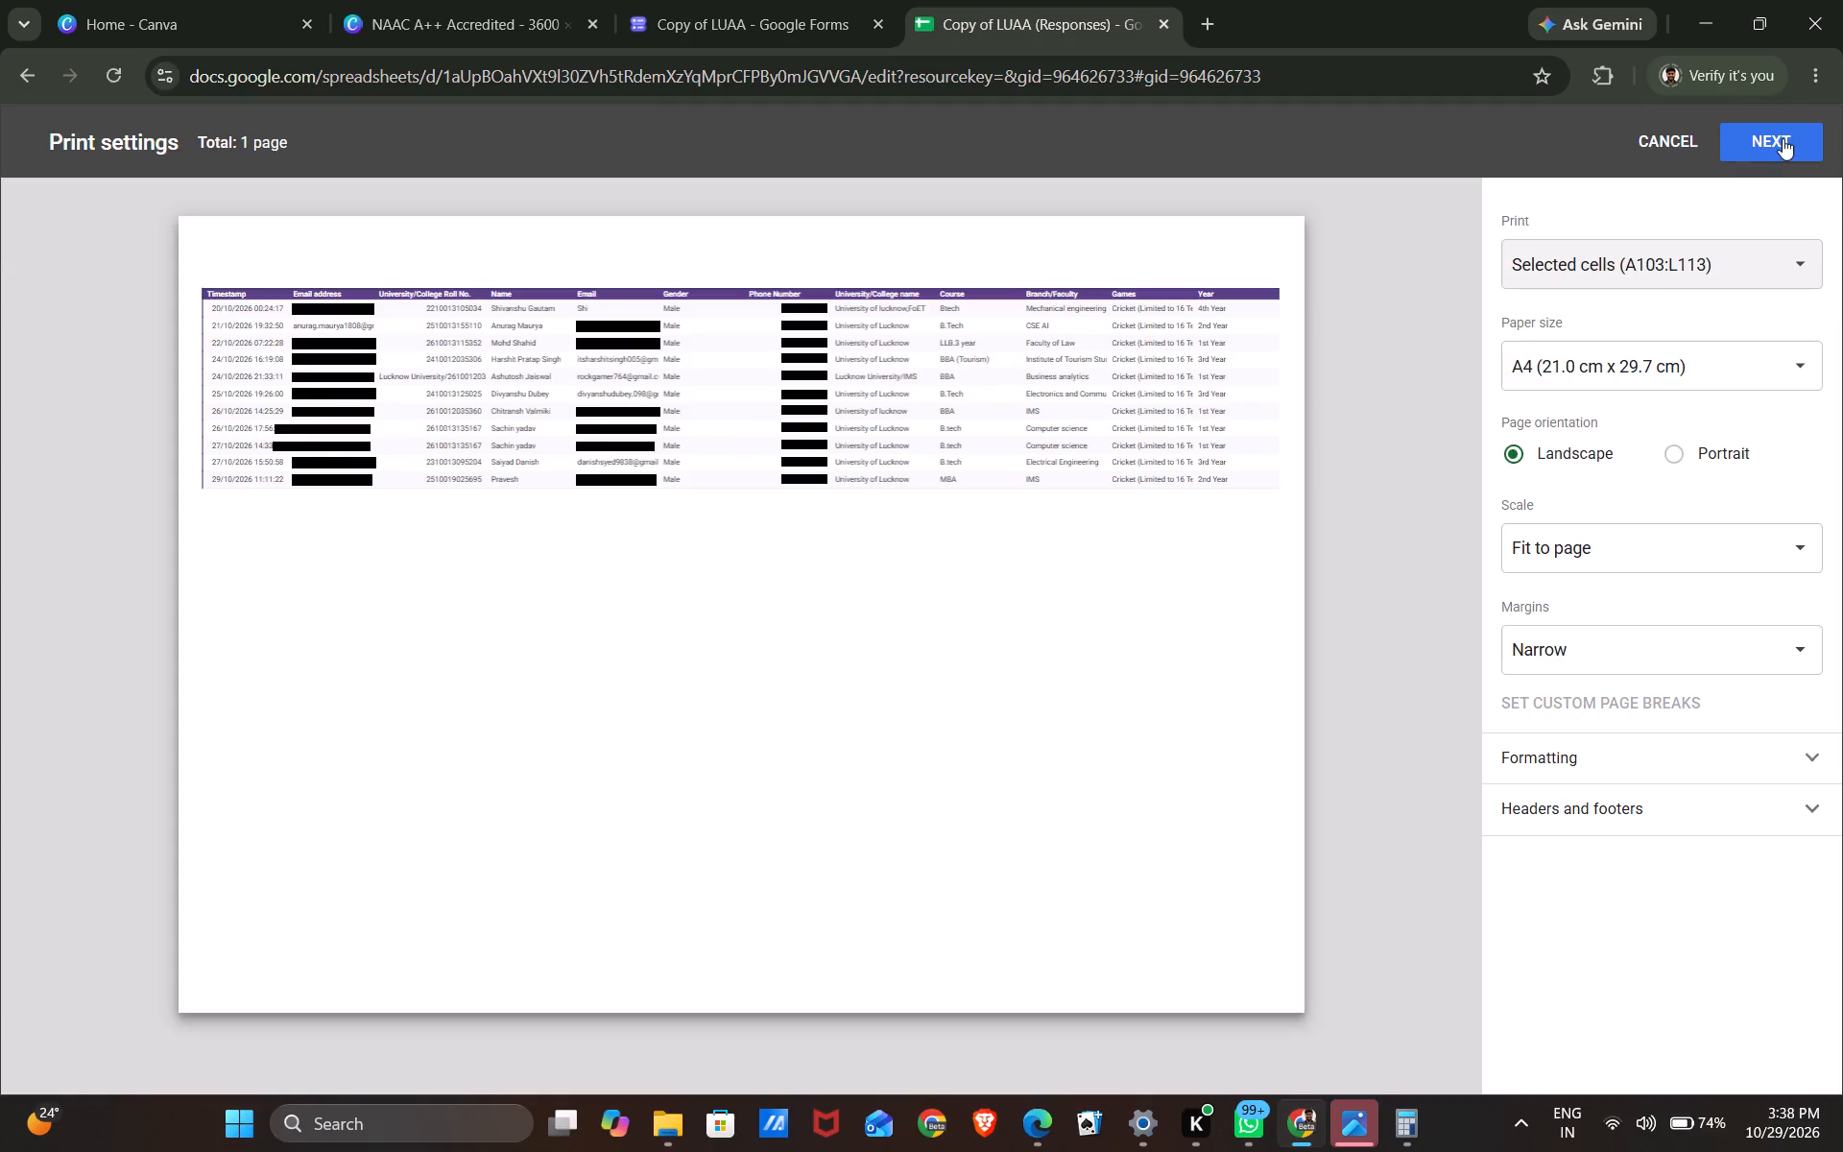
# Save the Cricket printout as a PDF named "Cricket" in the Downloads folder.
pyautogui.click(1783, 135)
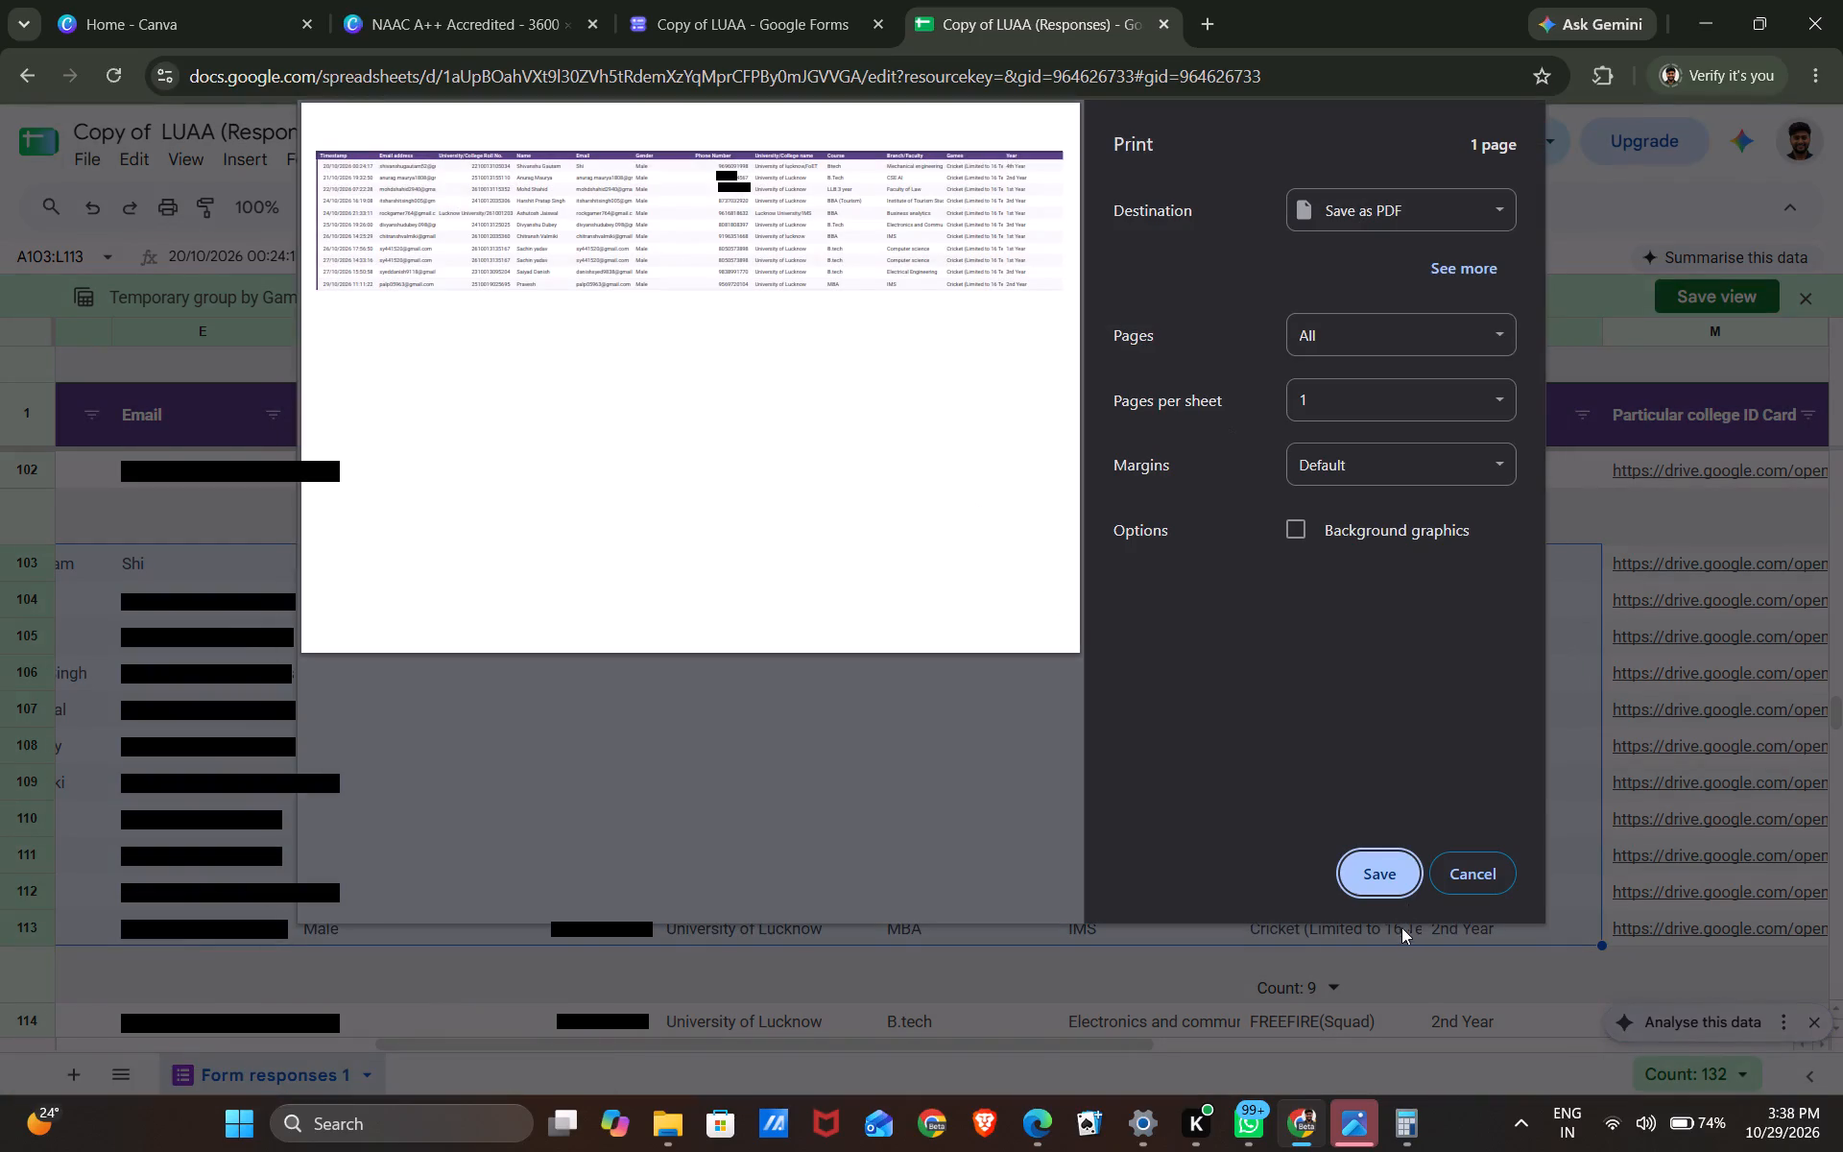
pyautogui.click(1378, 872)
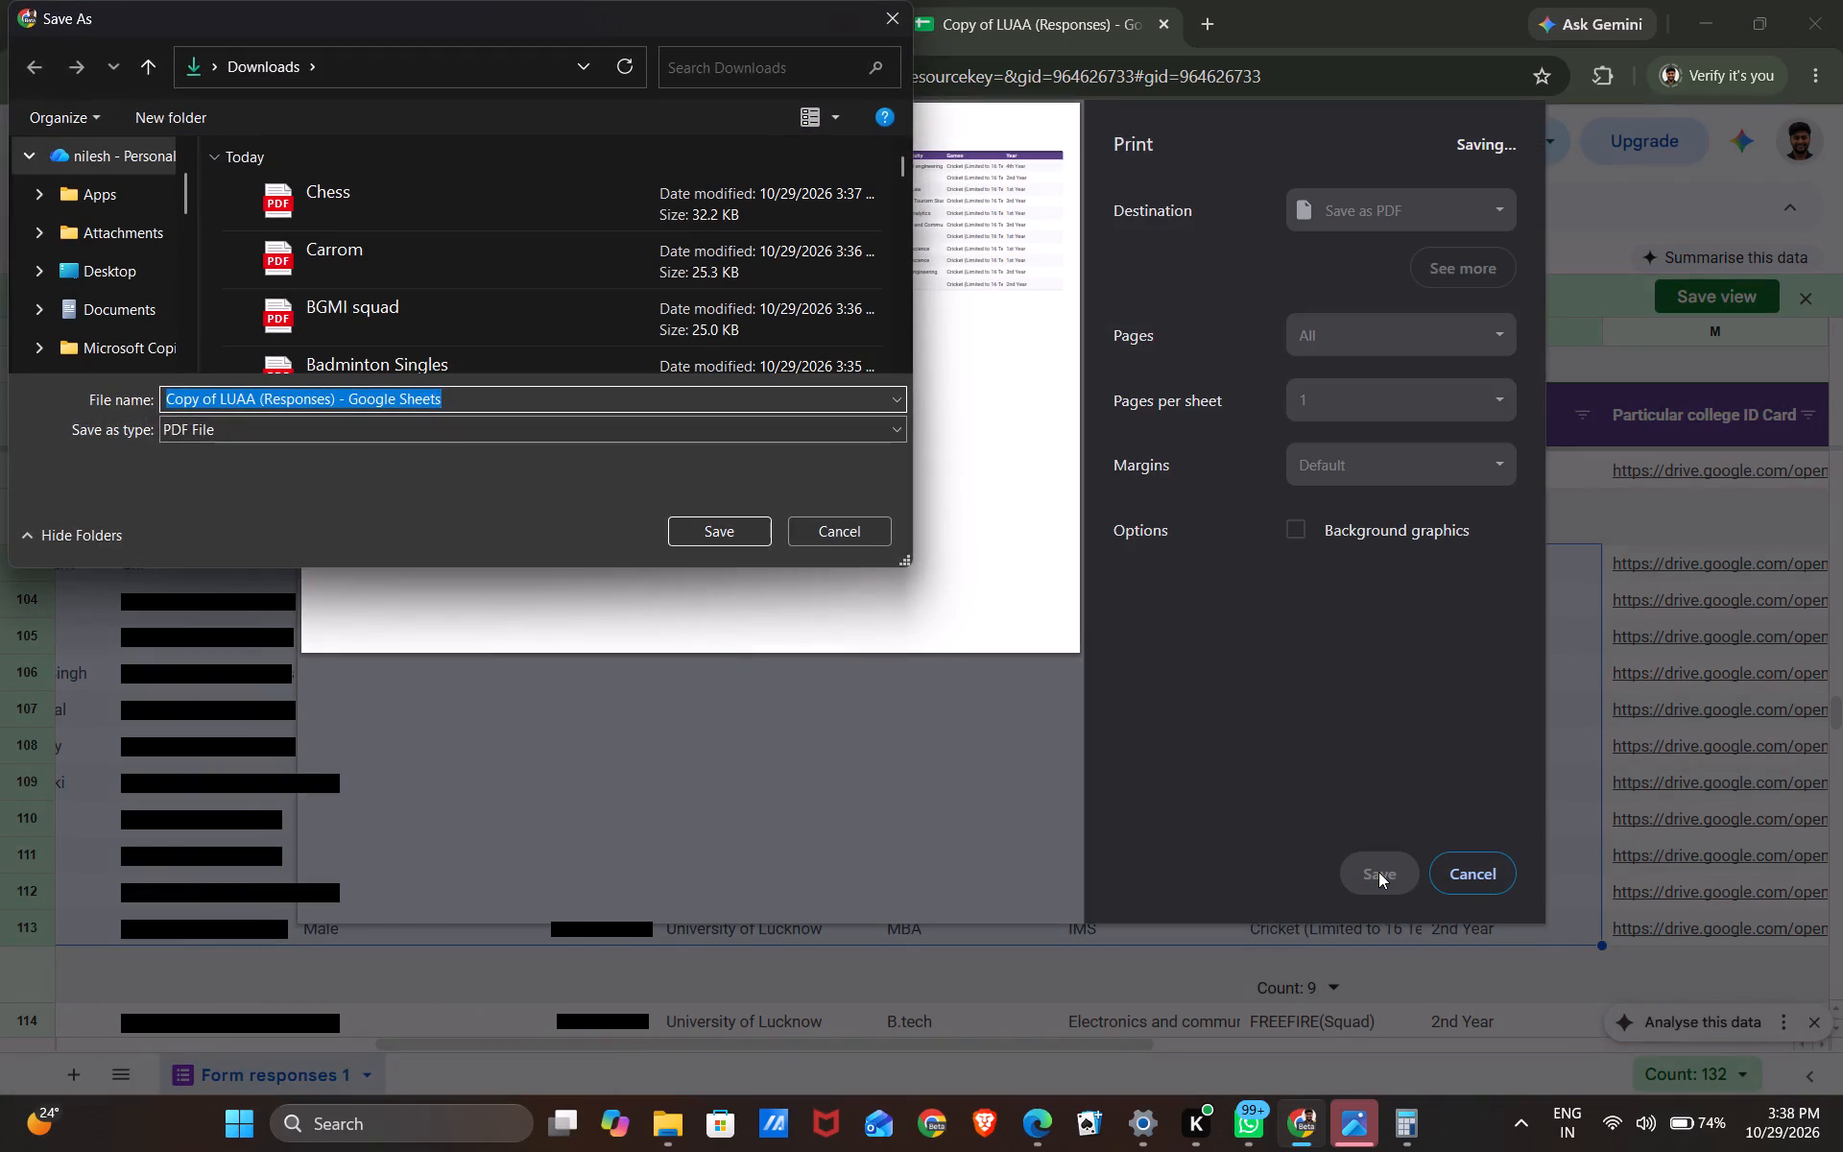
pyautogui.write('Cr')
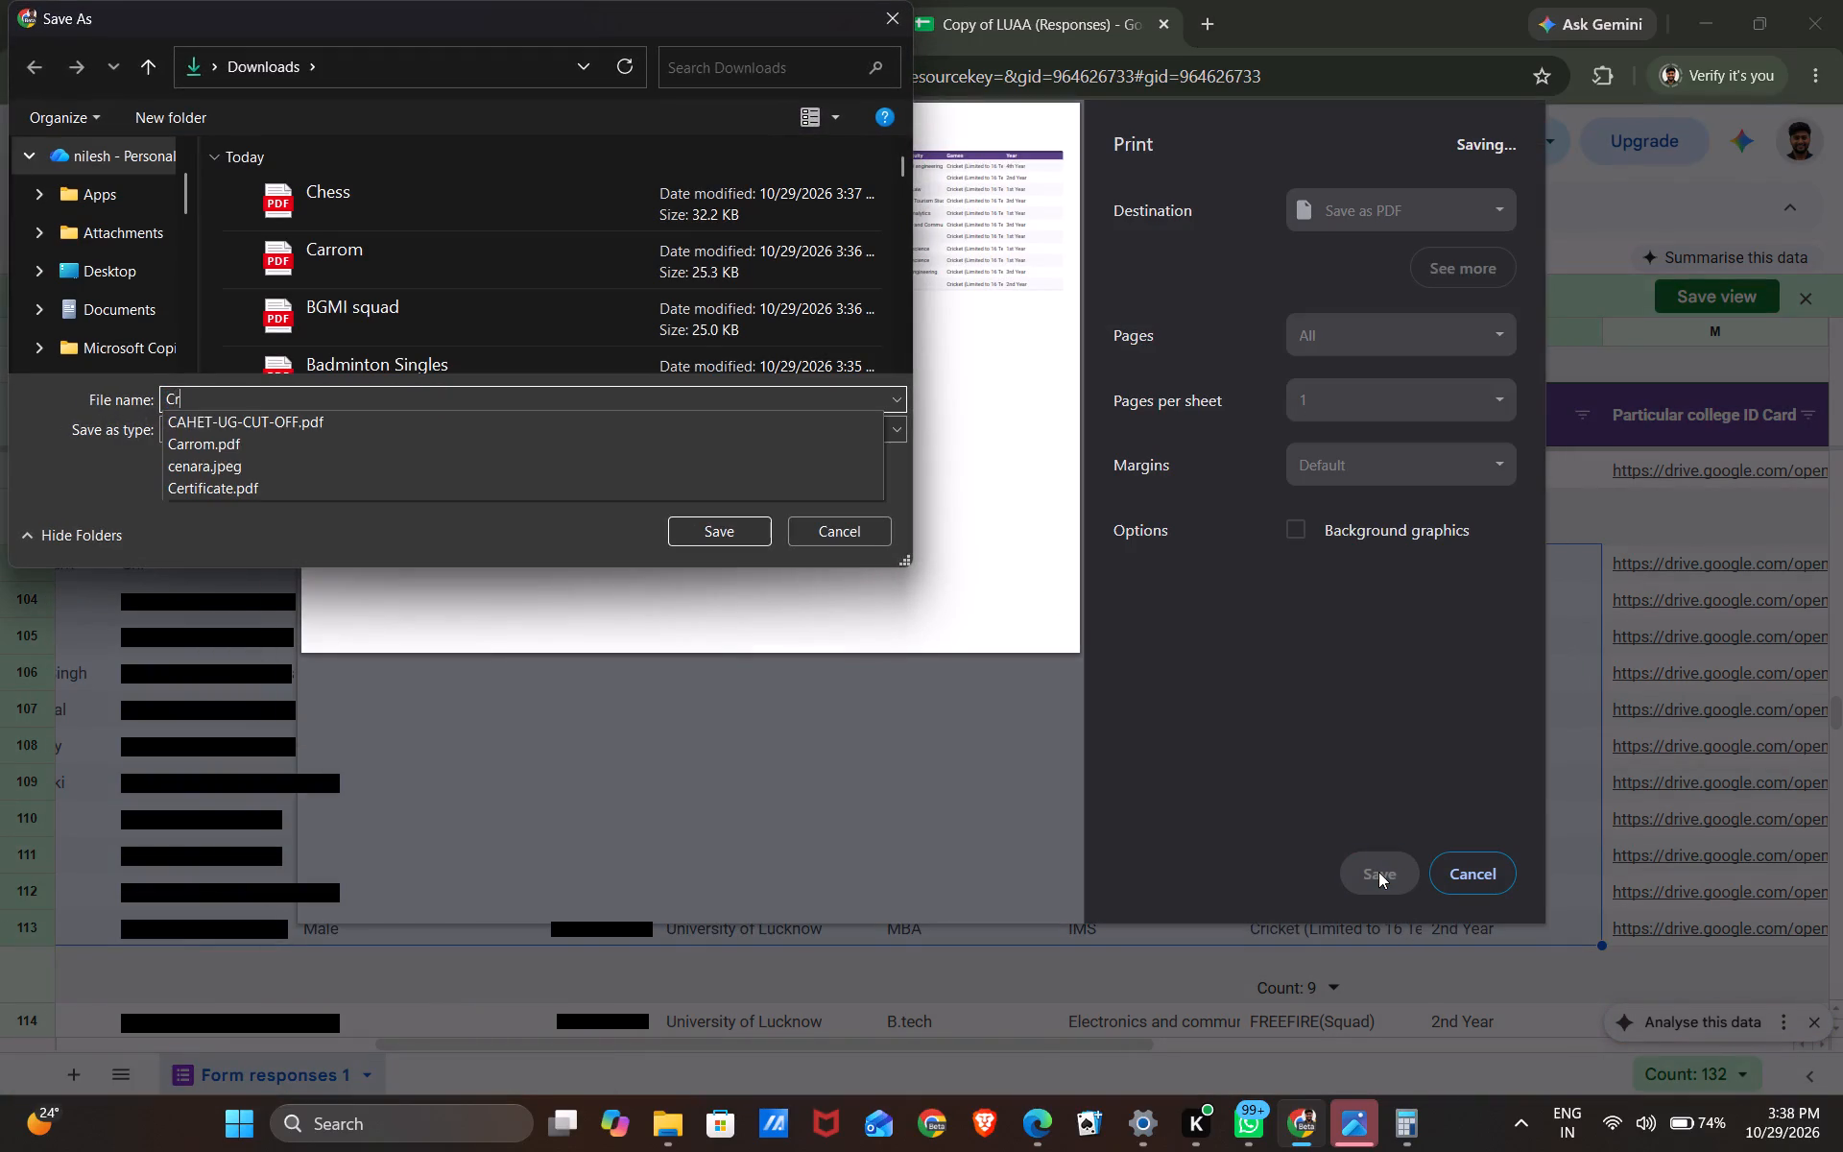
pyautogui.write('ic')
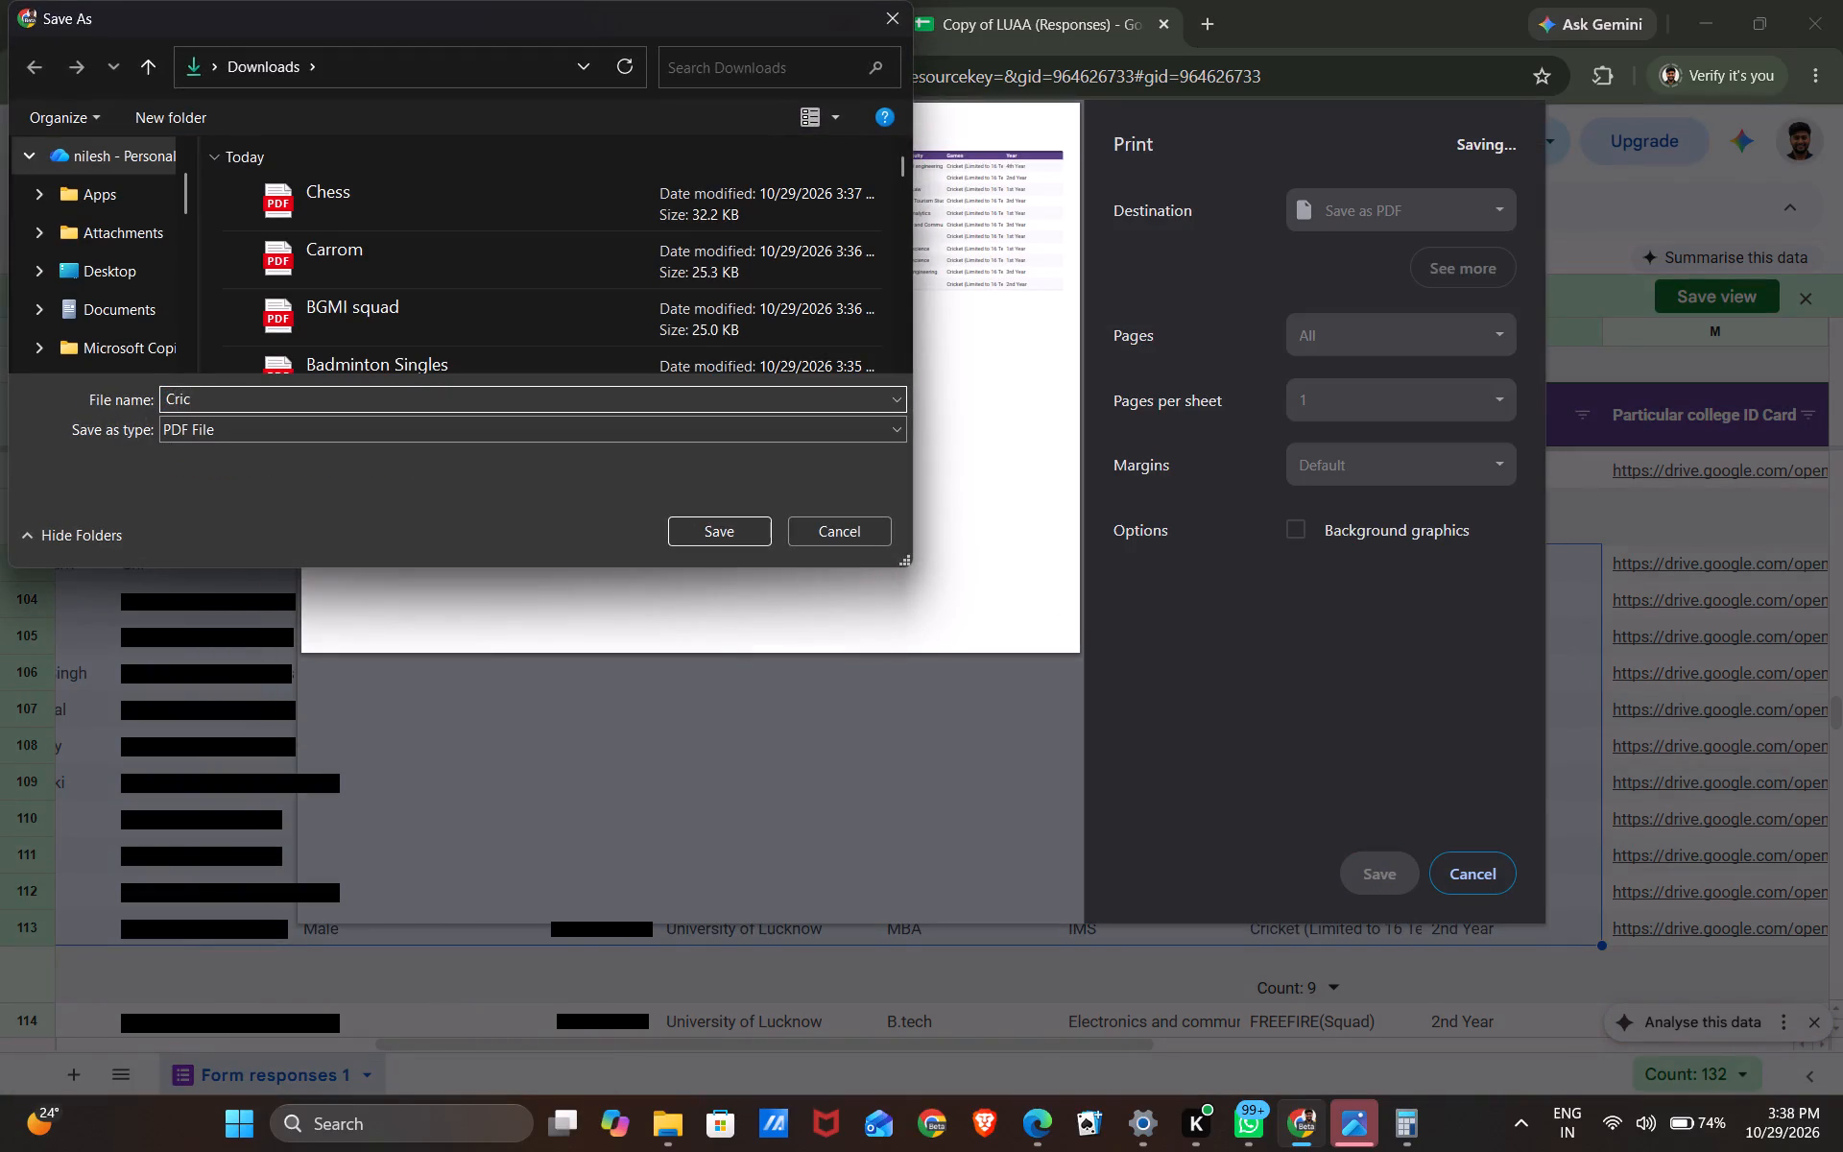
pyautogui.write('ket')
pyautogui.press('Return')
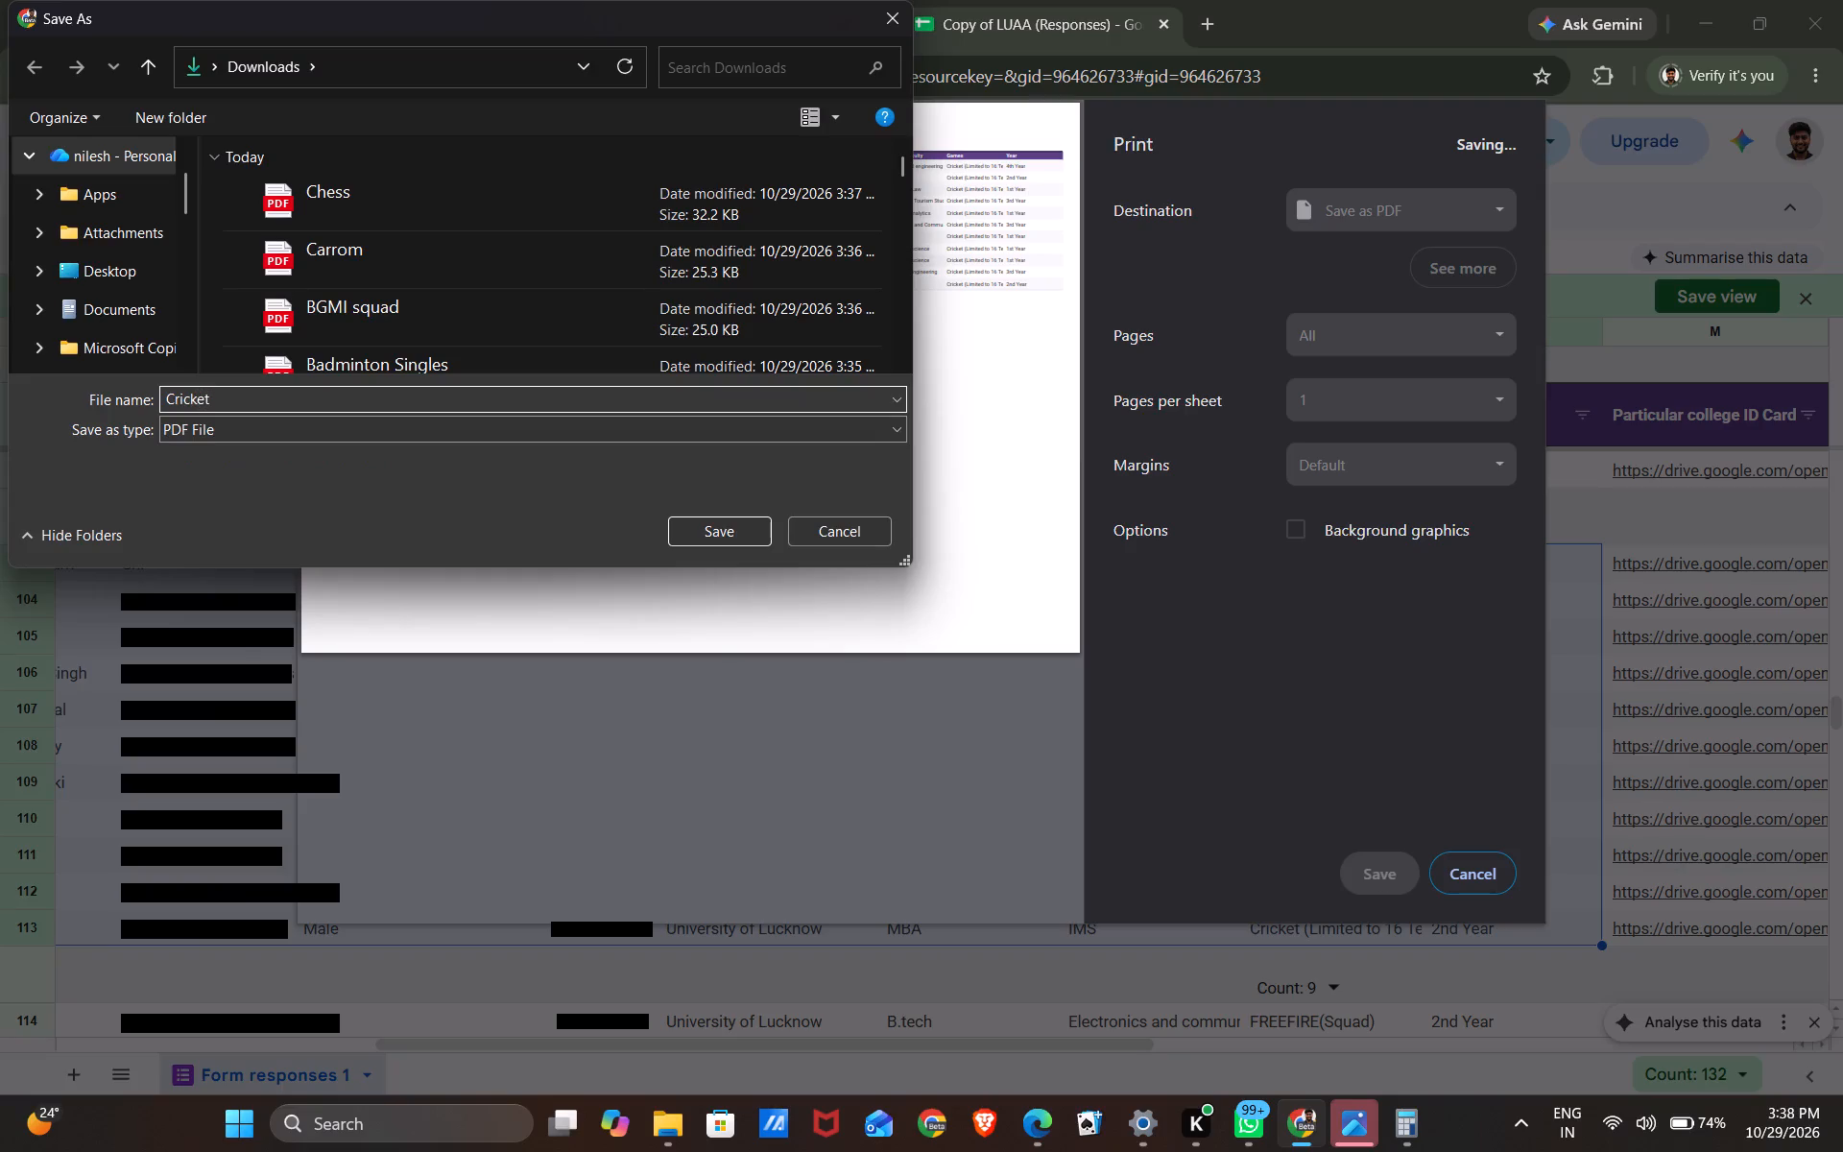
# Set the print range to the FREEFIRE(Squad) entries, cells A114:L122, from Timestamp through Year, and proceed to the print preview.
pyautogui.hscroll(1, 1378, 872)
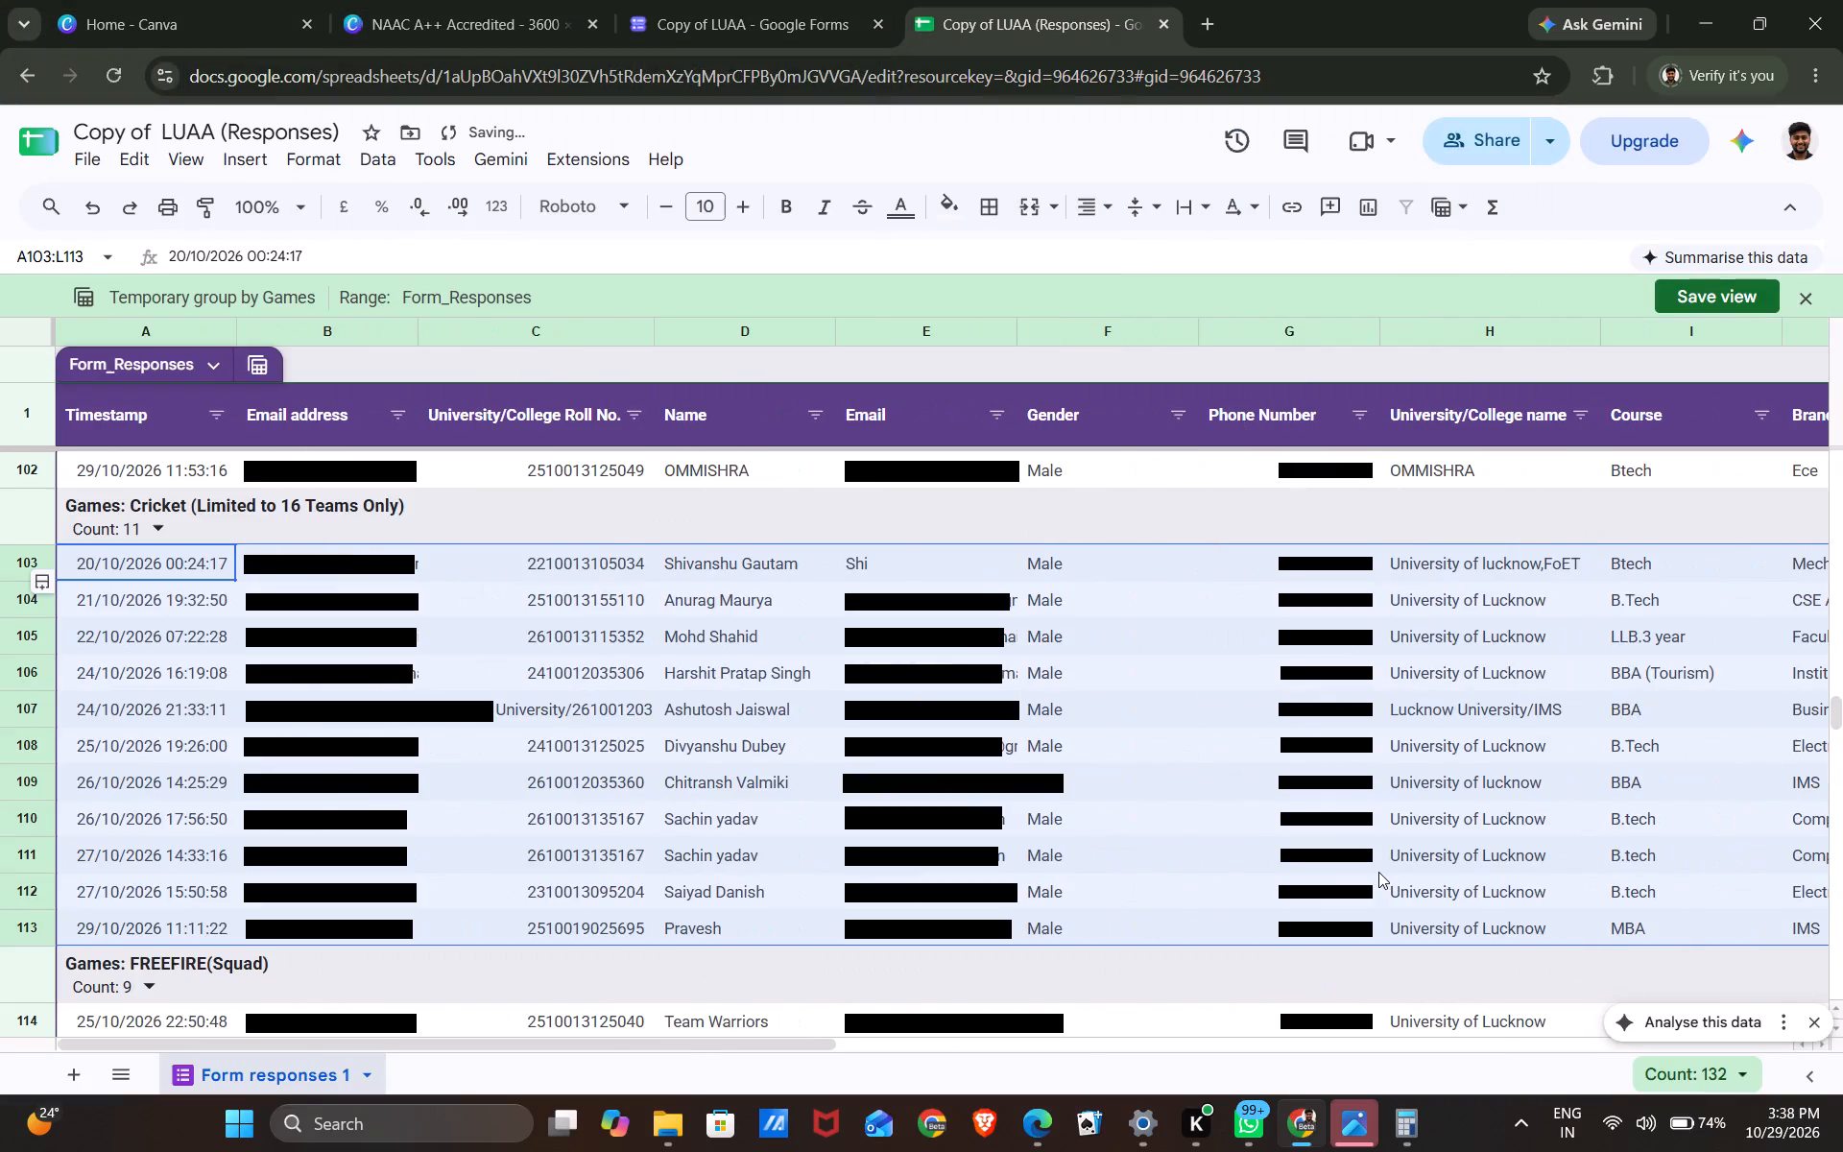
pyautogui.scroll(-4, 1378, 872)
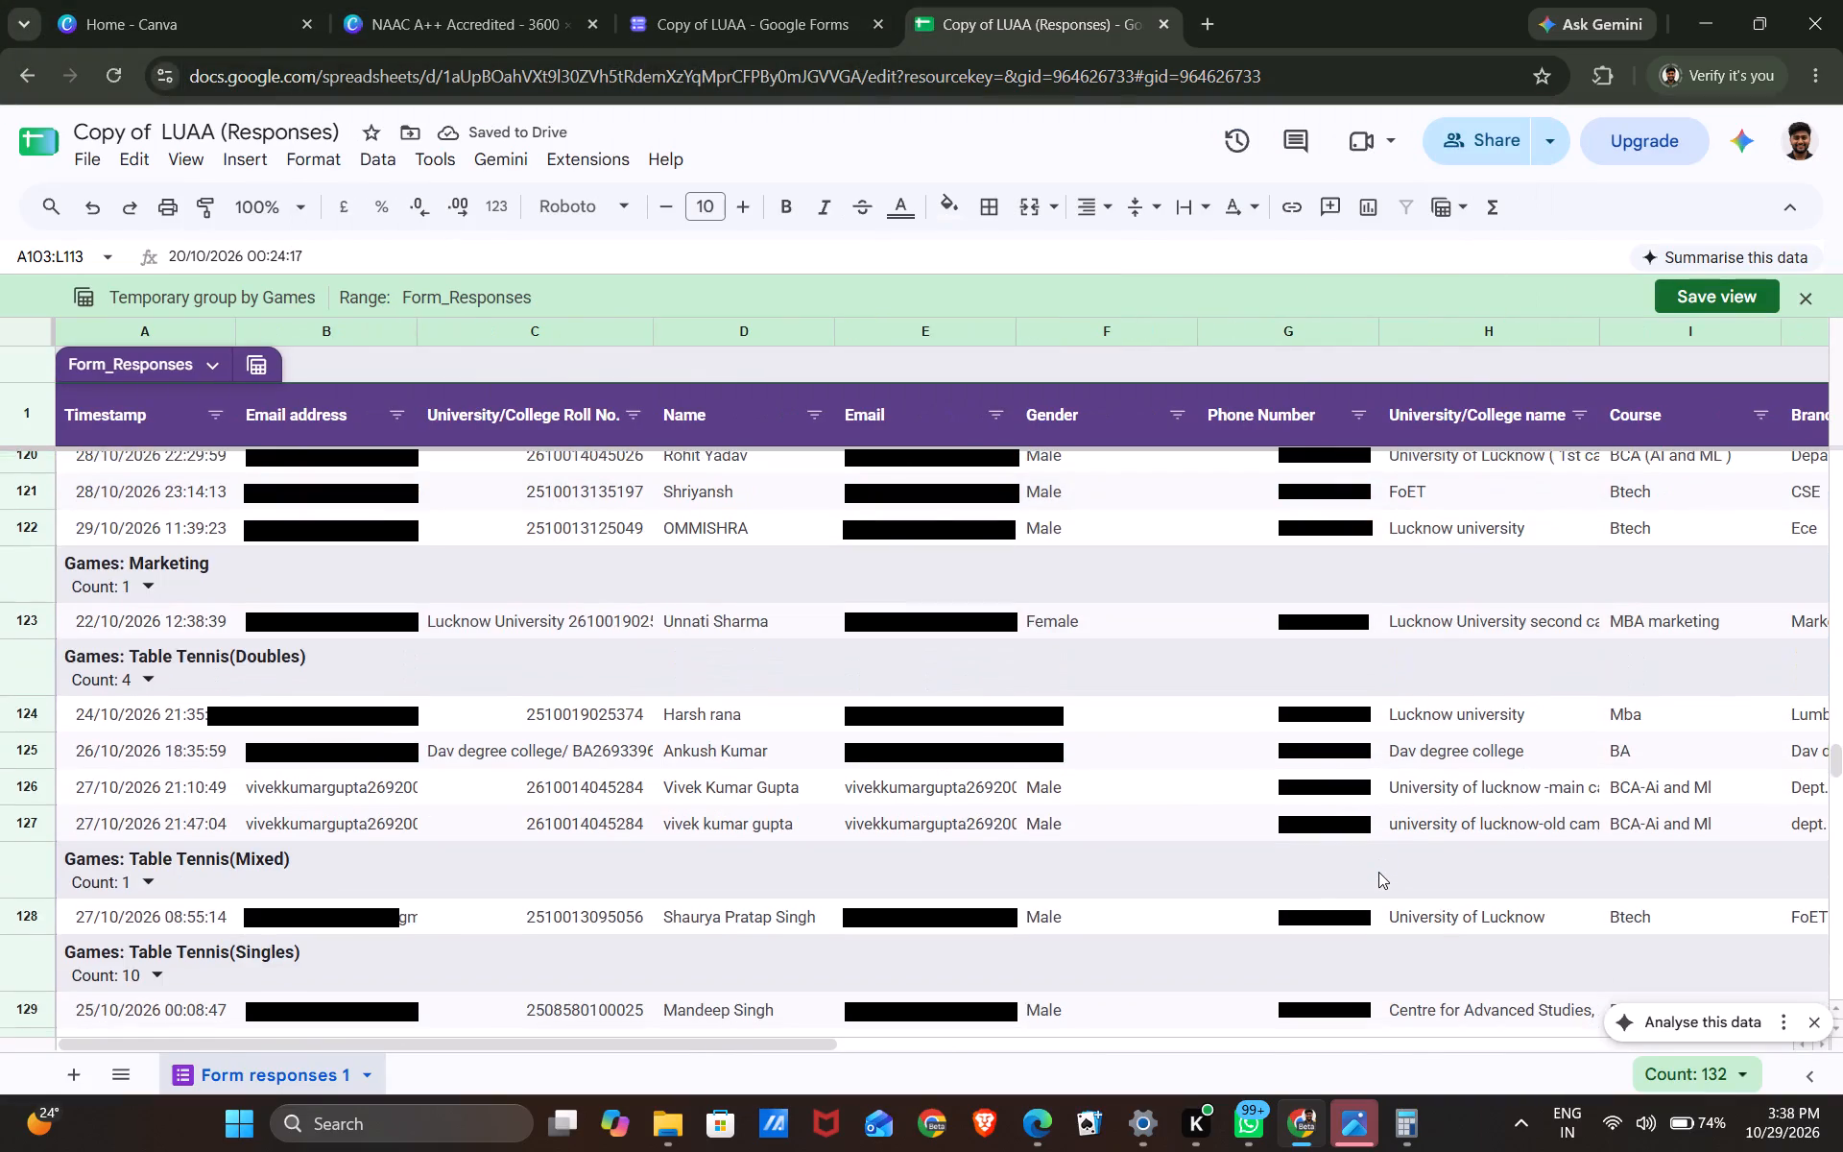
pyautogui.scroll(-2, 1378, 872)
pyautogui.scroll(4, 1378, 872)
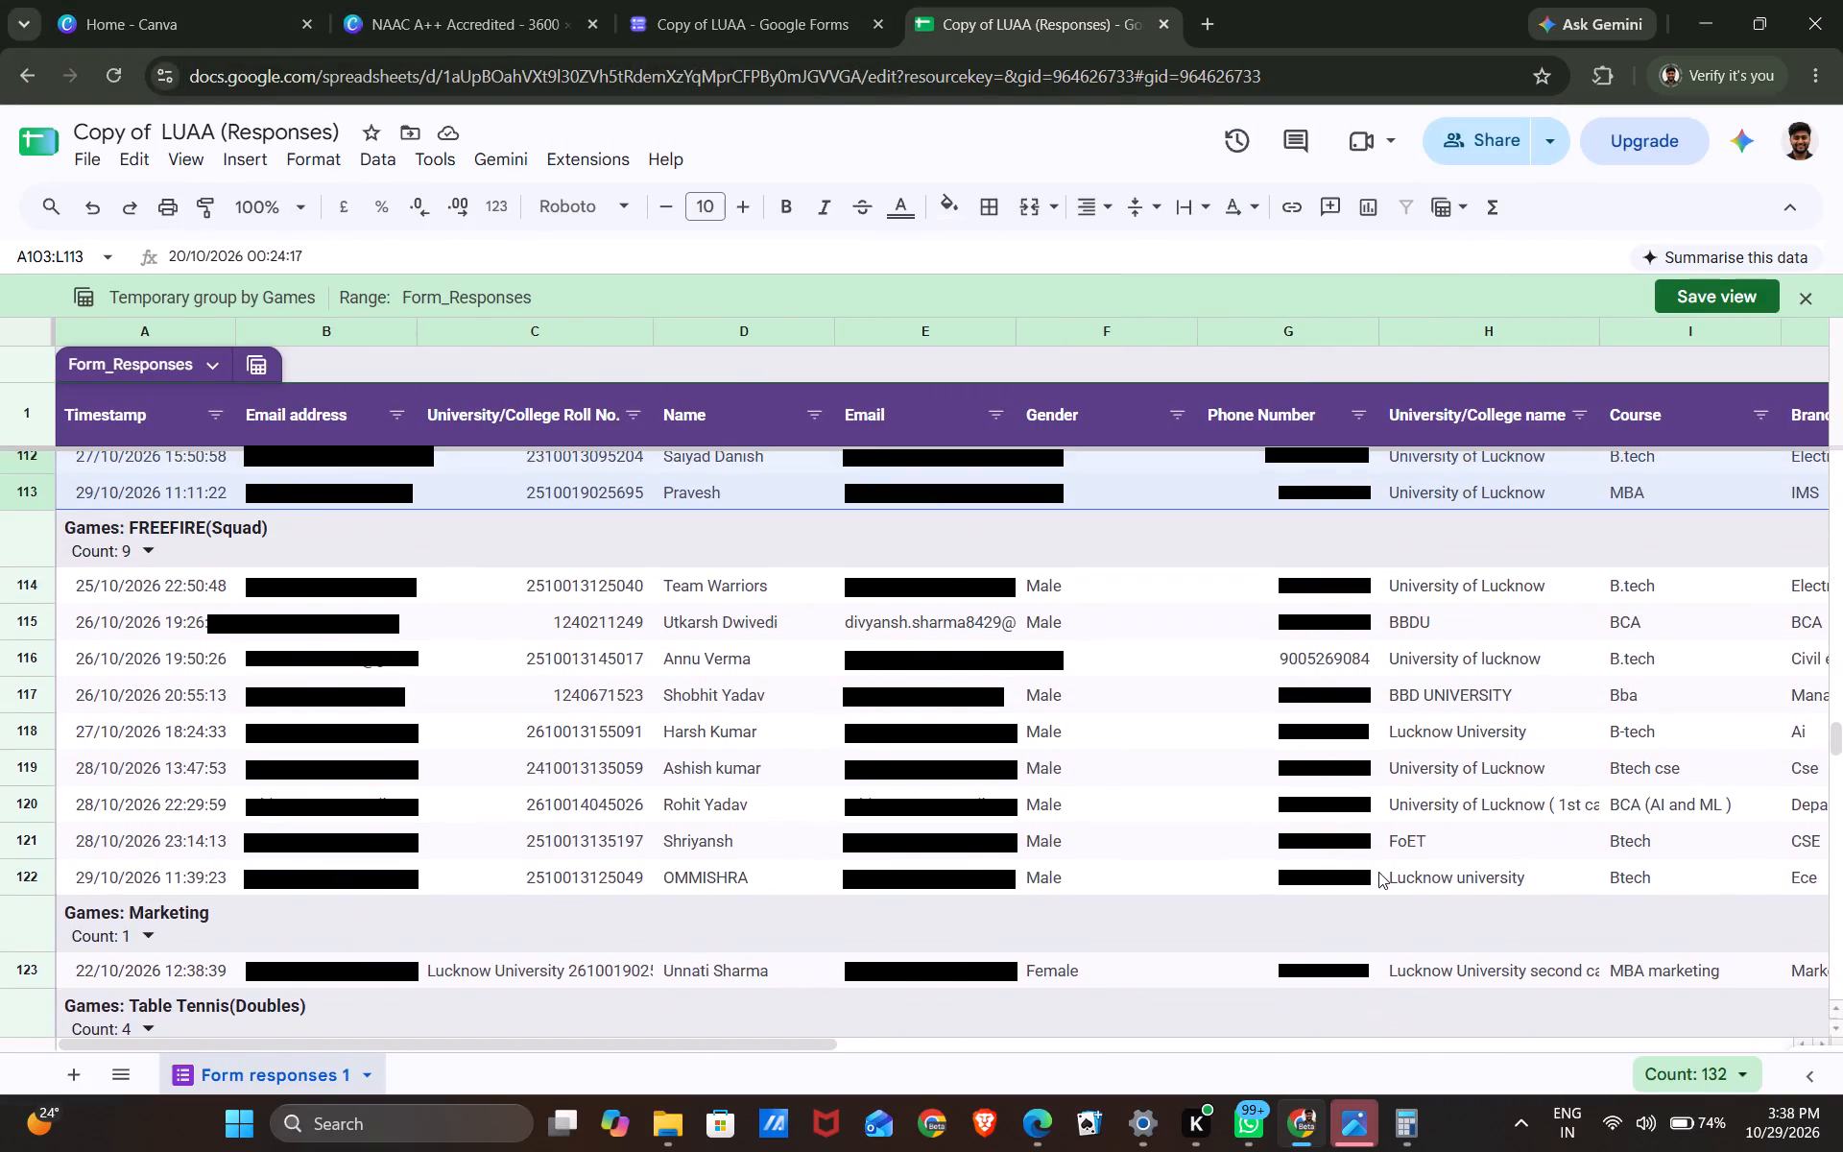
pyautogui.click(90, 583)
pyautogui.moveTo(90, 583); pyautogui.dragTo(1244, 889)
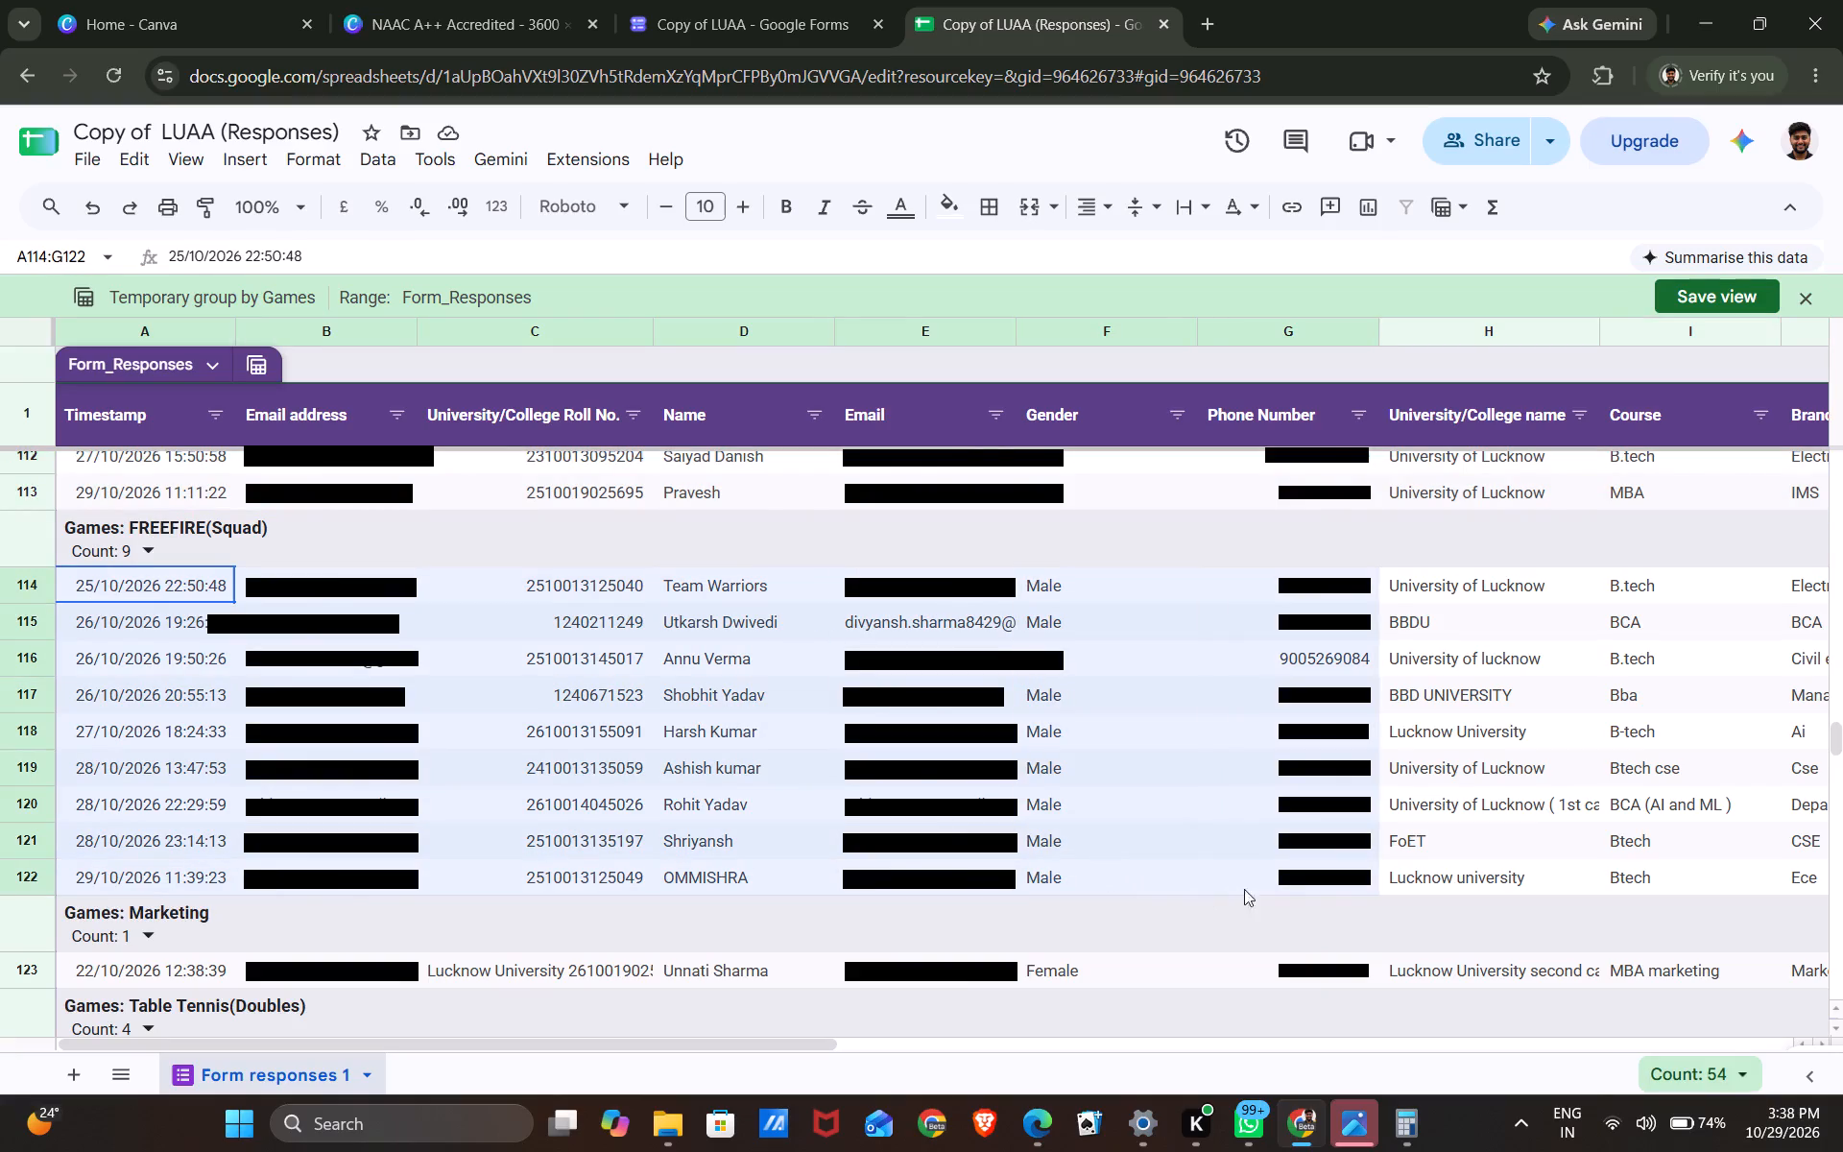
pyautogui.moveTo(1244, 889); pyautogui.dragTo(1694, 868)
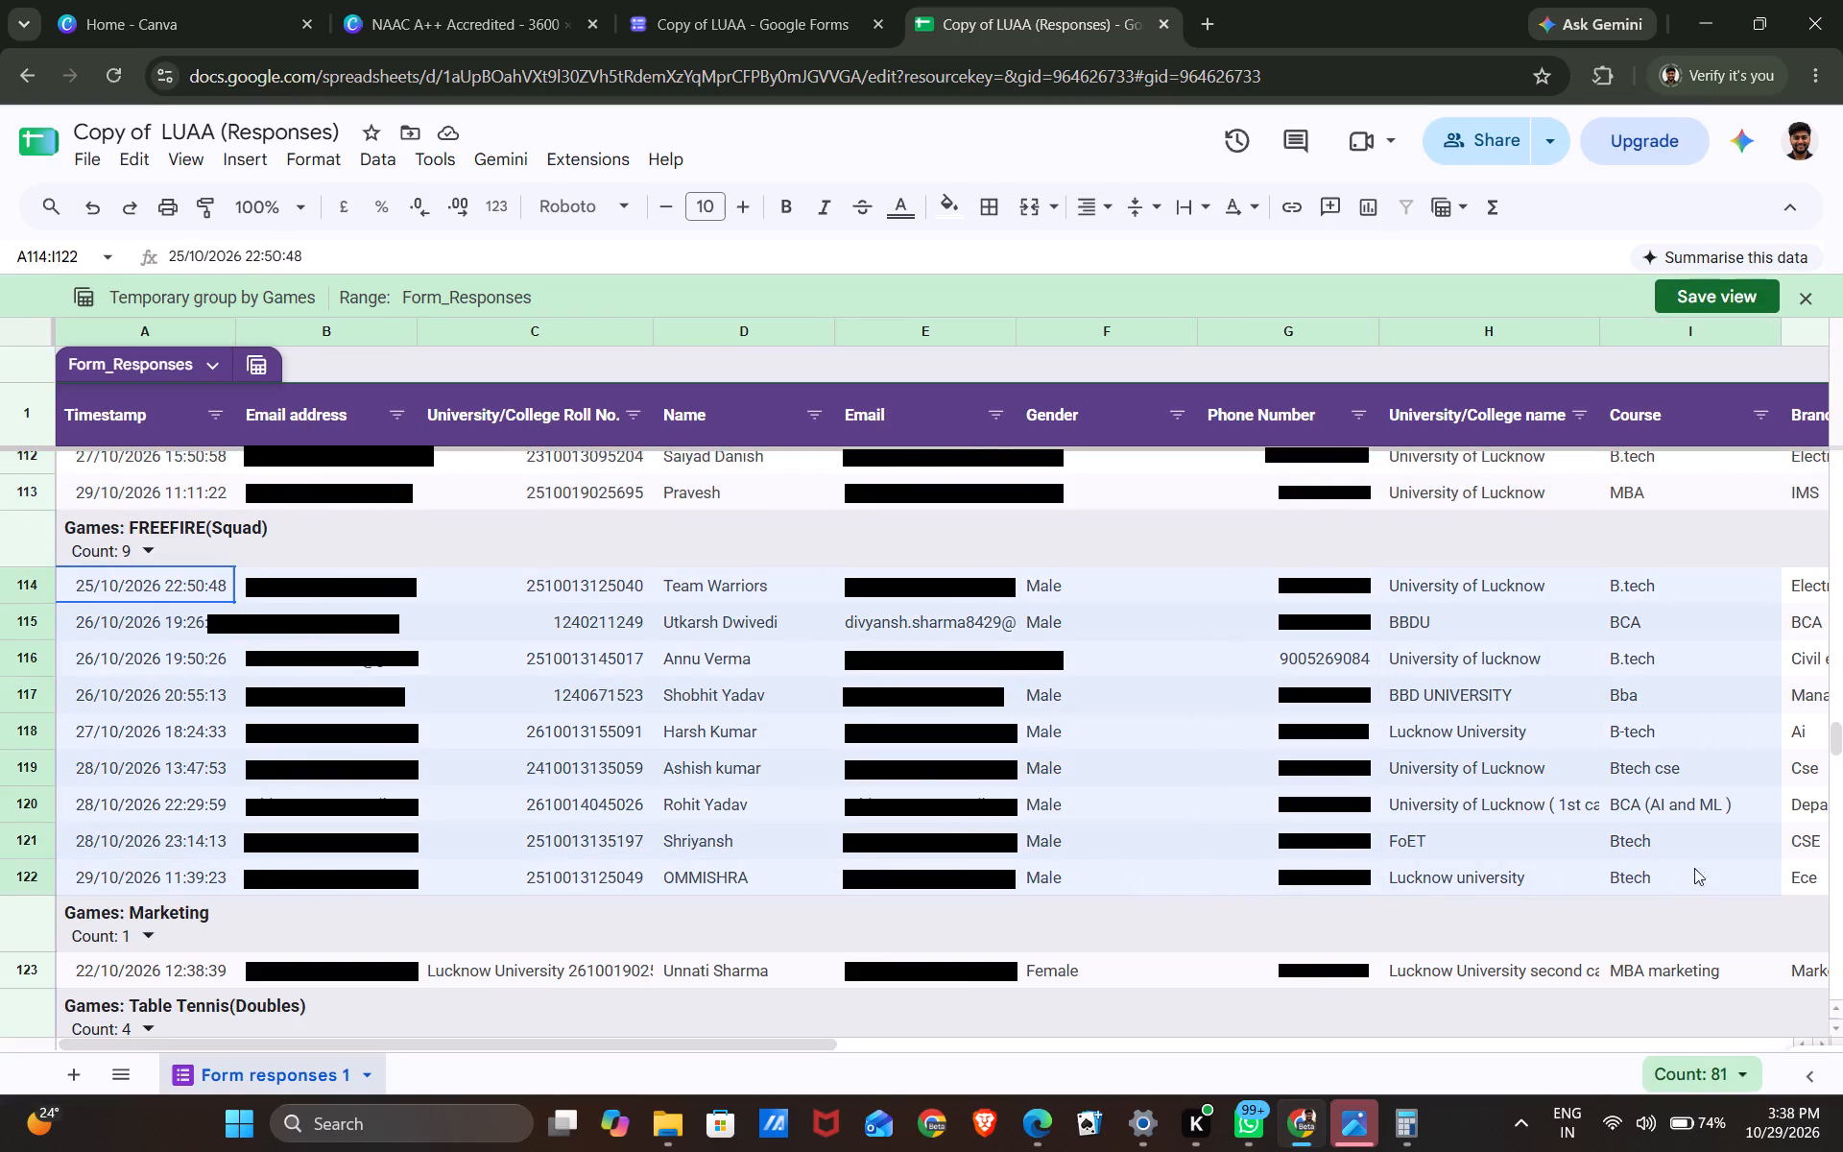
pyautogui.moveTo(1694, 868); pyautogui.dragTo(1785, 872)
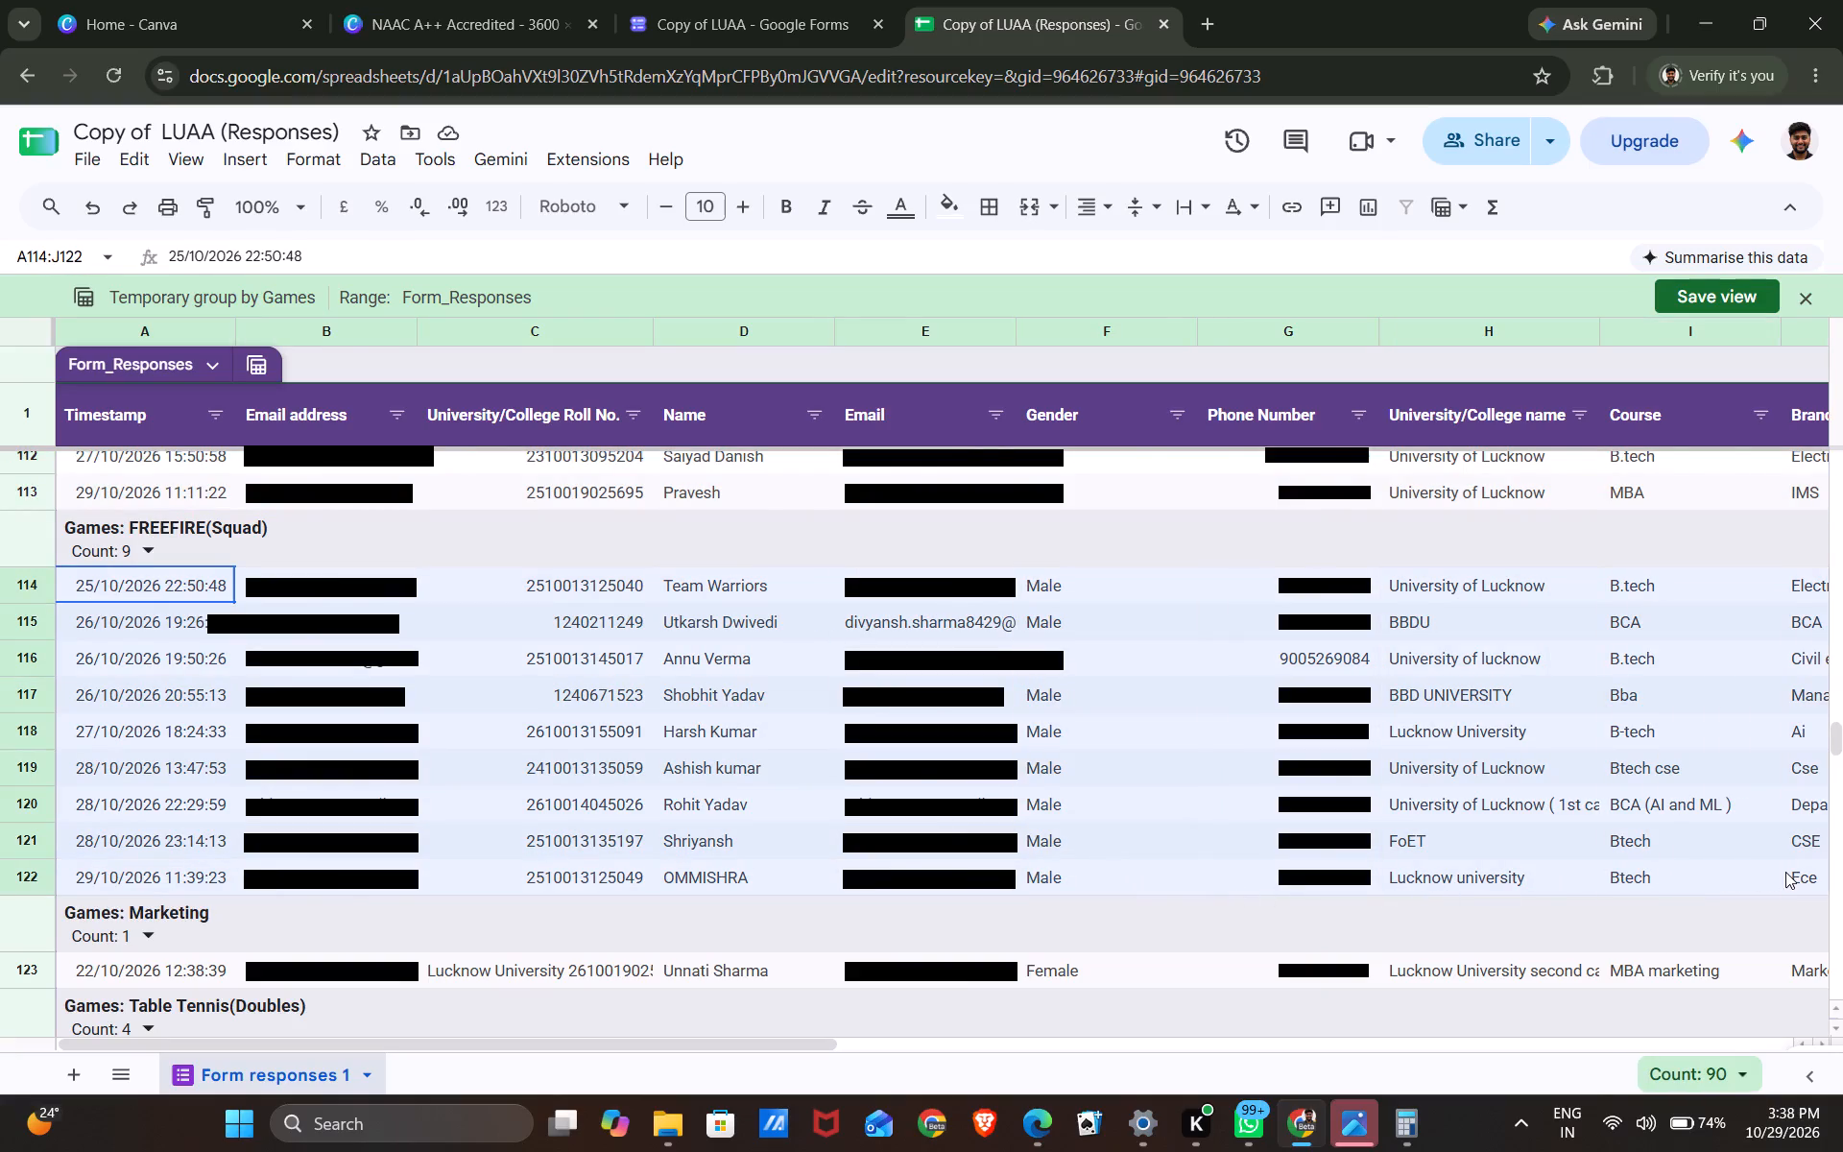
pyautogui.moveTo(1785, 872); pyautogui.dragTo(1842, 872)
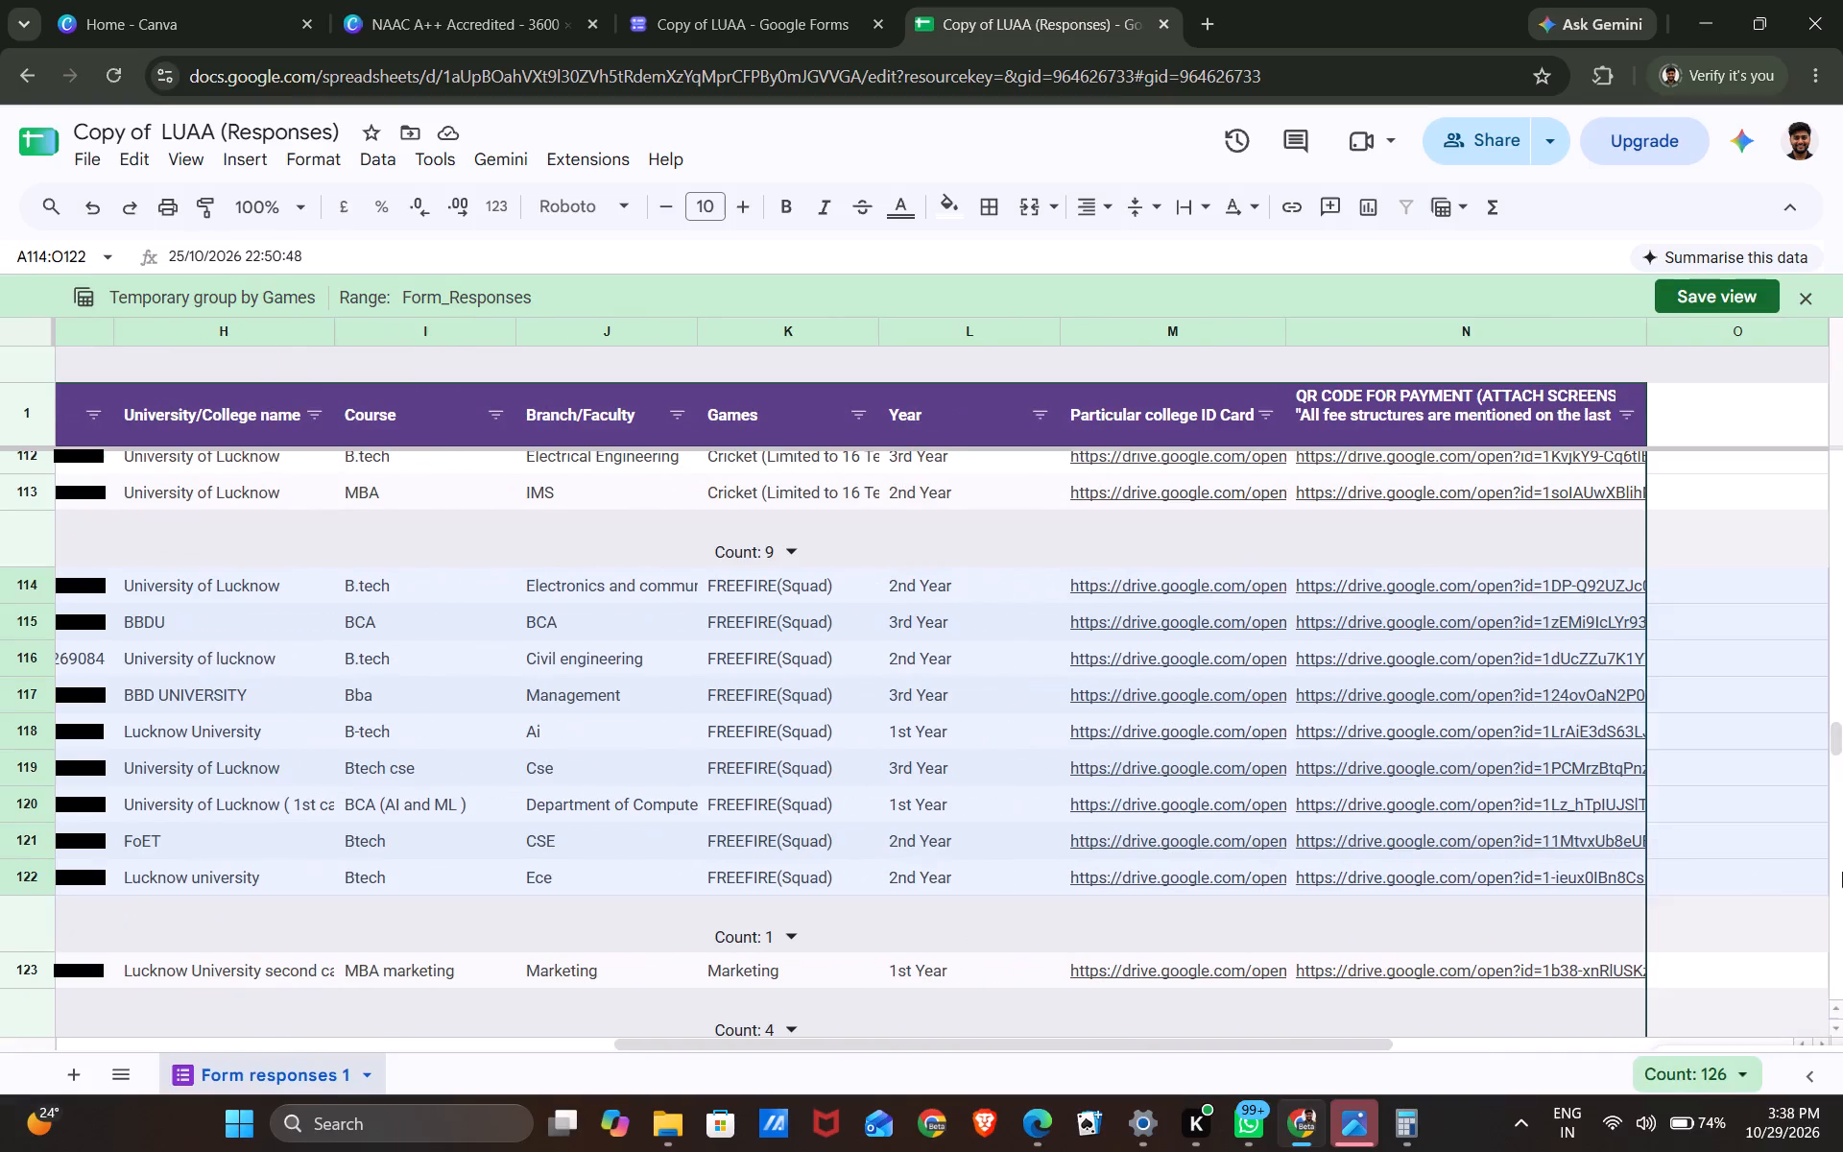
pyautogui.moveTo(1842, 872); pyautogui.dragTo(987, 866)
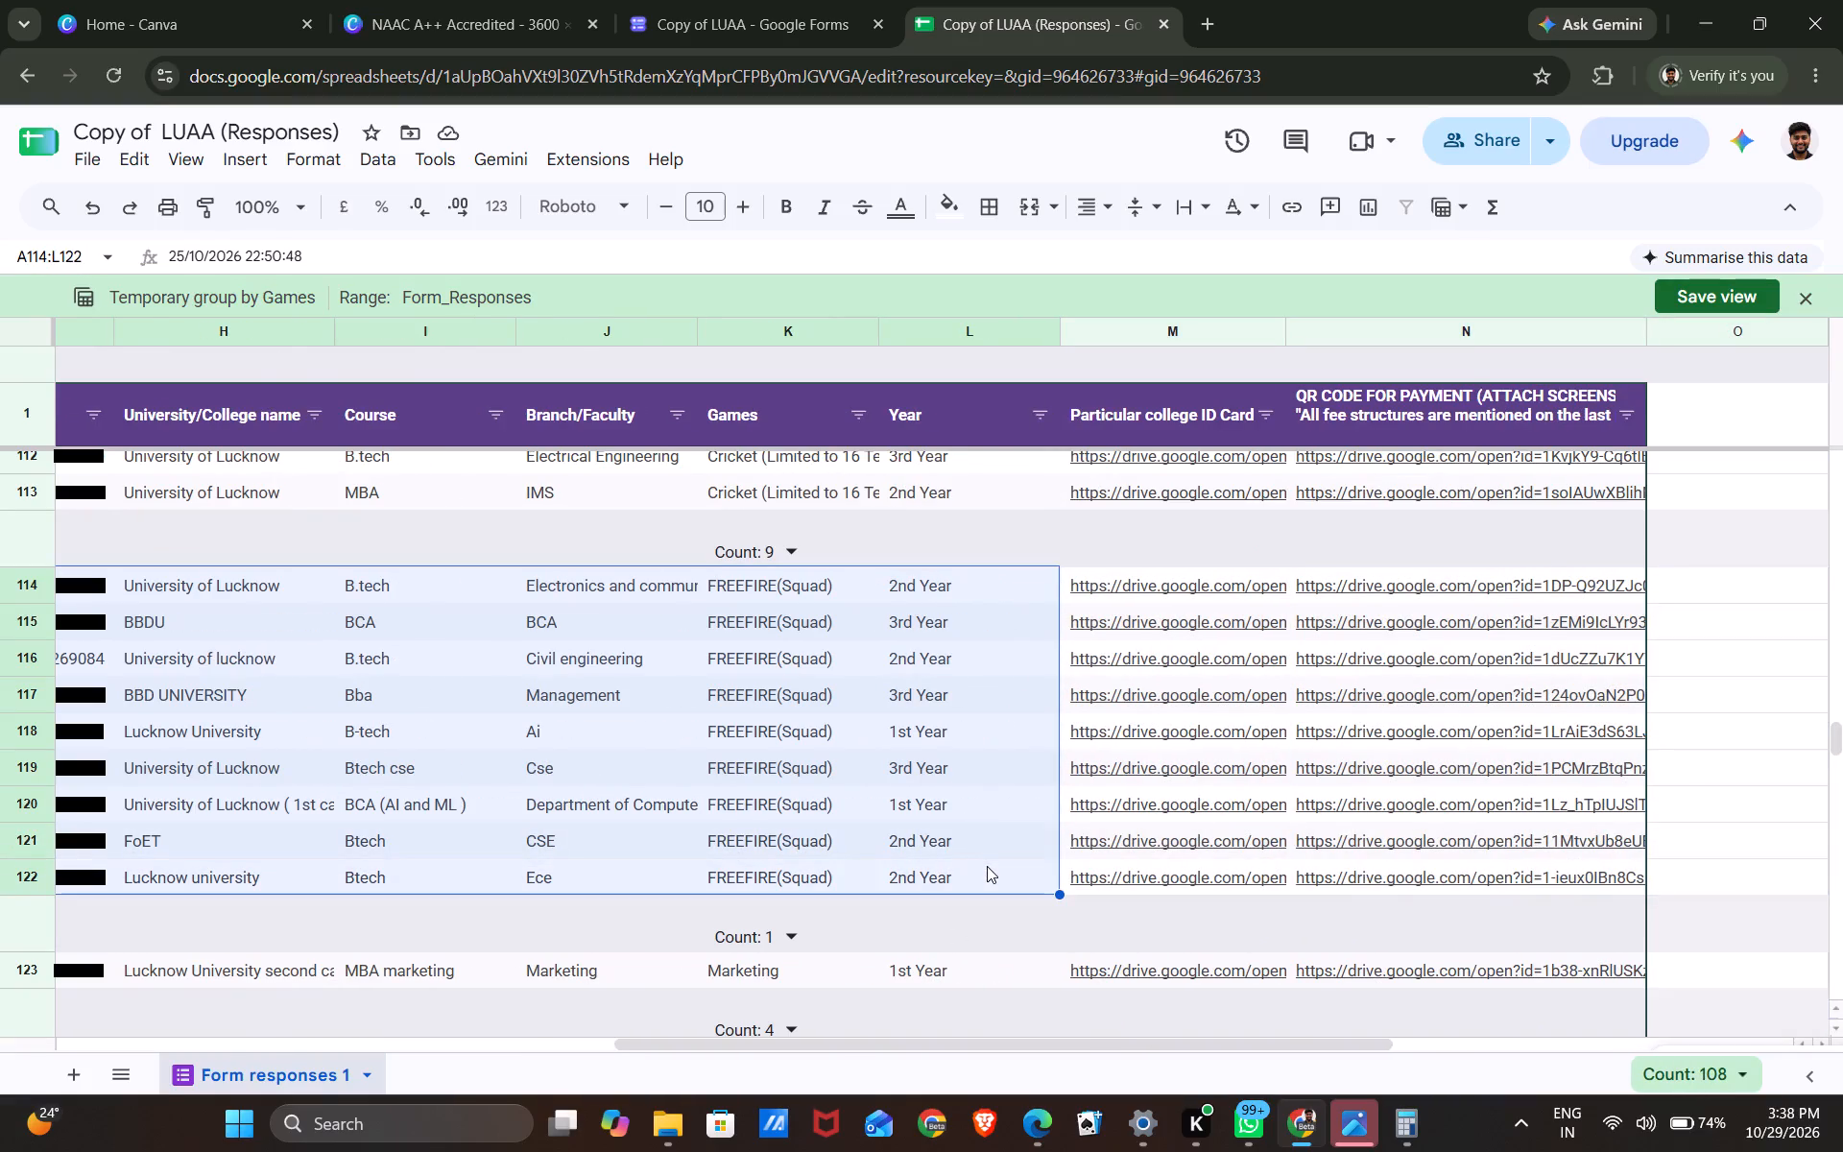
pyautogui.hotkey('ctrl', 'p')
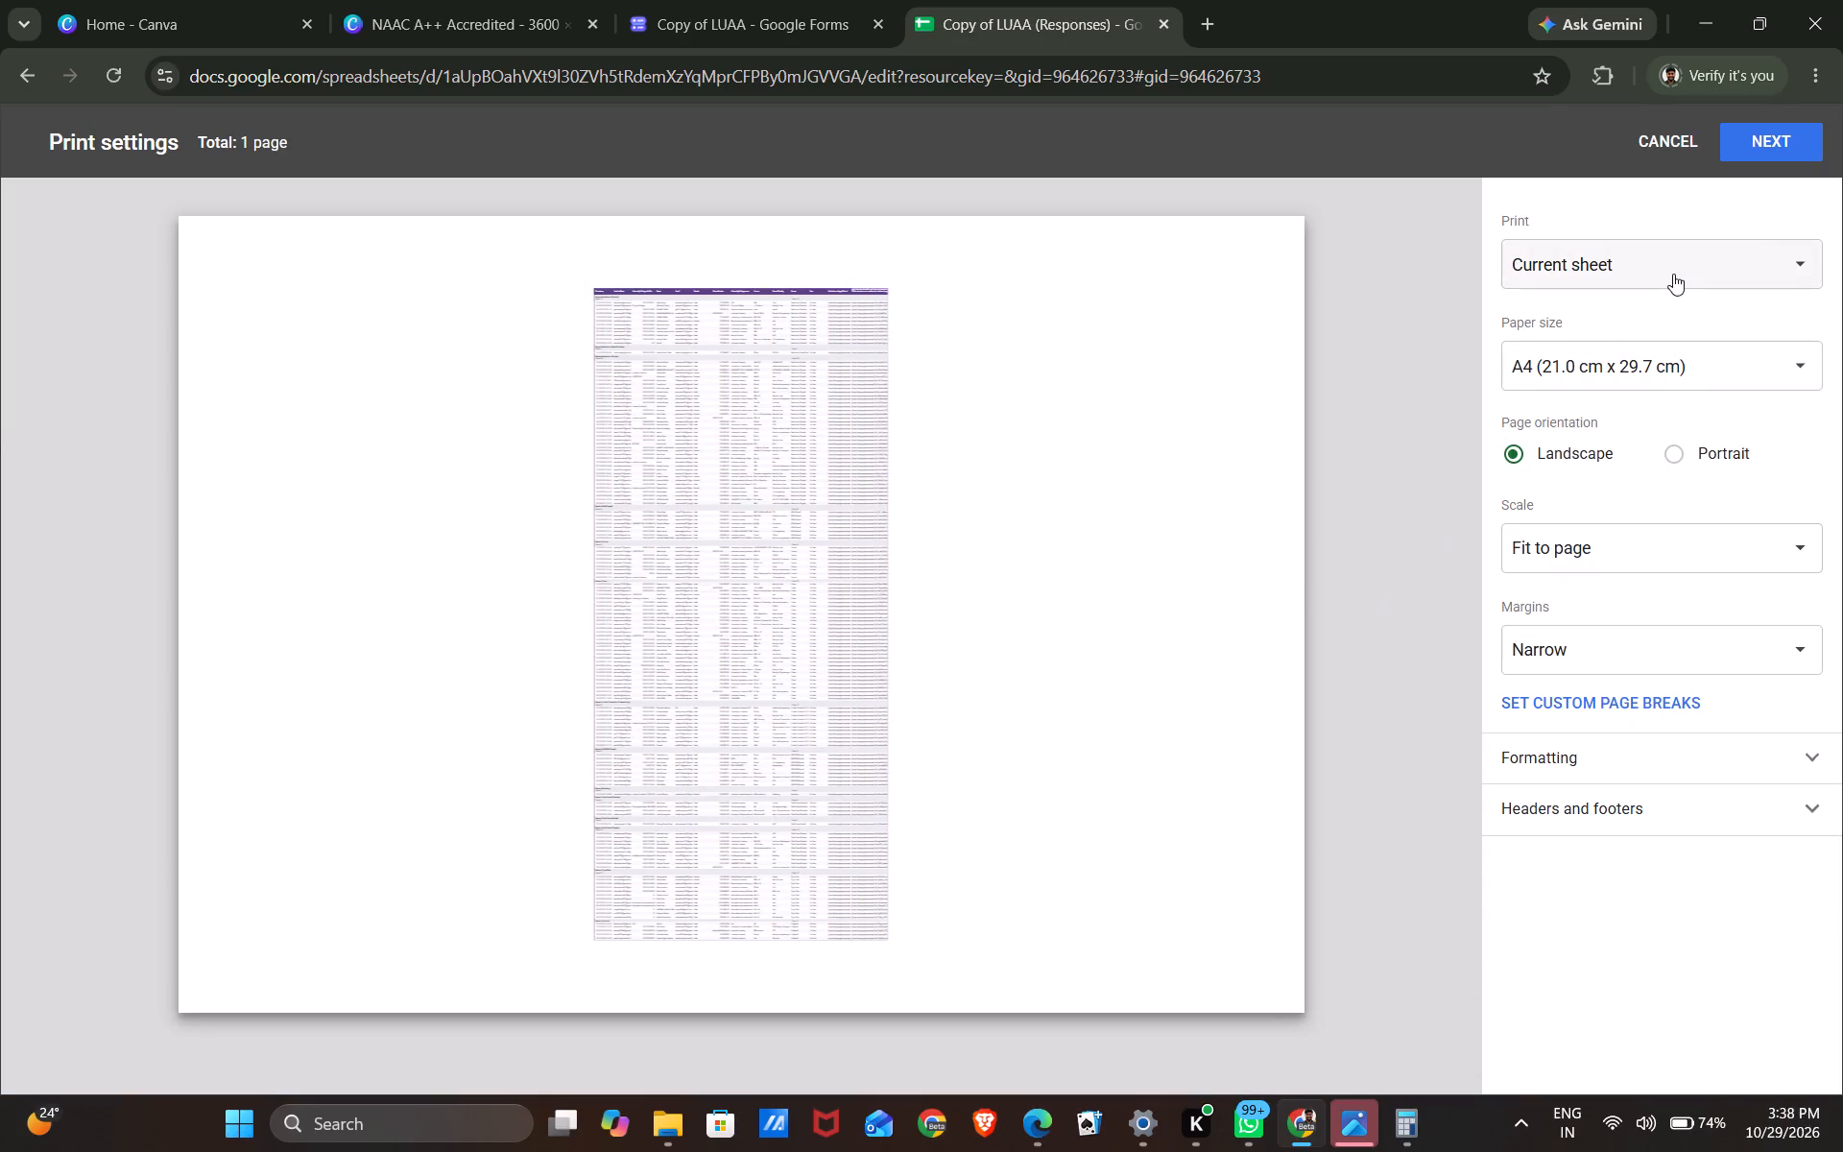
pyautogui.click(1673, 274)
pyautogui.click(1614, 296)
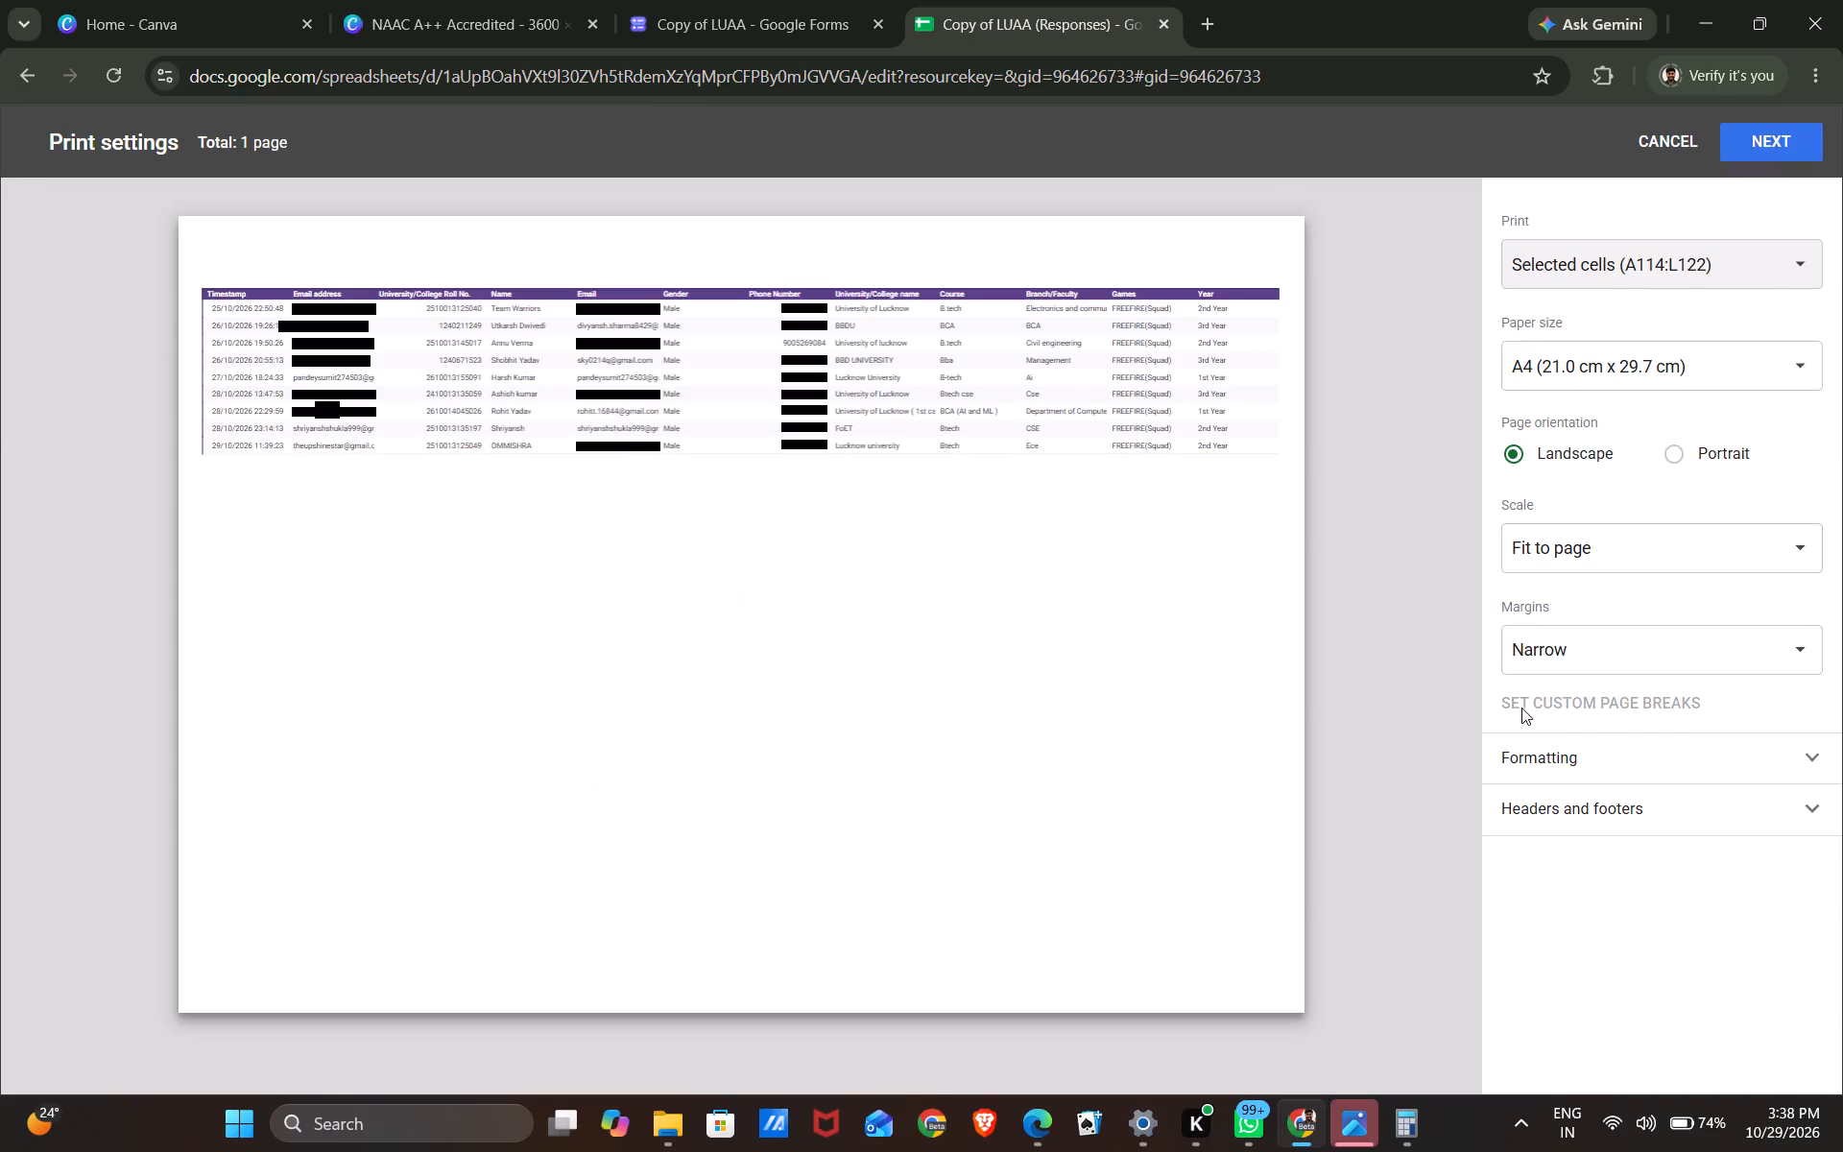
pyautogui.click(1772, 140)
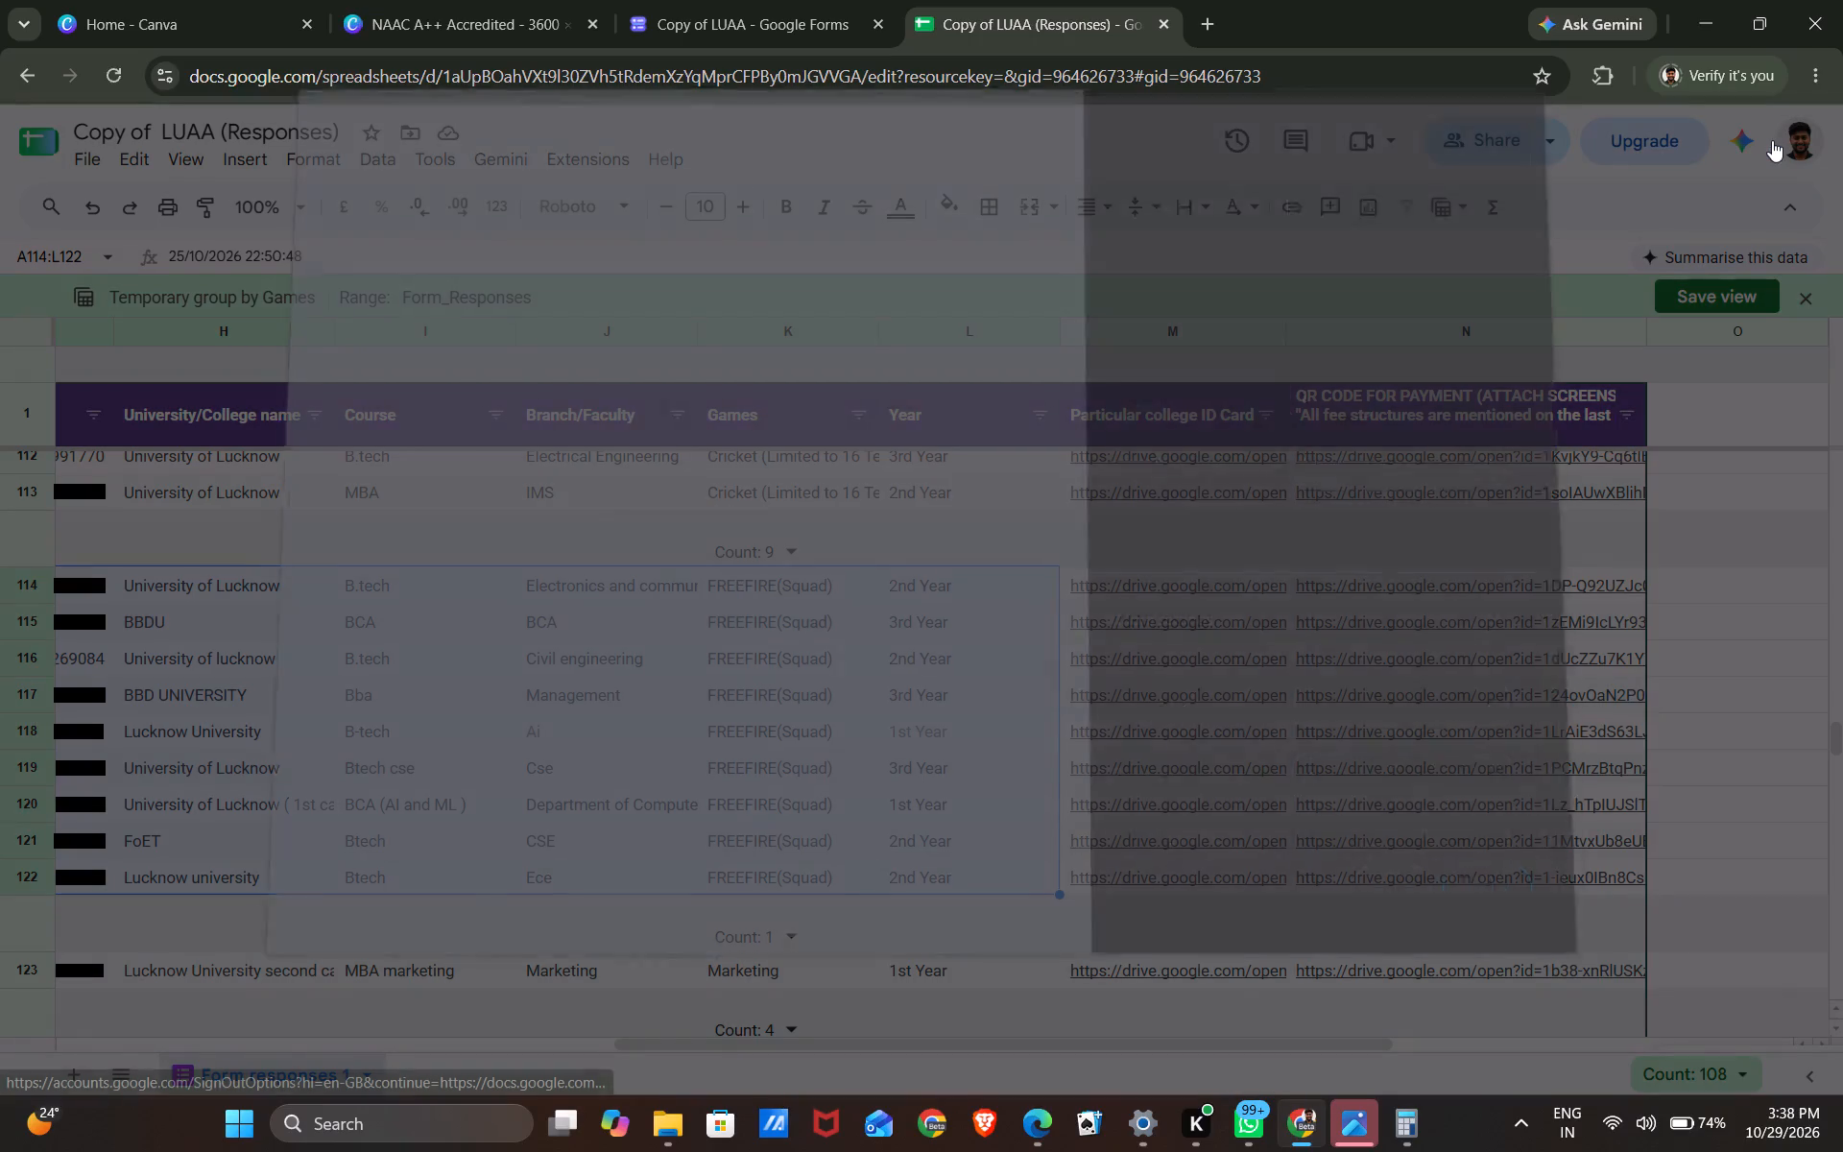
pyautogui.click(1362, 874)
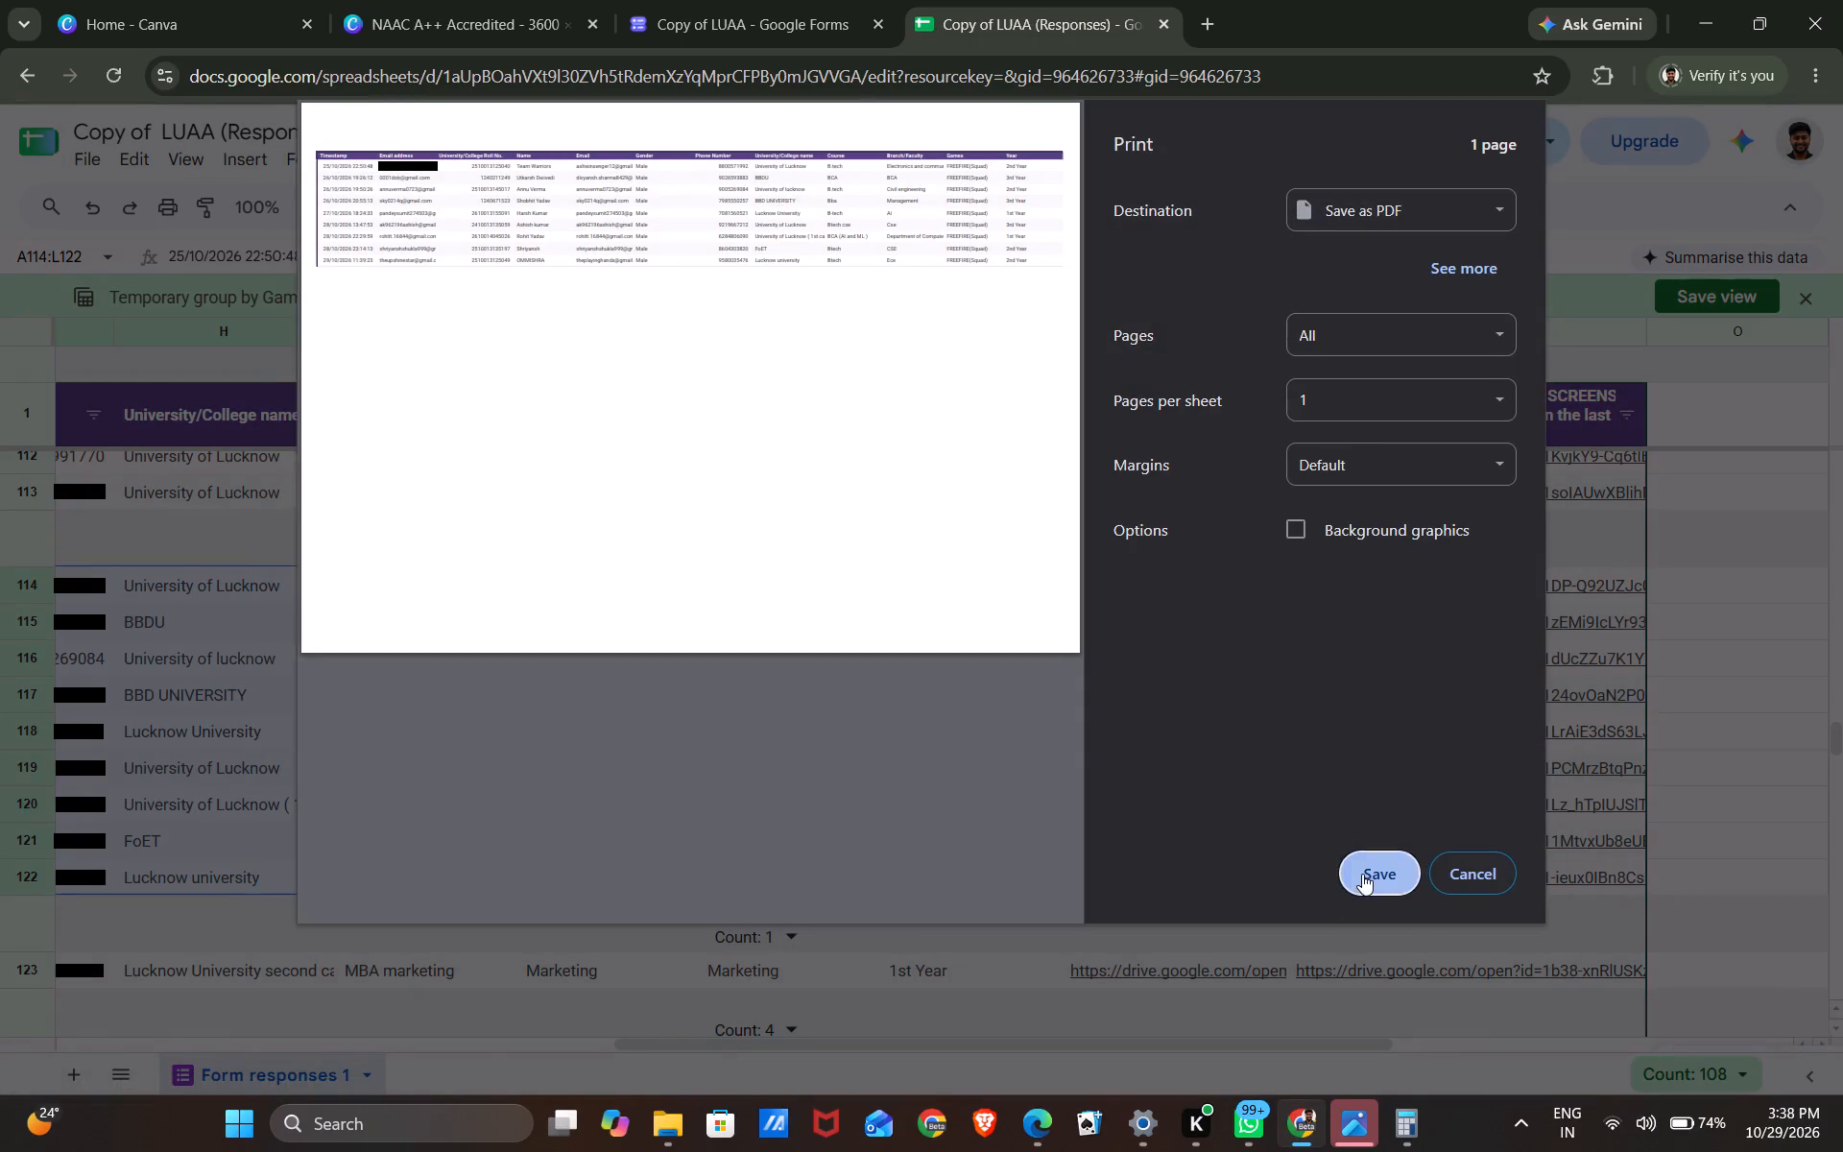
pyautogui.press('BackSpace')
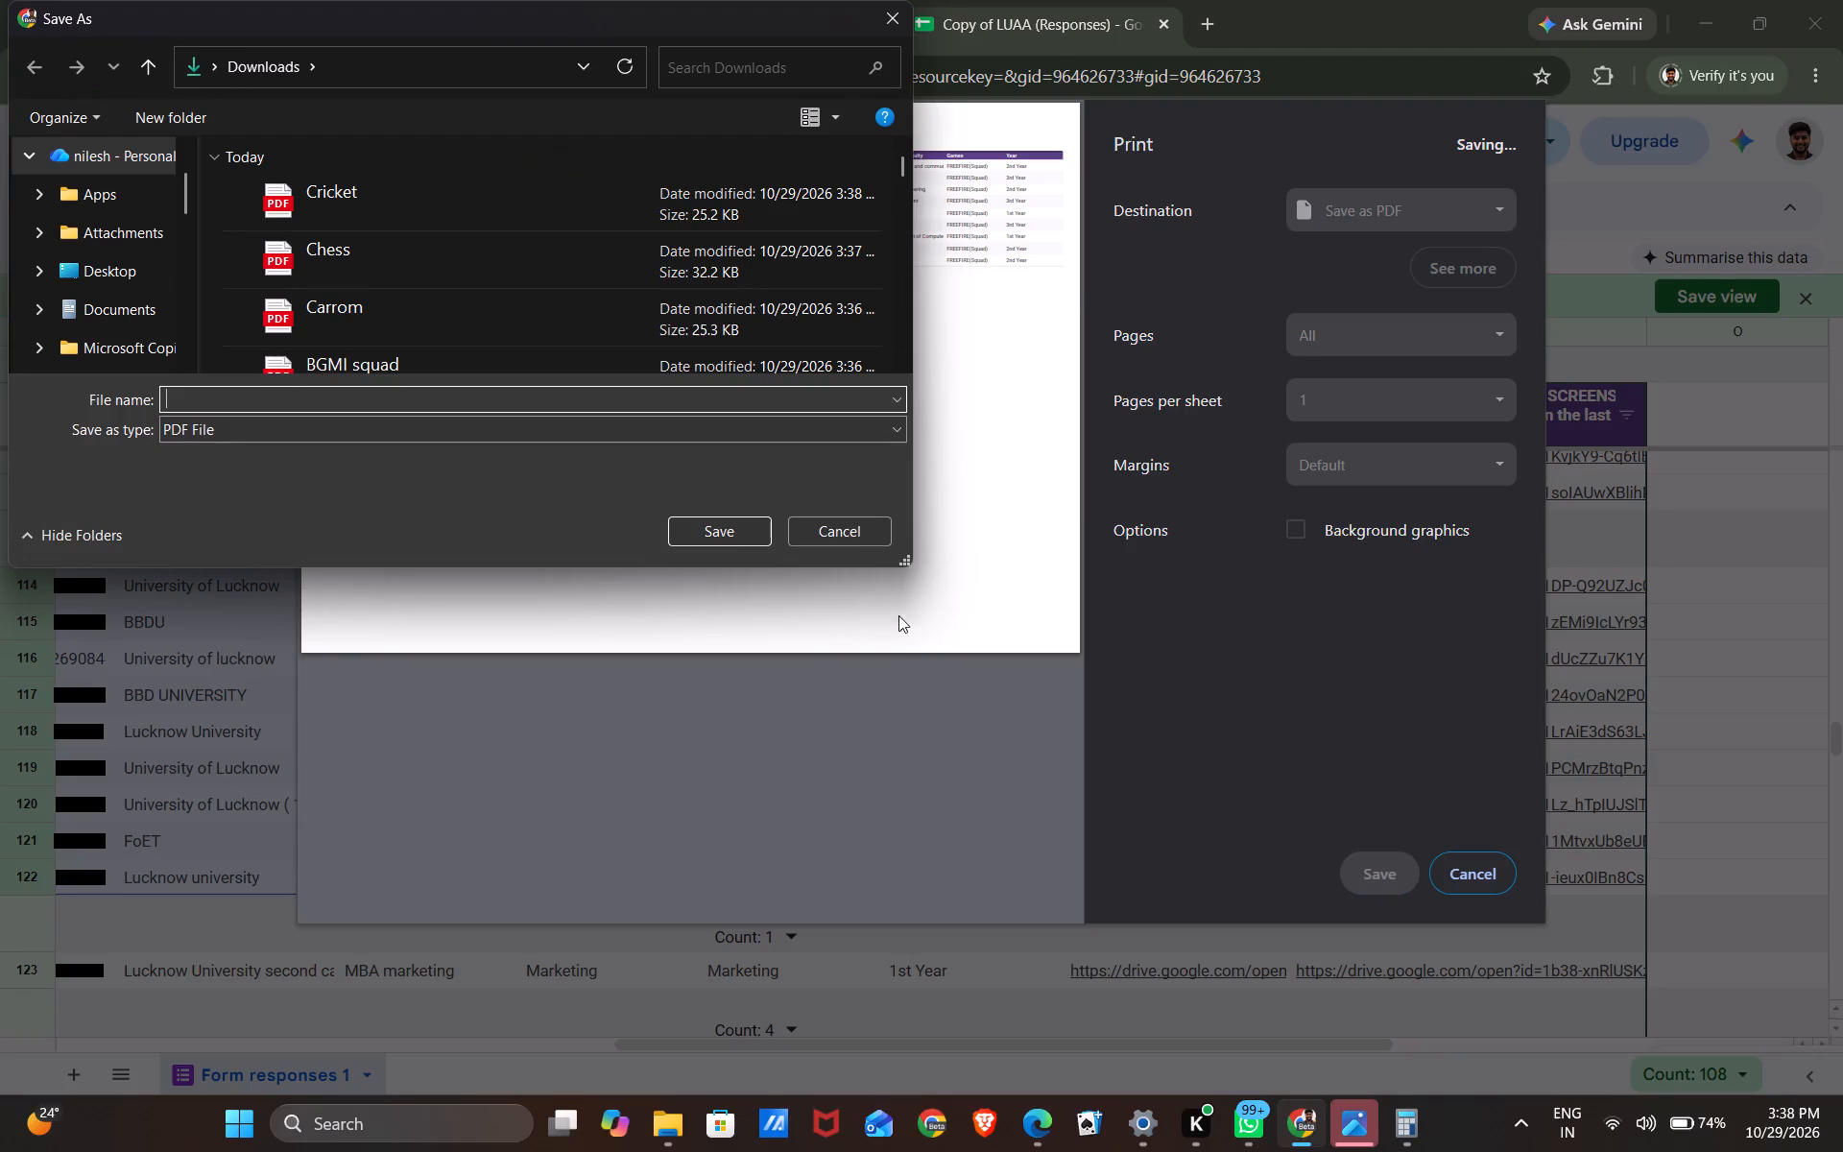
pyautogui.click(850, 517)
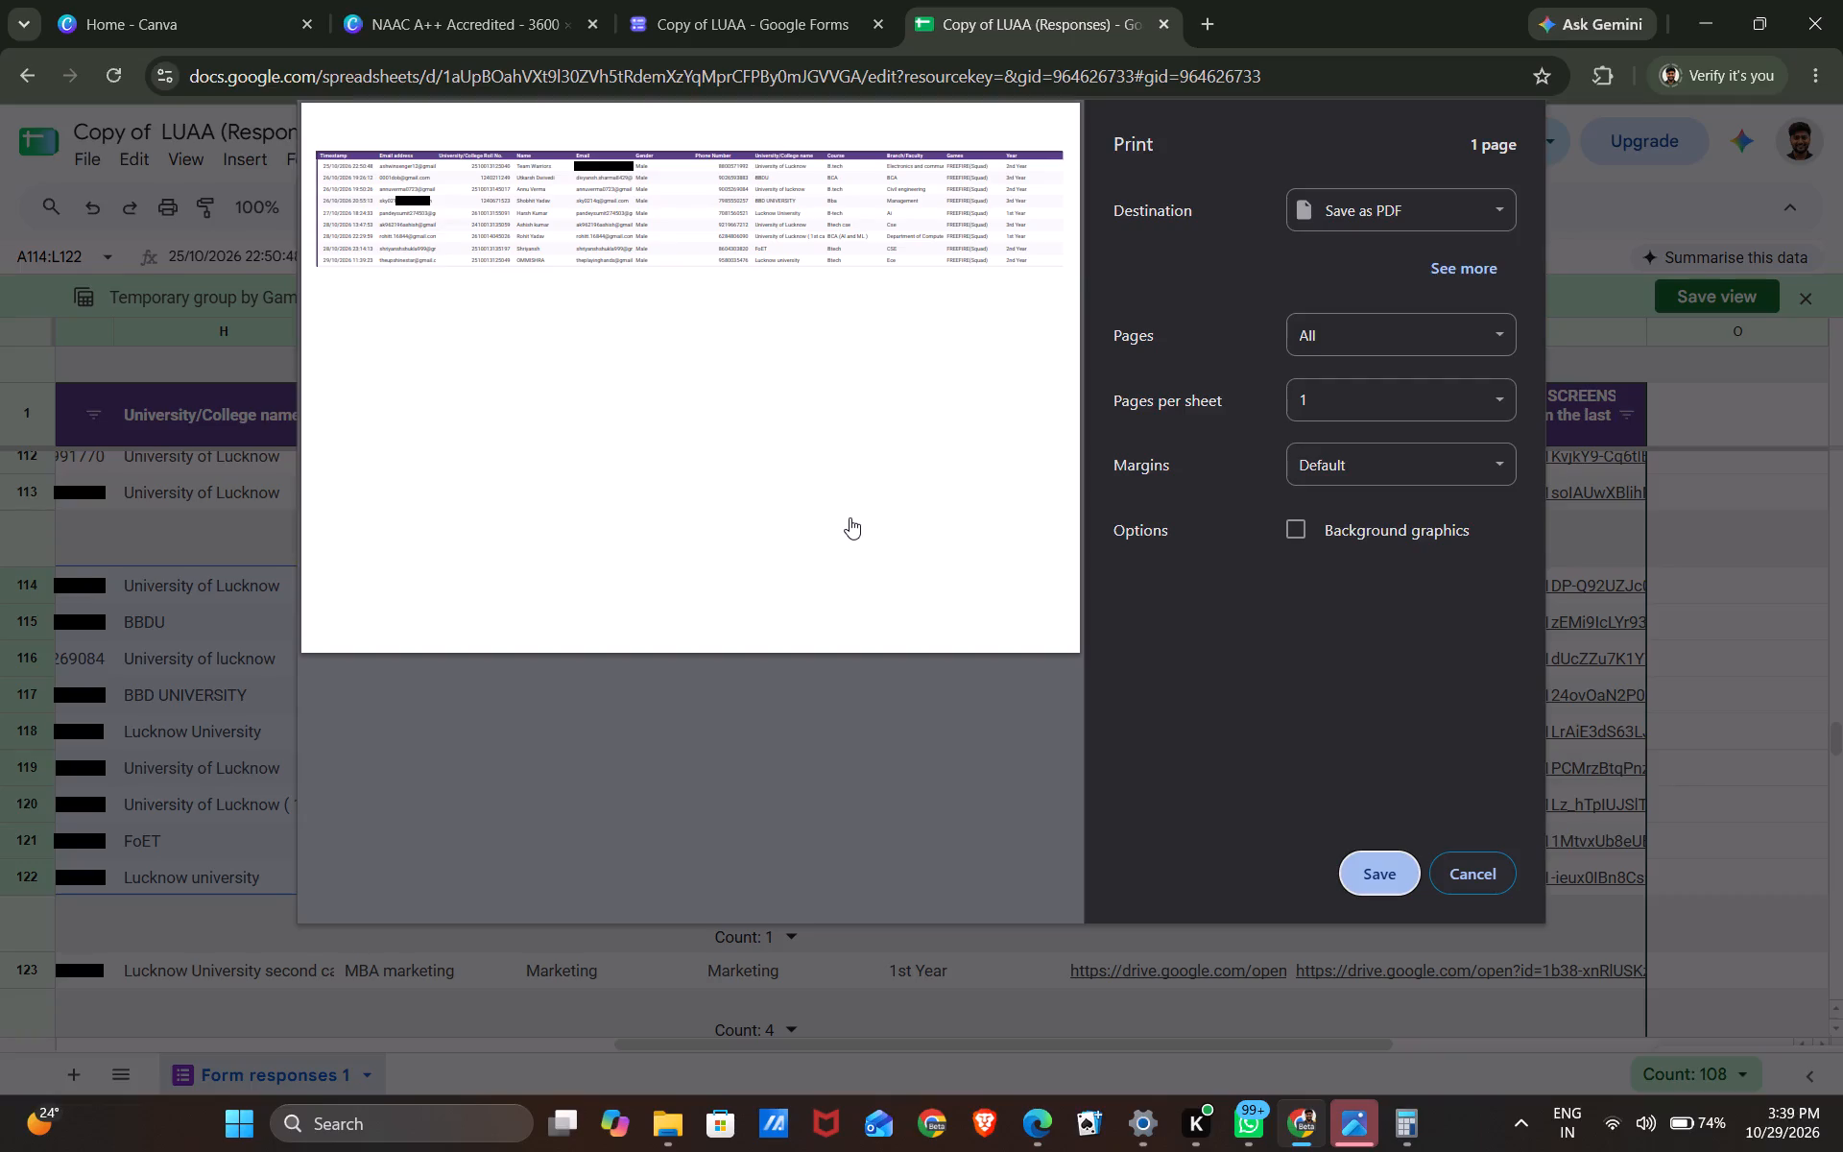
# Save the FREEFIRE(Squad) printout as a PDF named "Freefire" in the Downloads folder.
pyautogui.click(1379, 874)
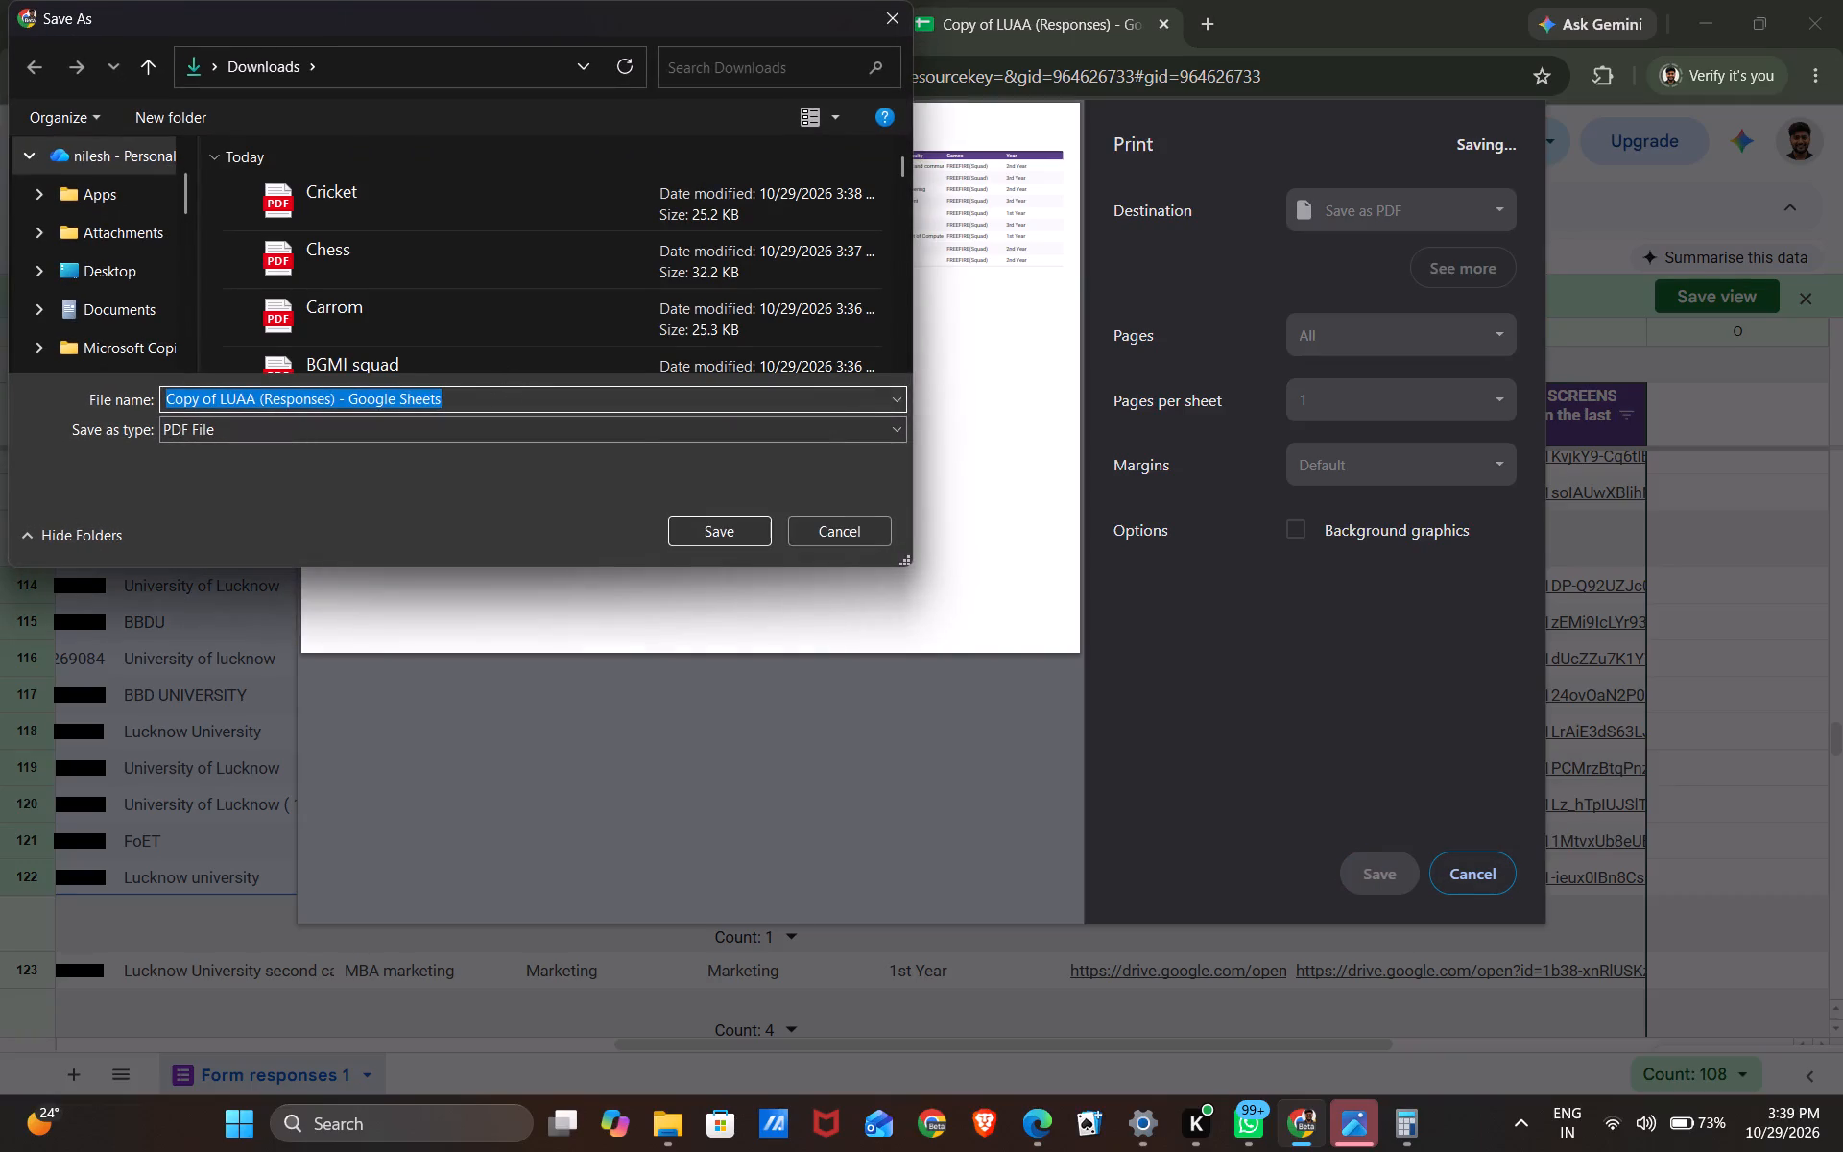
pyautogui.press('BackSpace')
pyautogui.hotkey('shift', 'f')
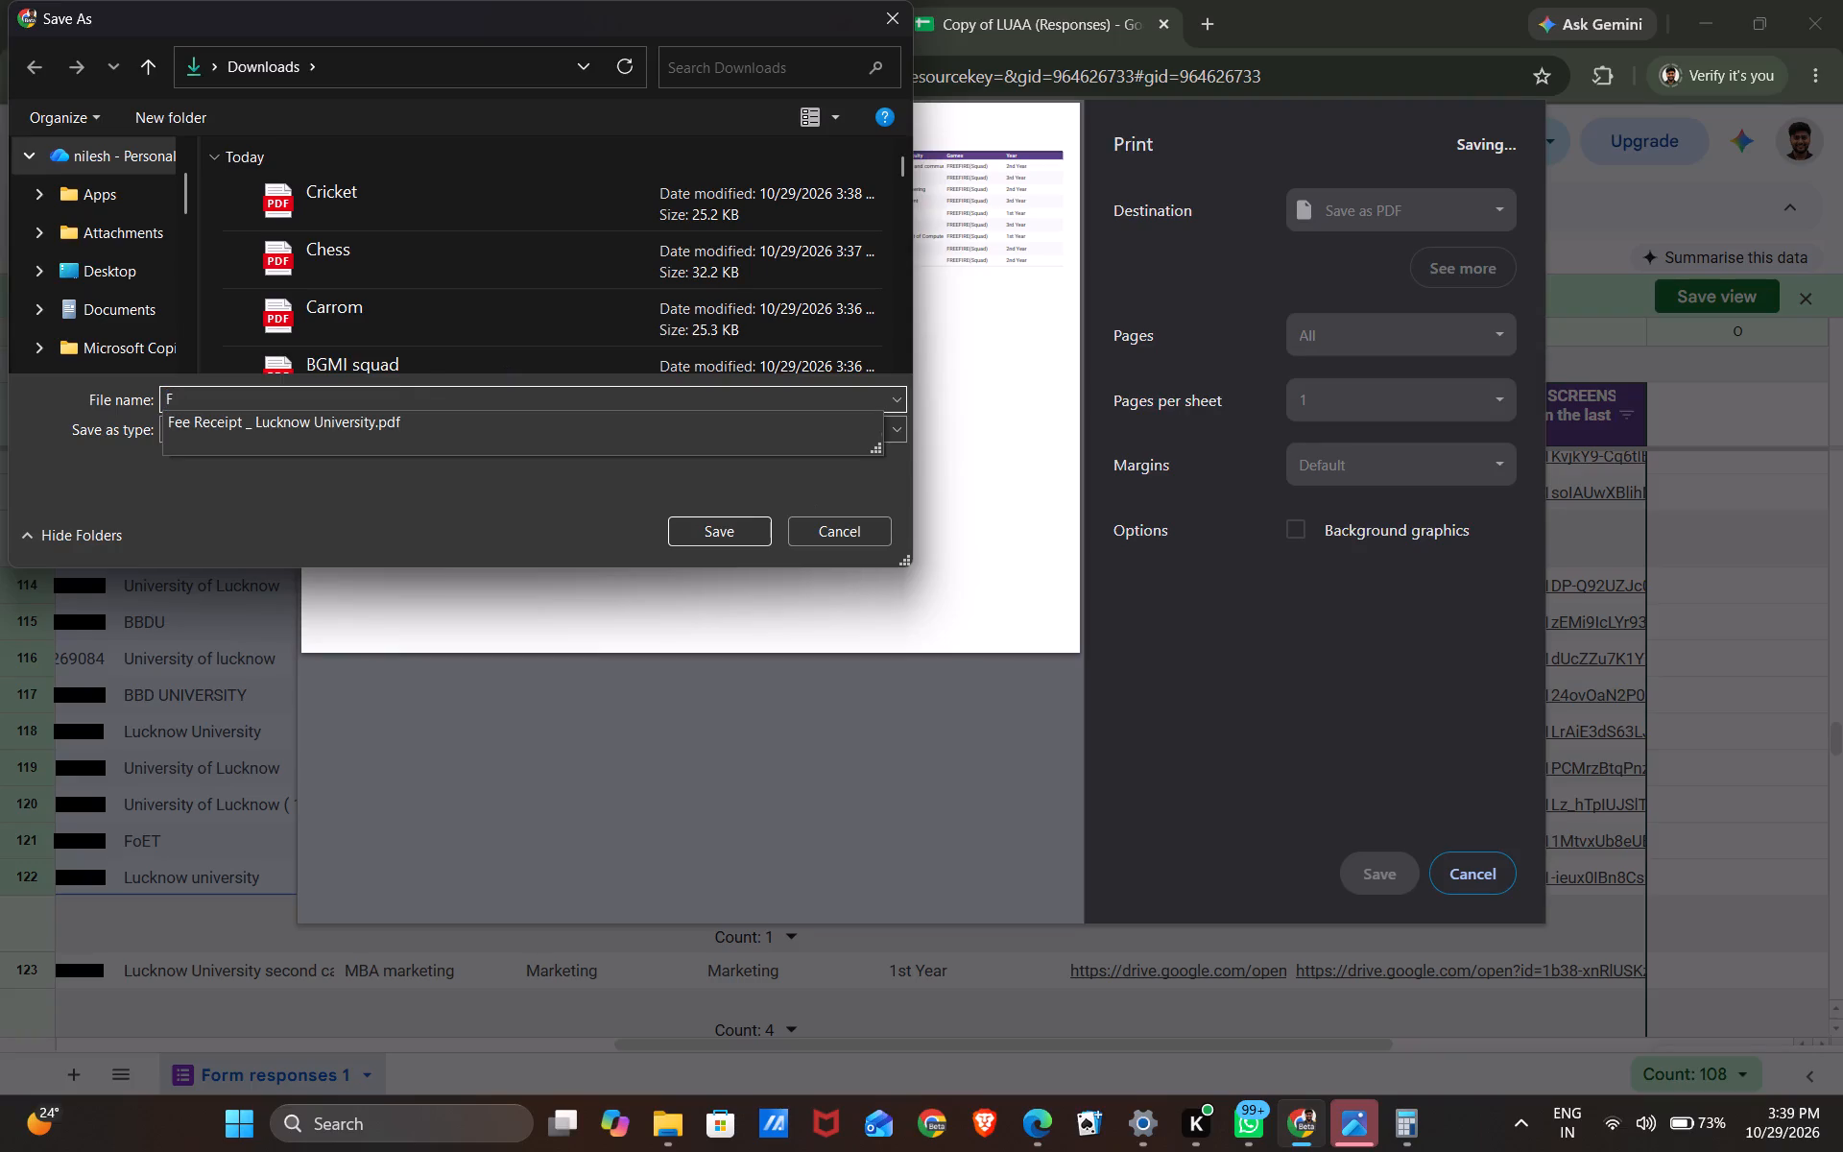
pyautogui.hotkey('shift', 'r')
pyautogui.press('BackSpace')
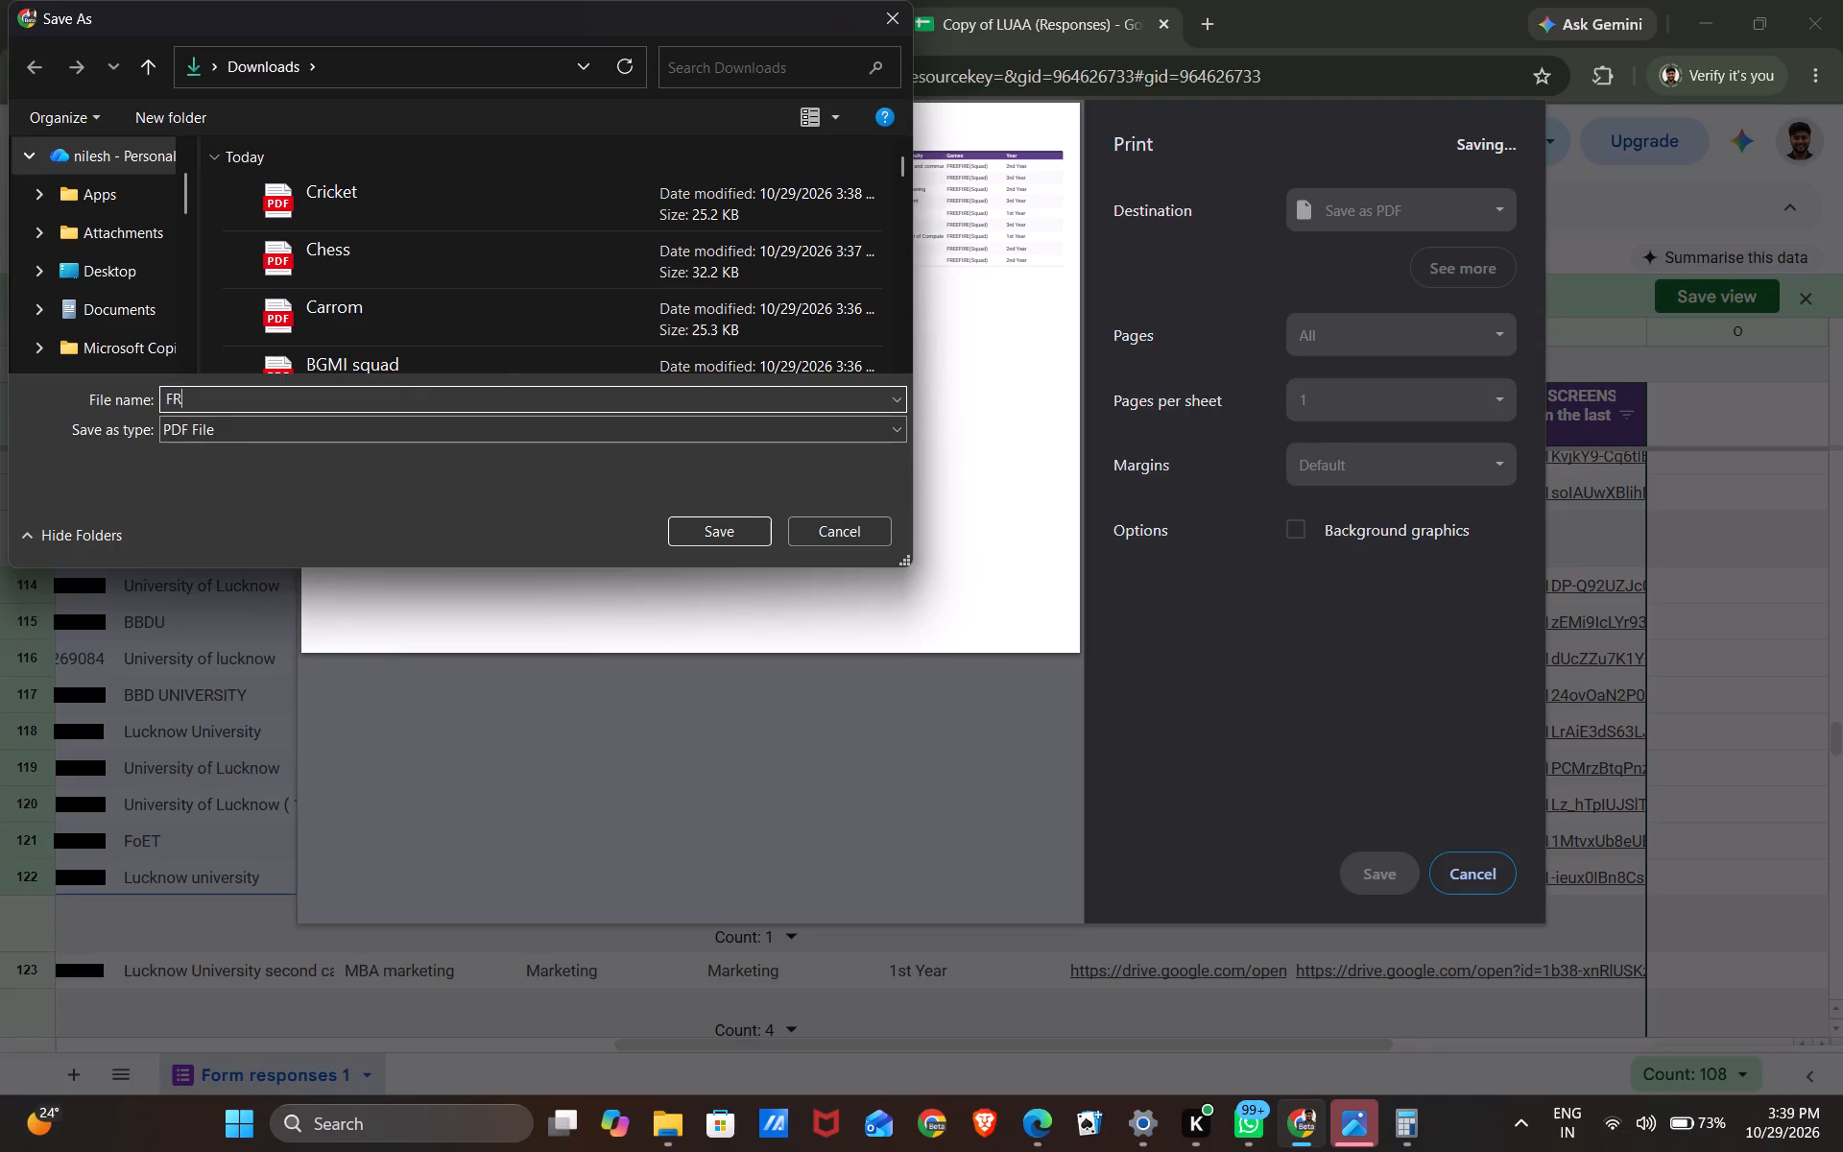
pyautogui.write('reefirew')
pyautogui.press('BackSpace')
pyautogui.press('Return')
# Look through the grouped responses between BGMI(Squad) and Table Tennis to check which game groups come before and after Marketing.
pyautogui.hscroll(5, 501, 389)
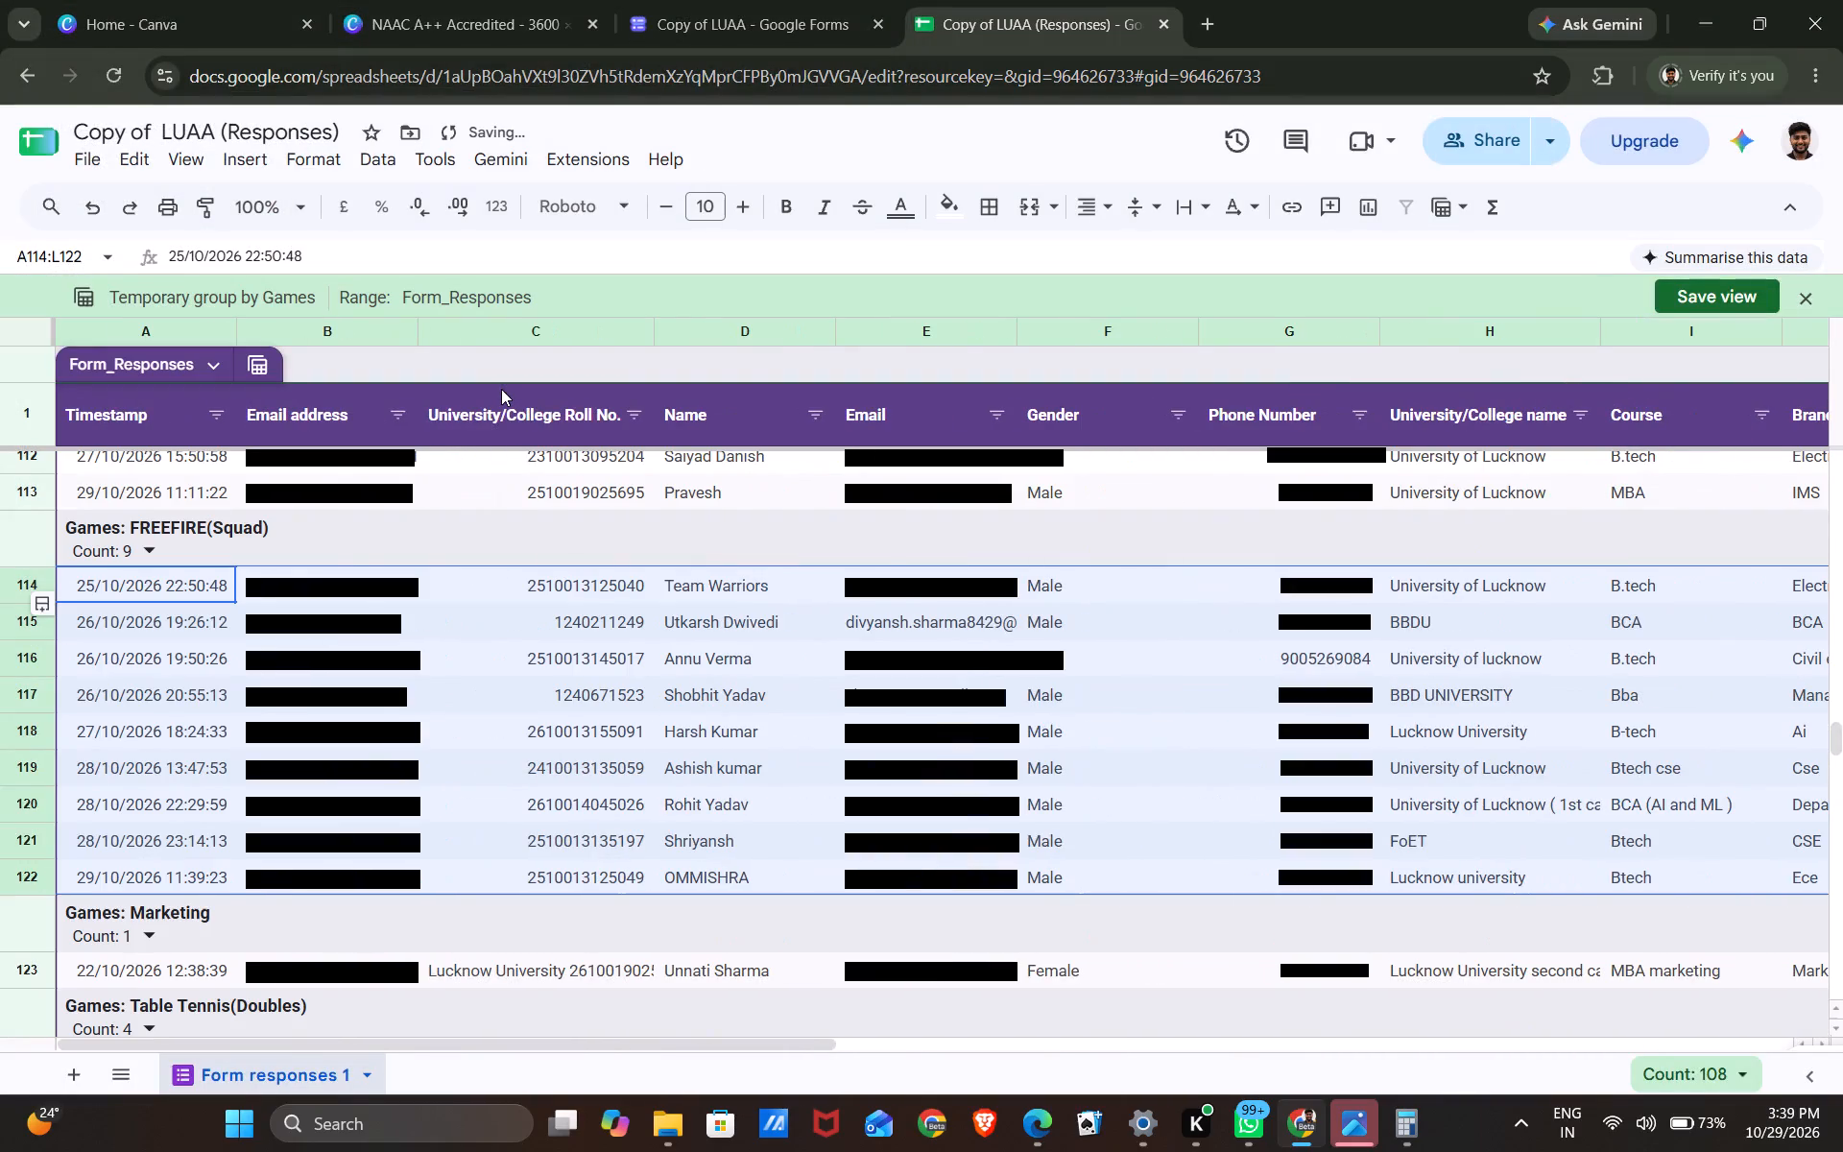
pyautogui.scroll(-1, 501, 389)
pyautogui.scroll(-1, 371, 844)
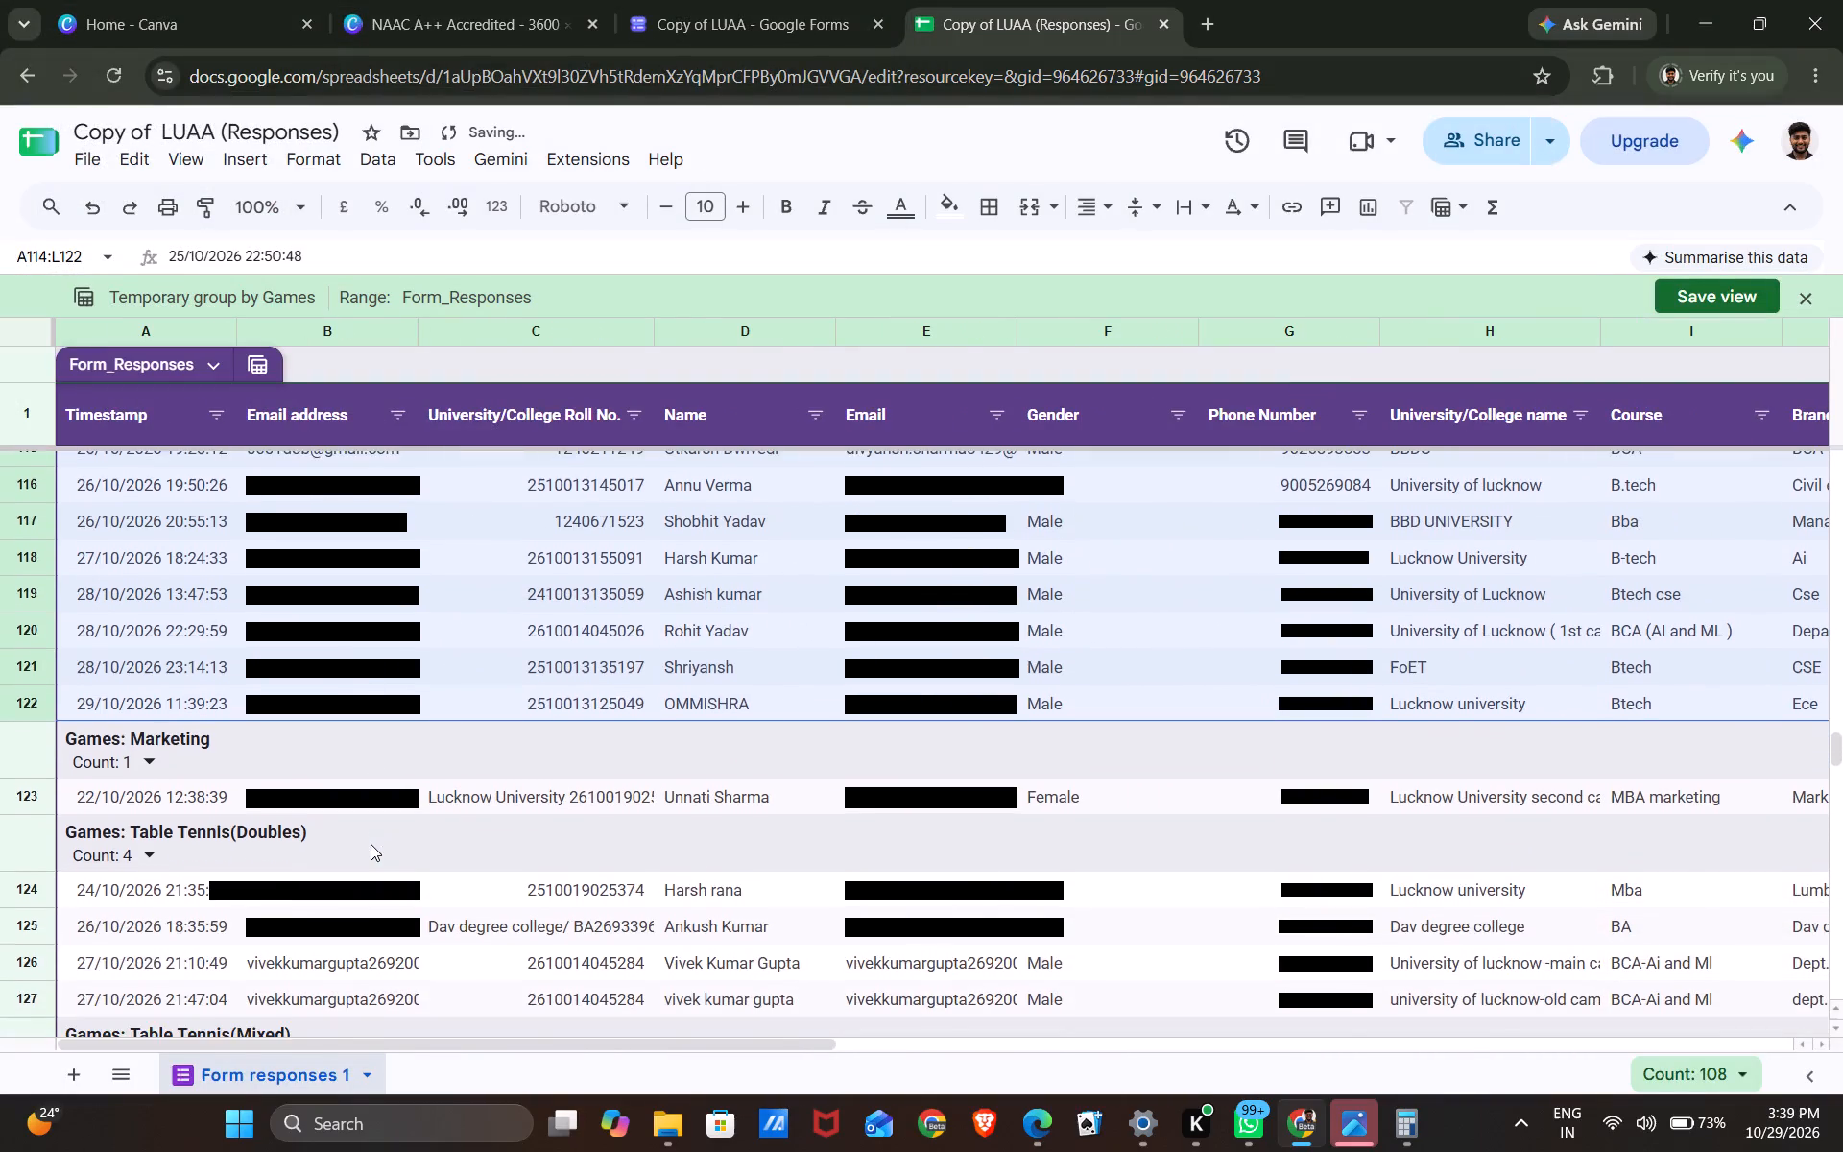
pyautogui.scroll(-1, 371, 844)
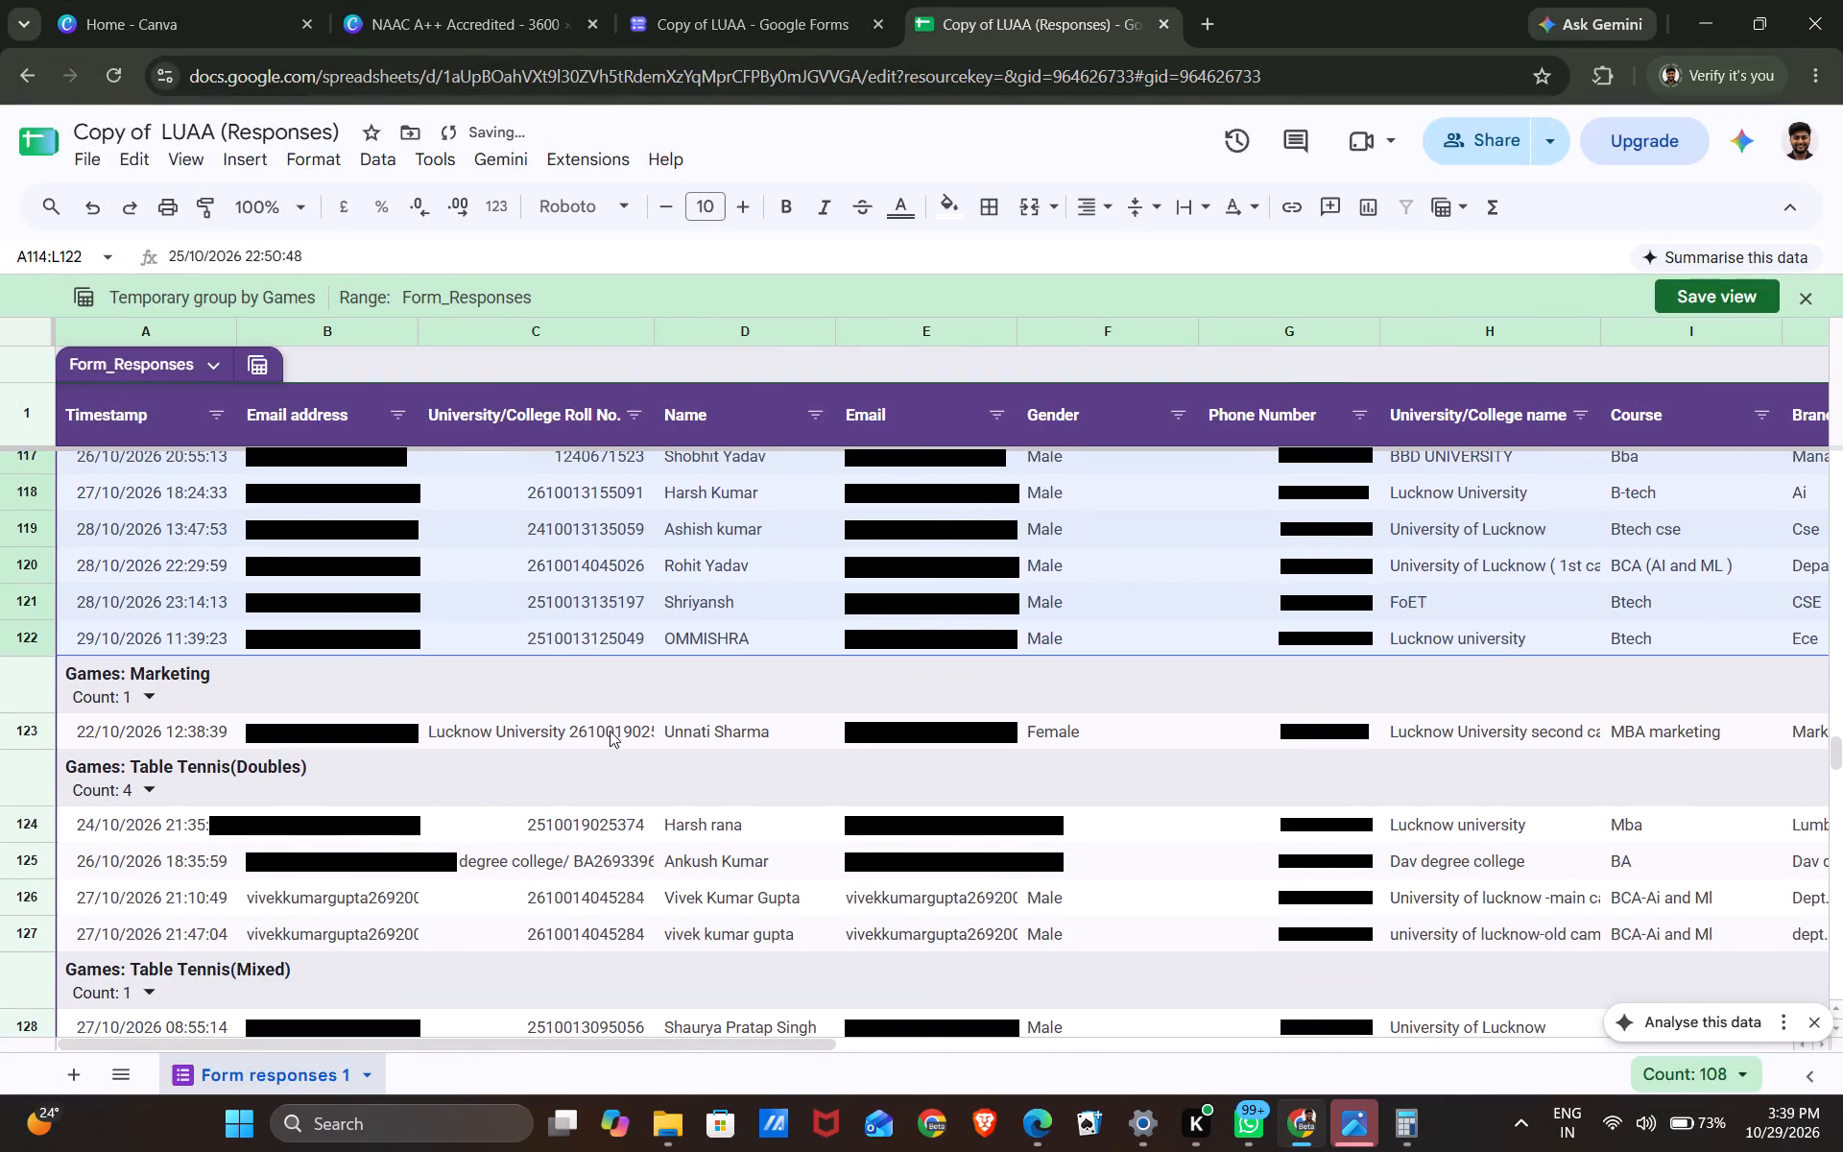
pyautogui.click(610, 730)
pyautogui.hscroll(-7, 610, 730)
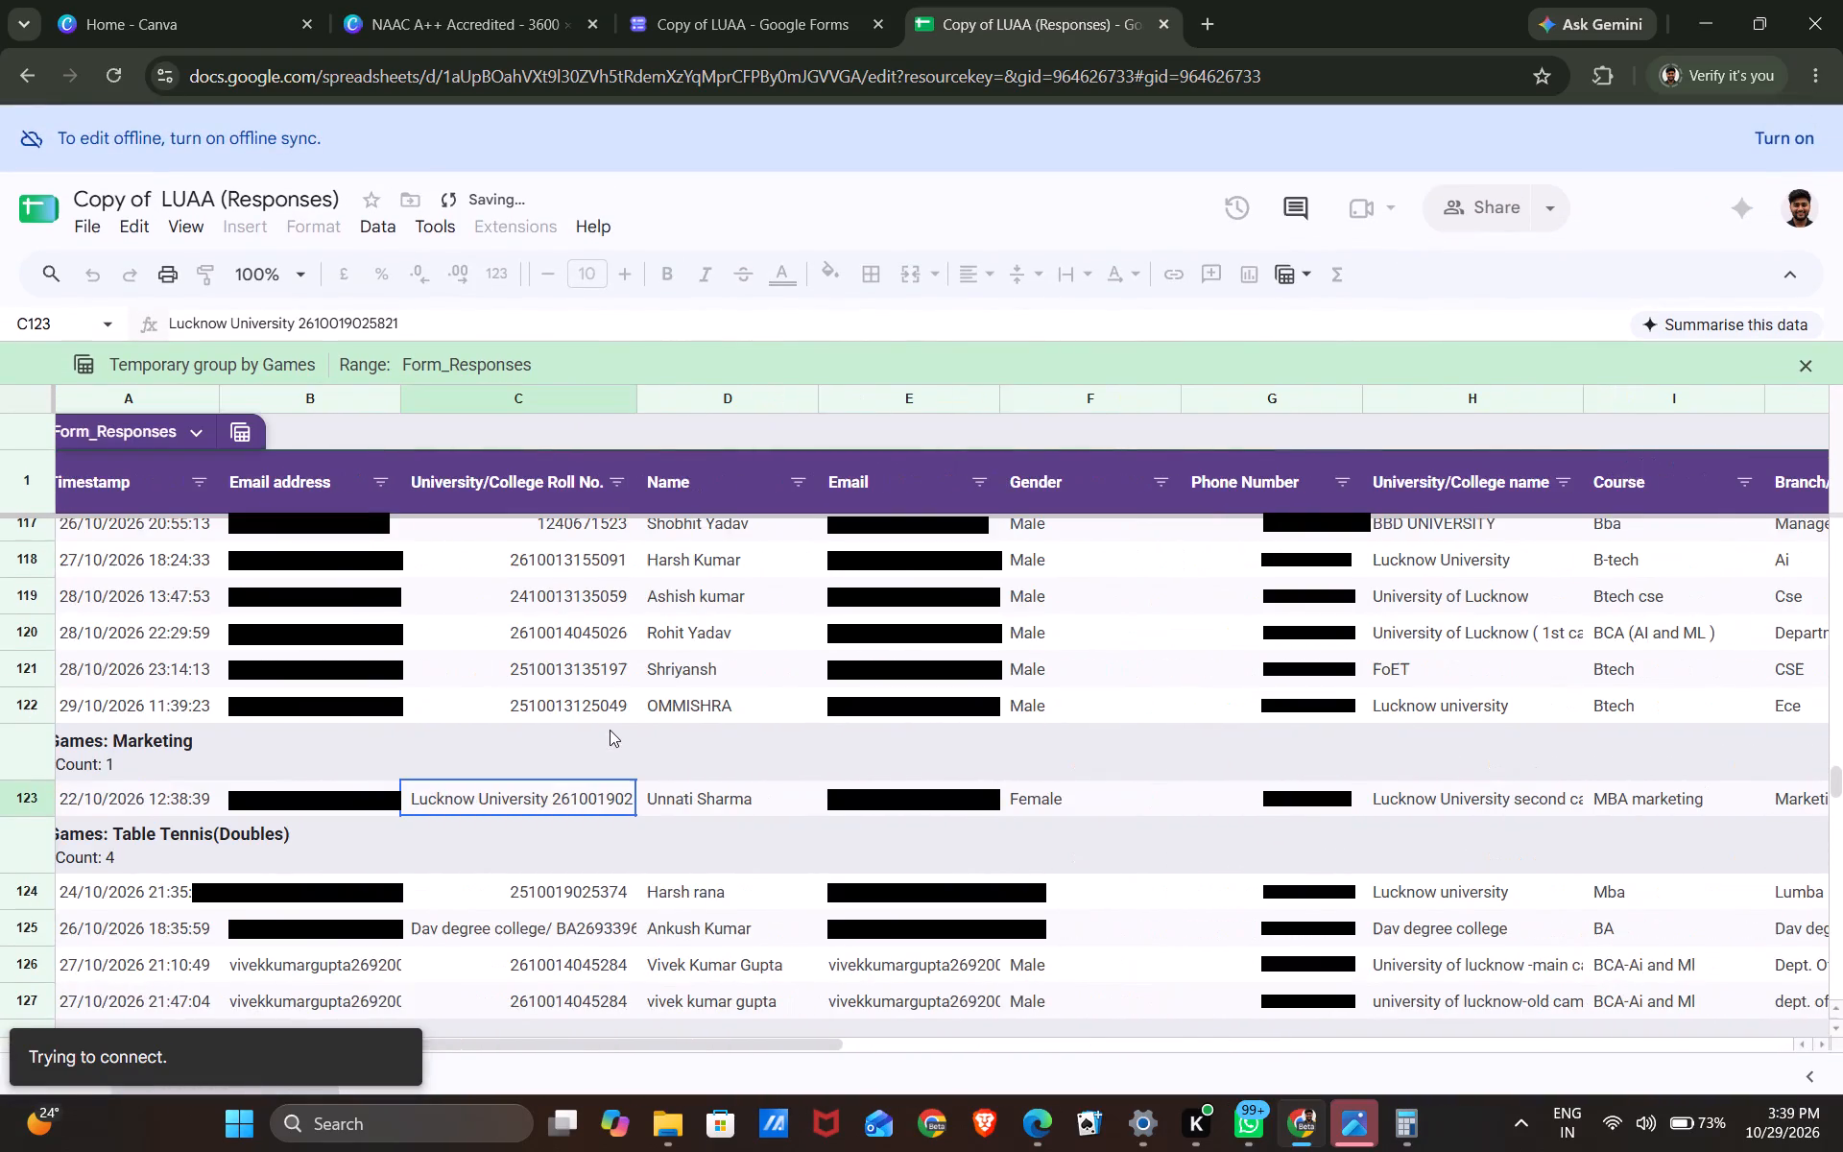
pyautogui.scroll(-2, 610, 730)
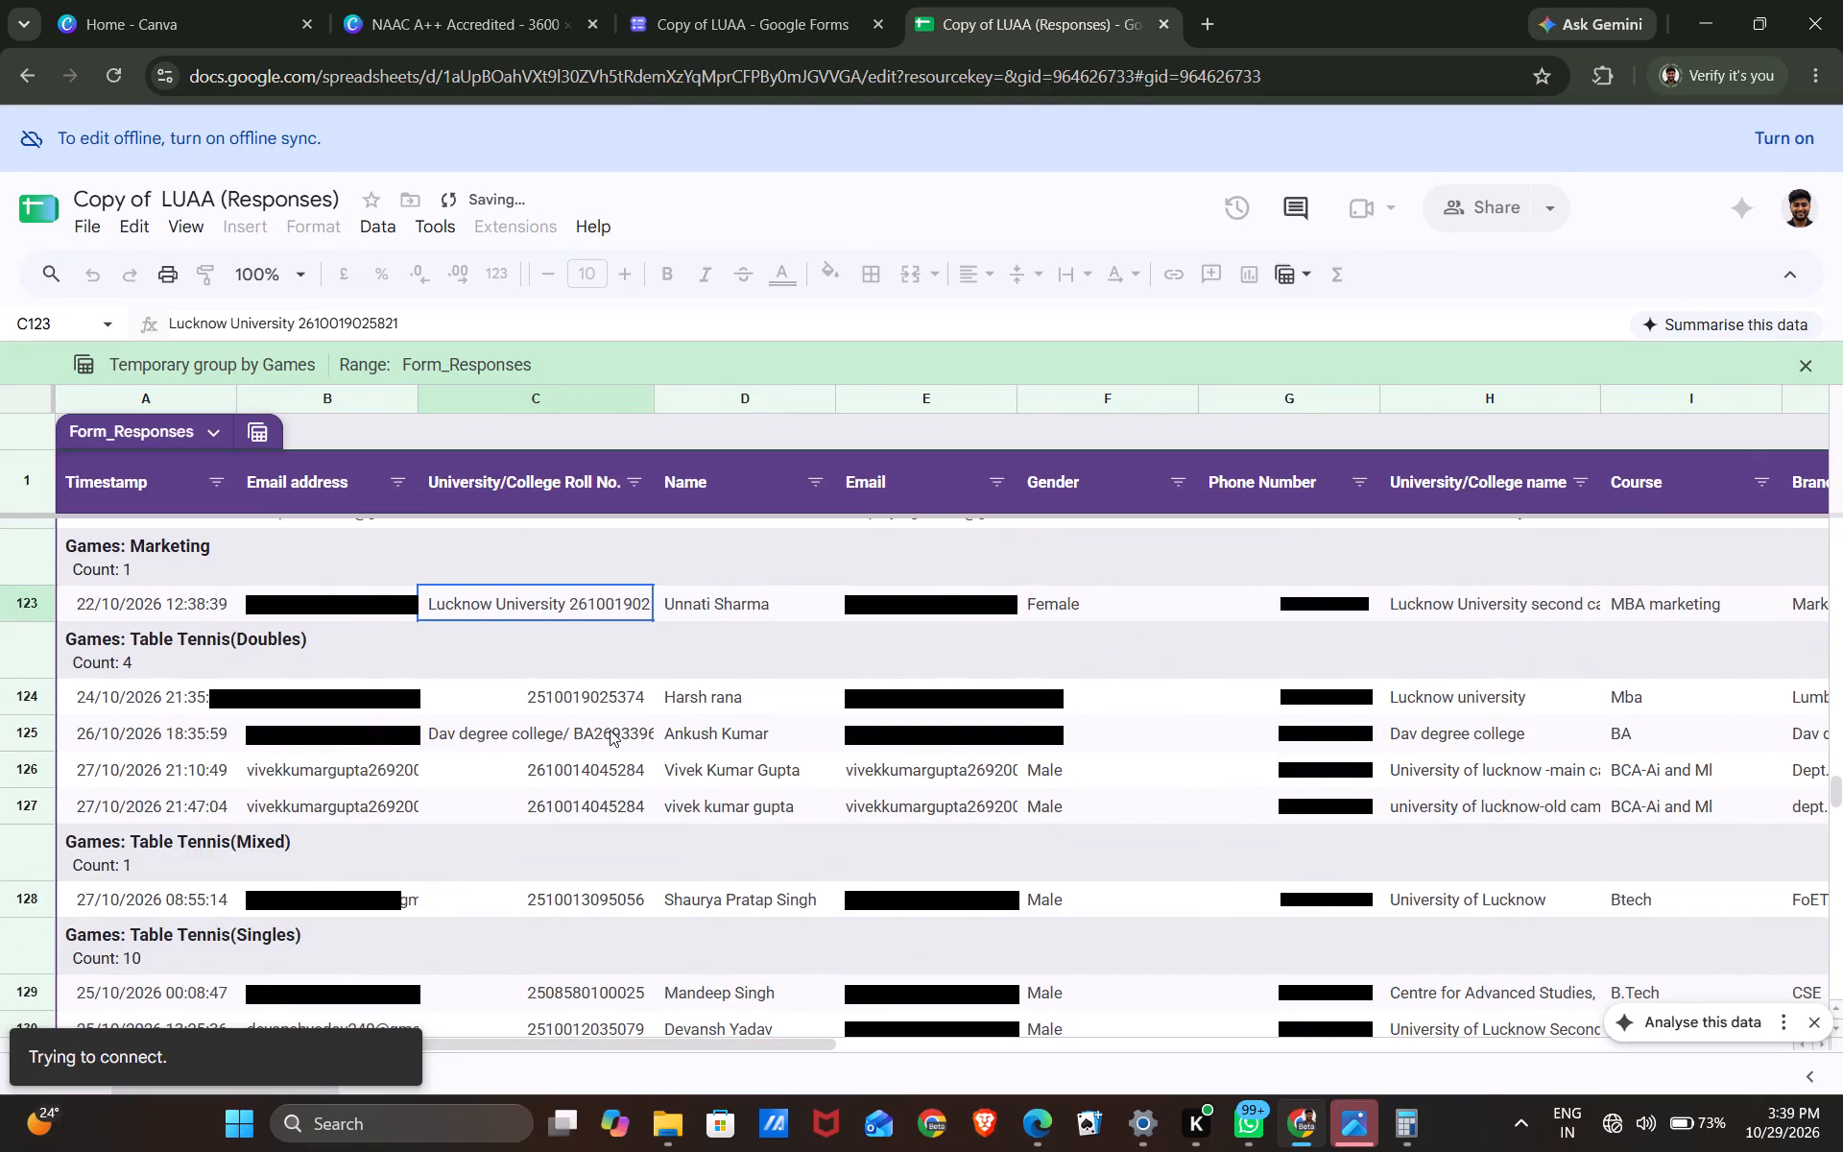
pyautogui.scroll(6, 610, 730)
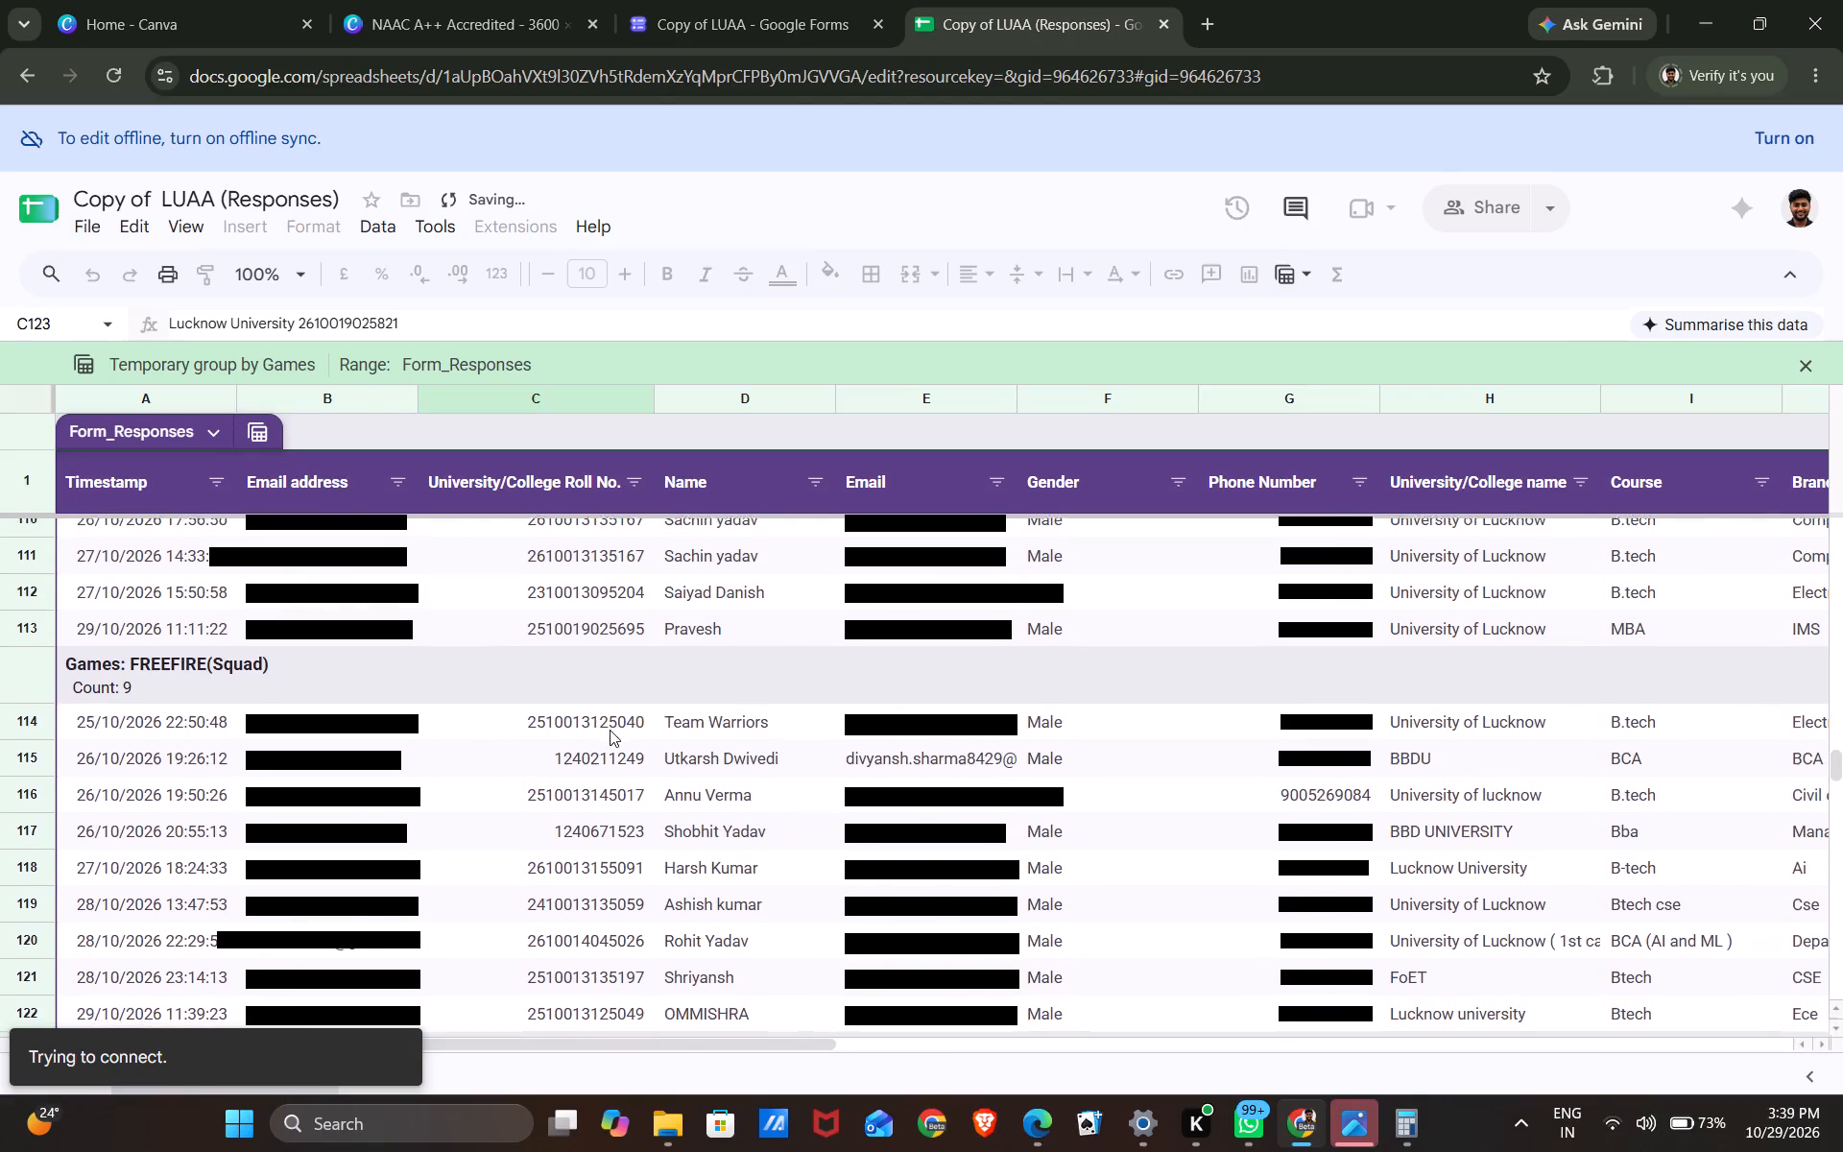
pyautogui.scroll(2, 610, 730)
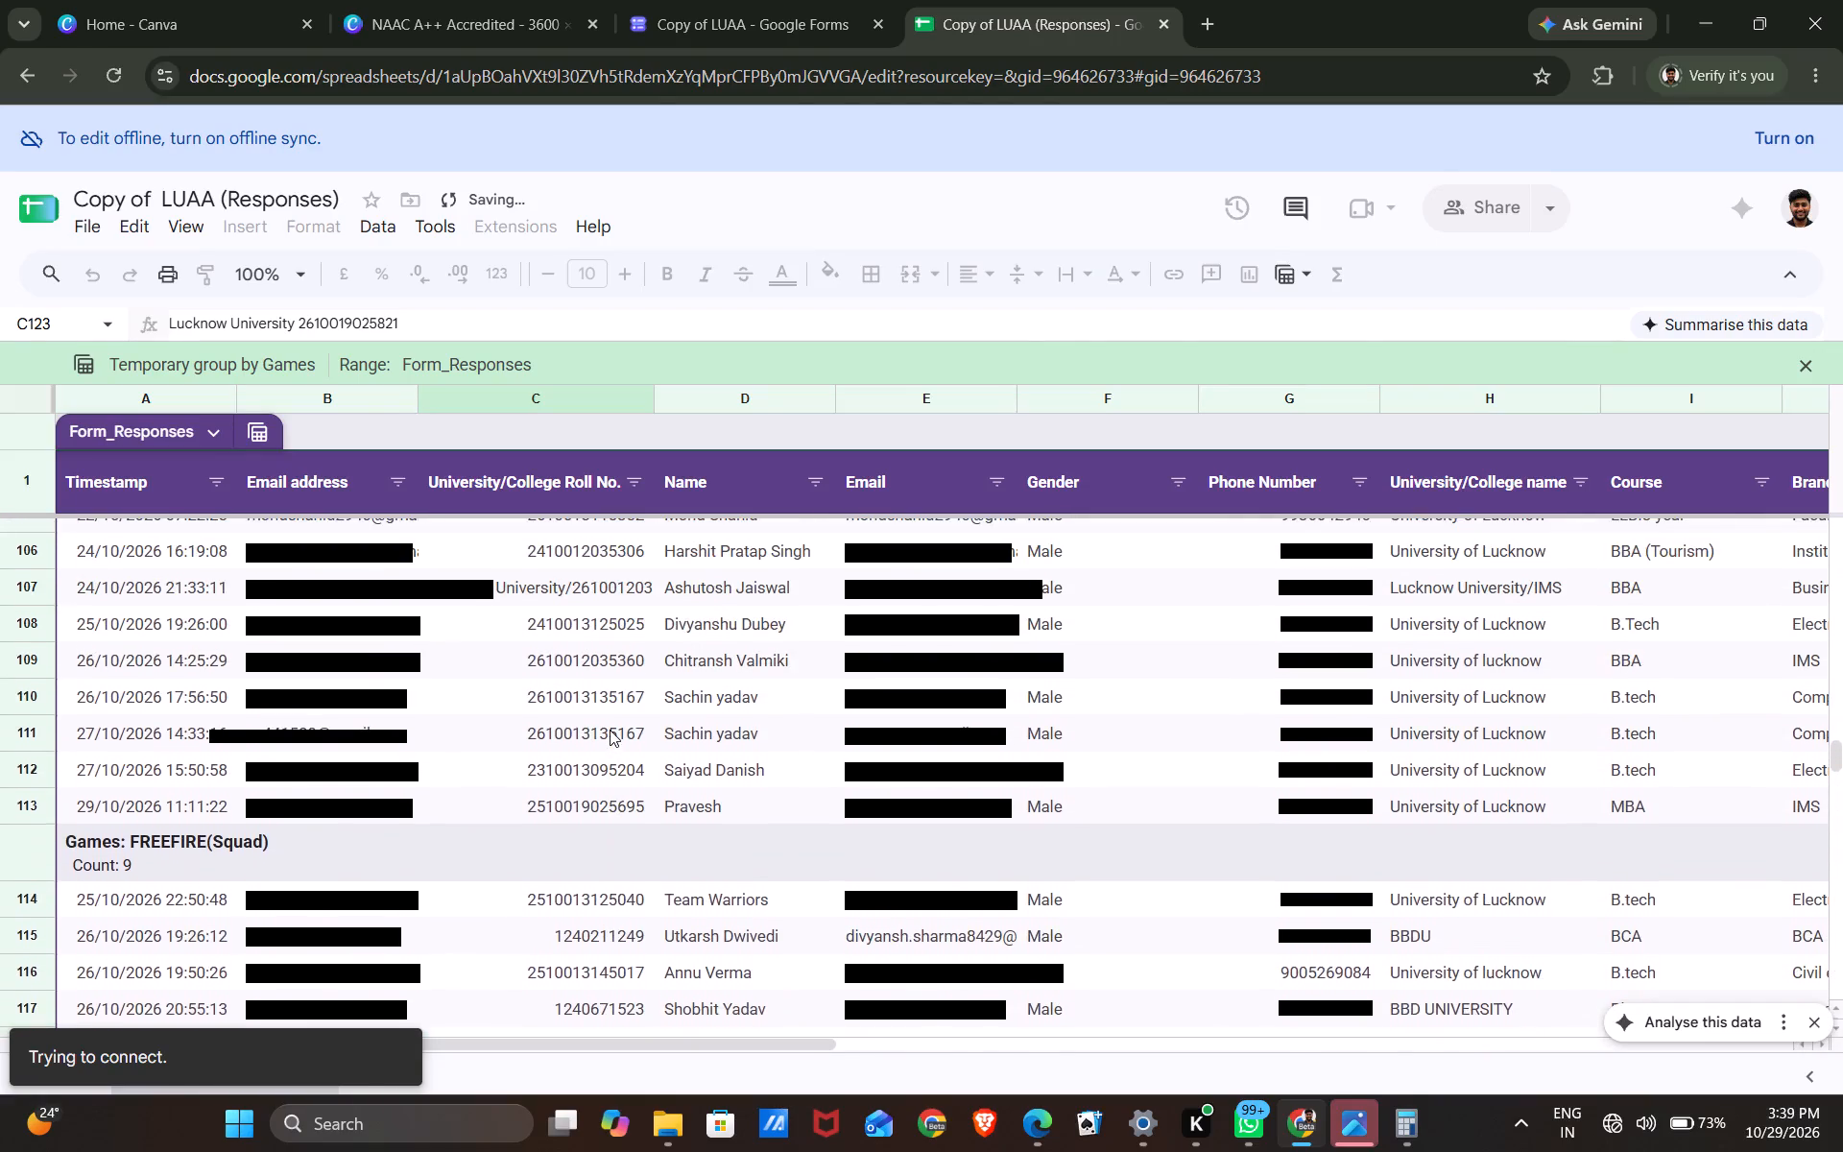
pyautogui.scroll(8, 610, 730)
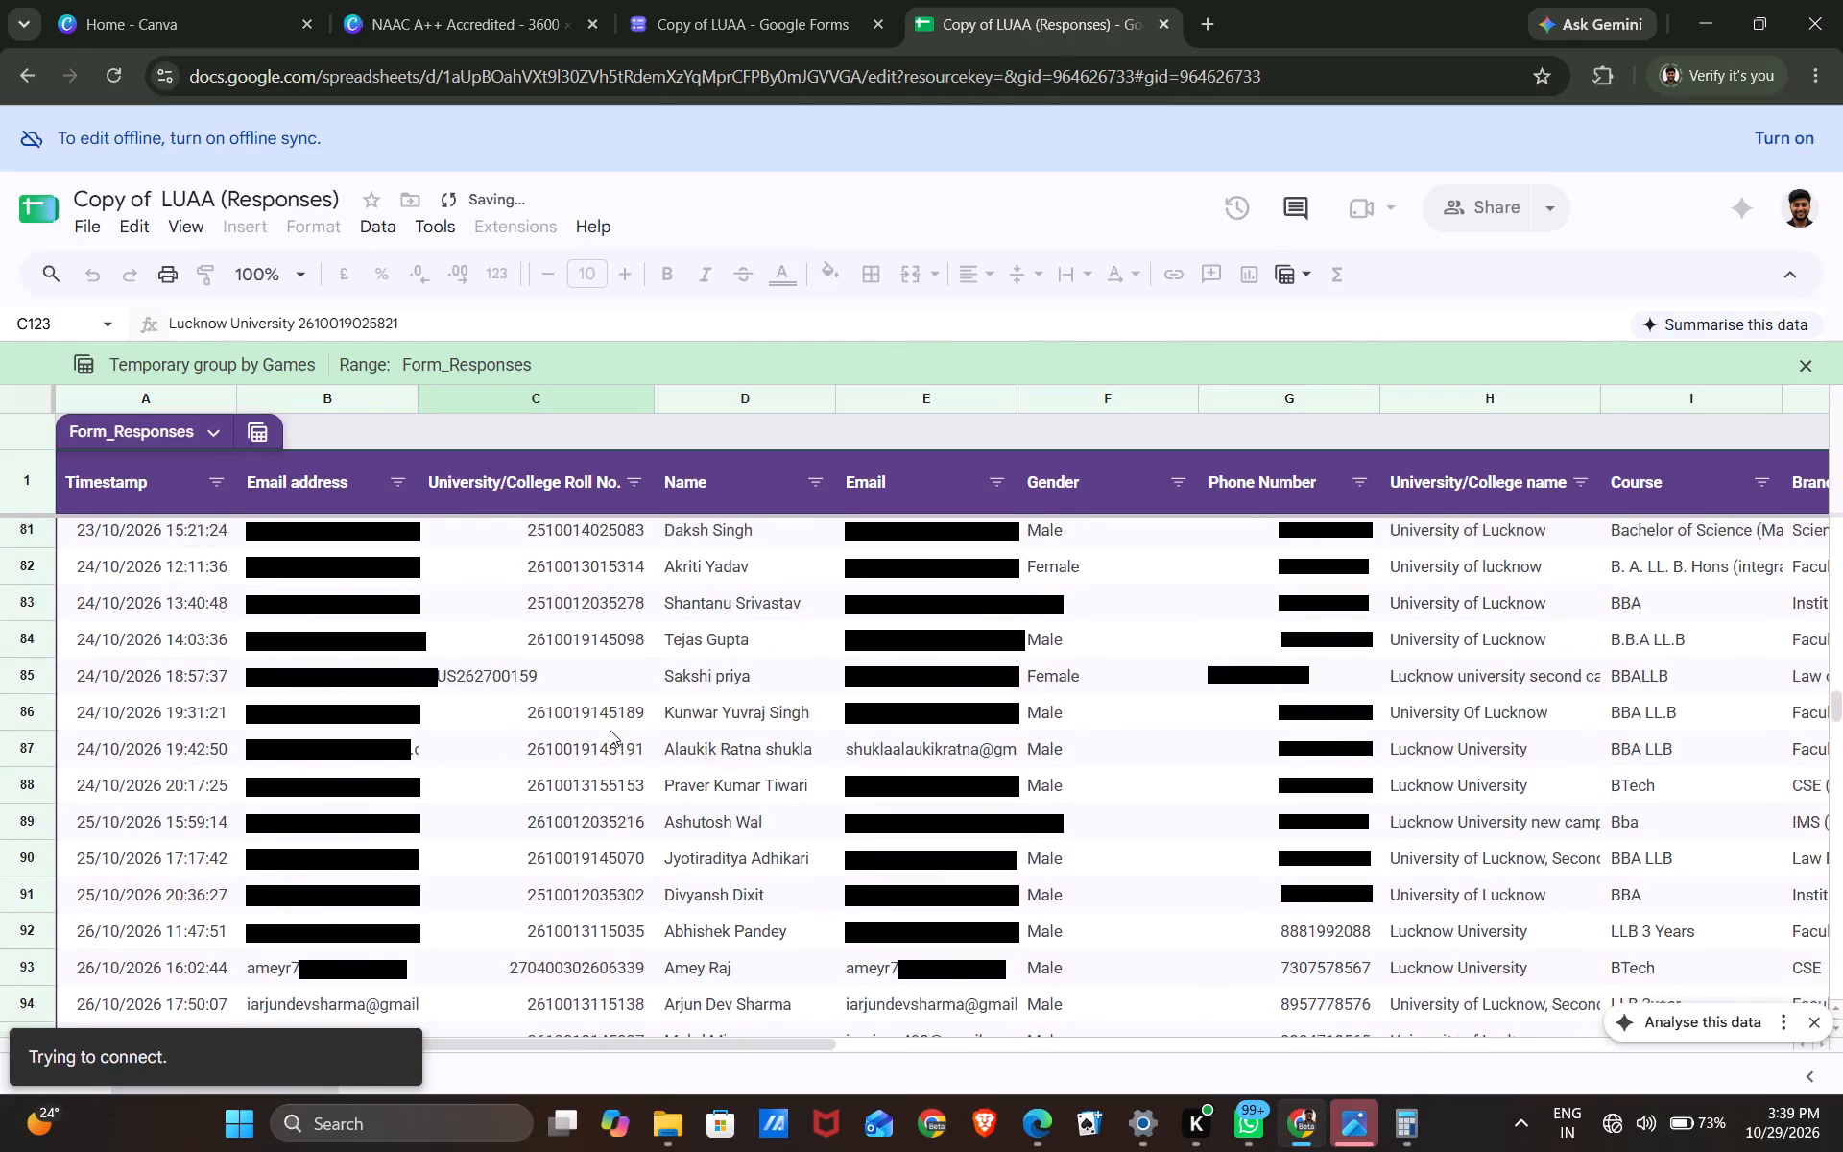
pyautogui.scroll(6, 610, 730)
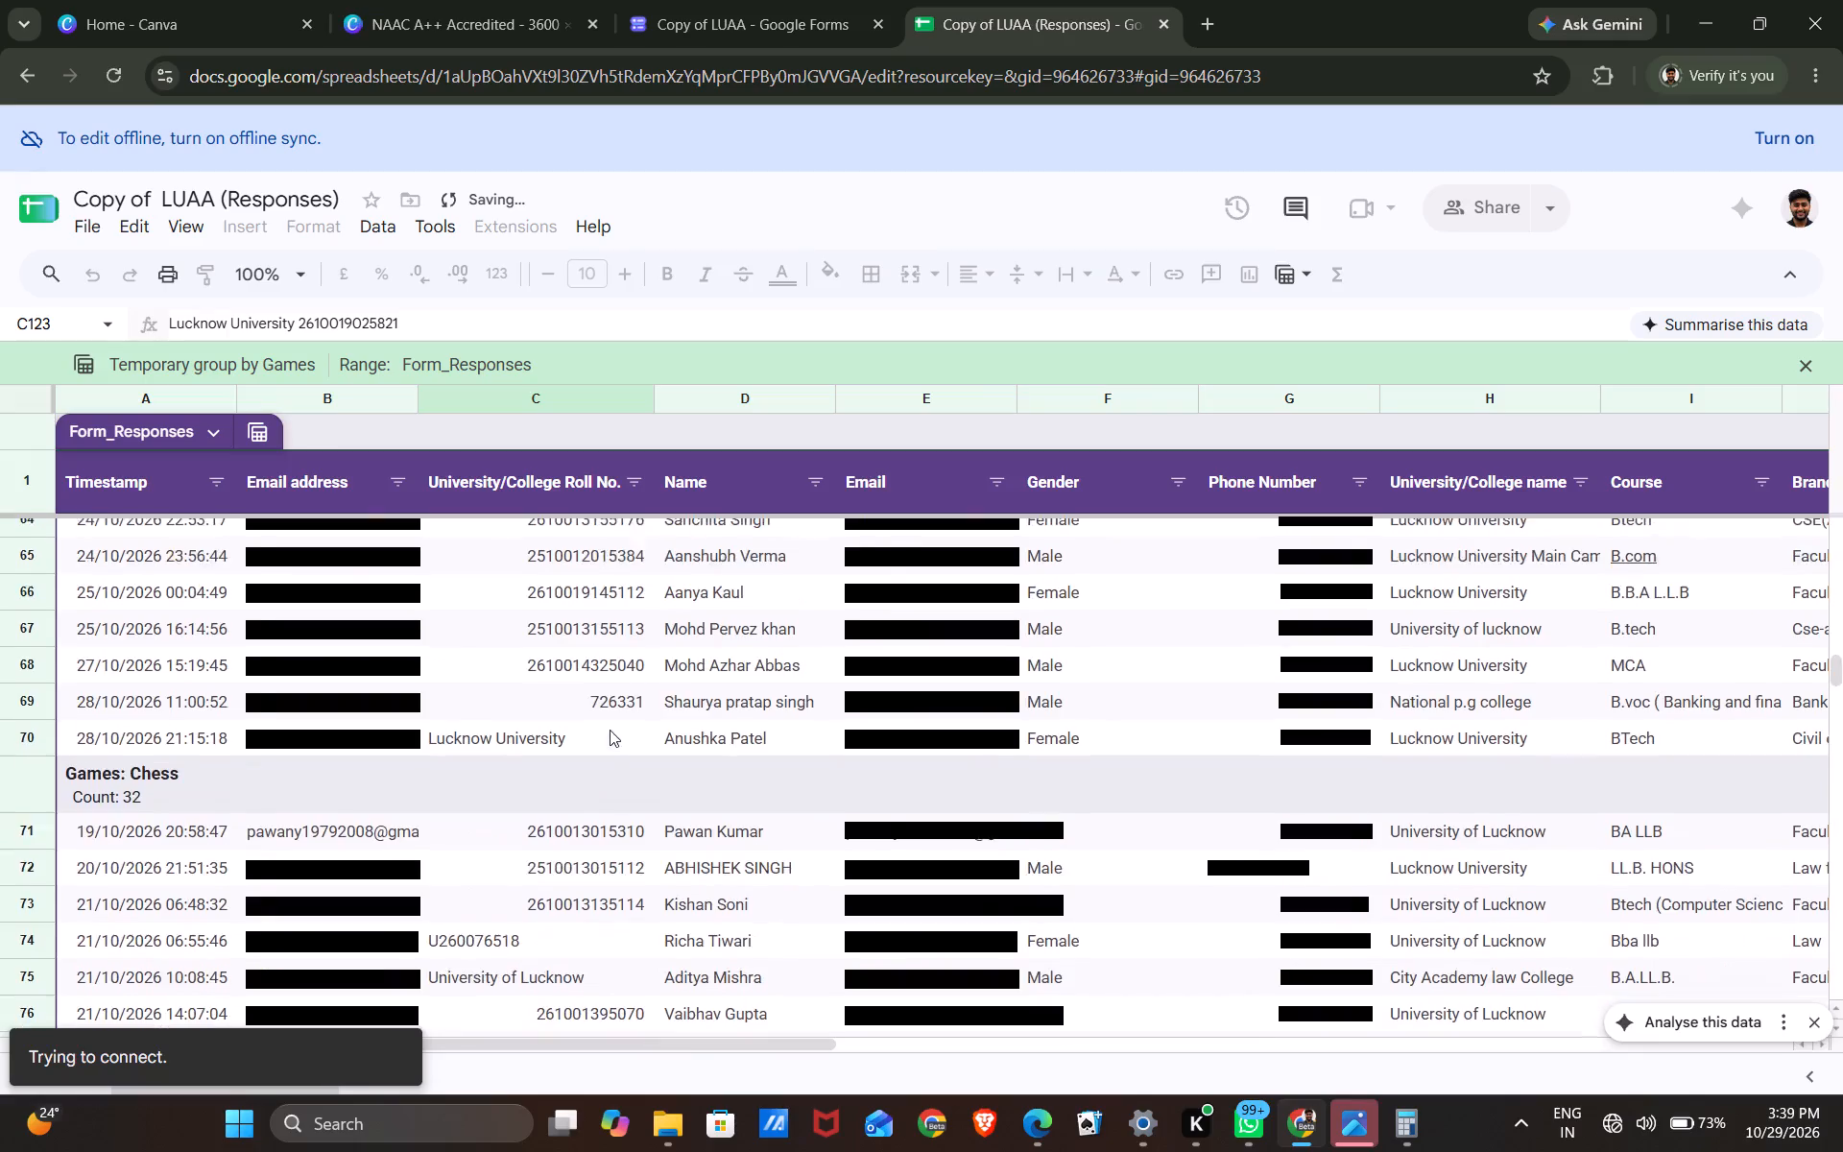
pyautogui.scroll(4, 610, 730)
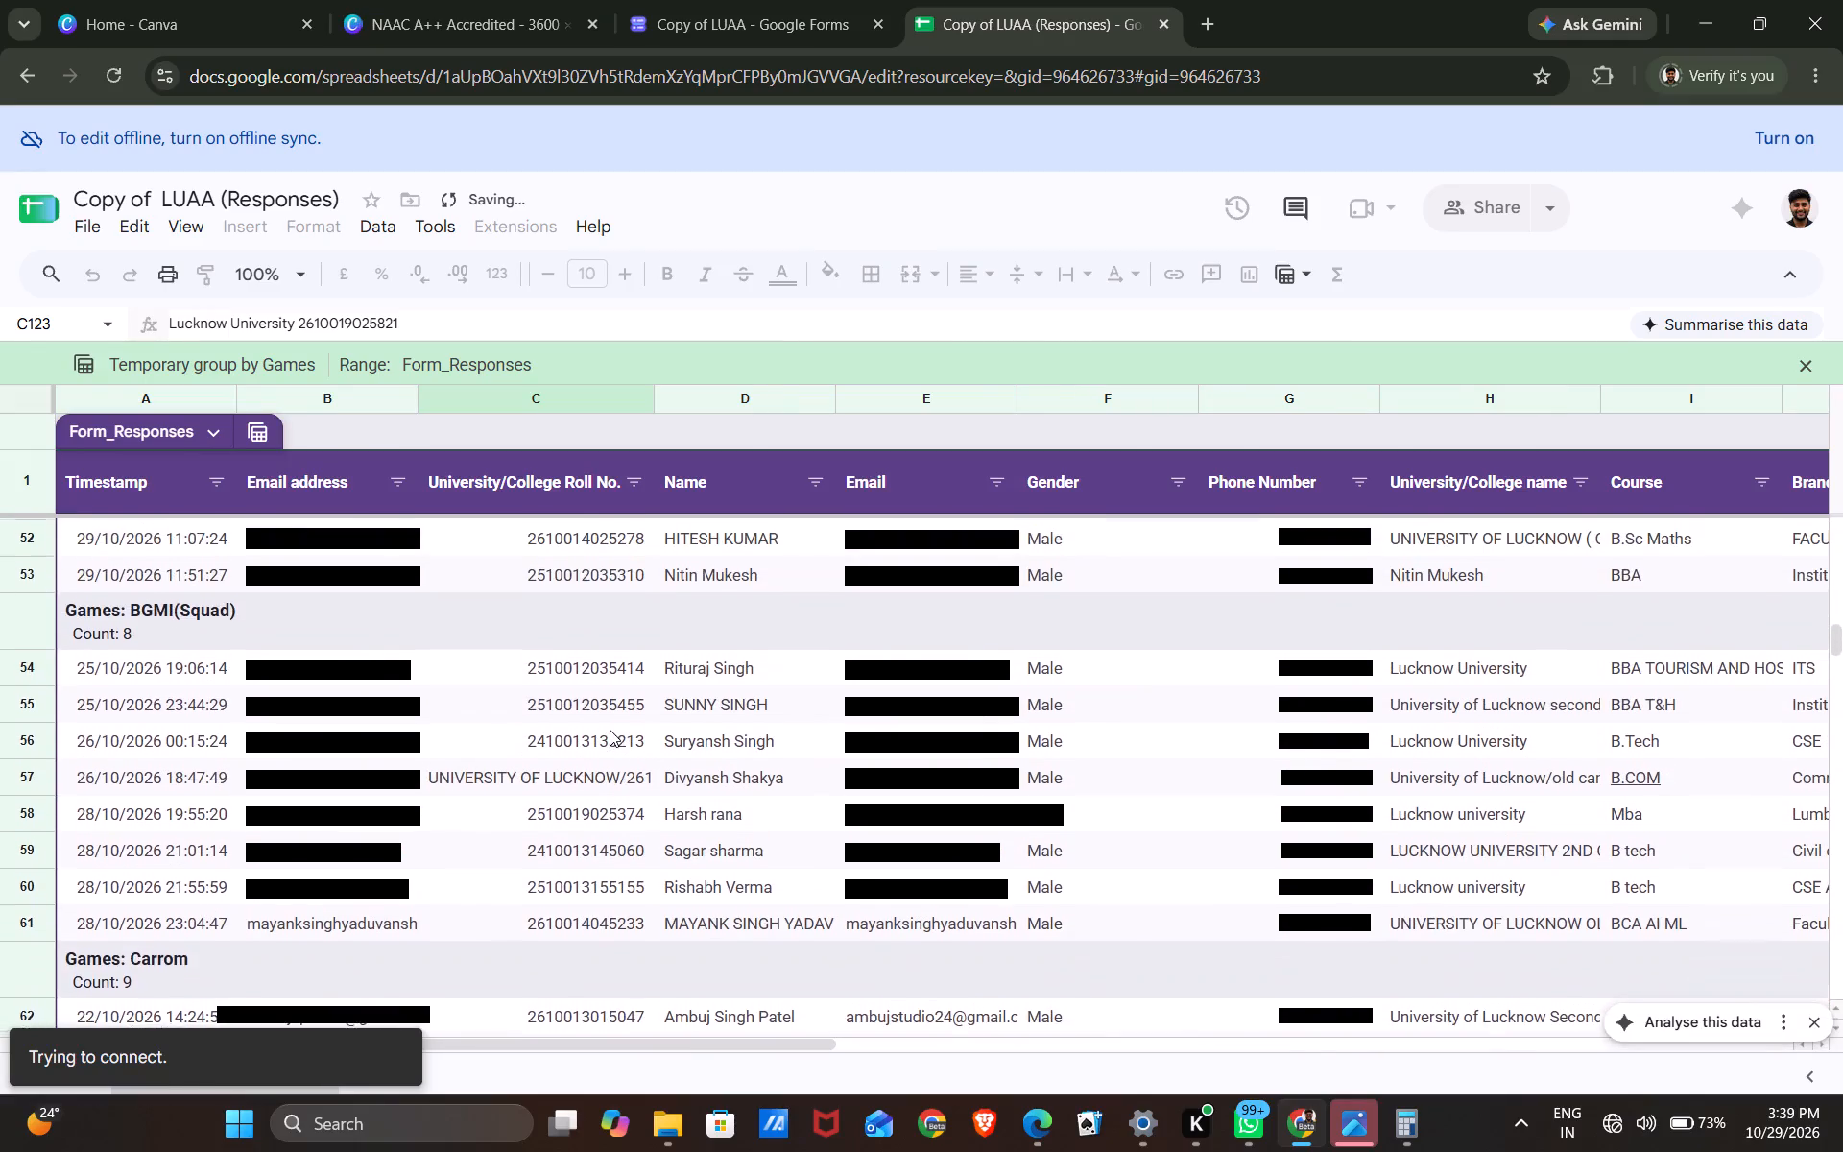
pyautogui.scroll(2, 610, 730)
pyautogui.scroll(-3, 610, 730)
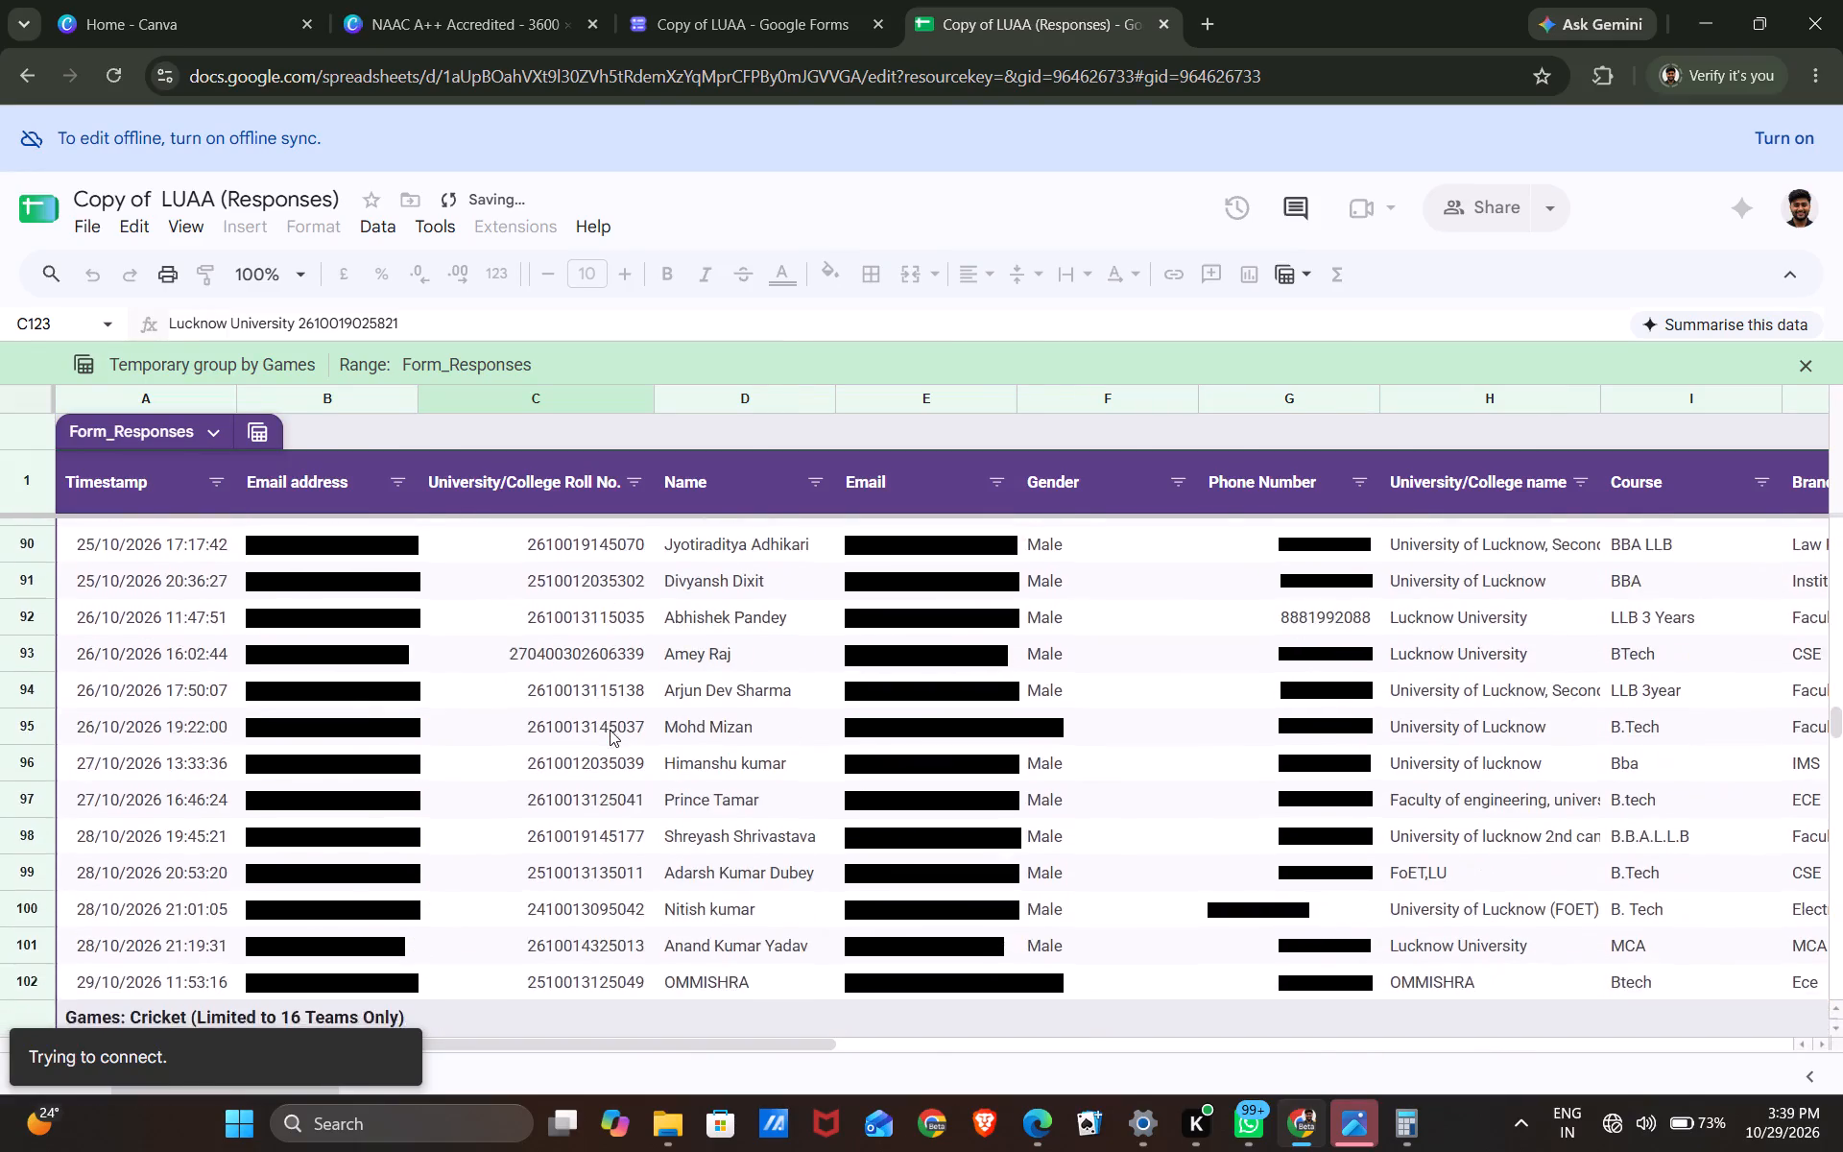
pyautogui.scroll(-6, 610, 730)
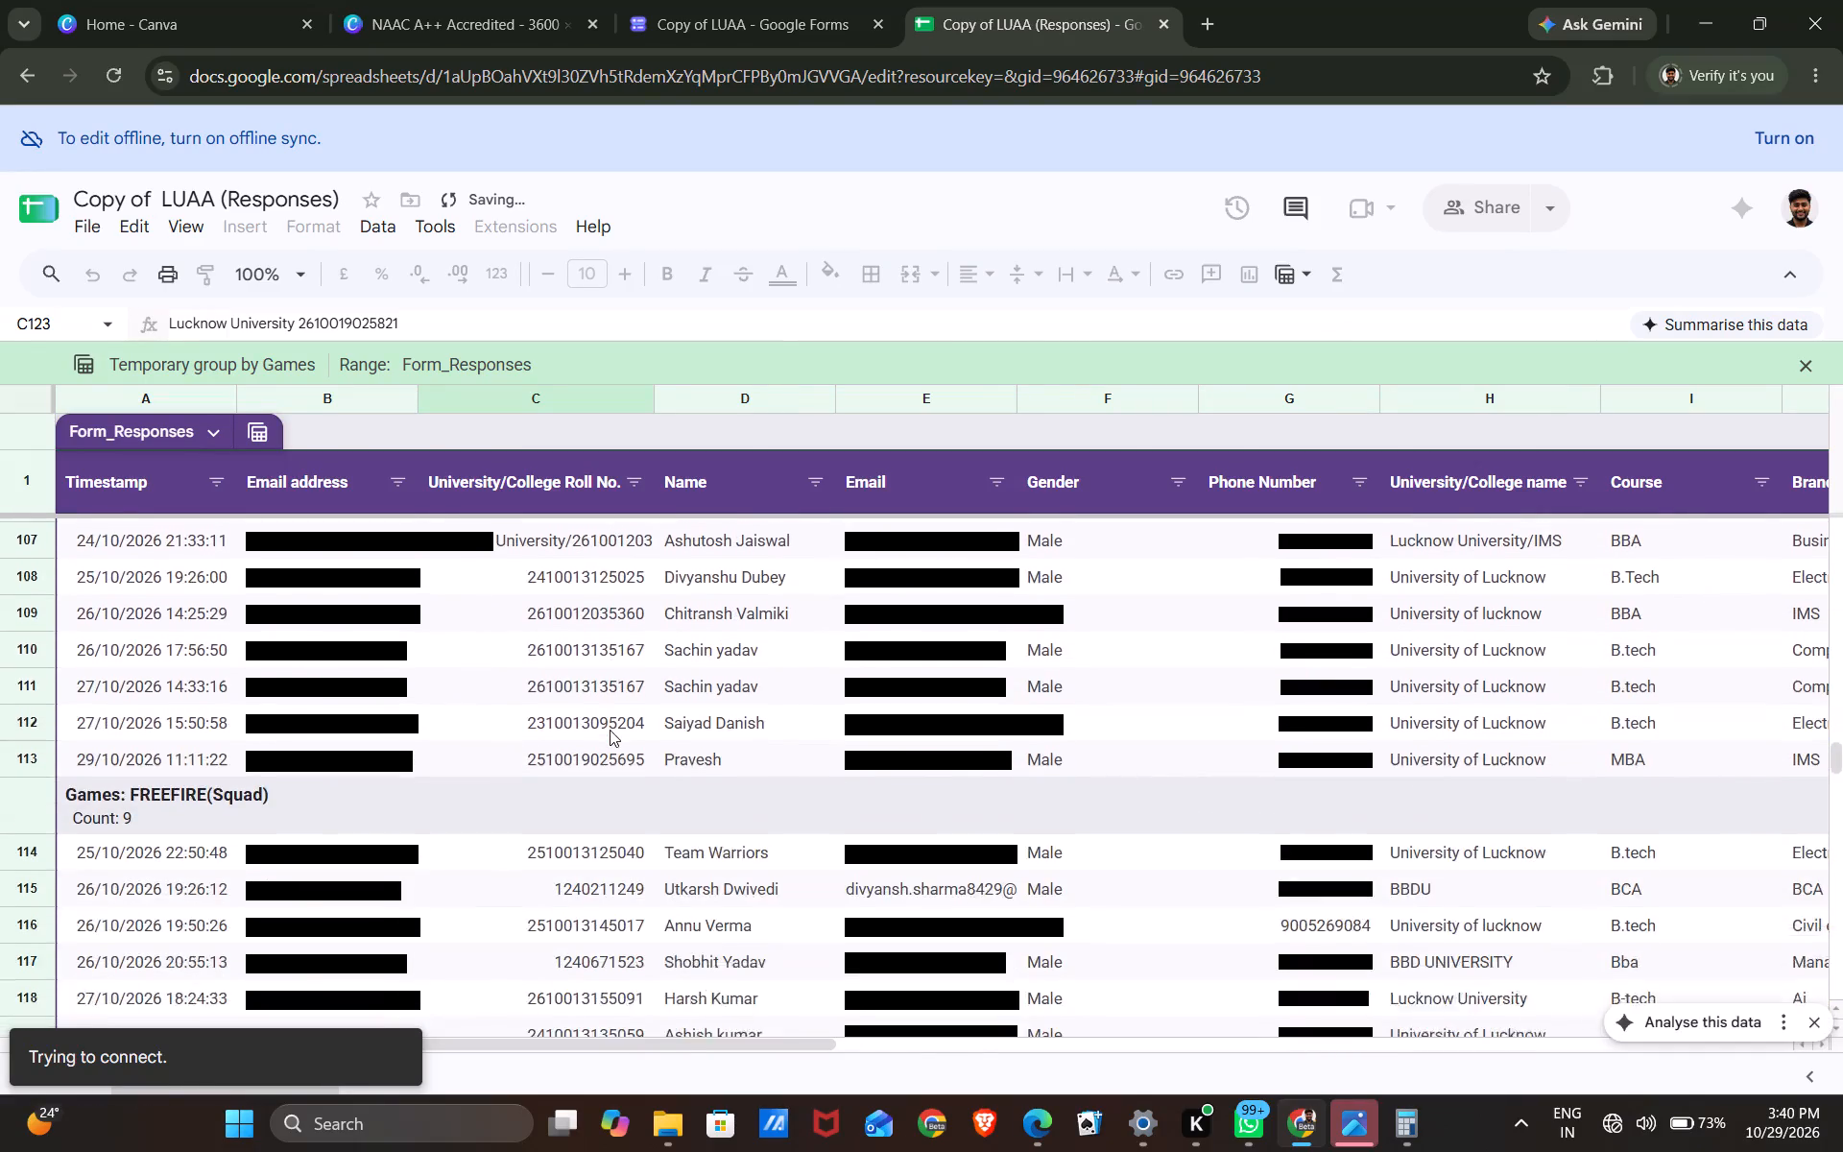
pyautogui.scroll(-4, 610, 730)
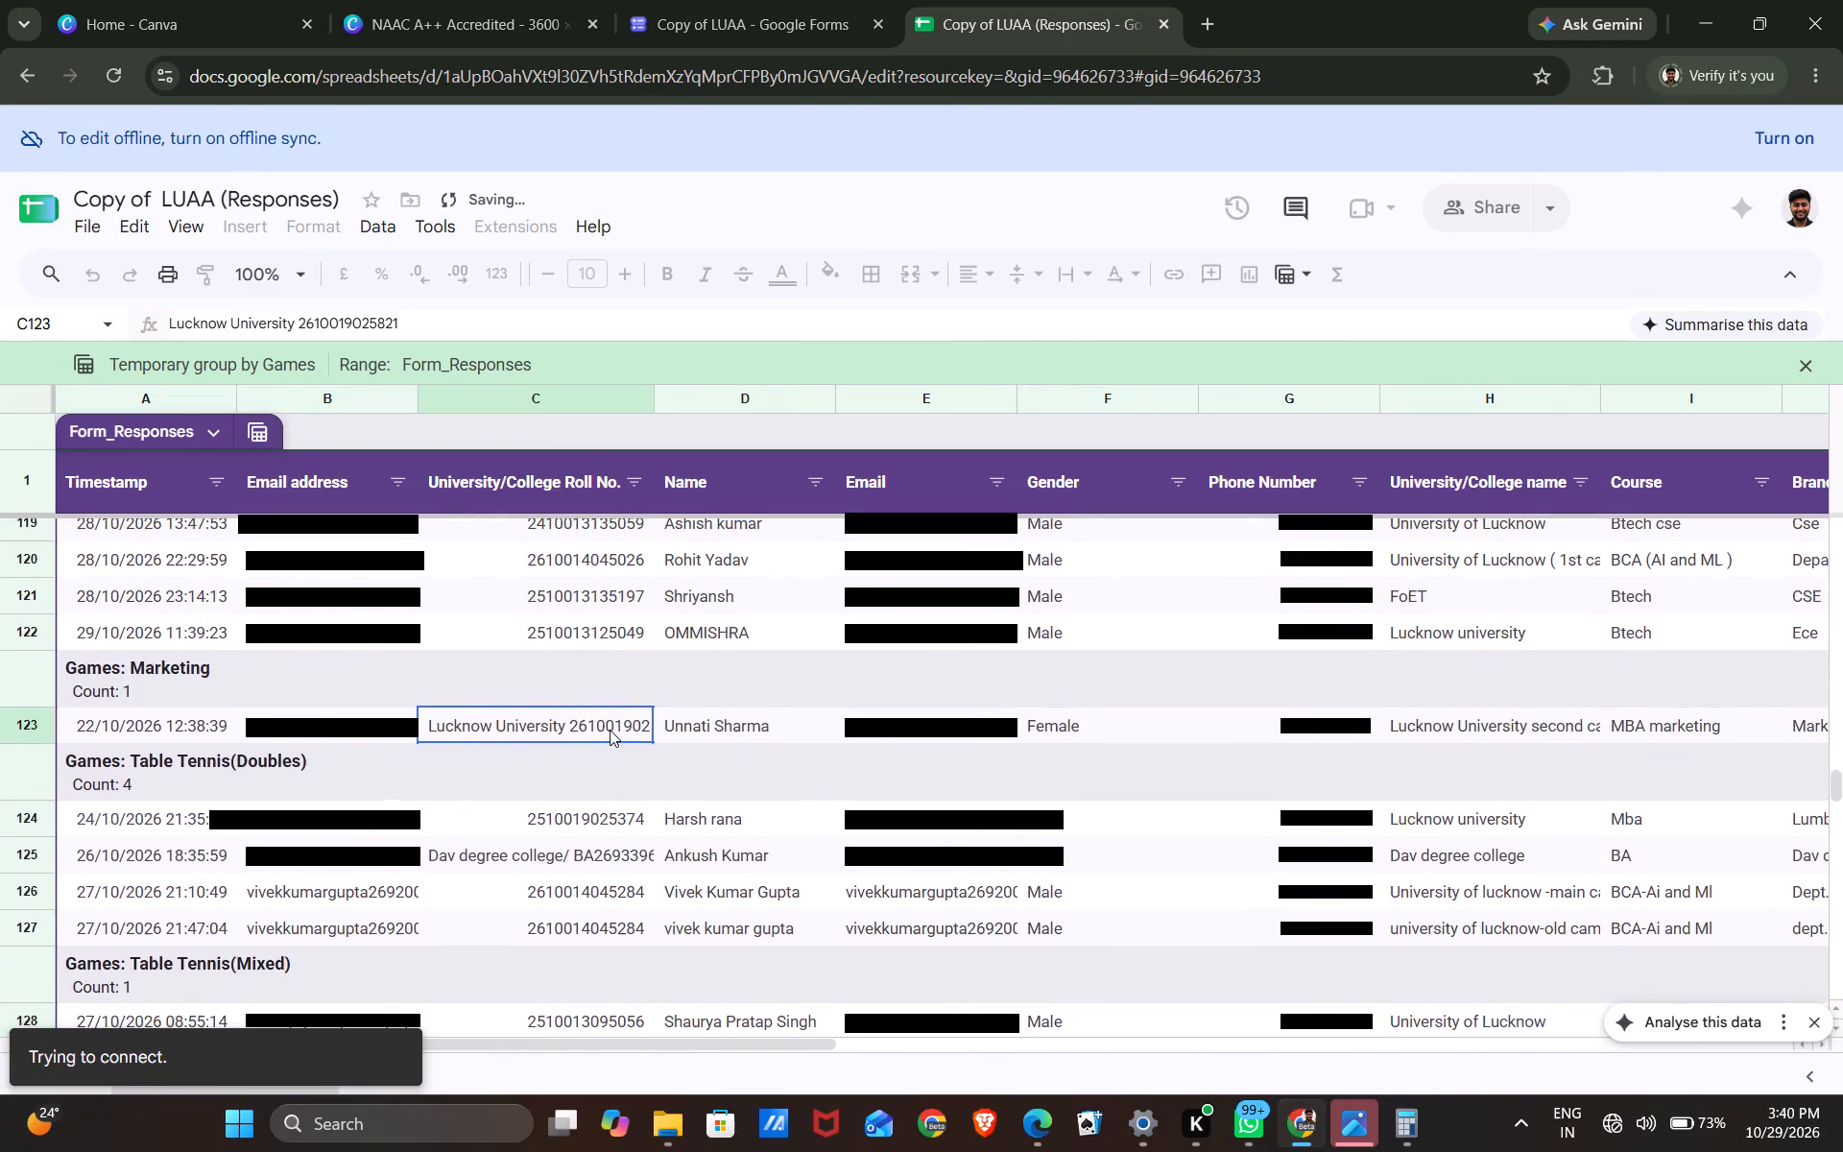
# Set the print range to the Table Tennis(Doubles) entries, cells A124:L127, from Timestamp through Year, and proceed to the print preview.
pyautogui.scroll(-1, 610, 730)
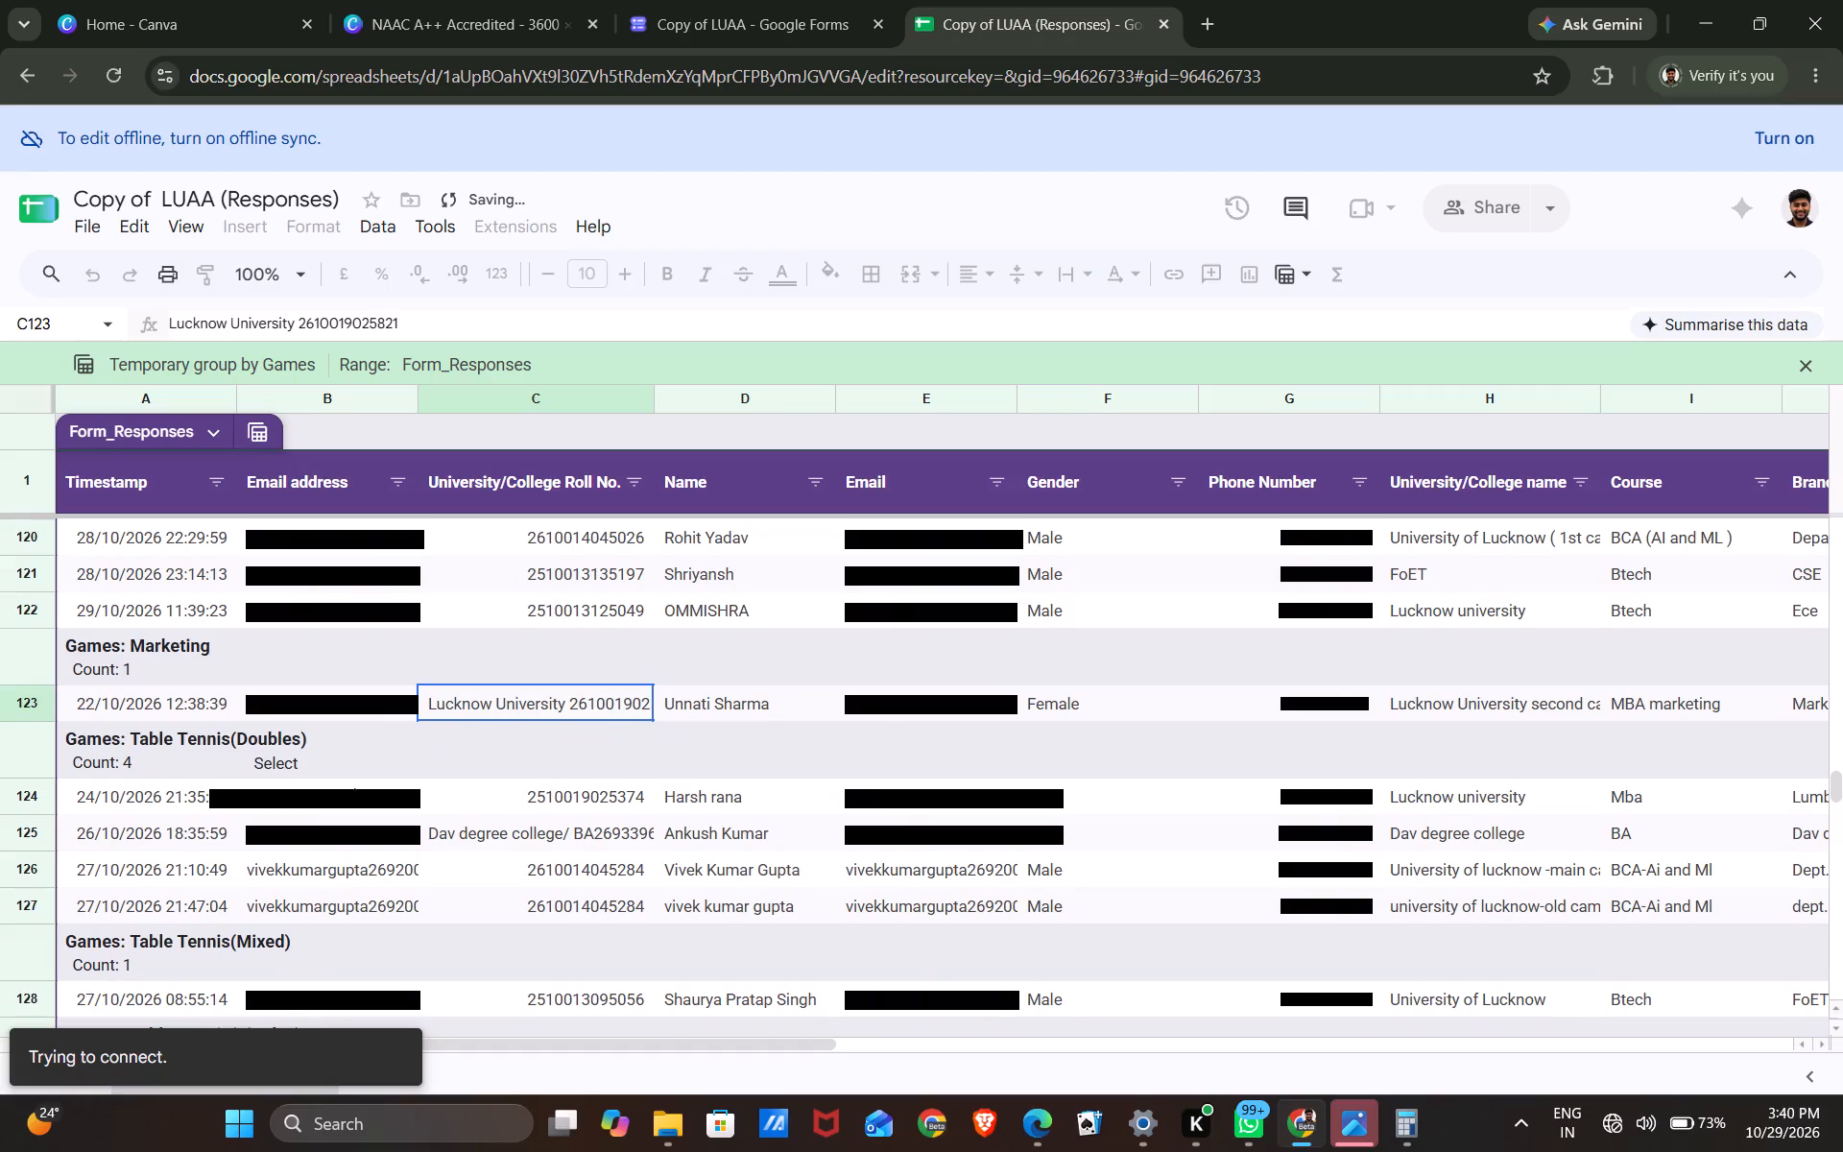
pyautogui.click(126, 804)
pyautogui.moveTo(126, 804); pyautogui.dragTo(163, 805)
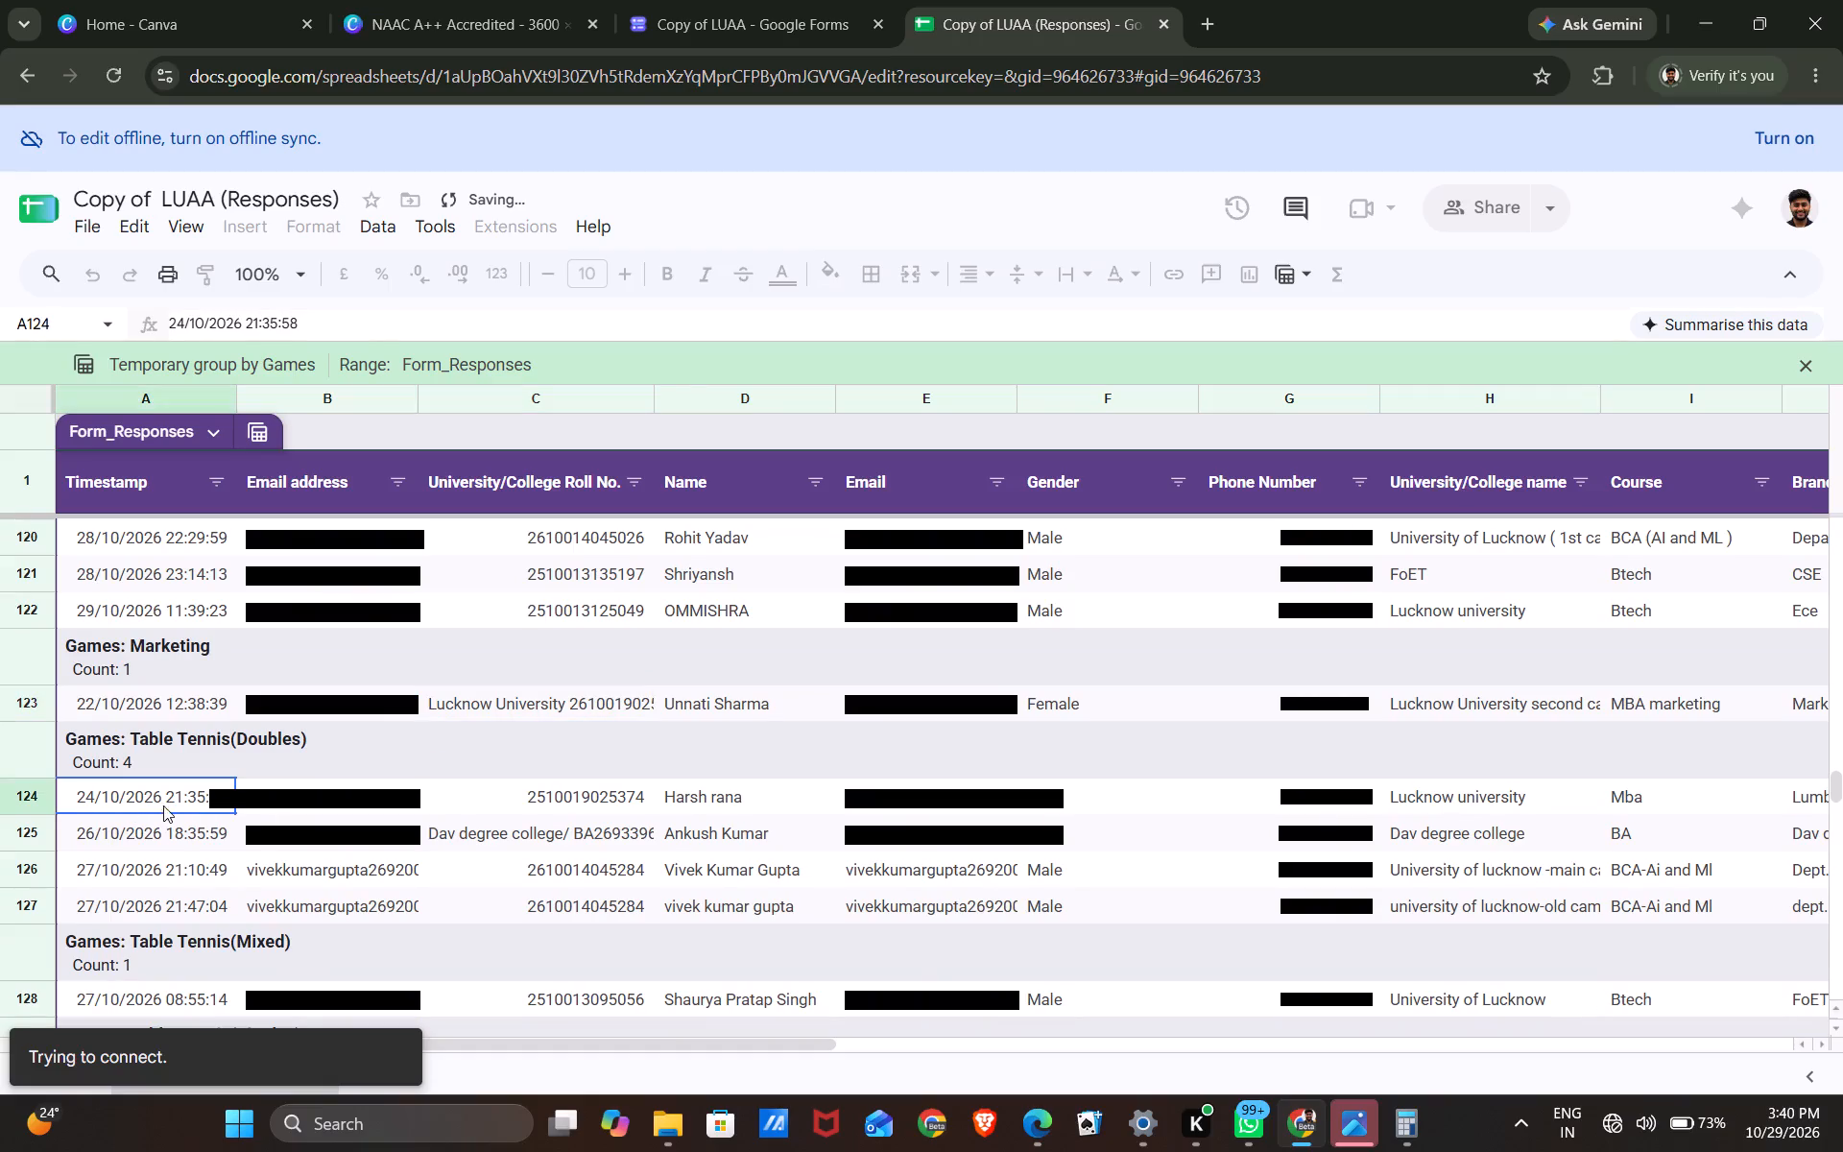
pyautogui.moveTo(163, 805); pyautogui.dragTo(1116, 899)
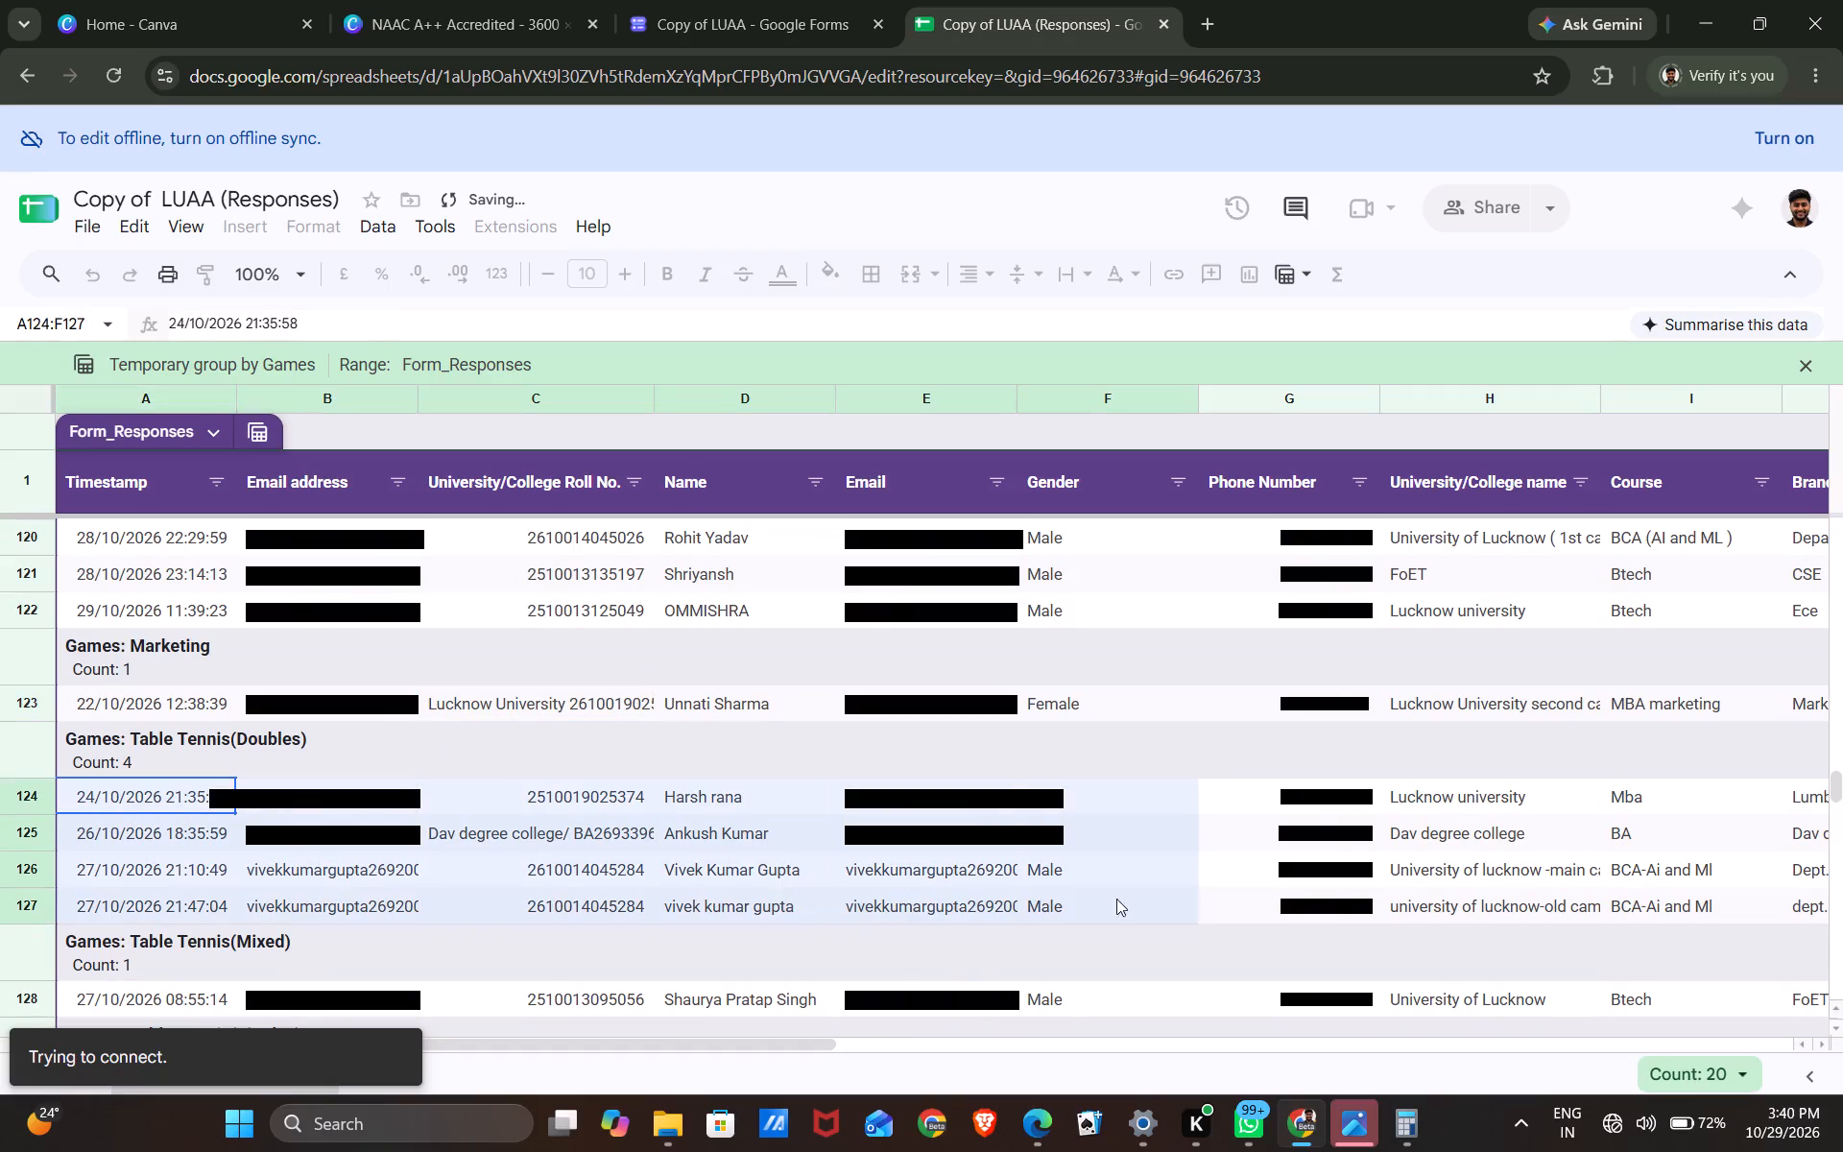
pyautogui.moveTo(1116, 899); pyautogui.dragTo(1816, 898)
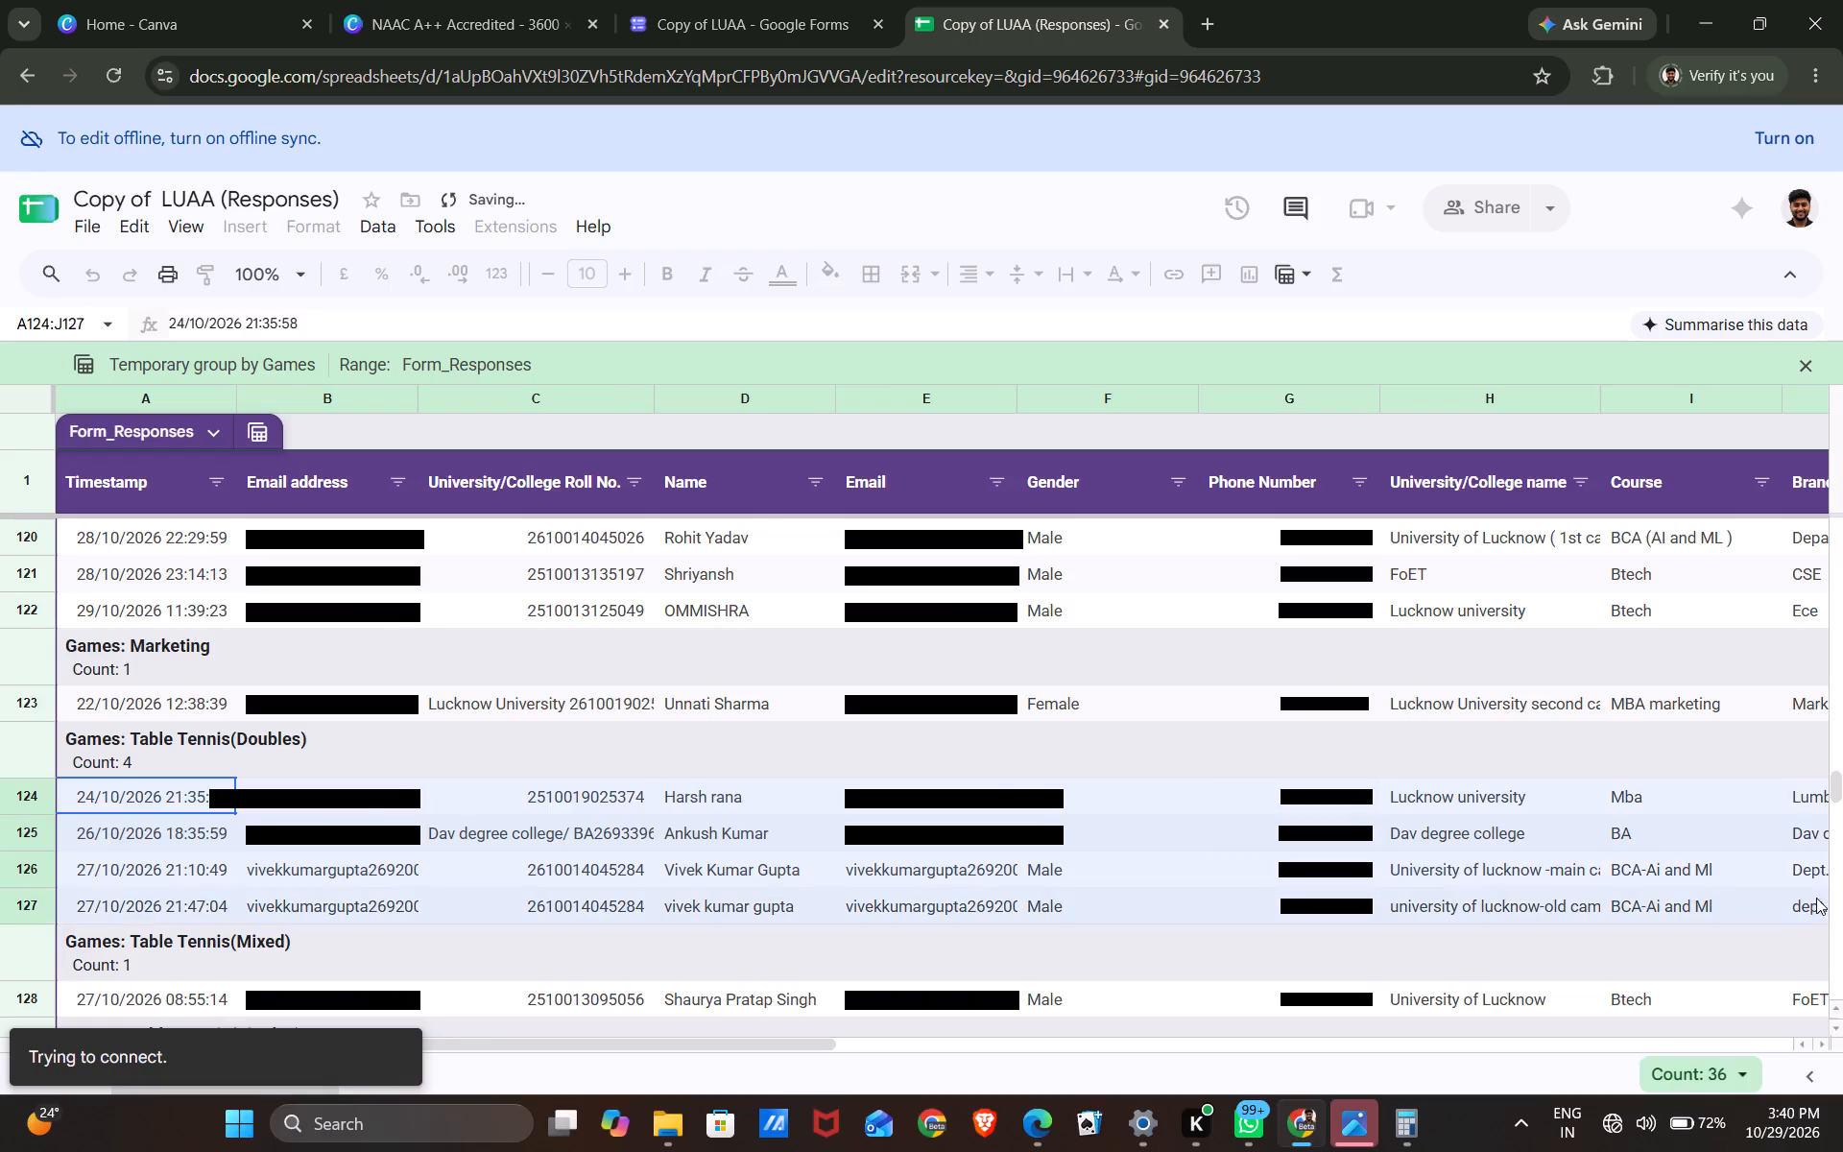
pyautogui.moveTo(1816, 898); pyautogui.dragTo(1323, 964)
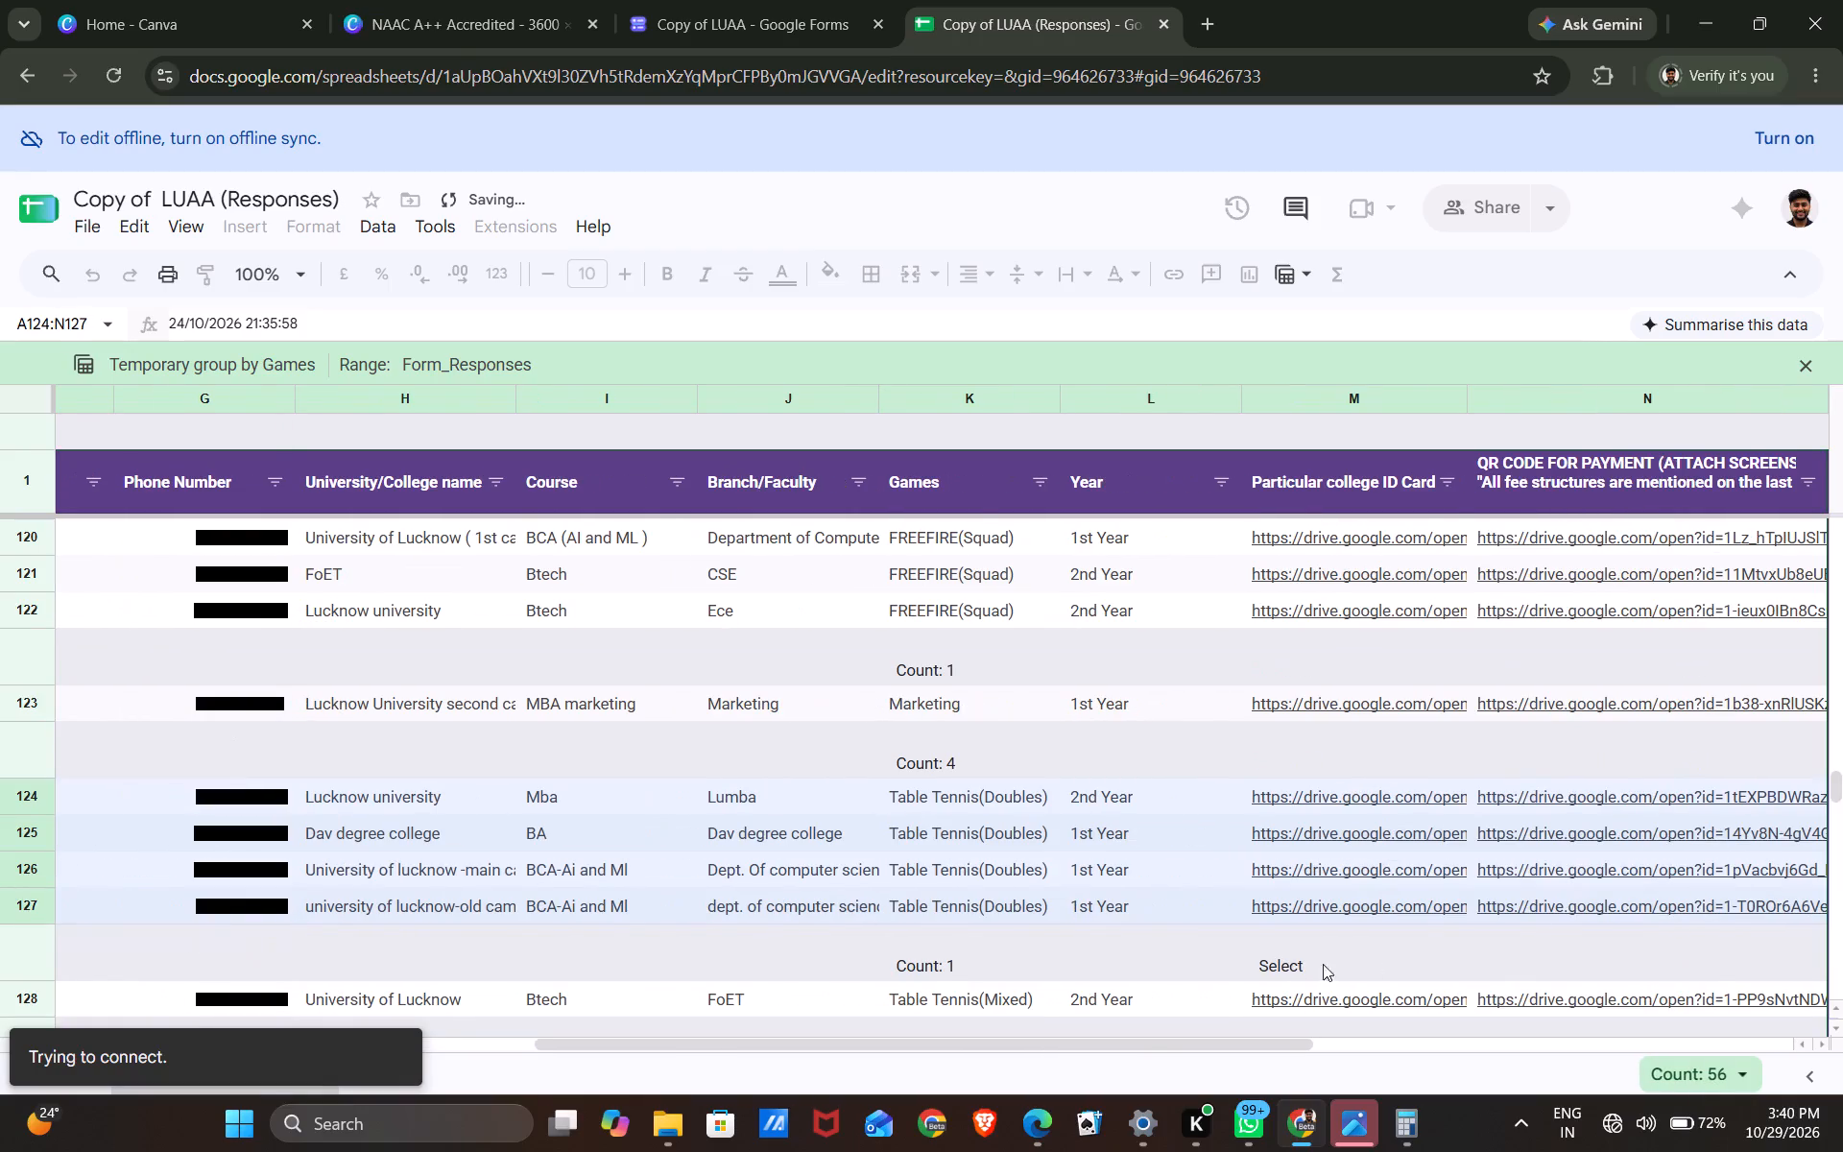
pyautogui.moveTo(1323, 964); pyautogui.dragTo(1232, 910)
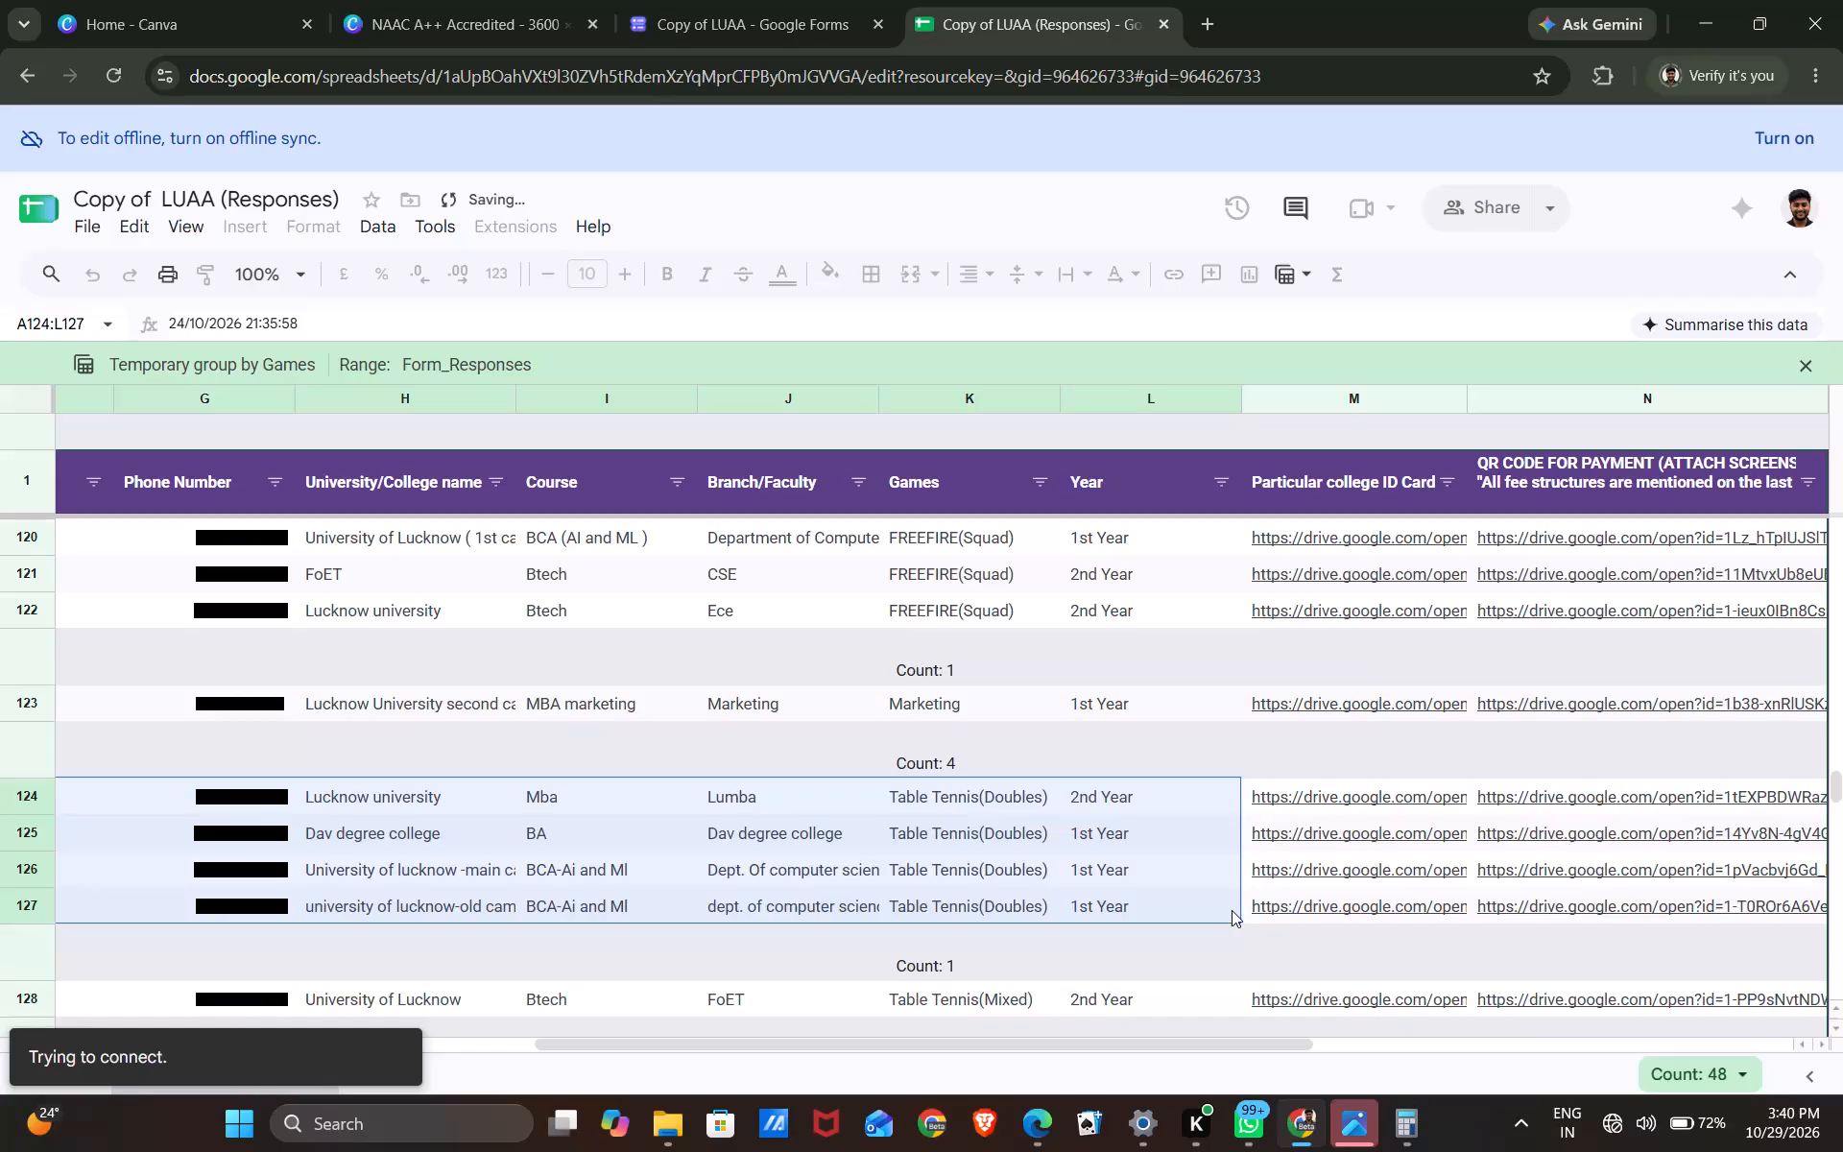
pyautogui.hotkey('ctrl', 'p')
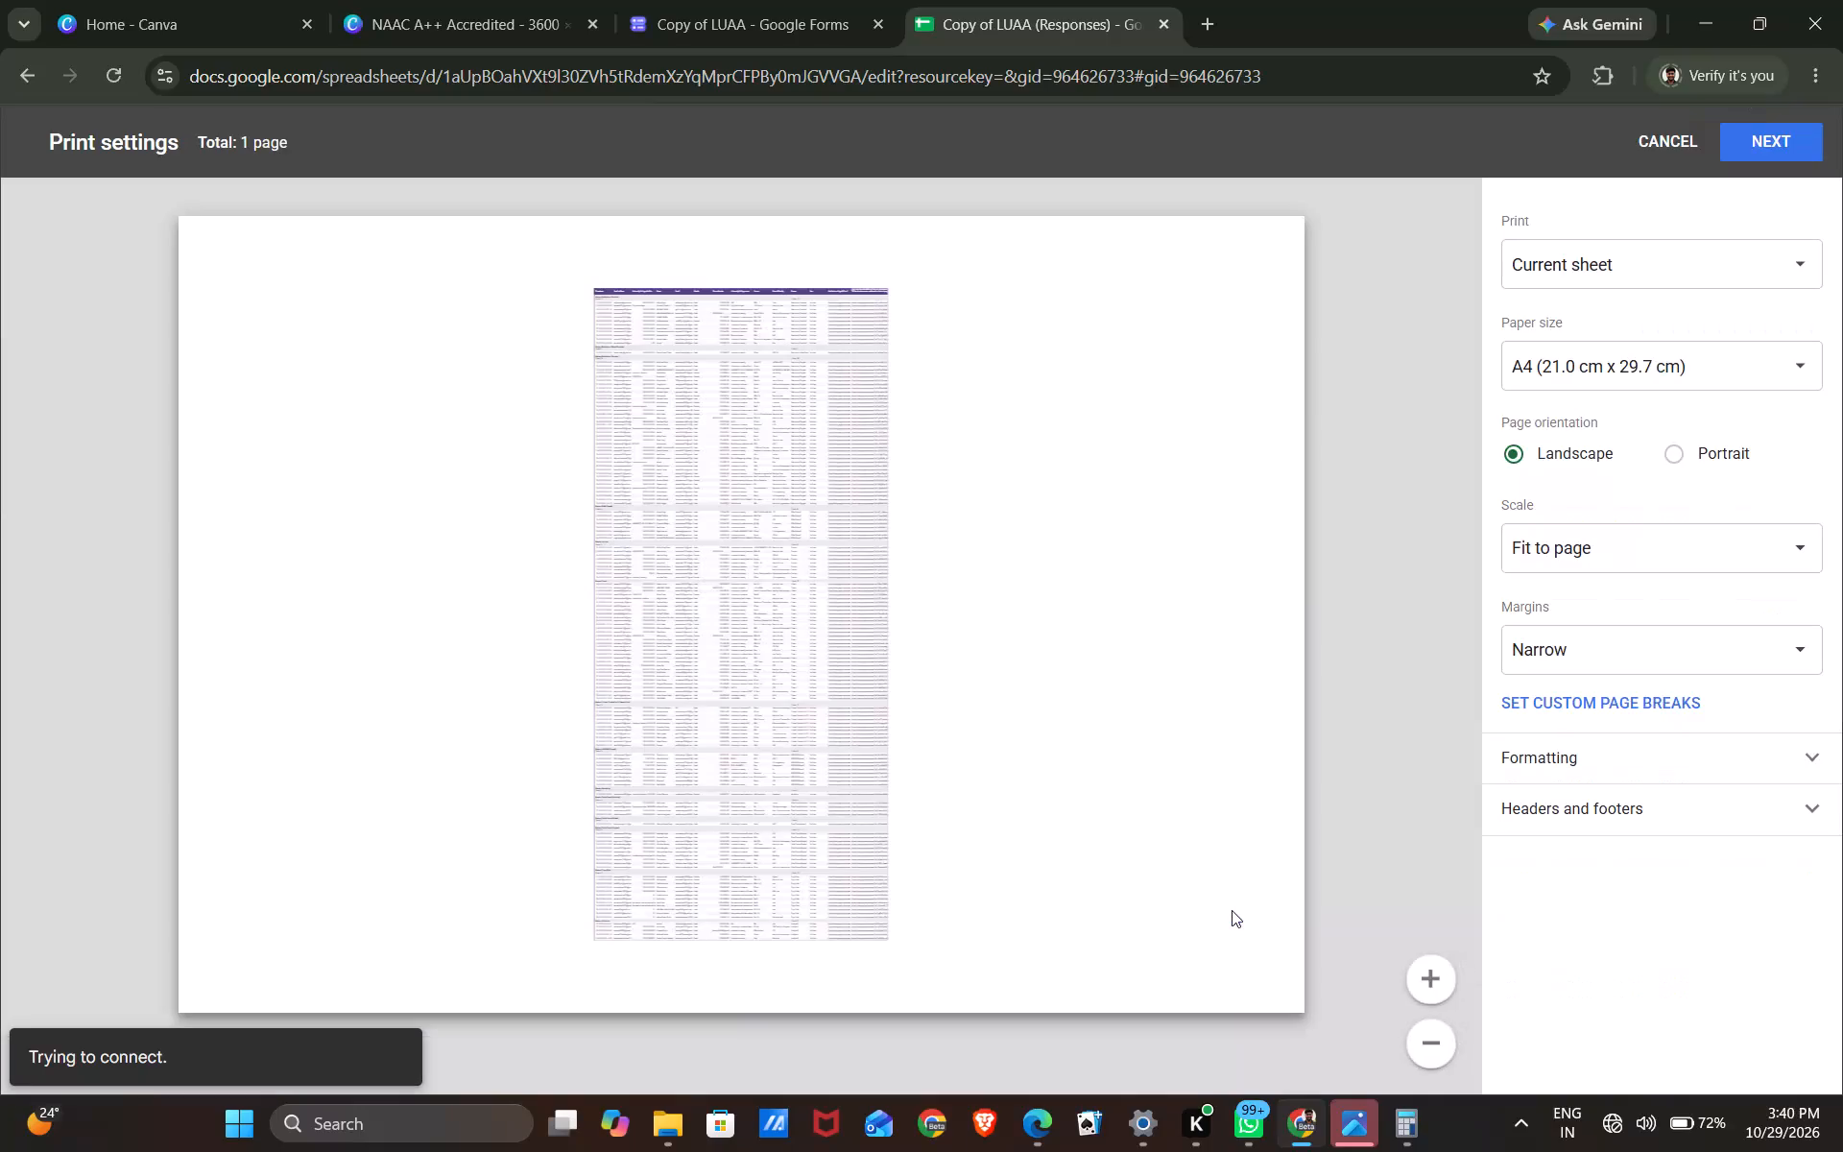
pyautogui.click(1628, 267)
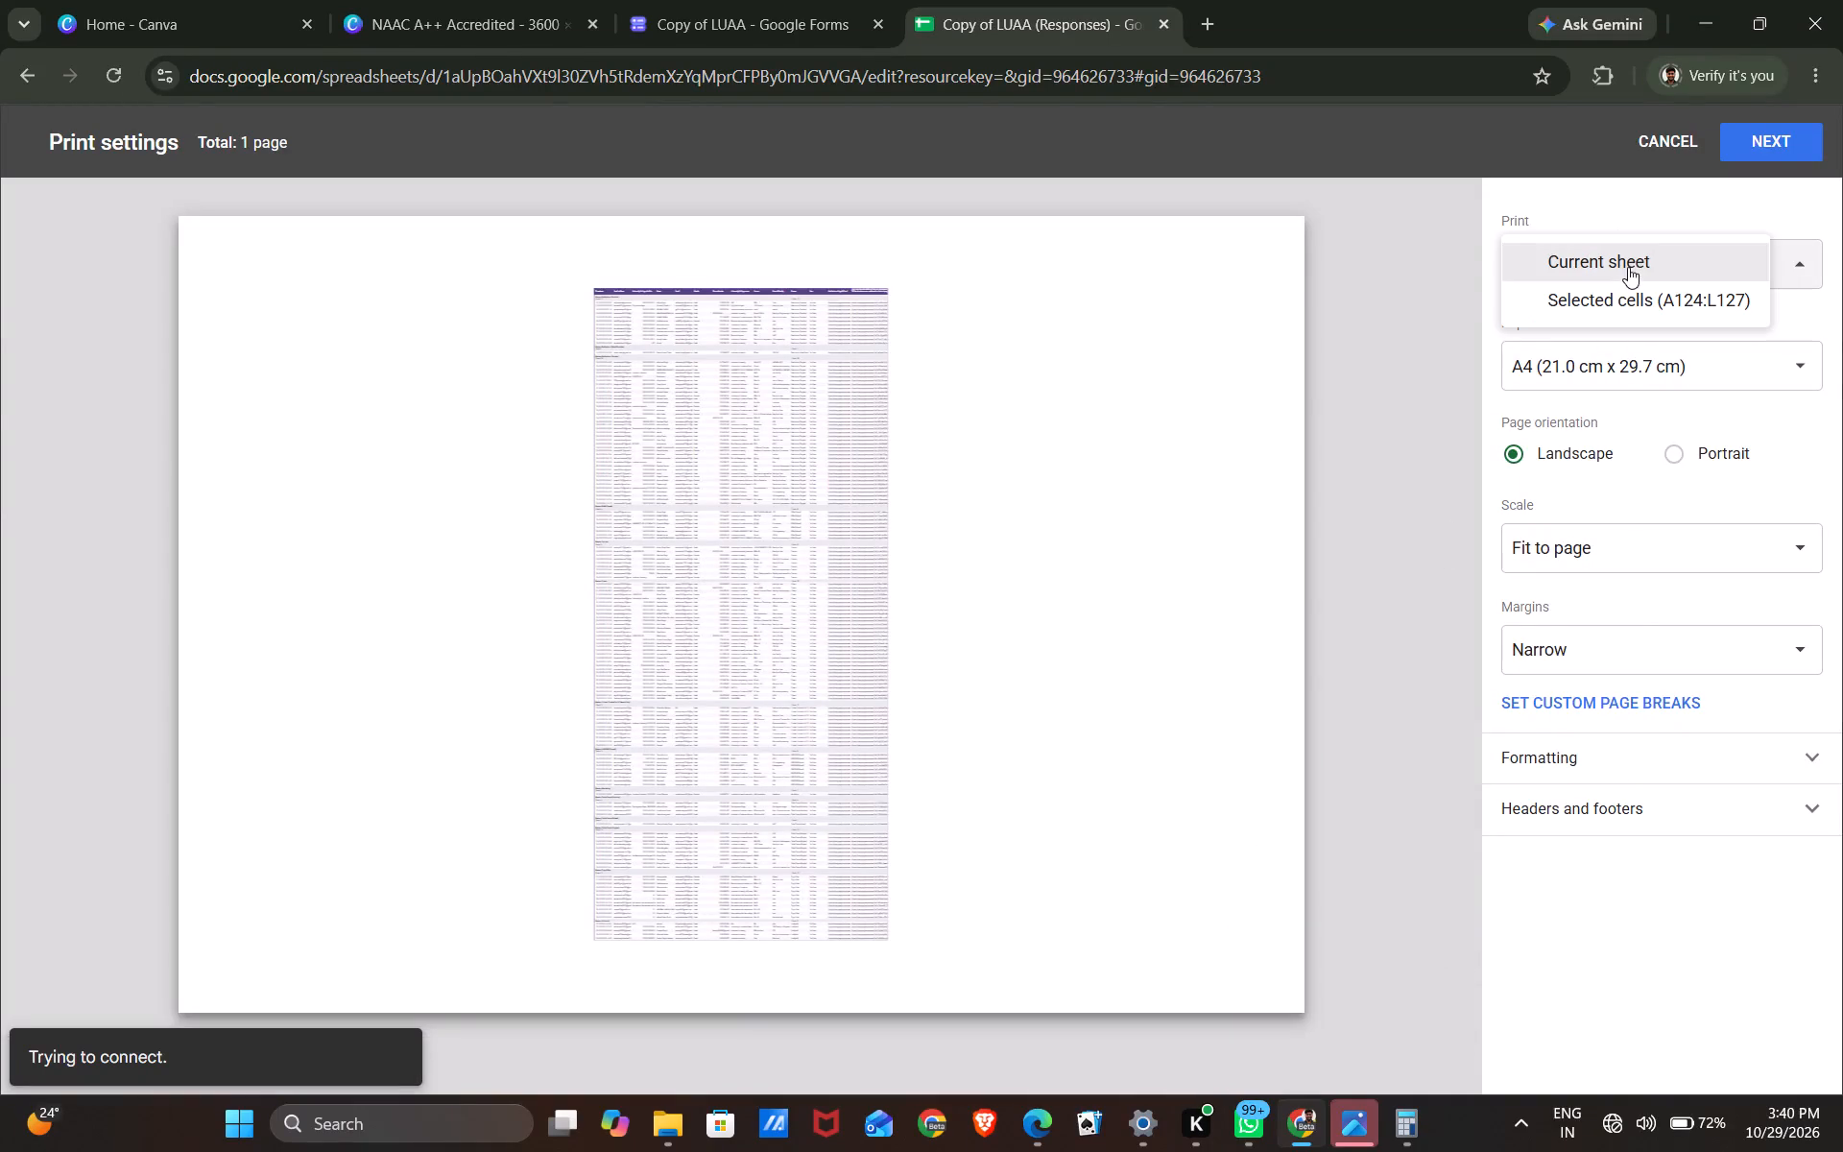
pyautogui.click(1619, 309)
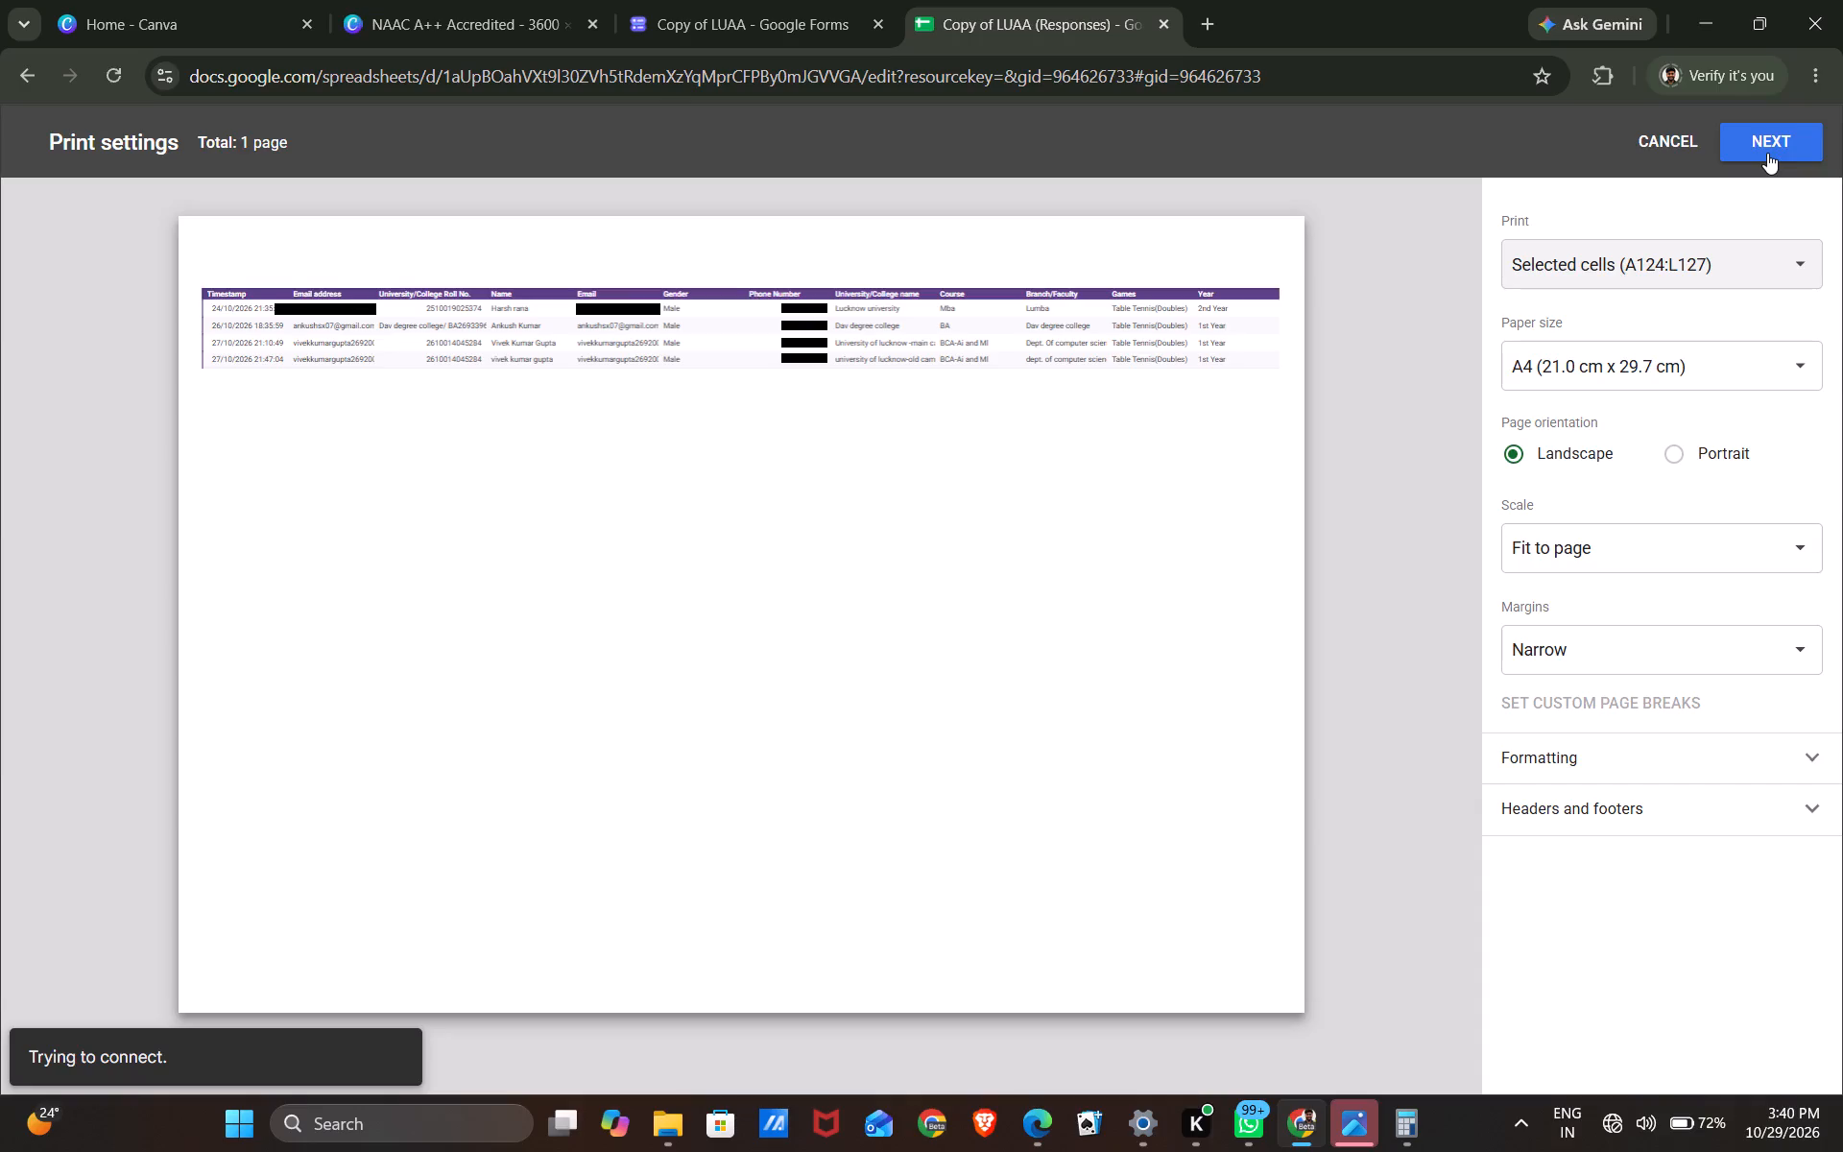
pyautogui.click(1767, 153)
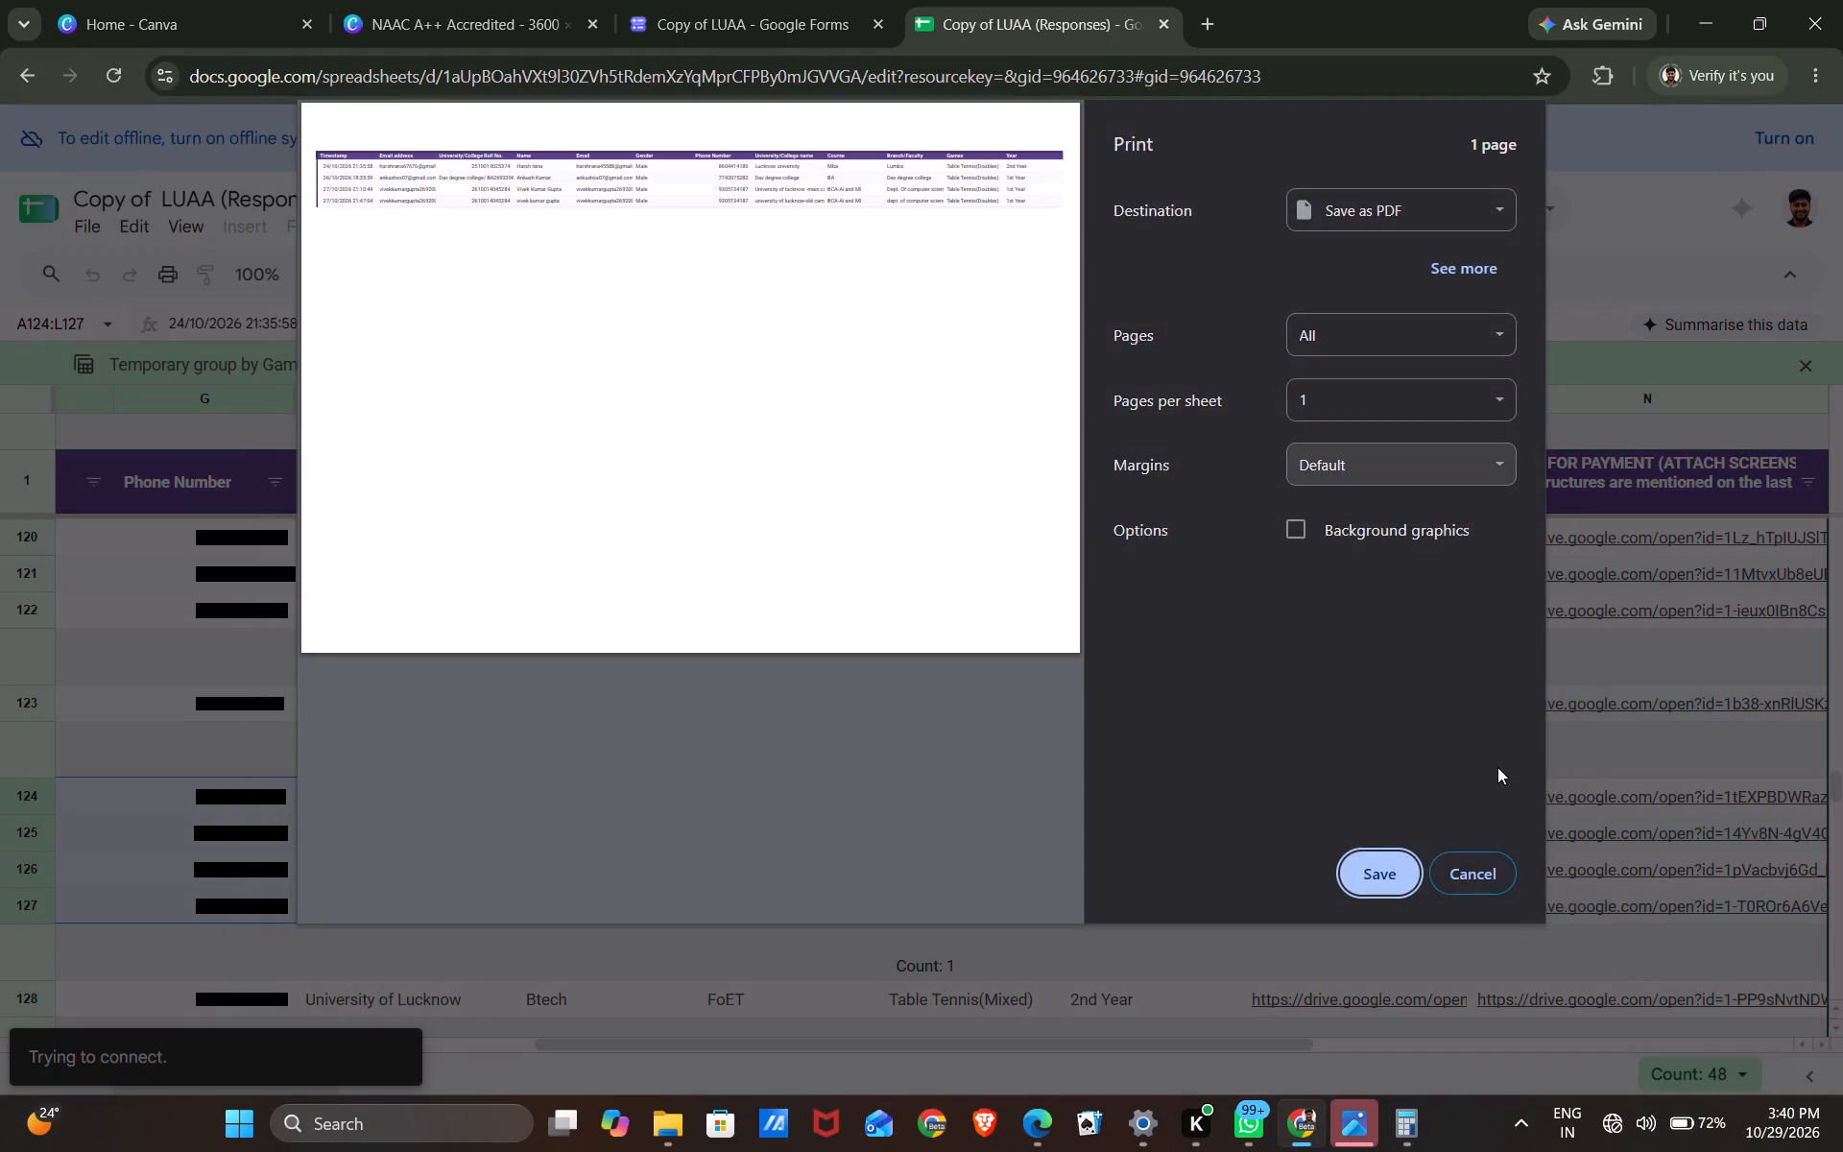
# Save the Table Tennis(Doubles) printout as a PDF in the Downloads folder, keeping the suggested file name.
pyautogui.click(1381, 881)
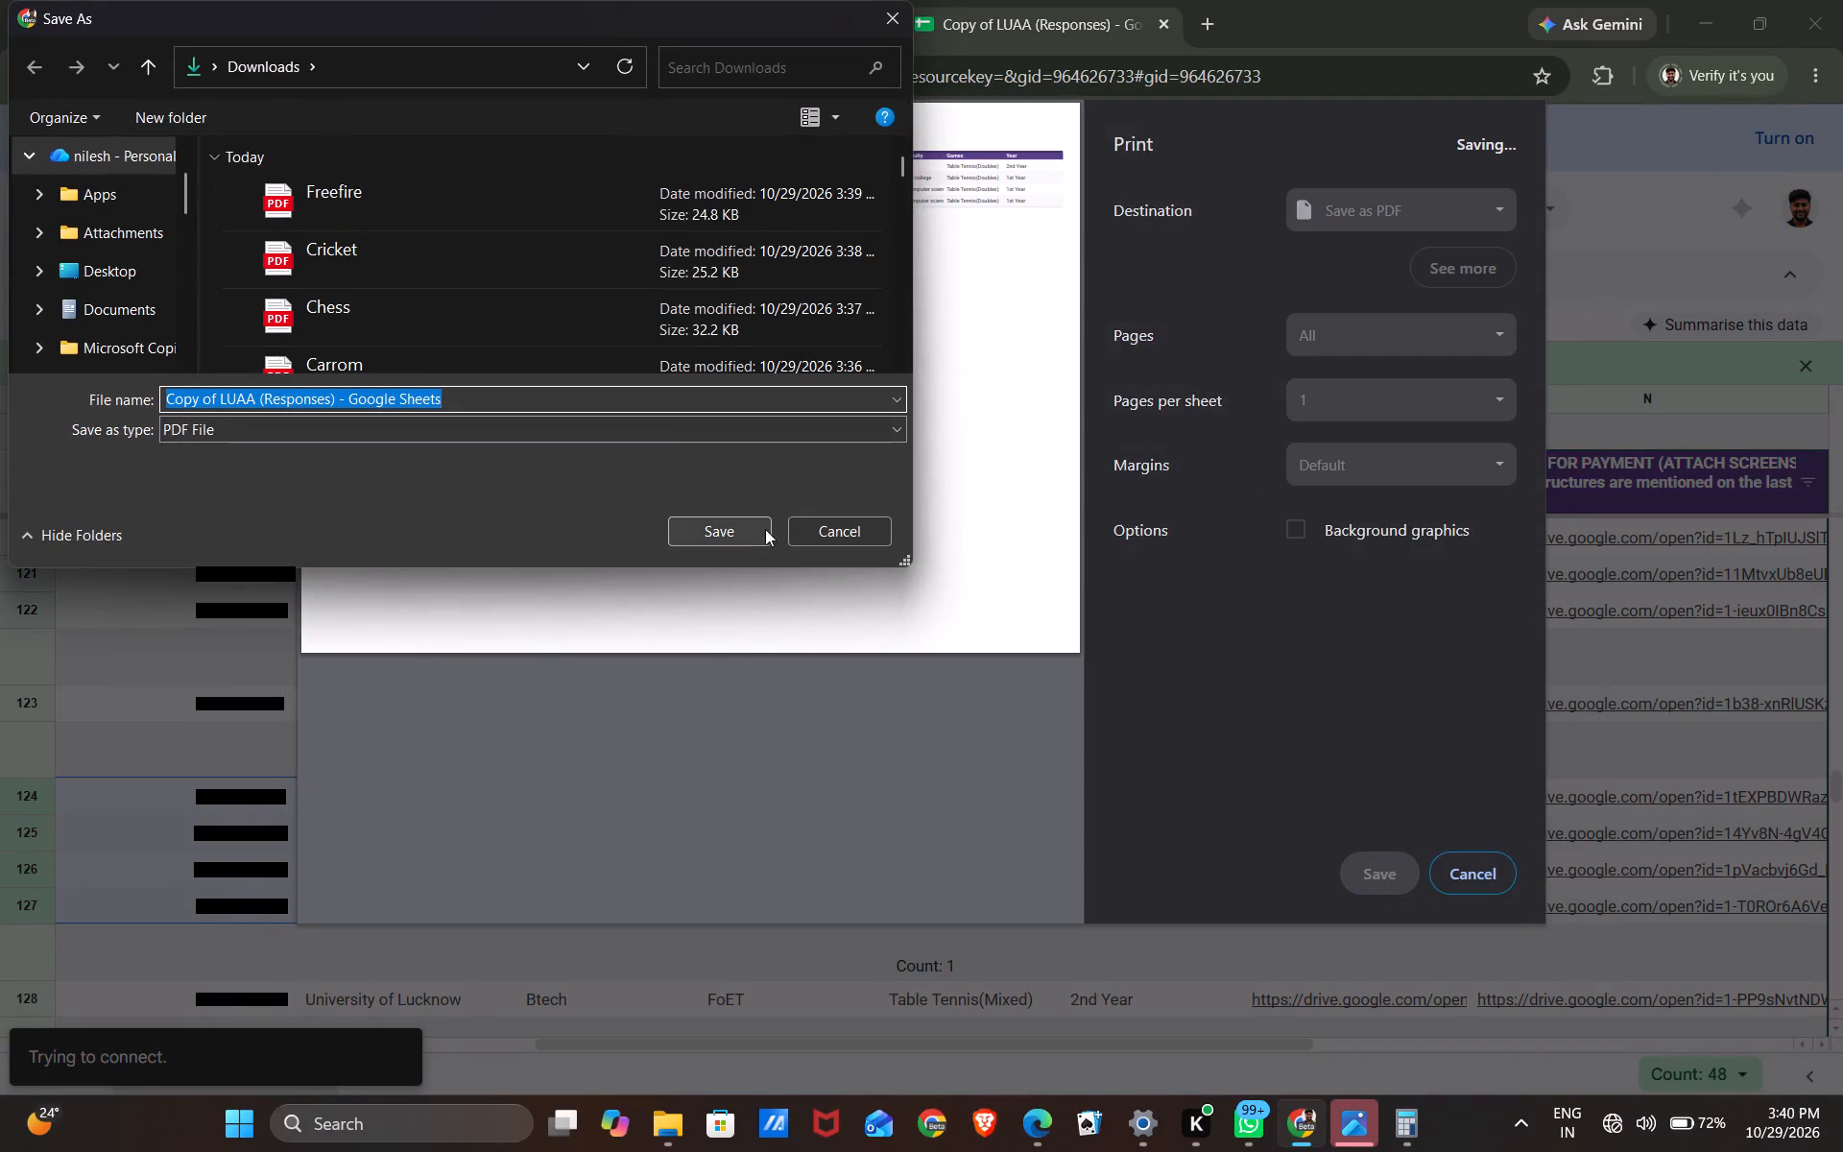
pyautogui.click(763, 526)
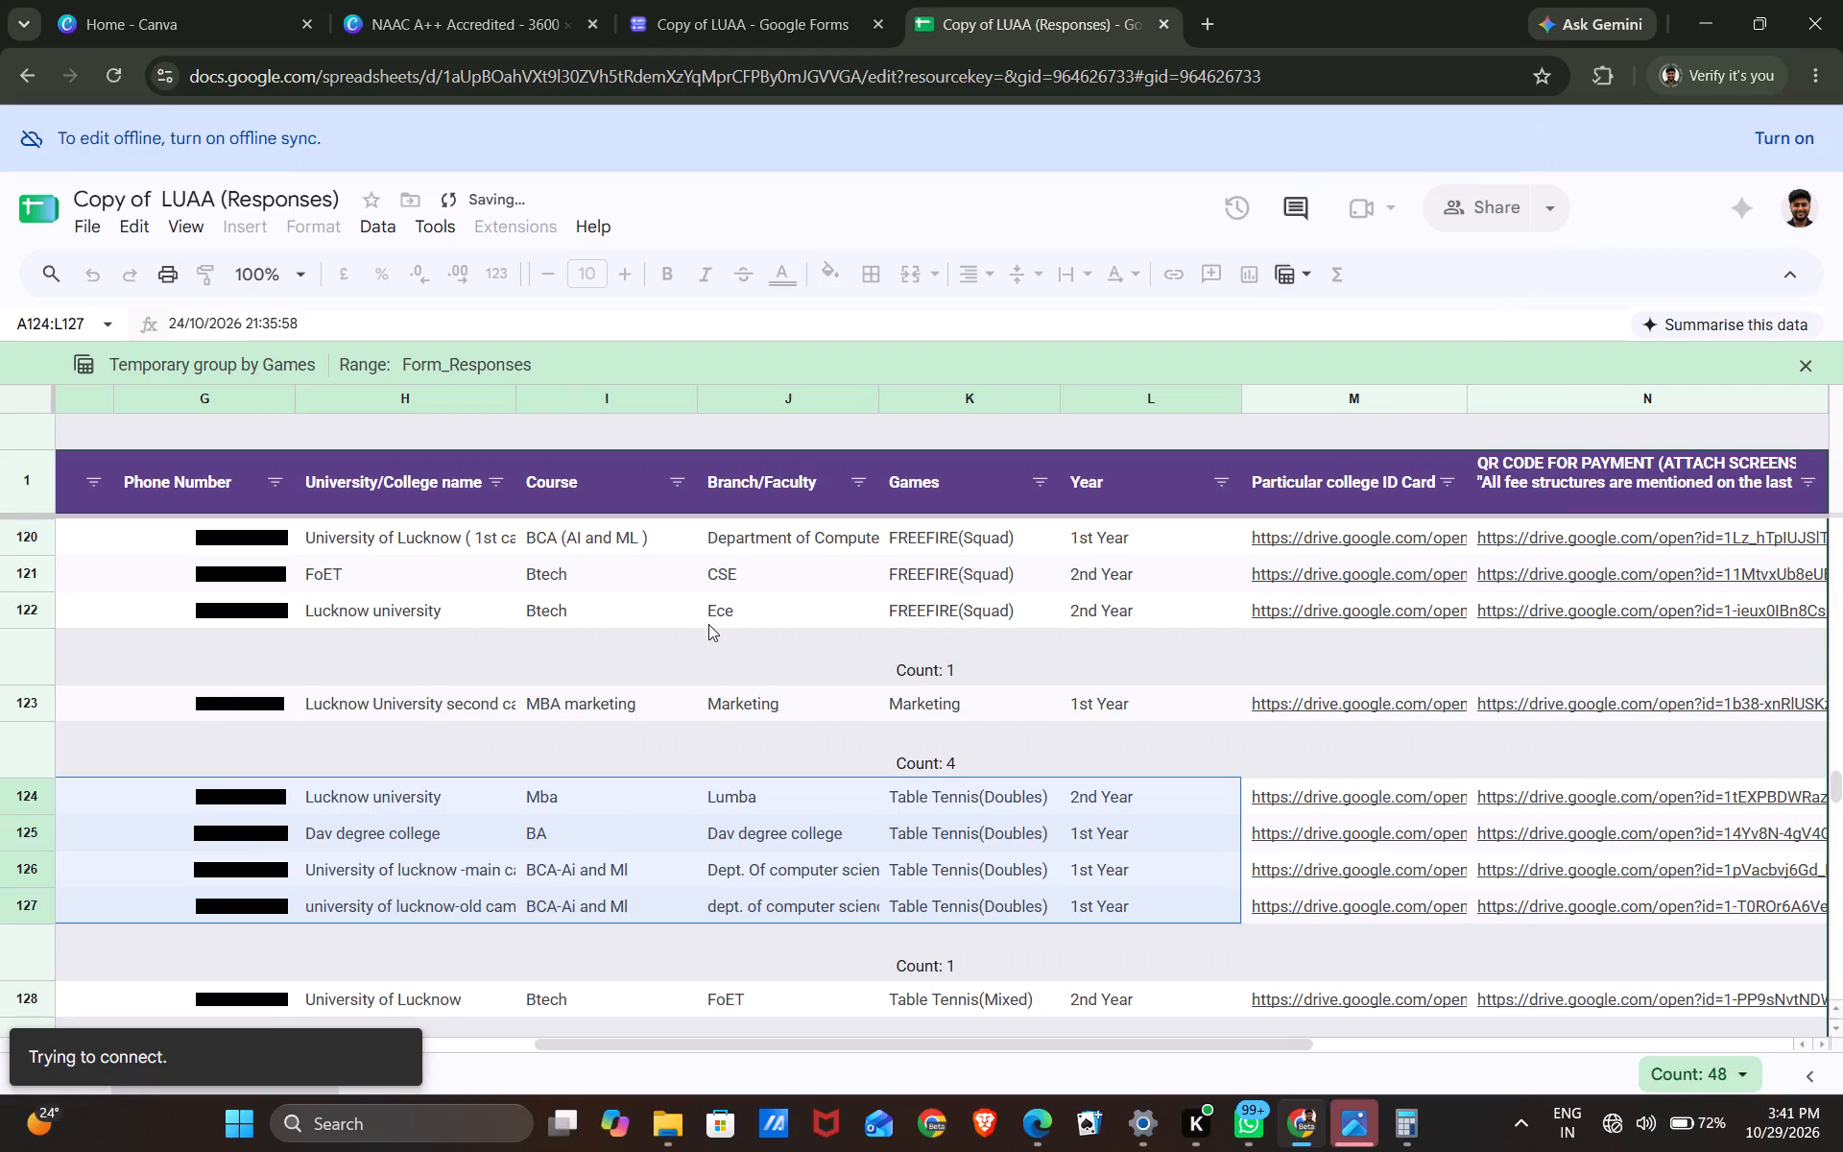
# Switch to File Explorer and rename the newly saved responses PDF in the Downloads folder as "Table Tennis".
pyautogui.click(666, 1143)
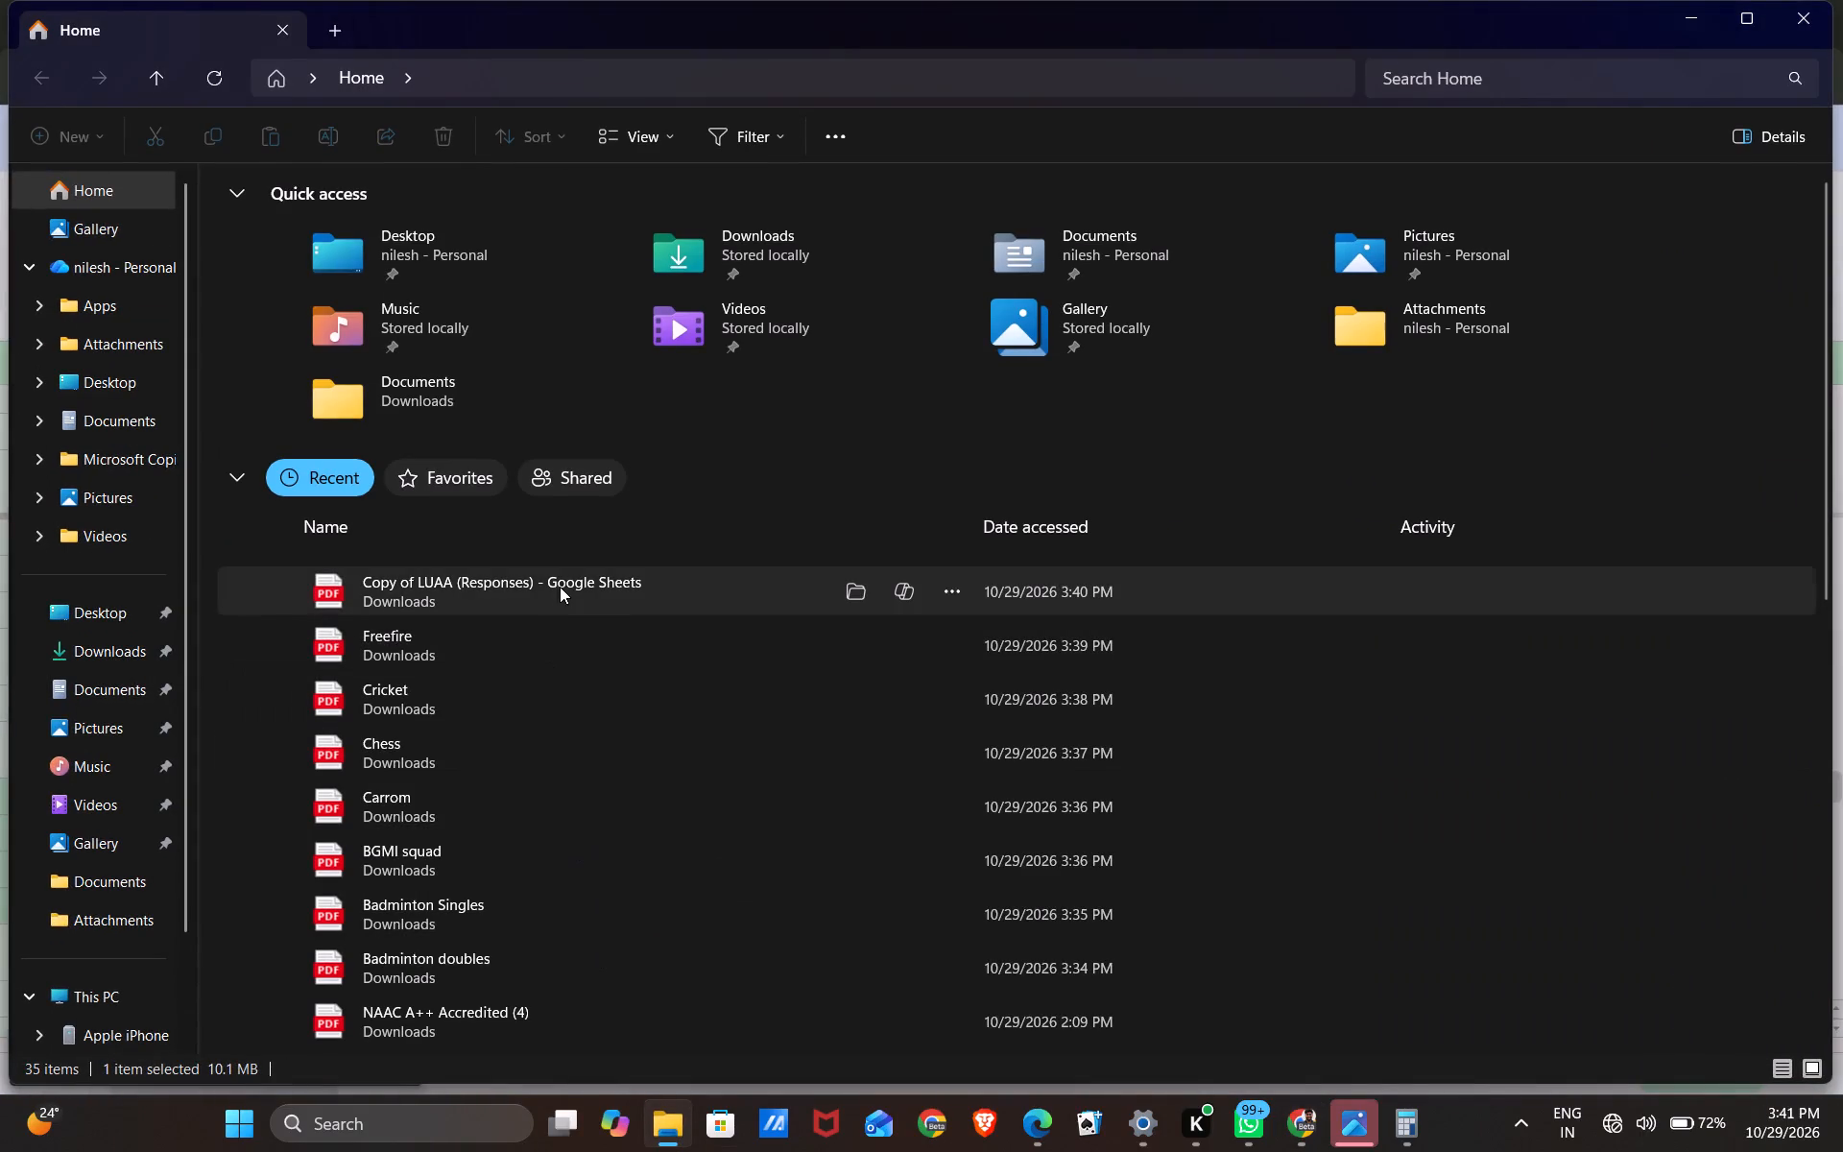
pyautogui.rightClick(562, 602)
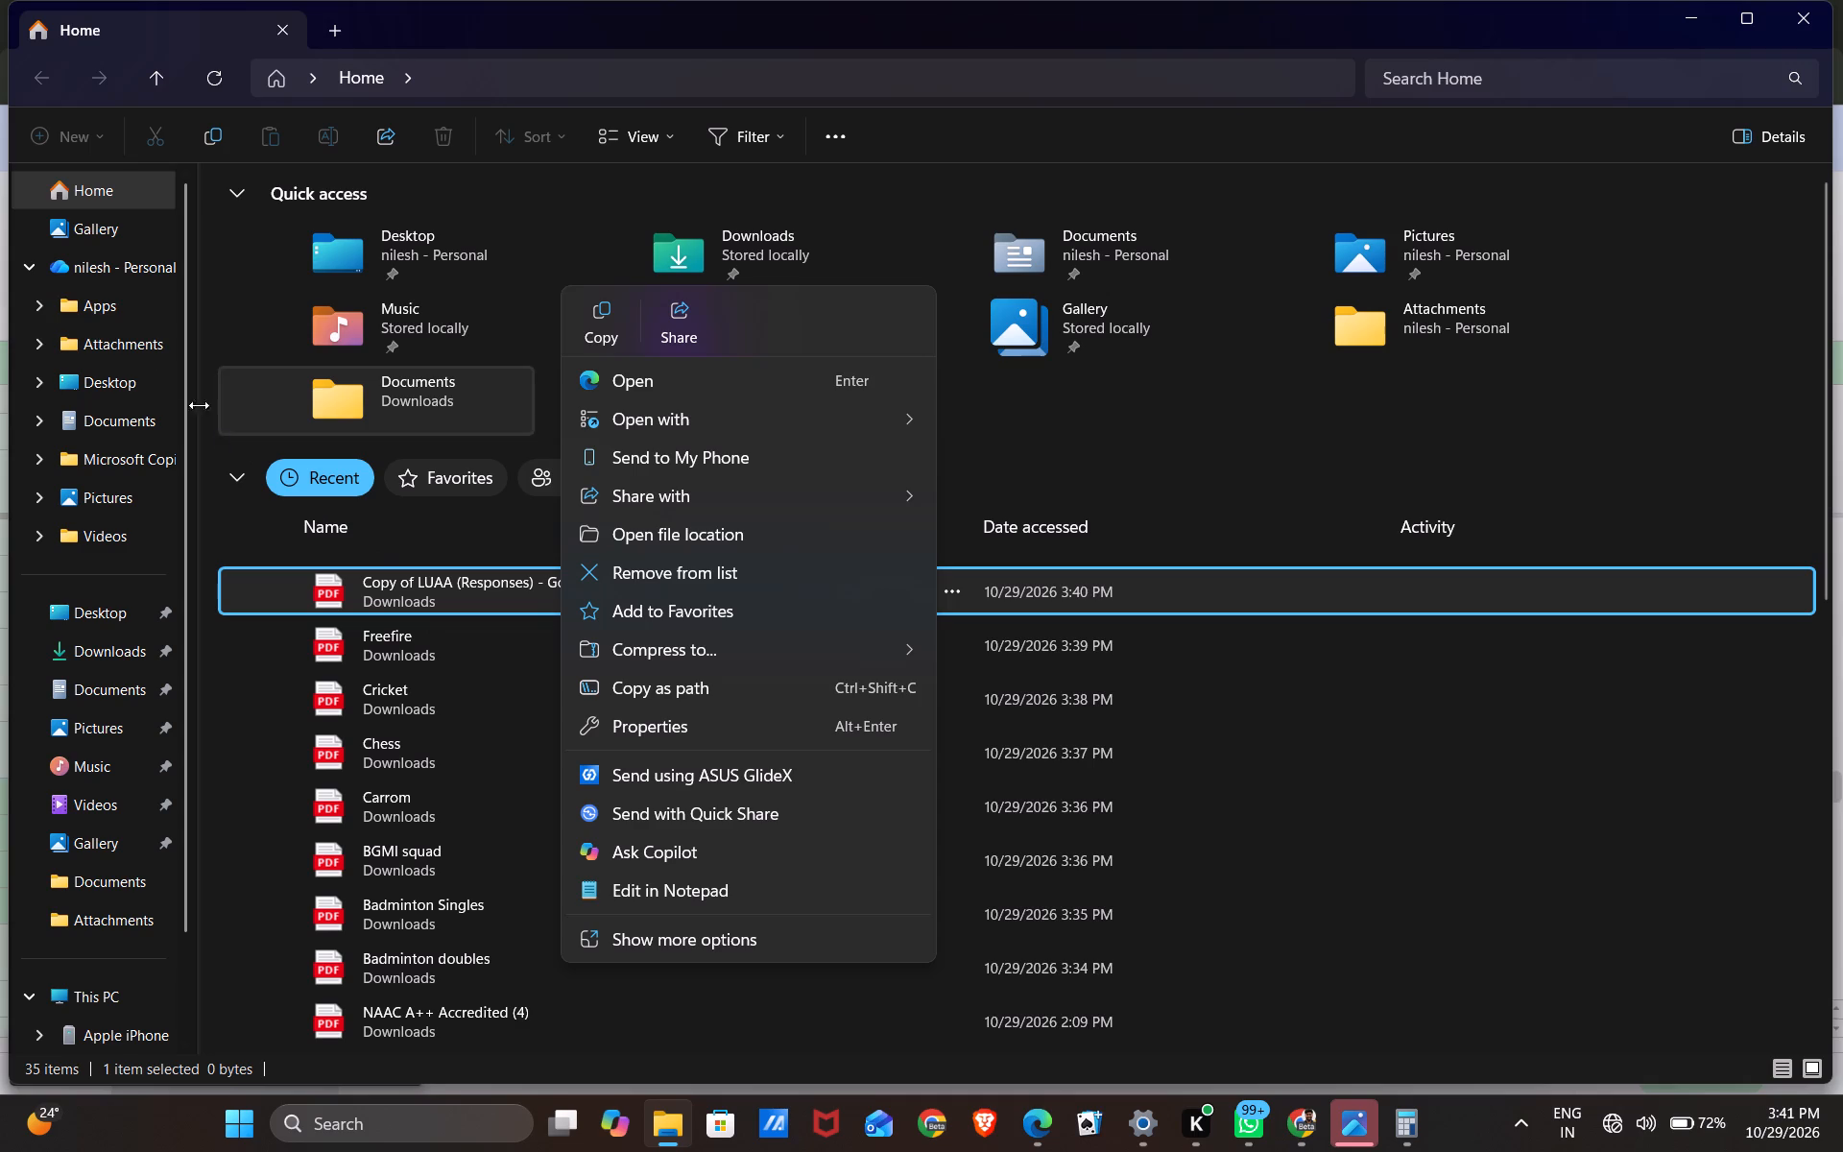
pyautogui.click(145, 646)
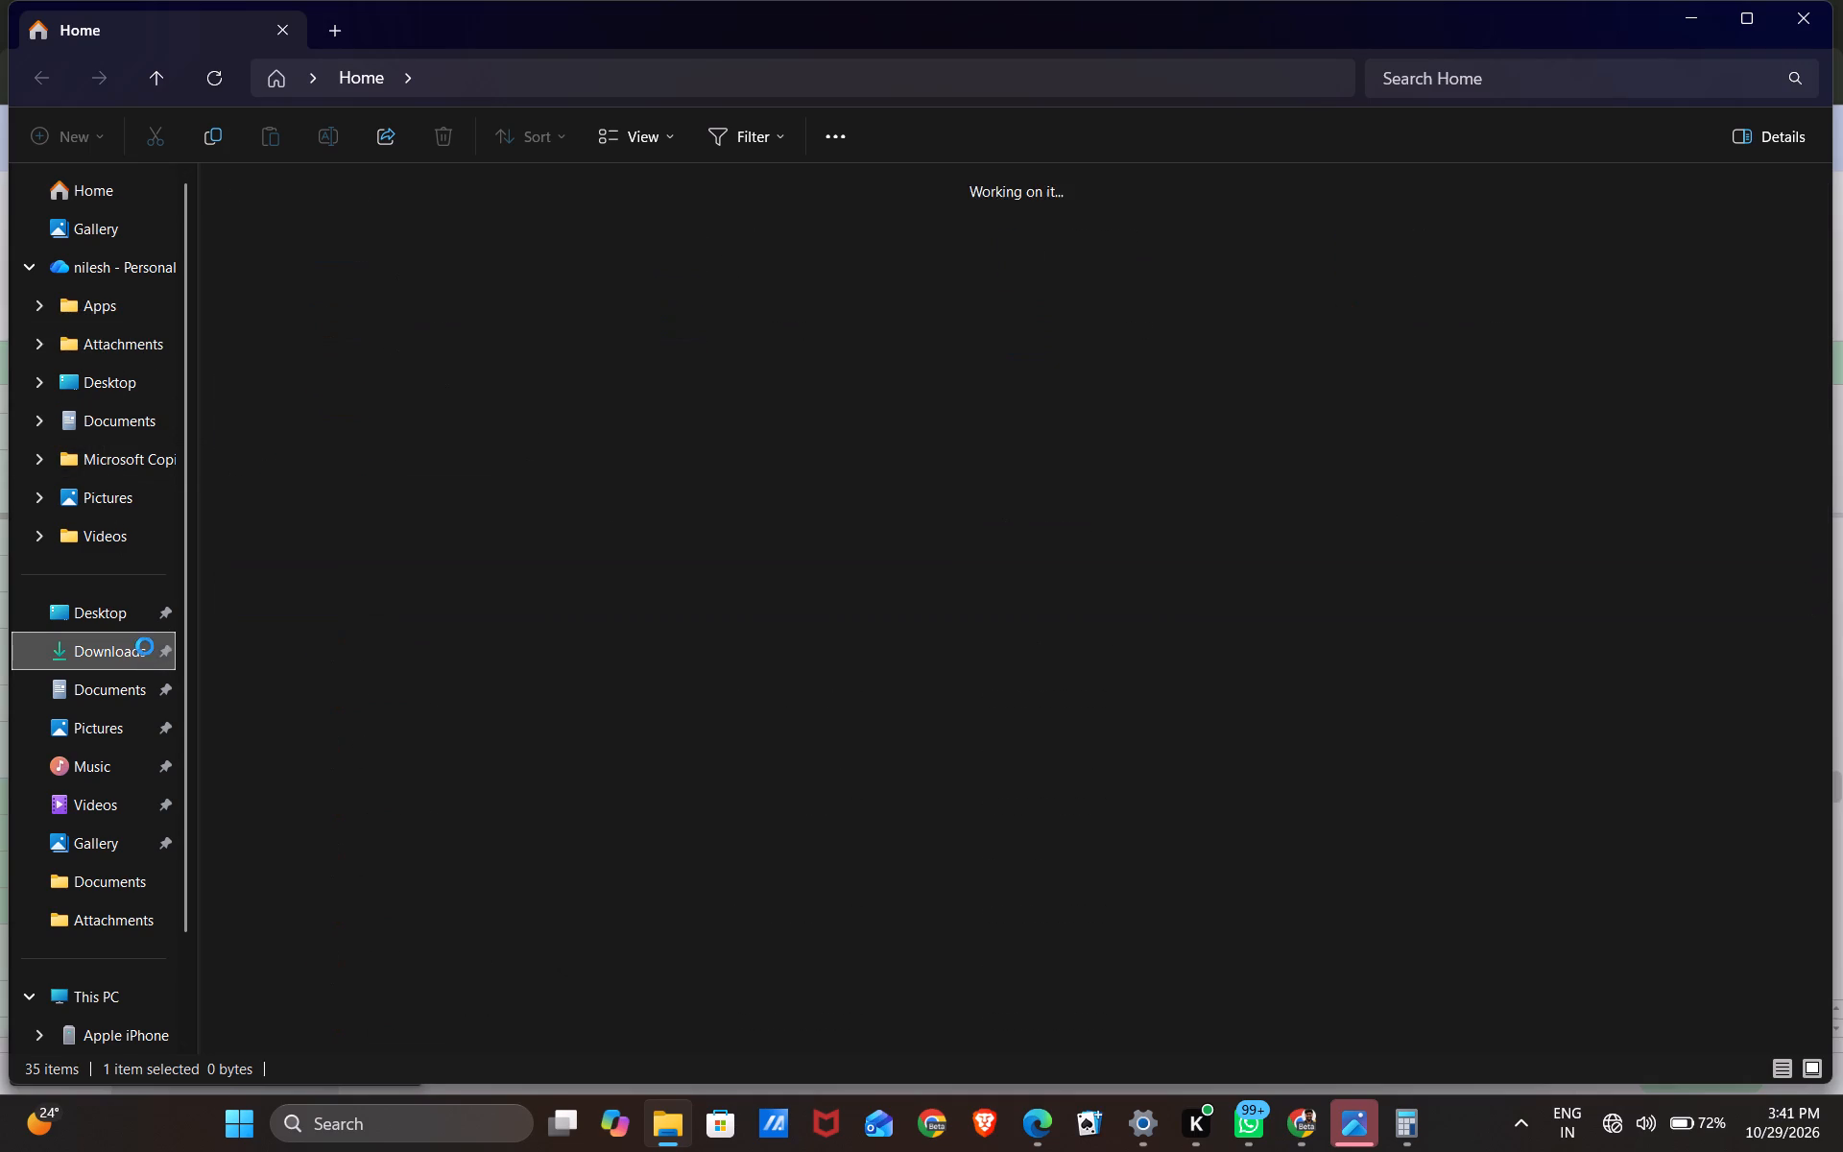
pyautogui.rightClick(316, 237)
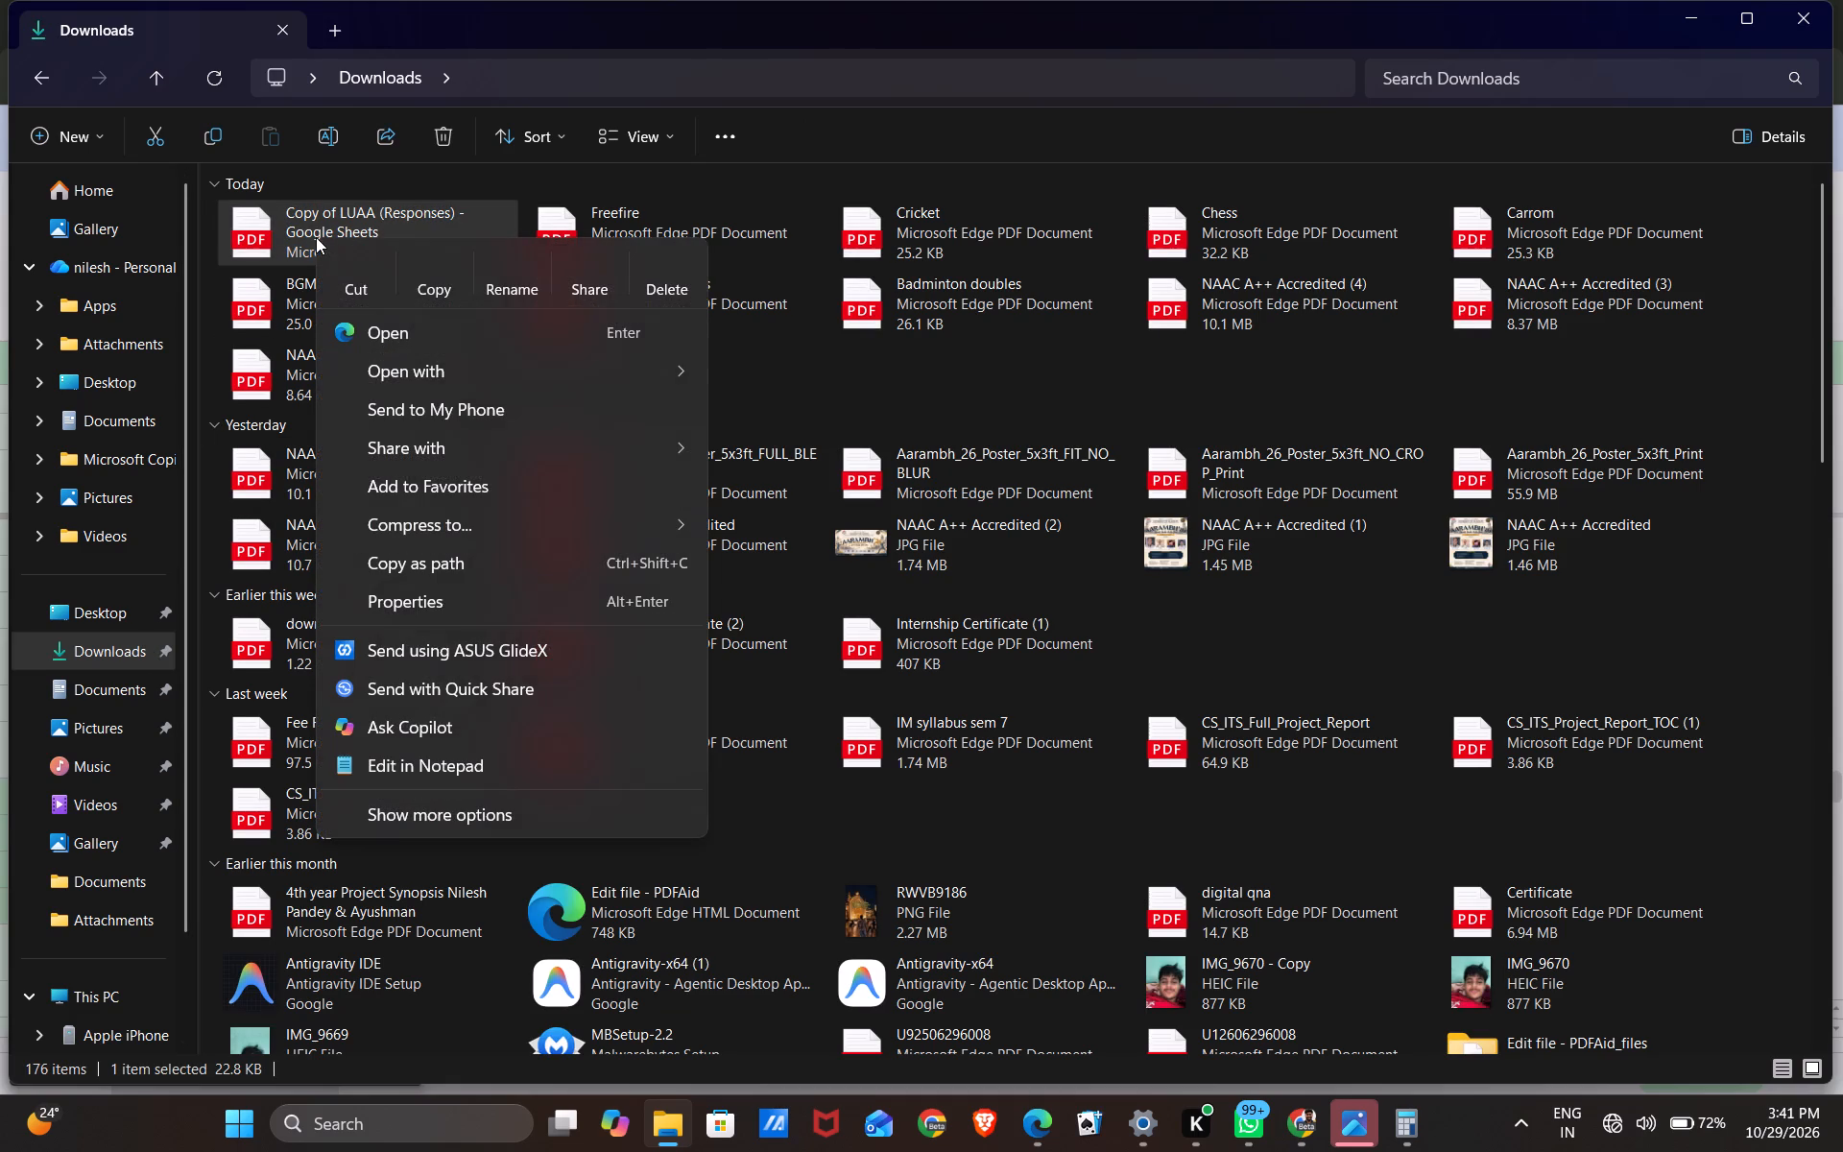
pyautogui.click(509, 284)
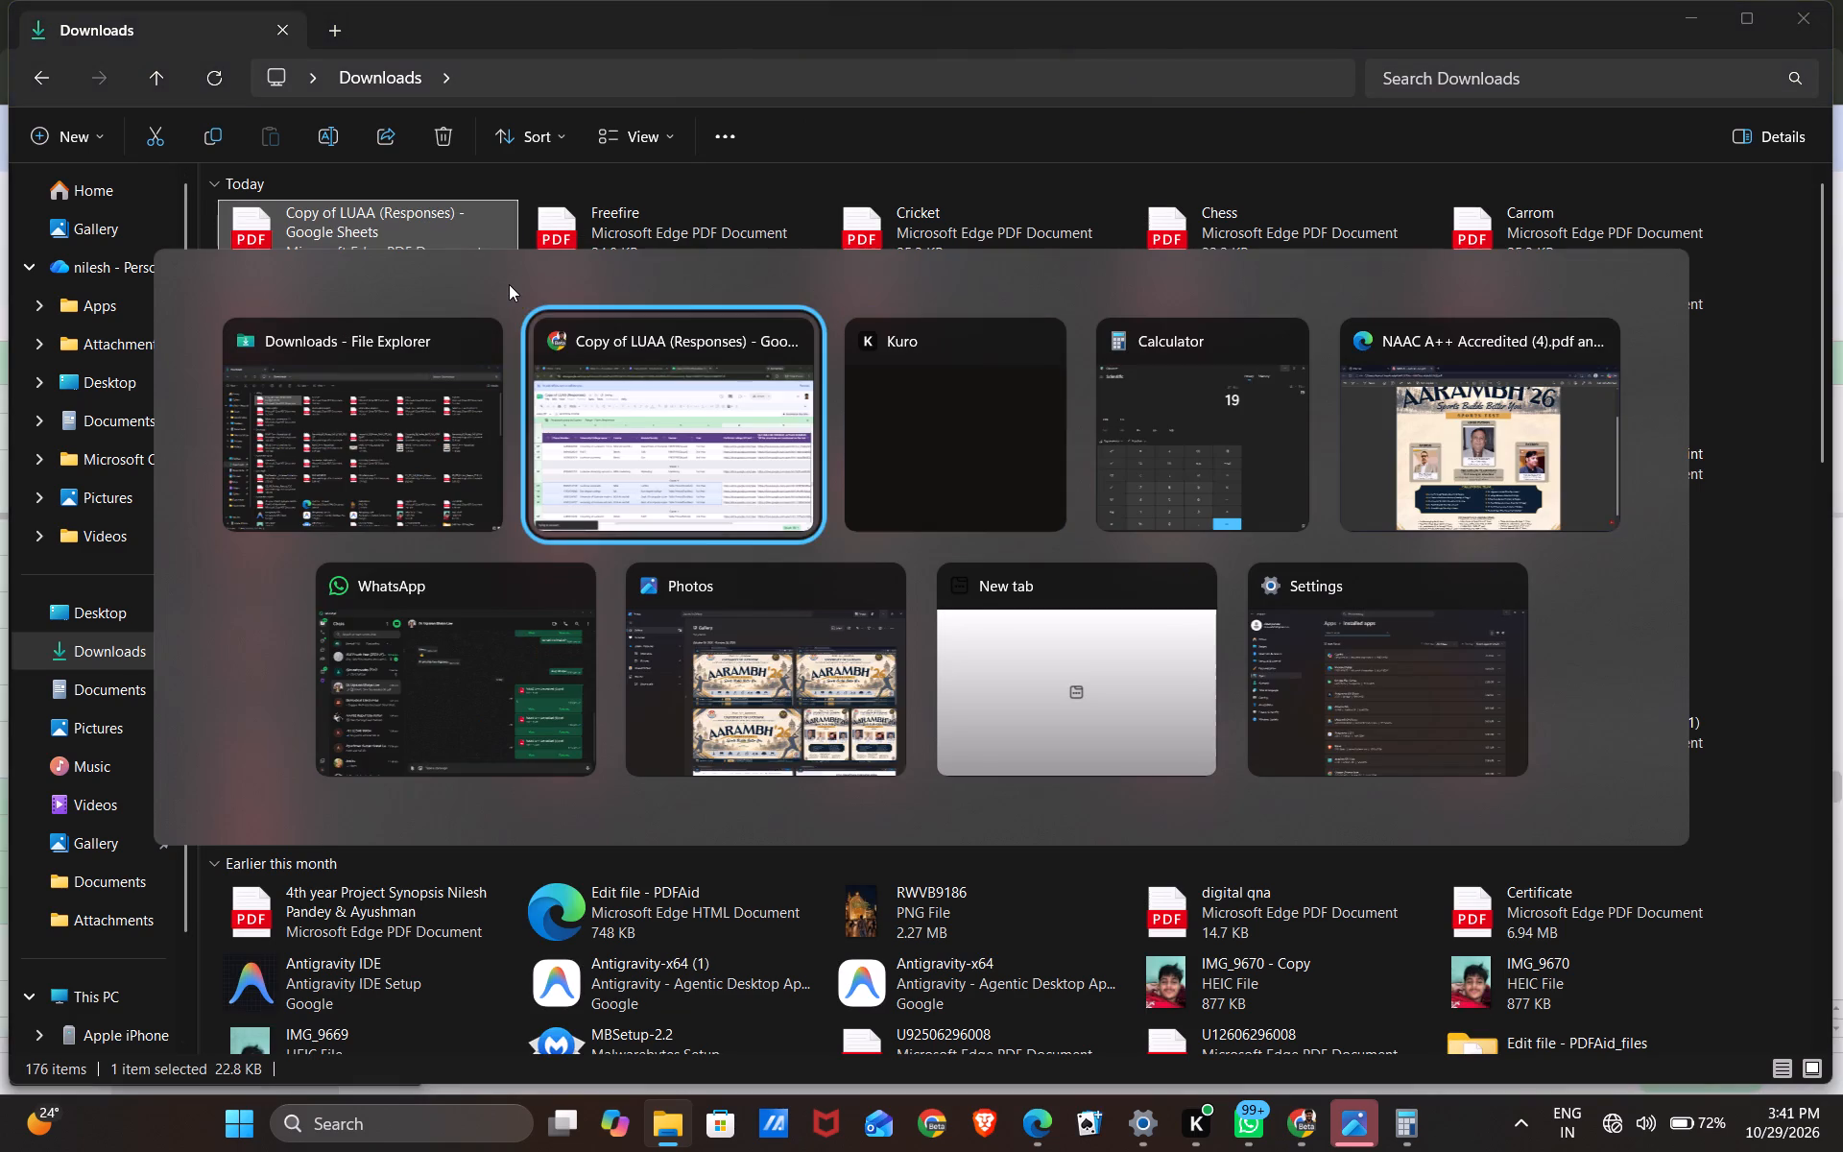
pyautogui.hscroll(11, 556, 571)
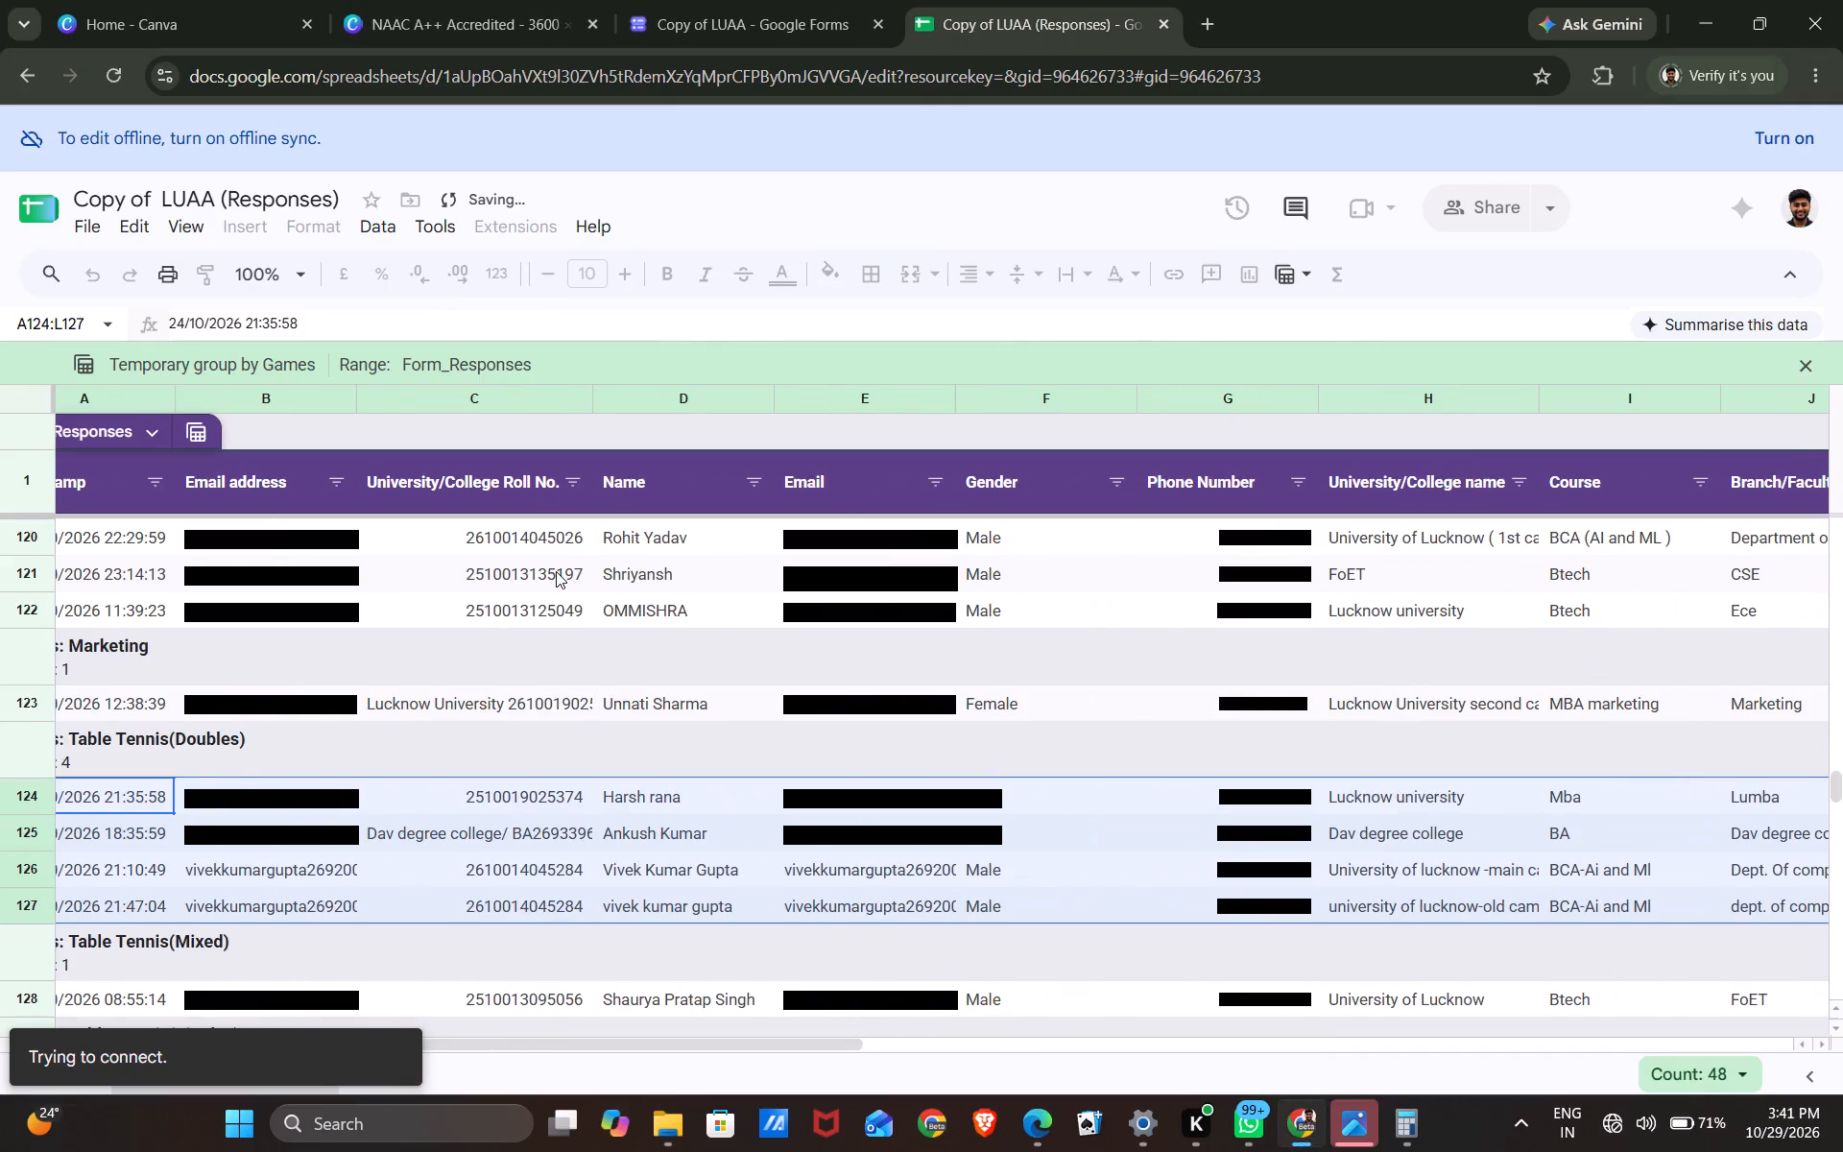
pyautogui.hscroll(2, 556, 571)
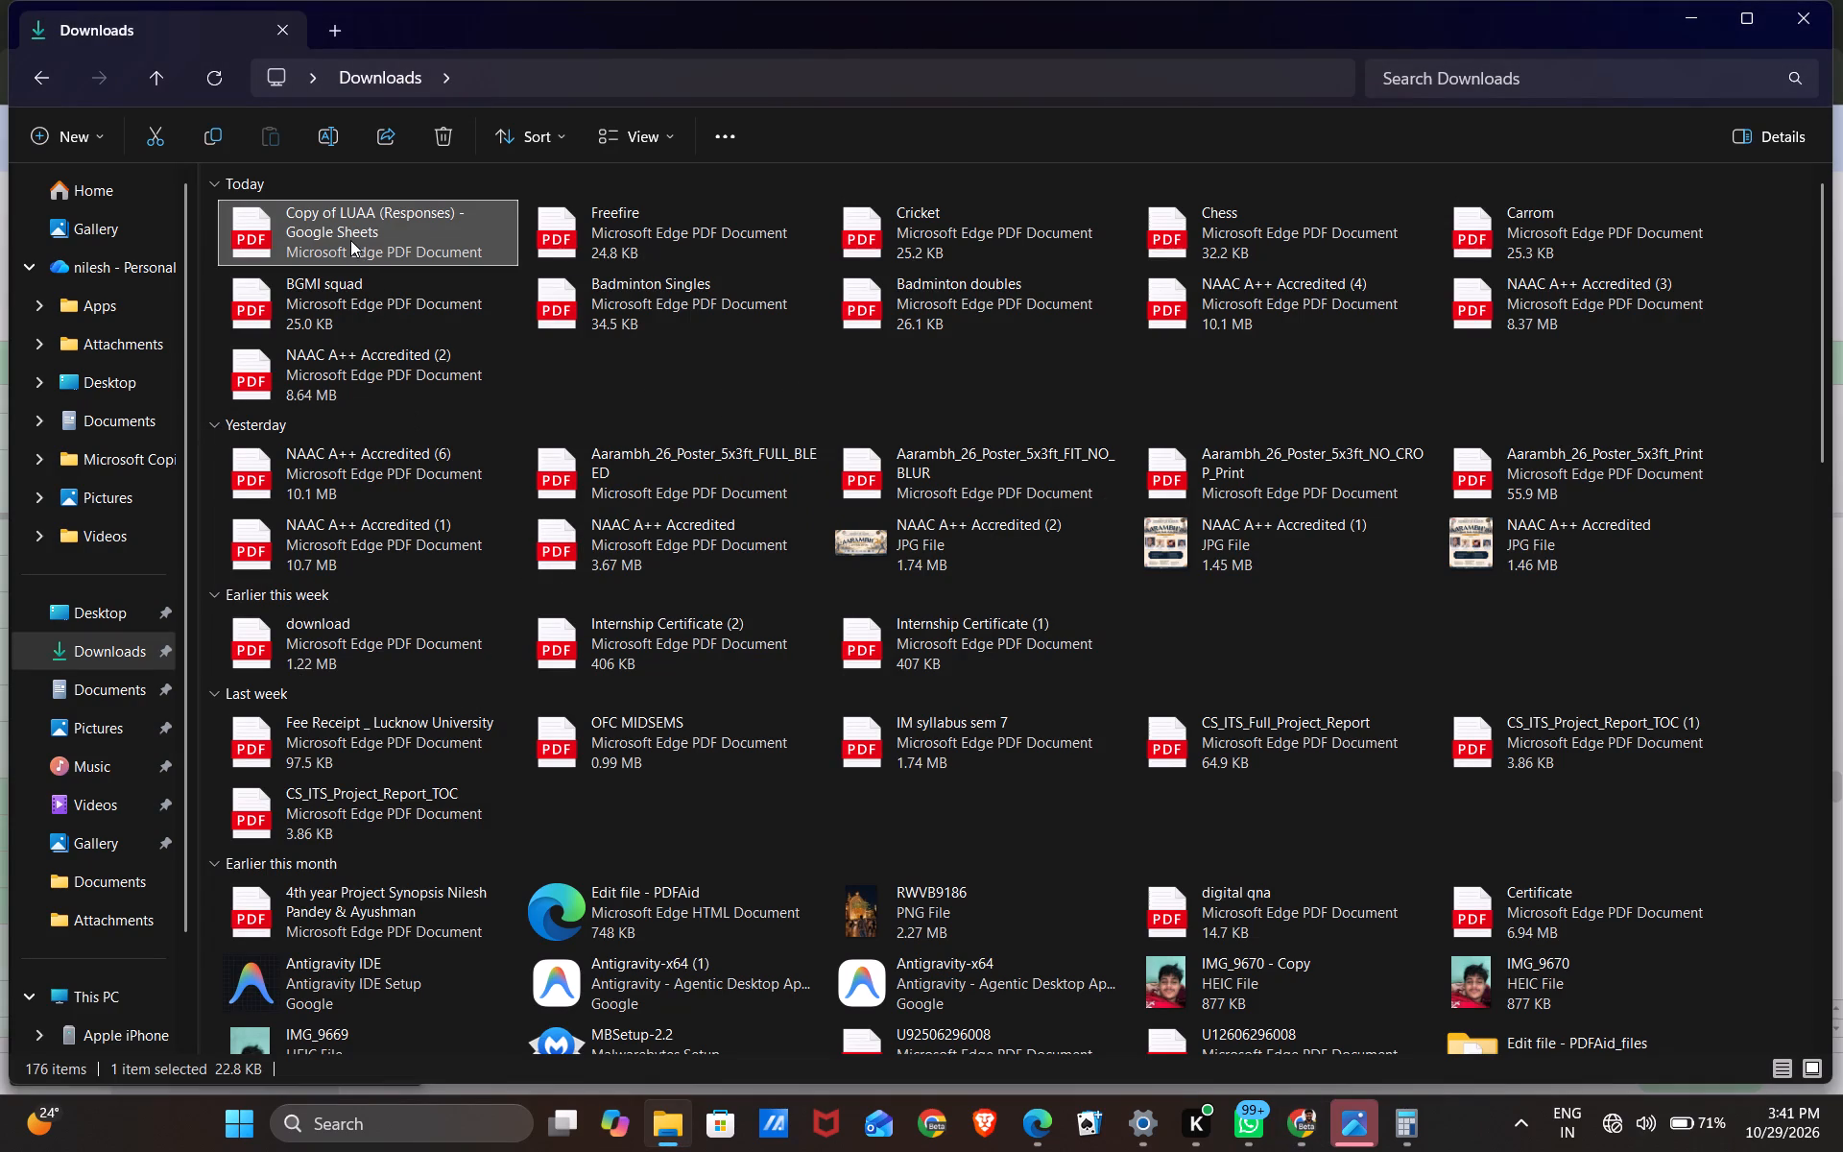
pyautogui.click(334, 138)
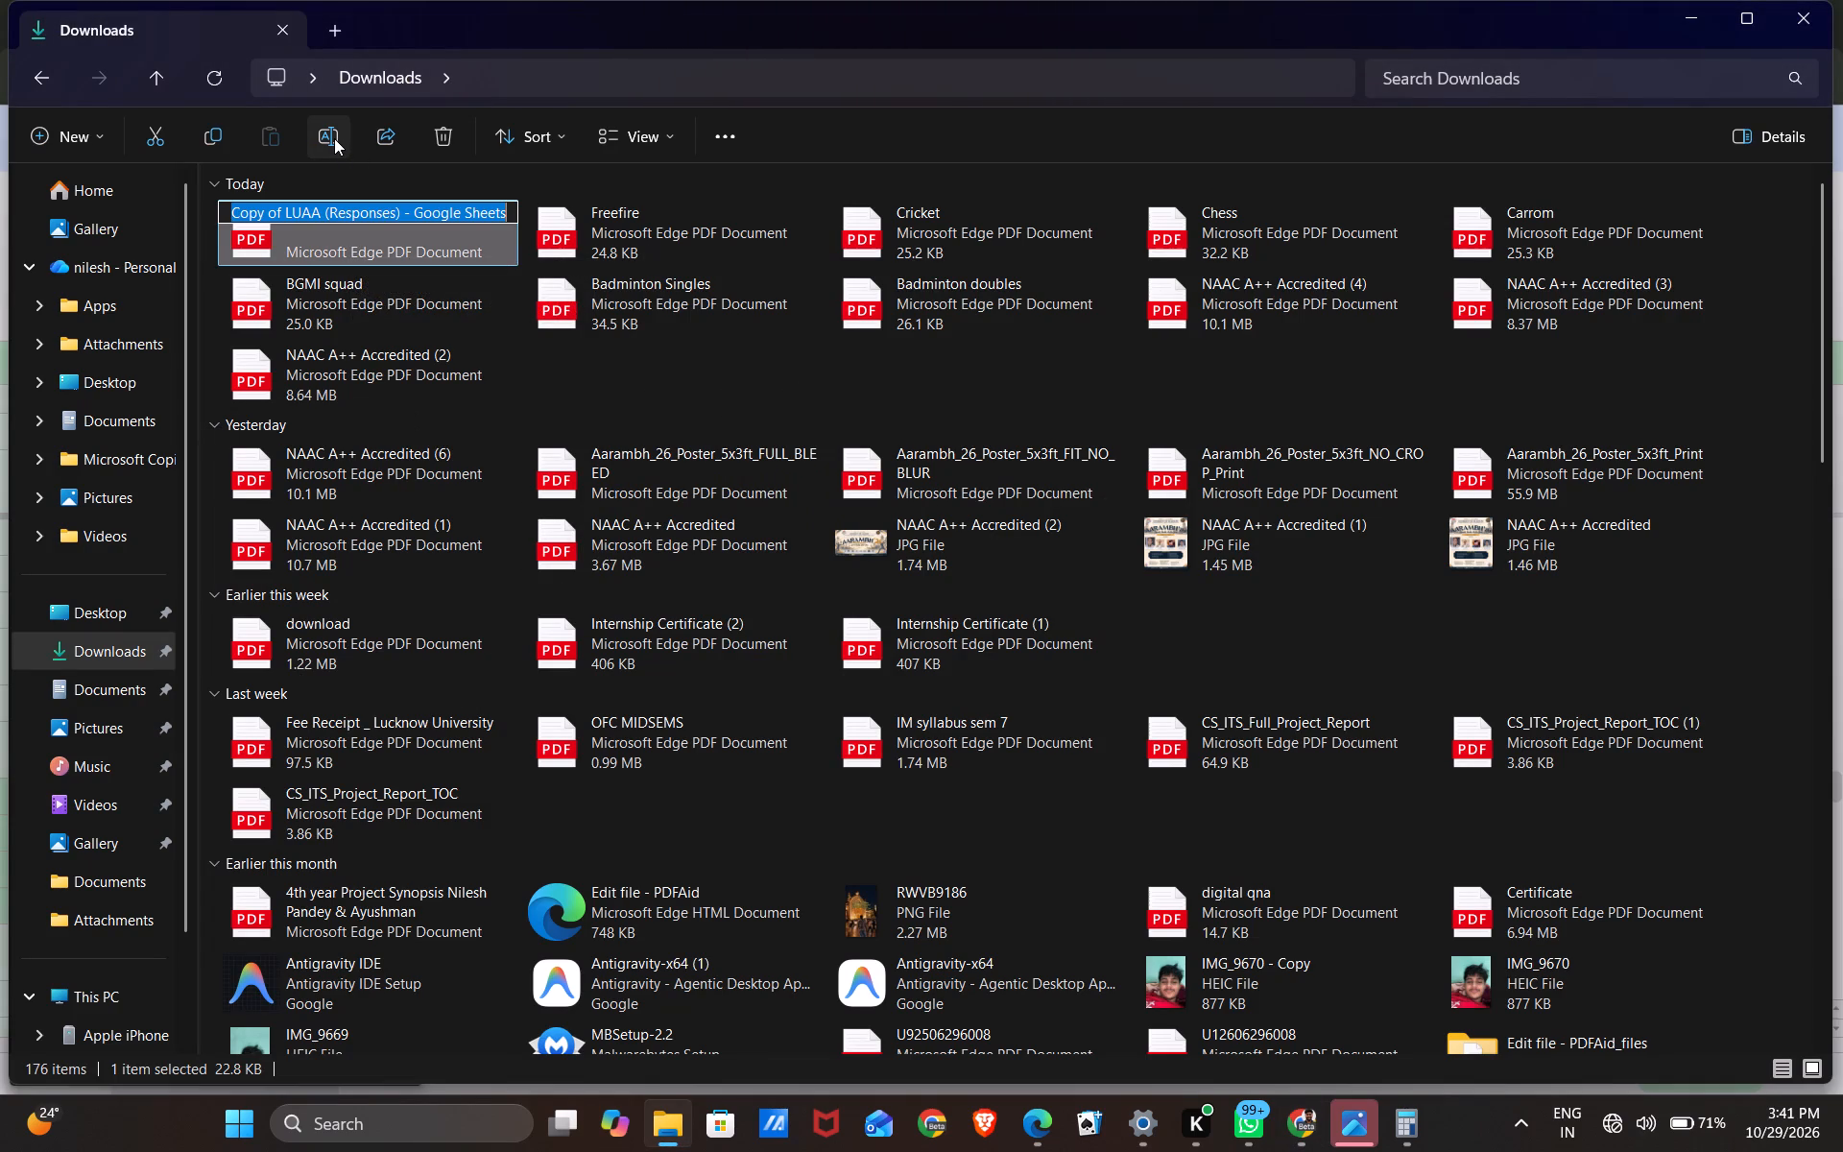
pyautogui.press('BackSpace')
pyautogui.write('Table')
pyautogui.press('space')
pyautogui.write('Tennis')
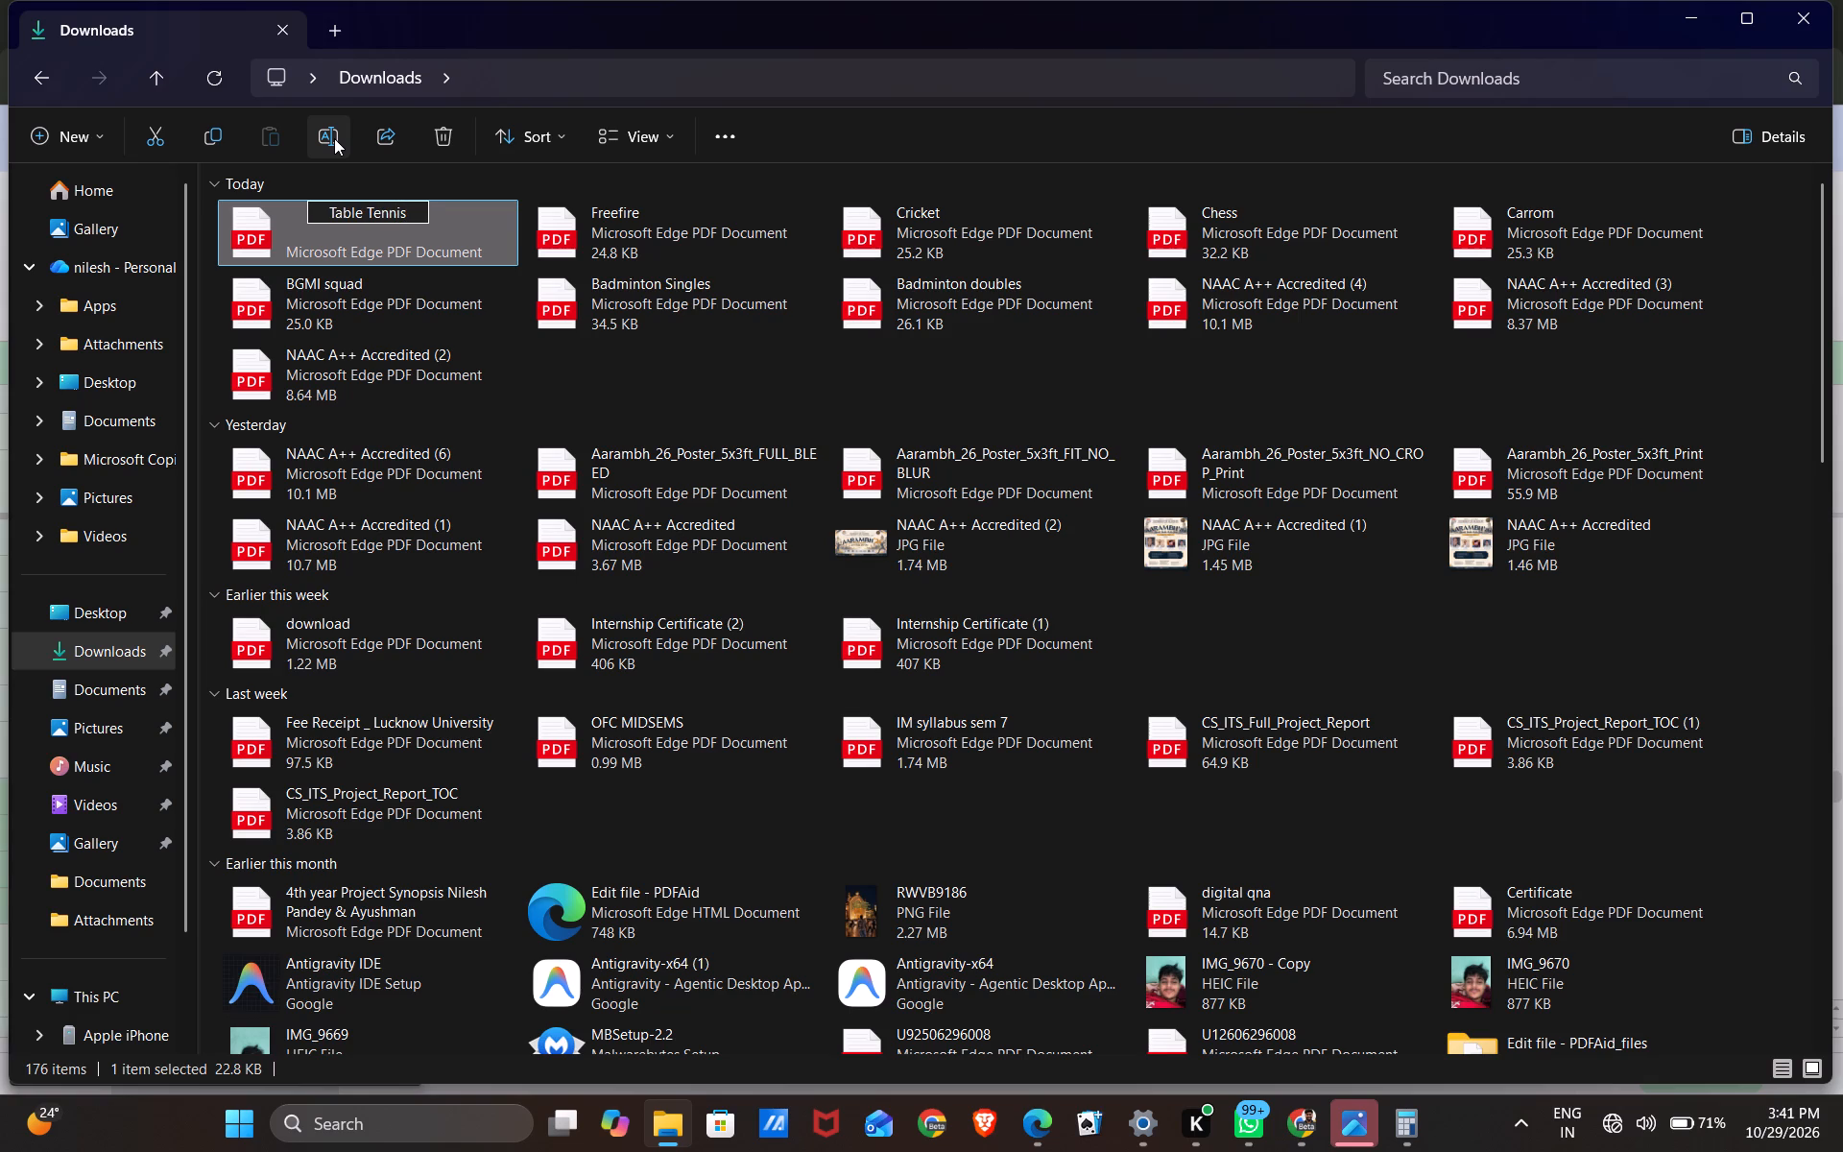
pyautogui.press('Return')
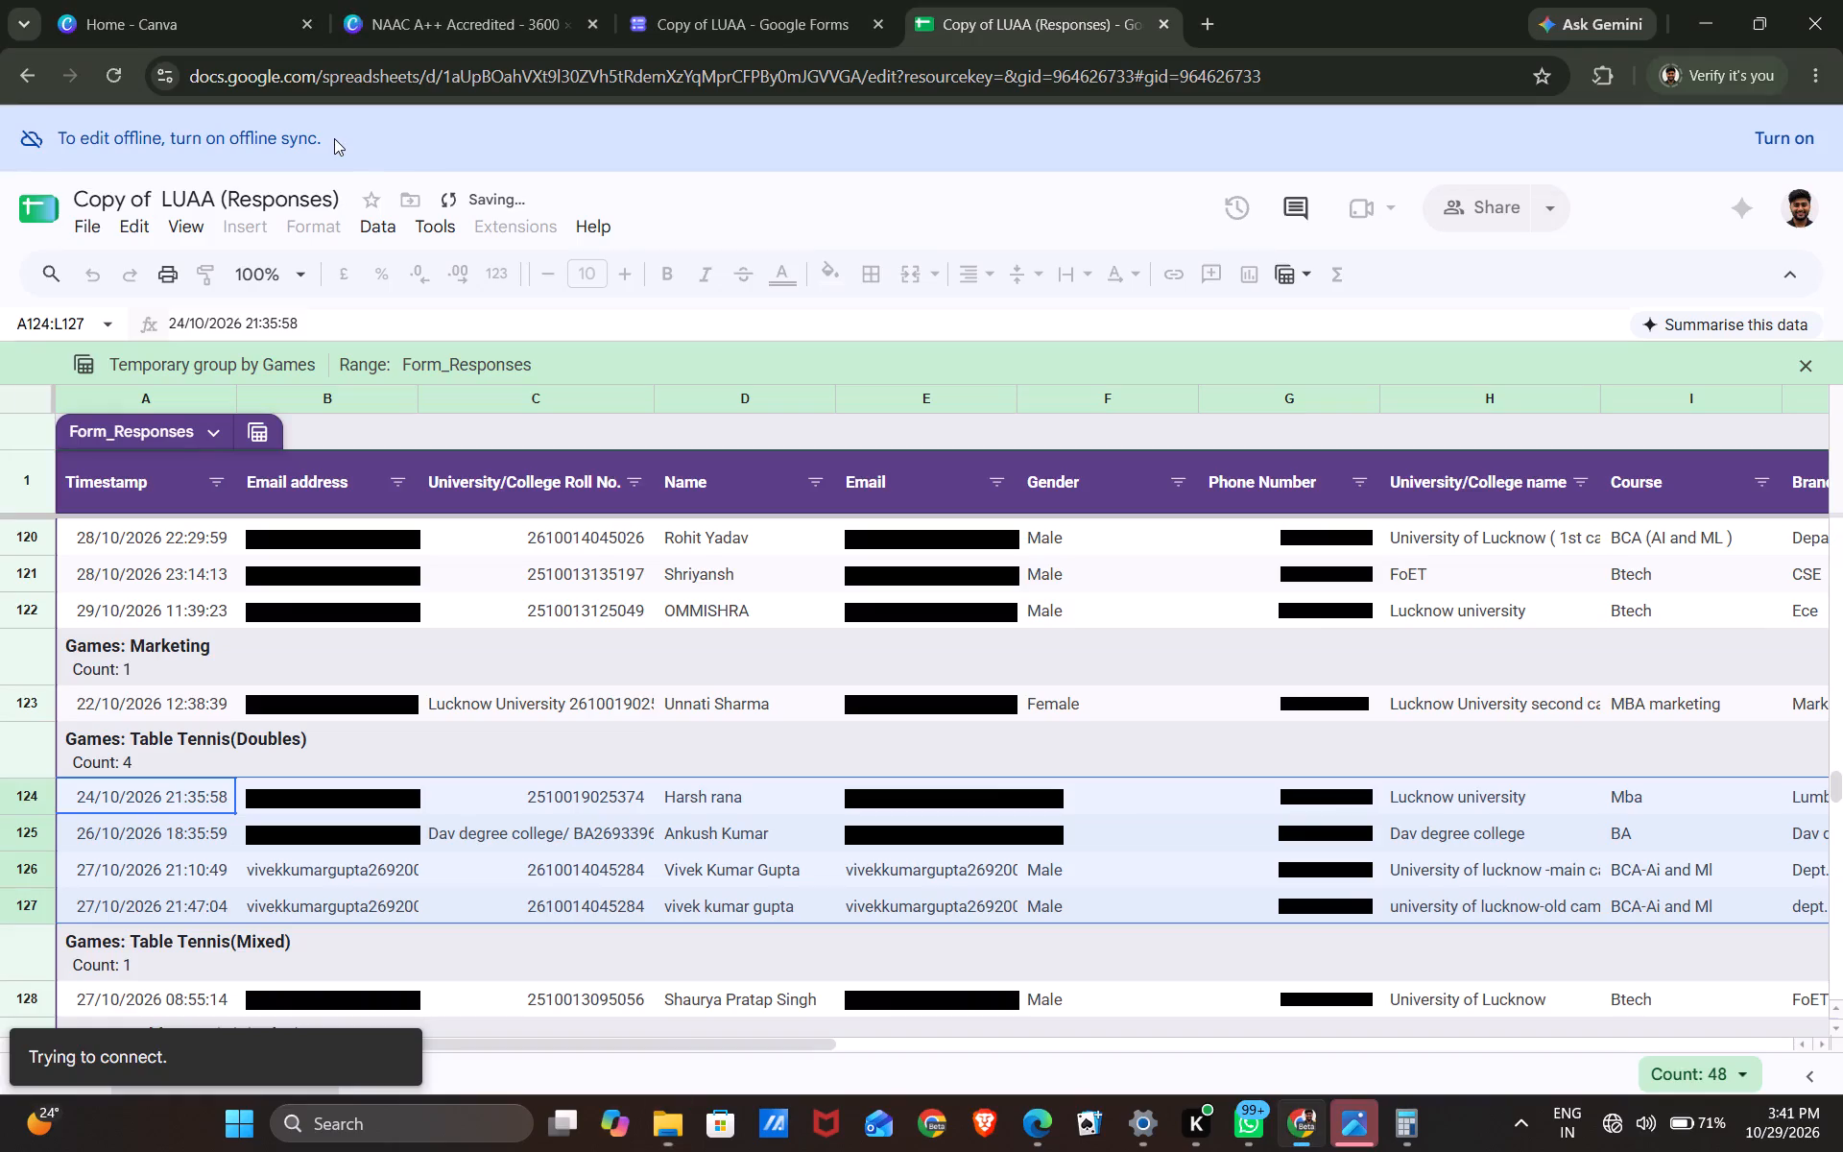
# Back in the responses sheet, set the print range to the Table Tennis(Singles) entries, cells A129:L138, and proceed to the print preview.
pyautogui.scroll(-3, 261, 701)
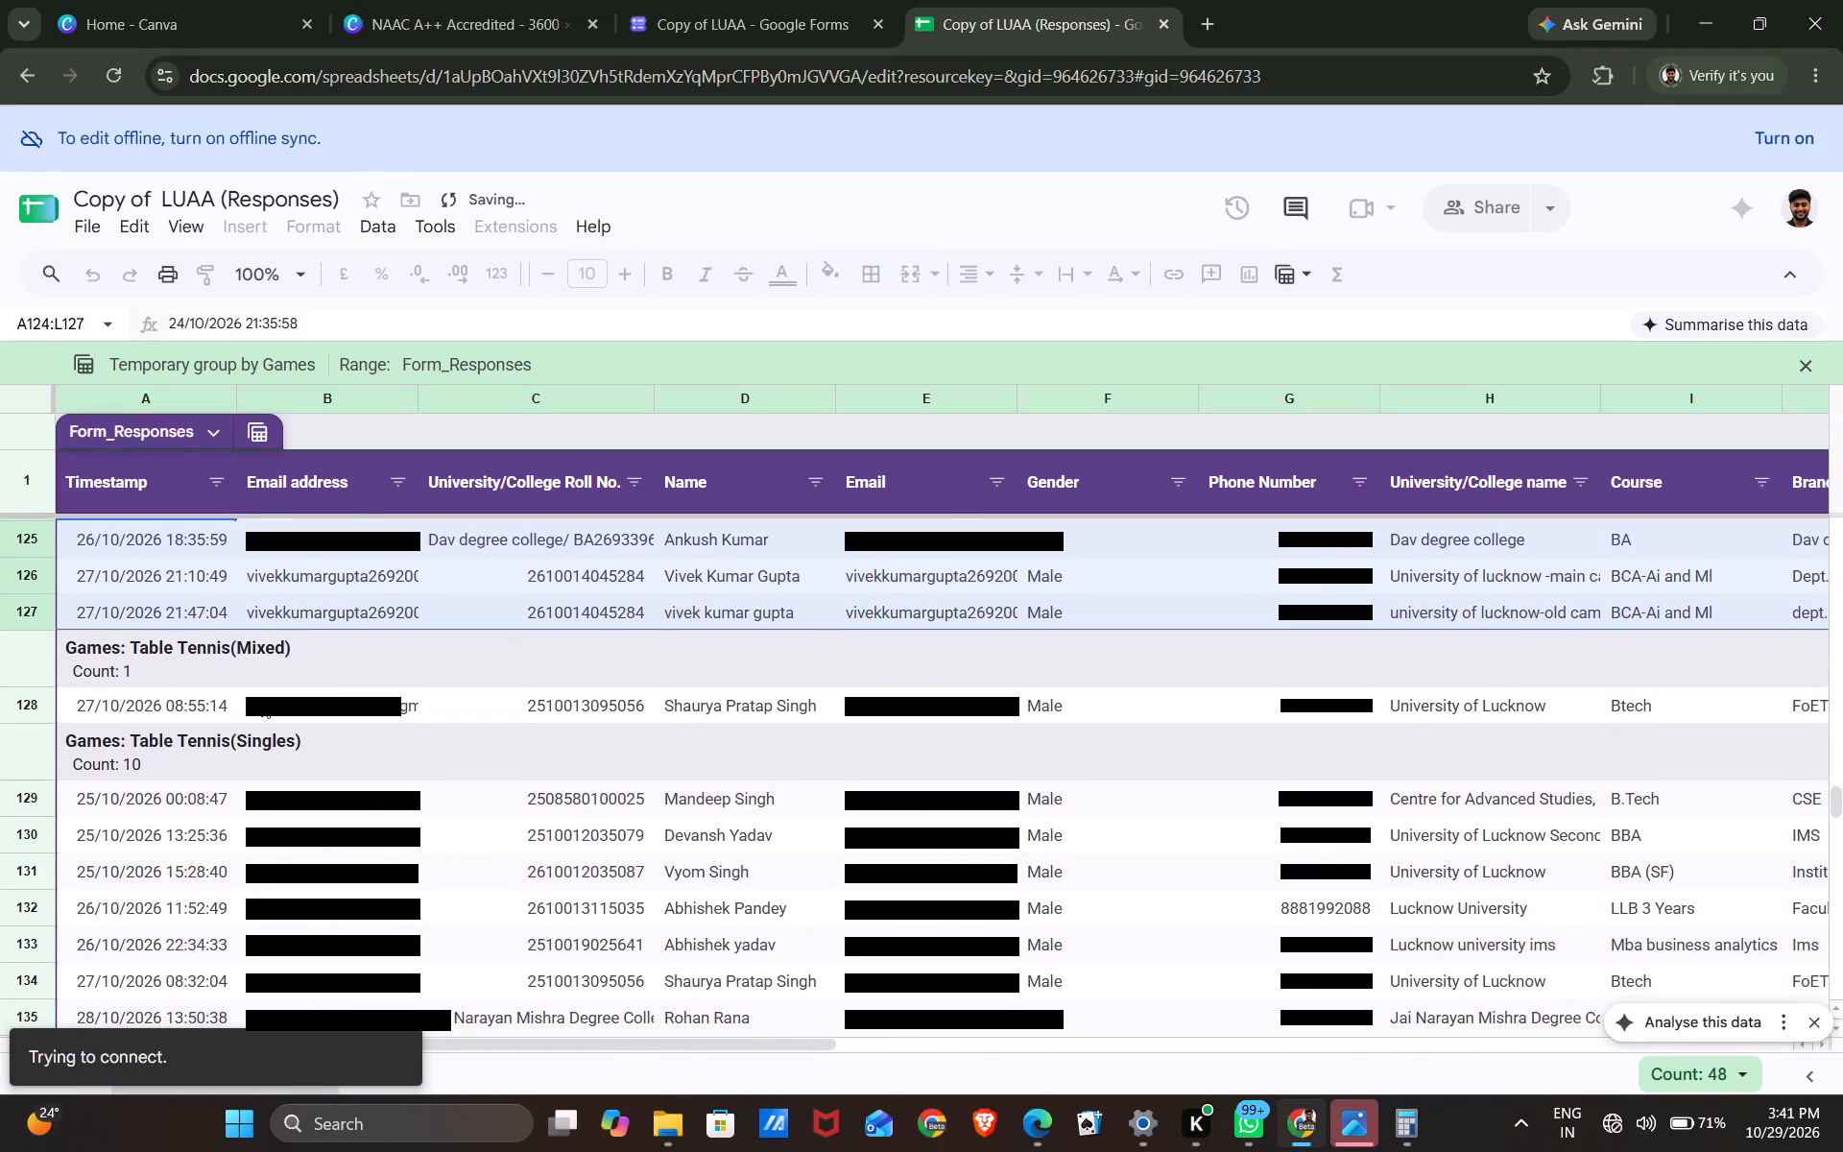
pyautogui.scroll(-2, 261, 701)
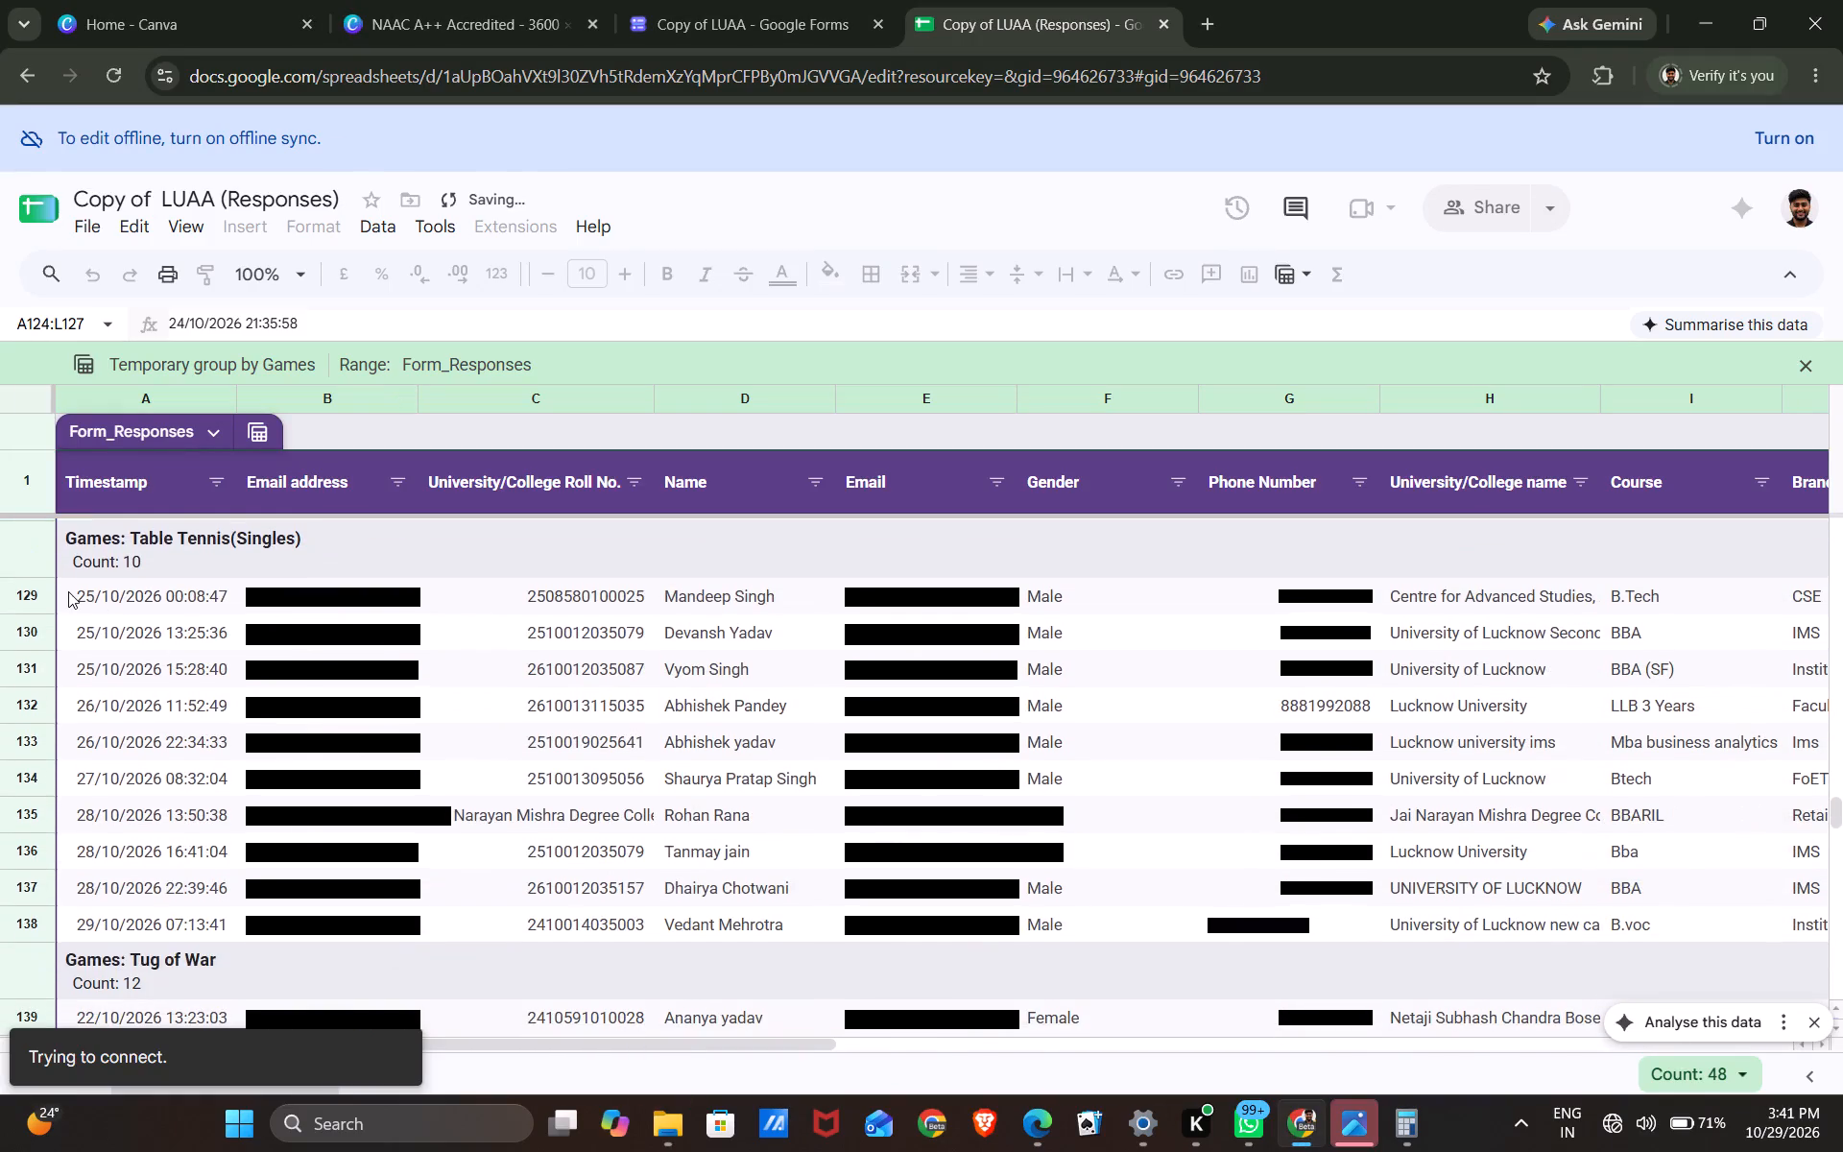
pyautogui.moveTo(68, 591); pyautogui.dragTo(1042, 920)
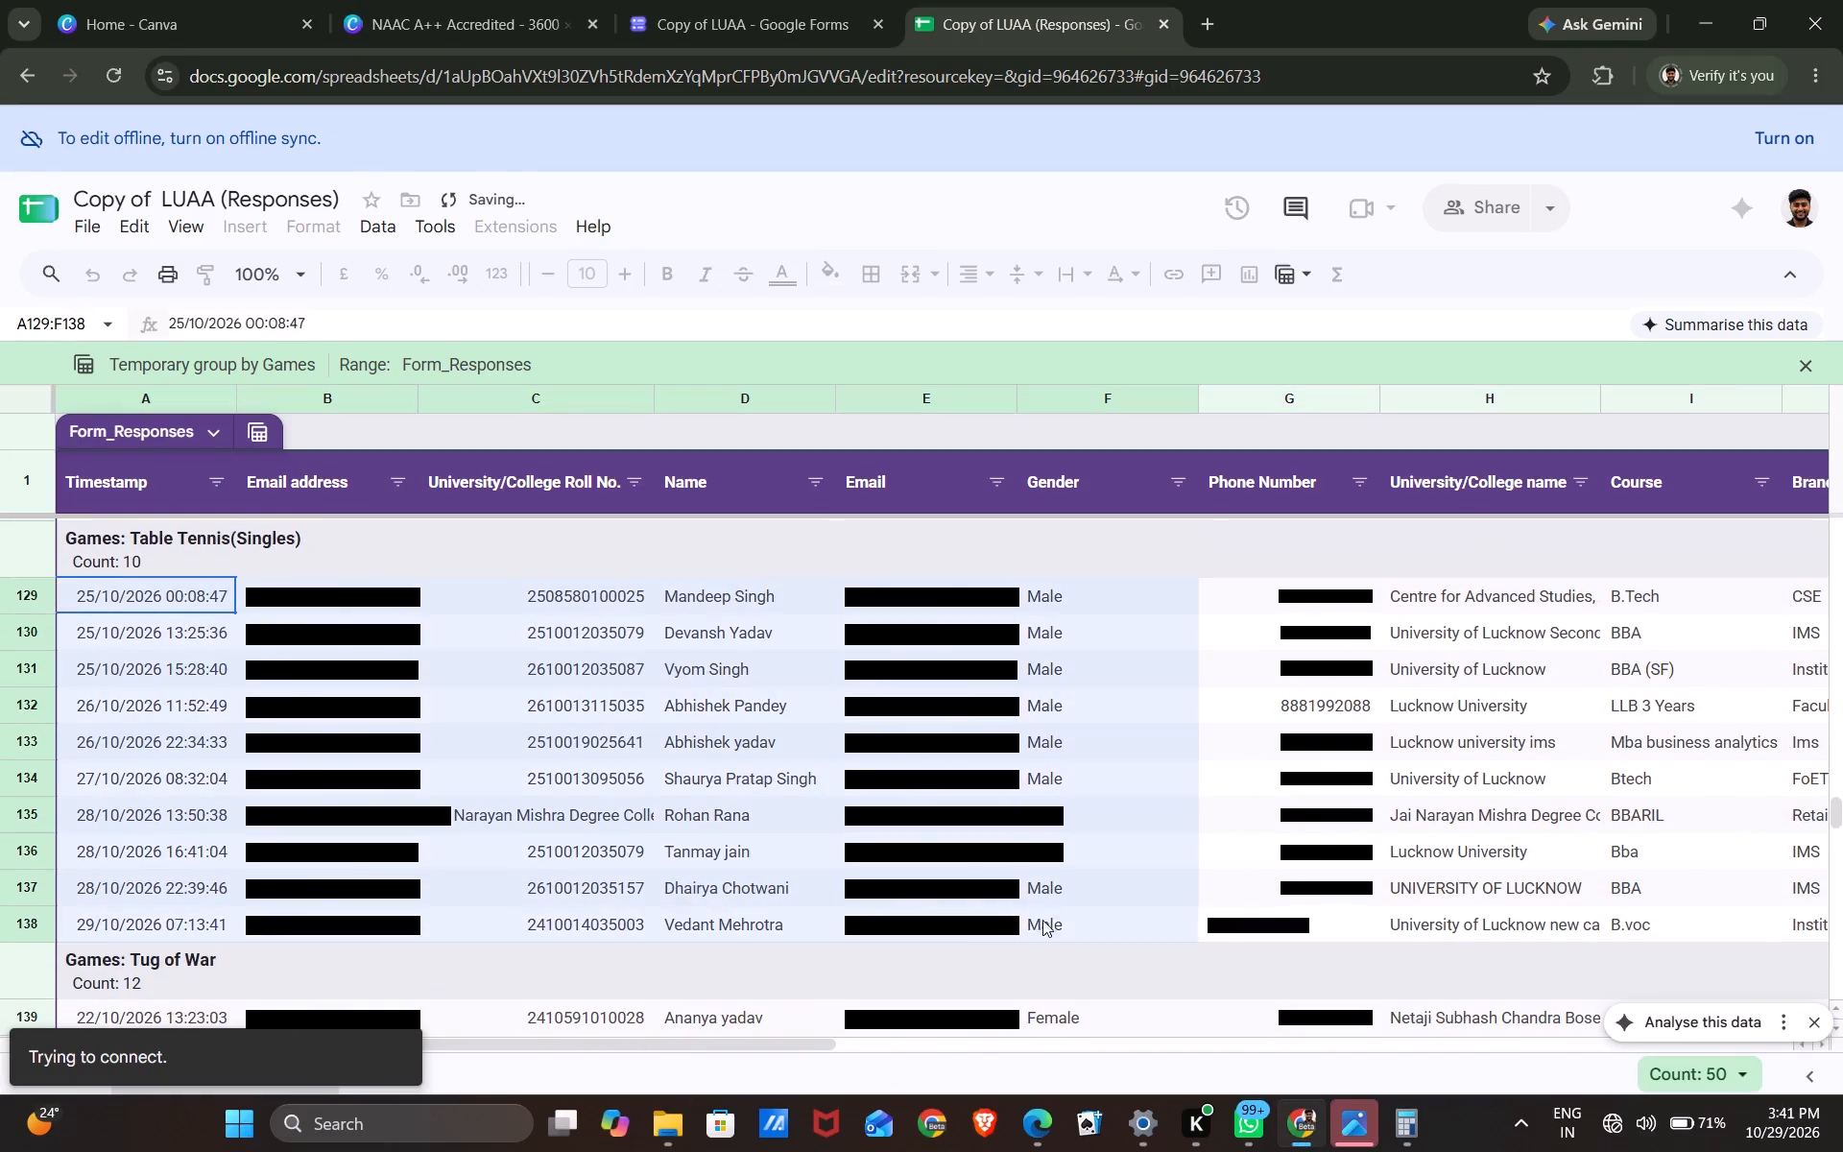
pyautogui.moveTo(1042, 920); pyautogui.dragTo(1424, 909)
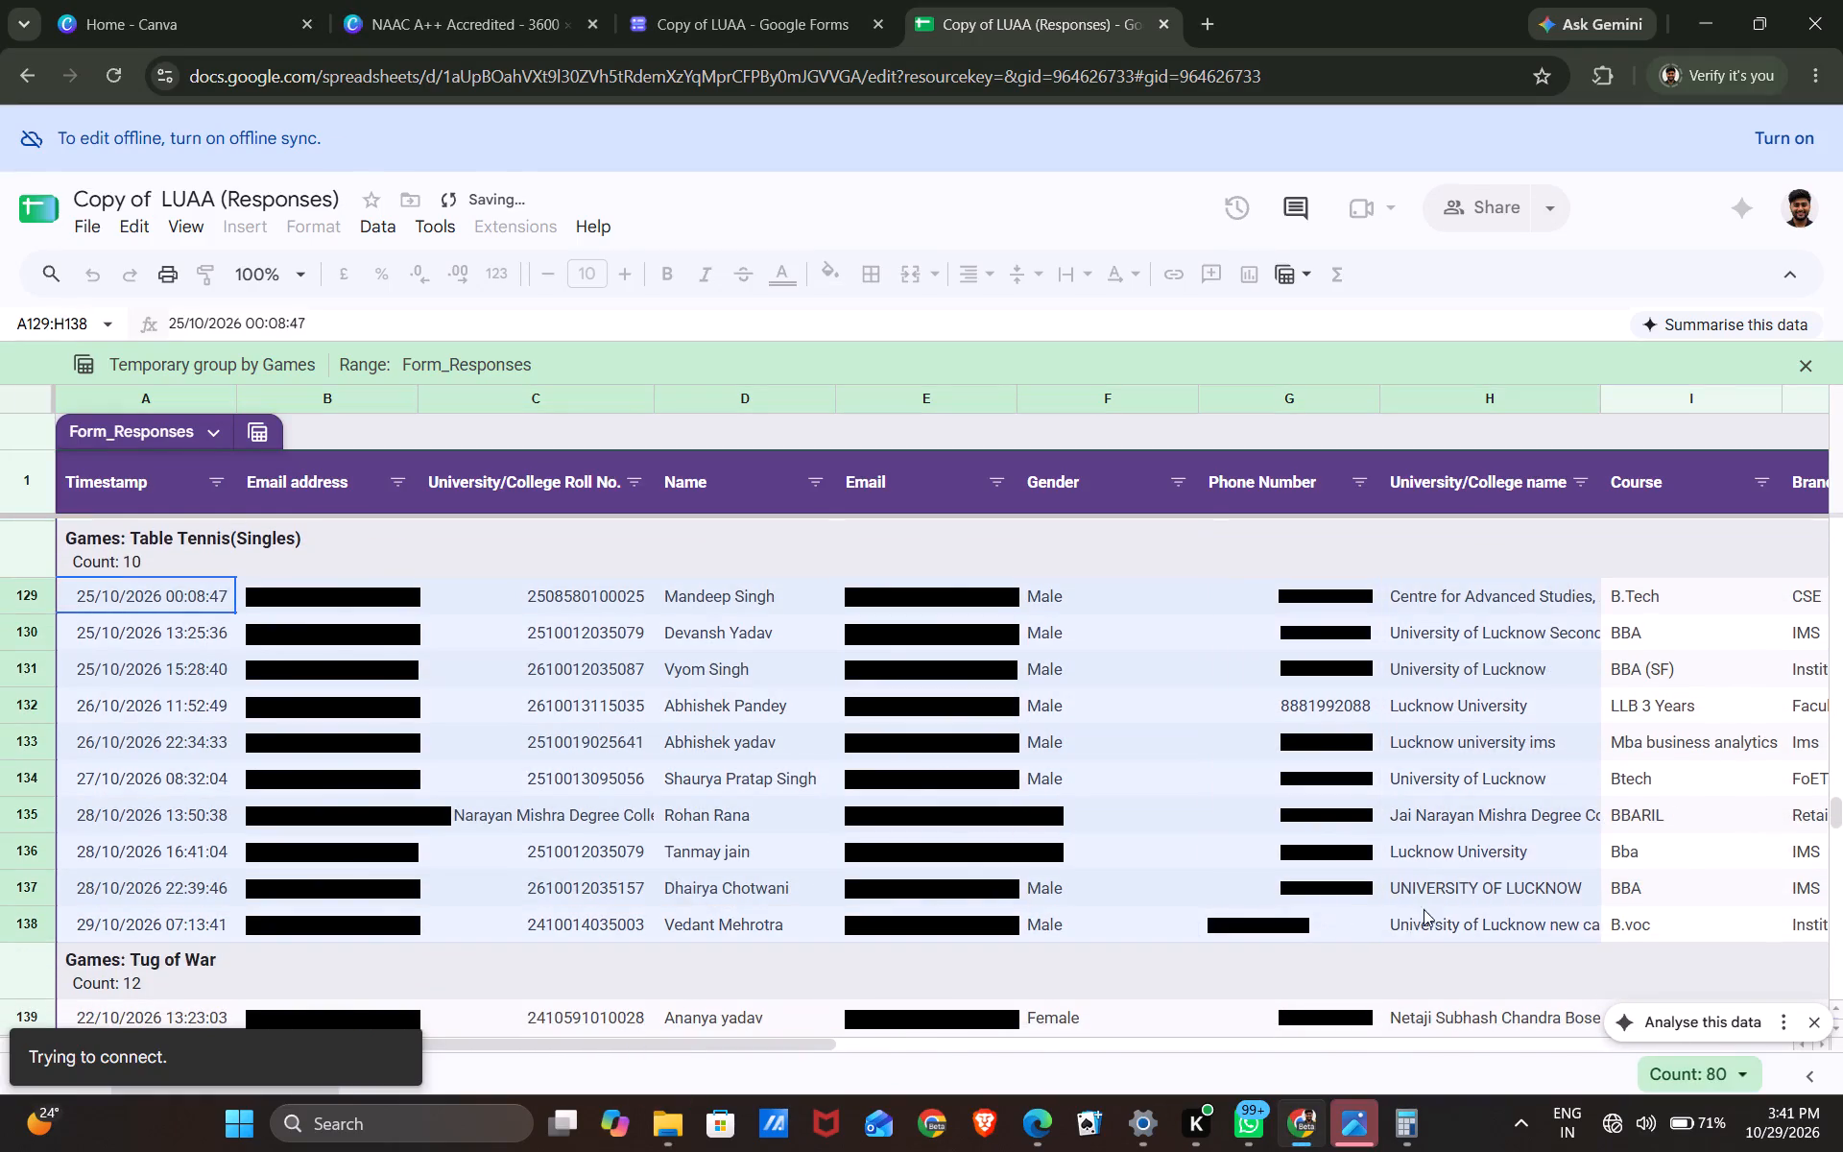
pyautogui.moveTo(1424, 909); pyautogui.dragTo(1842, 909)
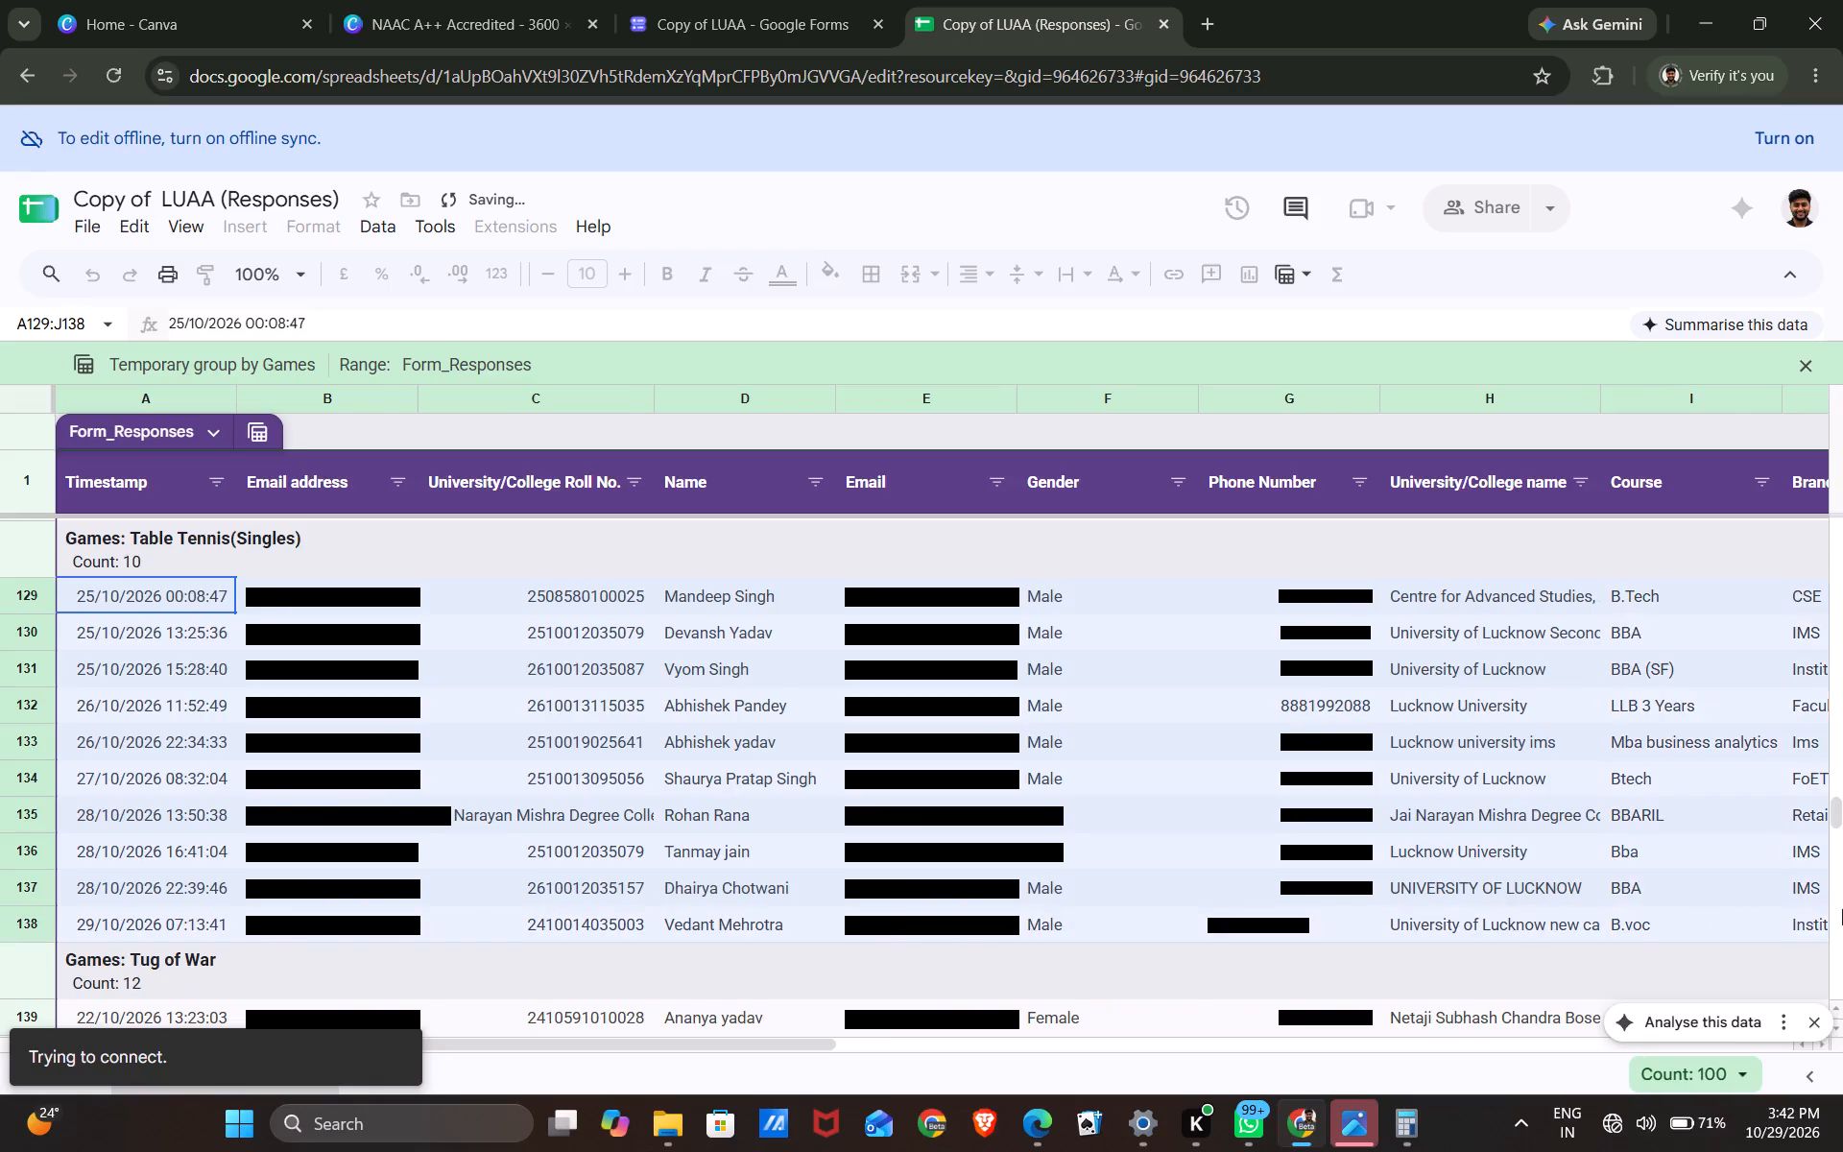
pyautogui.moveTo(1842, 909); pyautogui.dragTo(1381, 878)
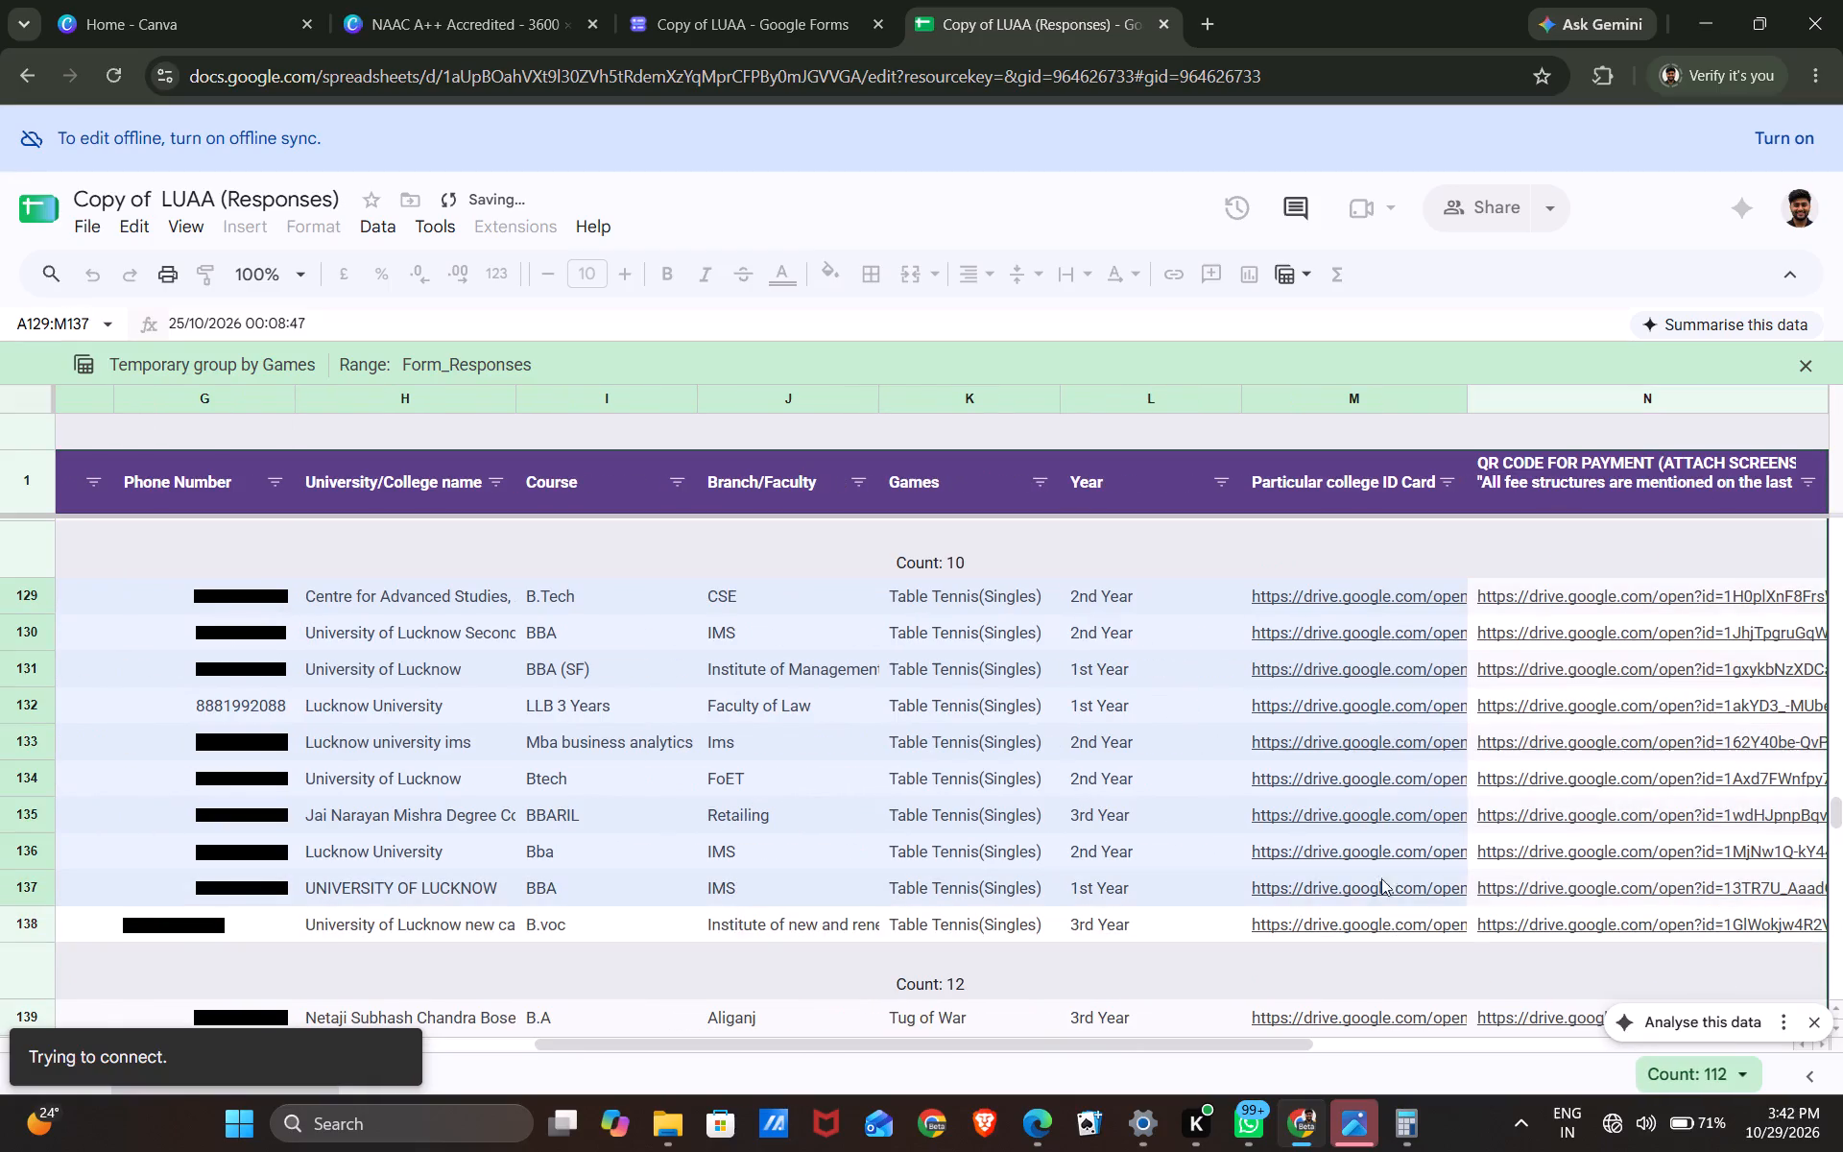
pyautogui.moveTo(1381, 878); pyautogui.dragTo(1230, 919)
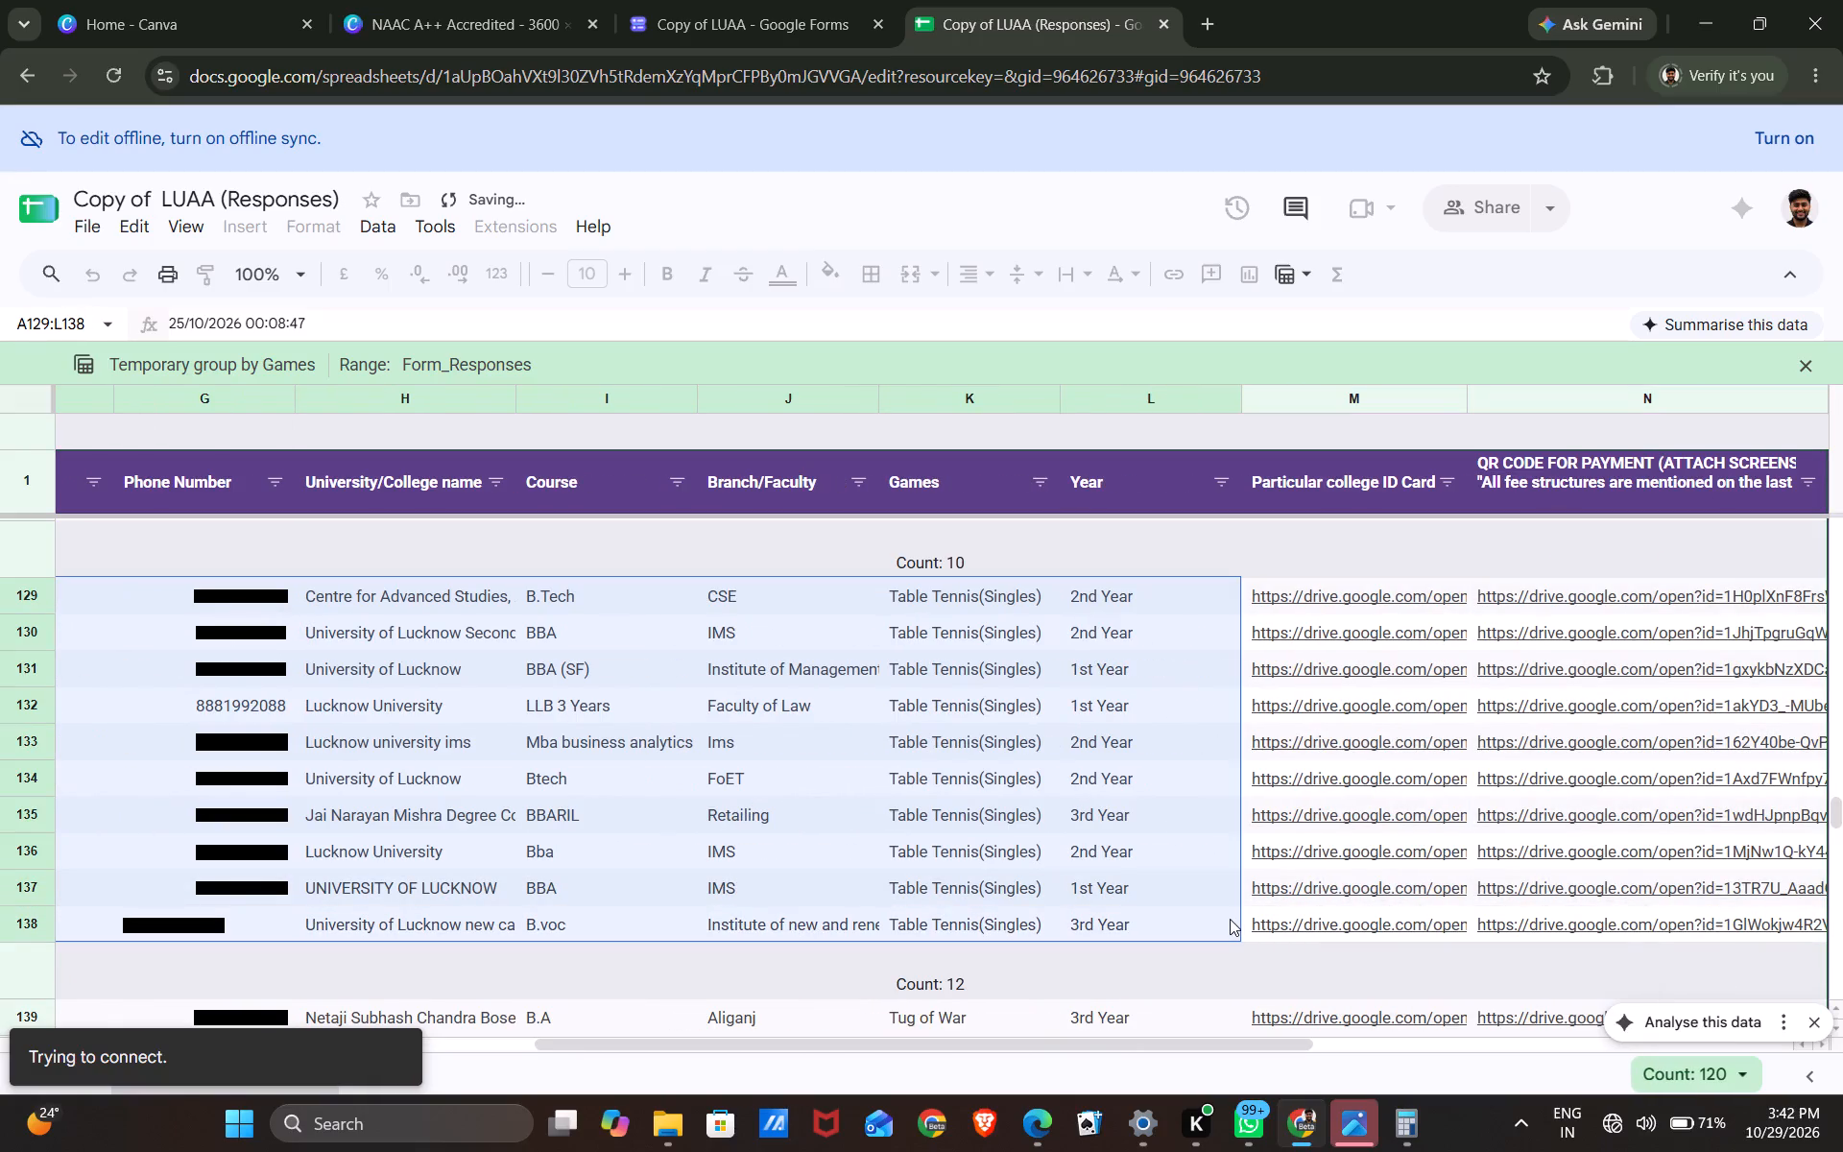
pyautogui.hotkey('ctrl', 'p')
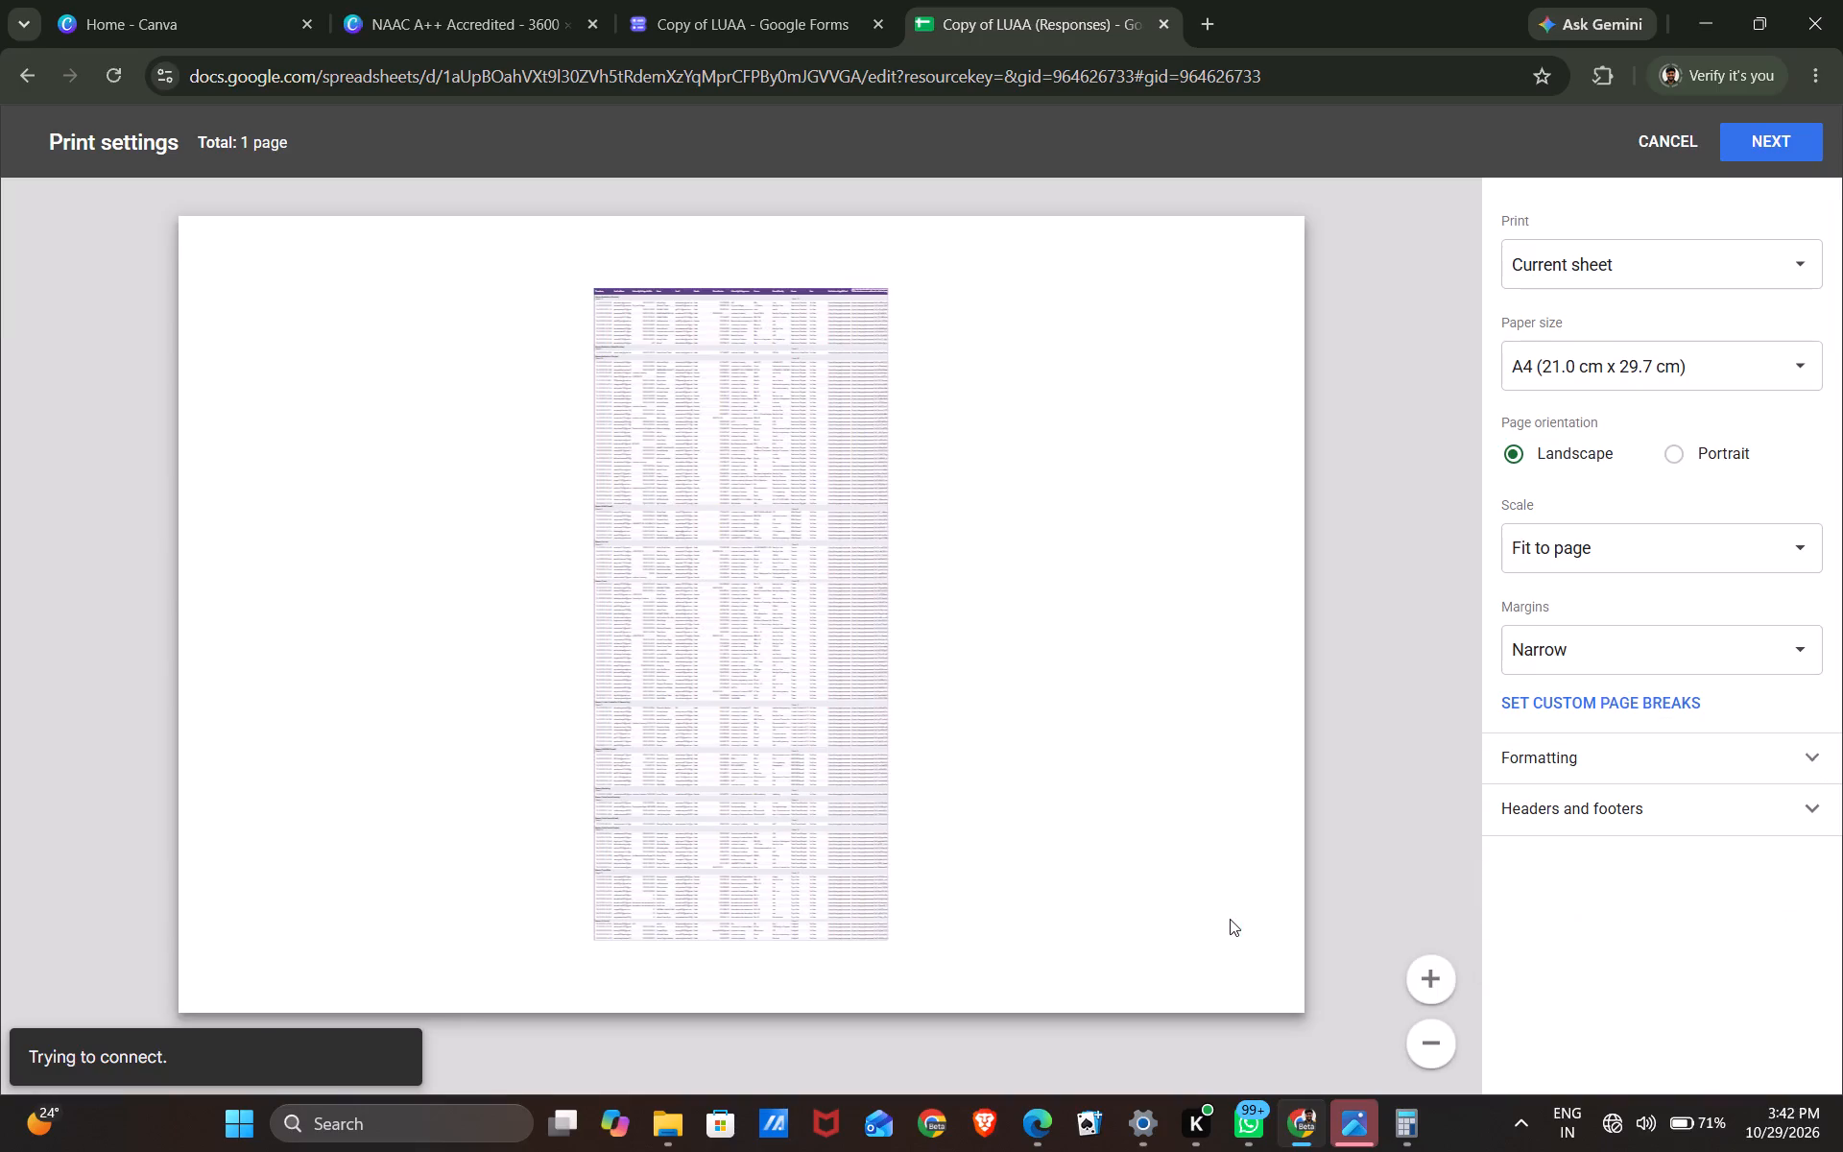
pyautogui.click(1640, 254)
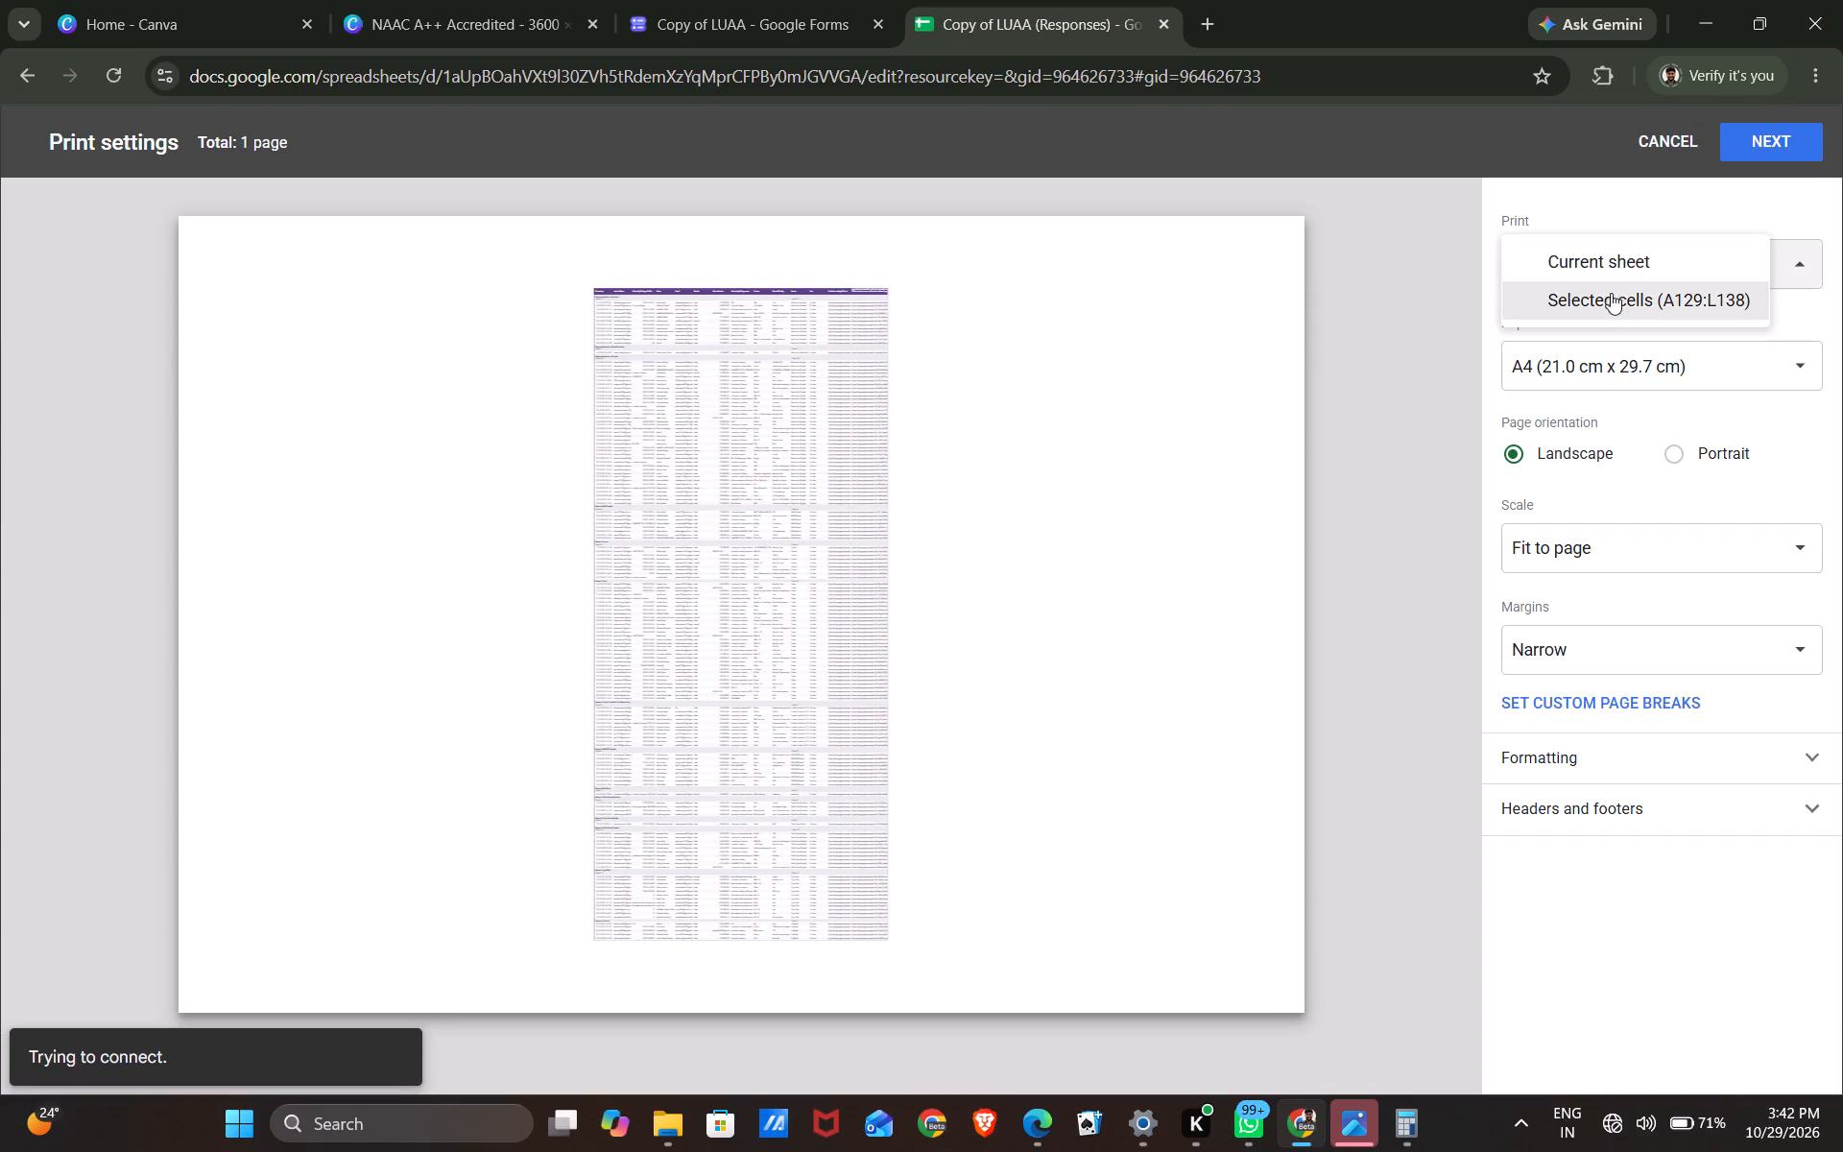
pyautogui.click(1607, 298)
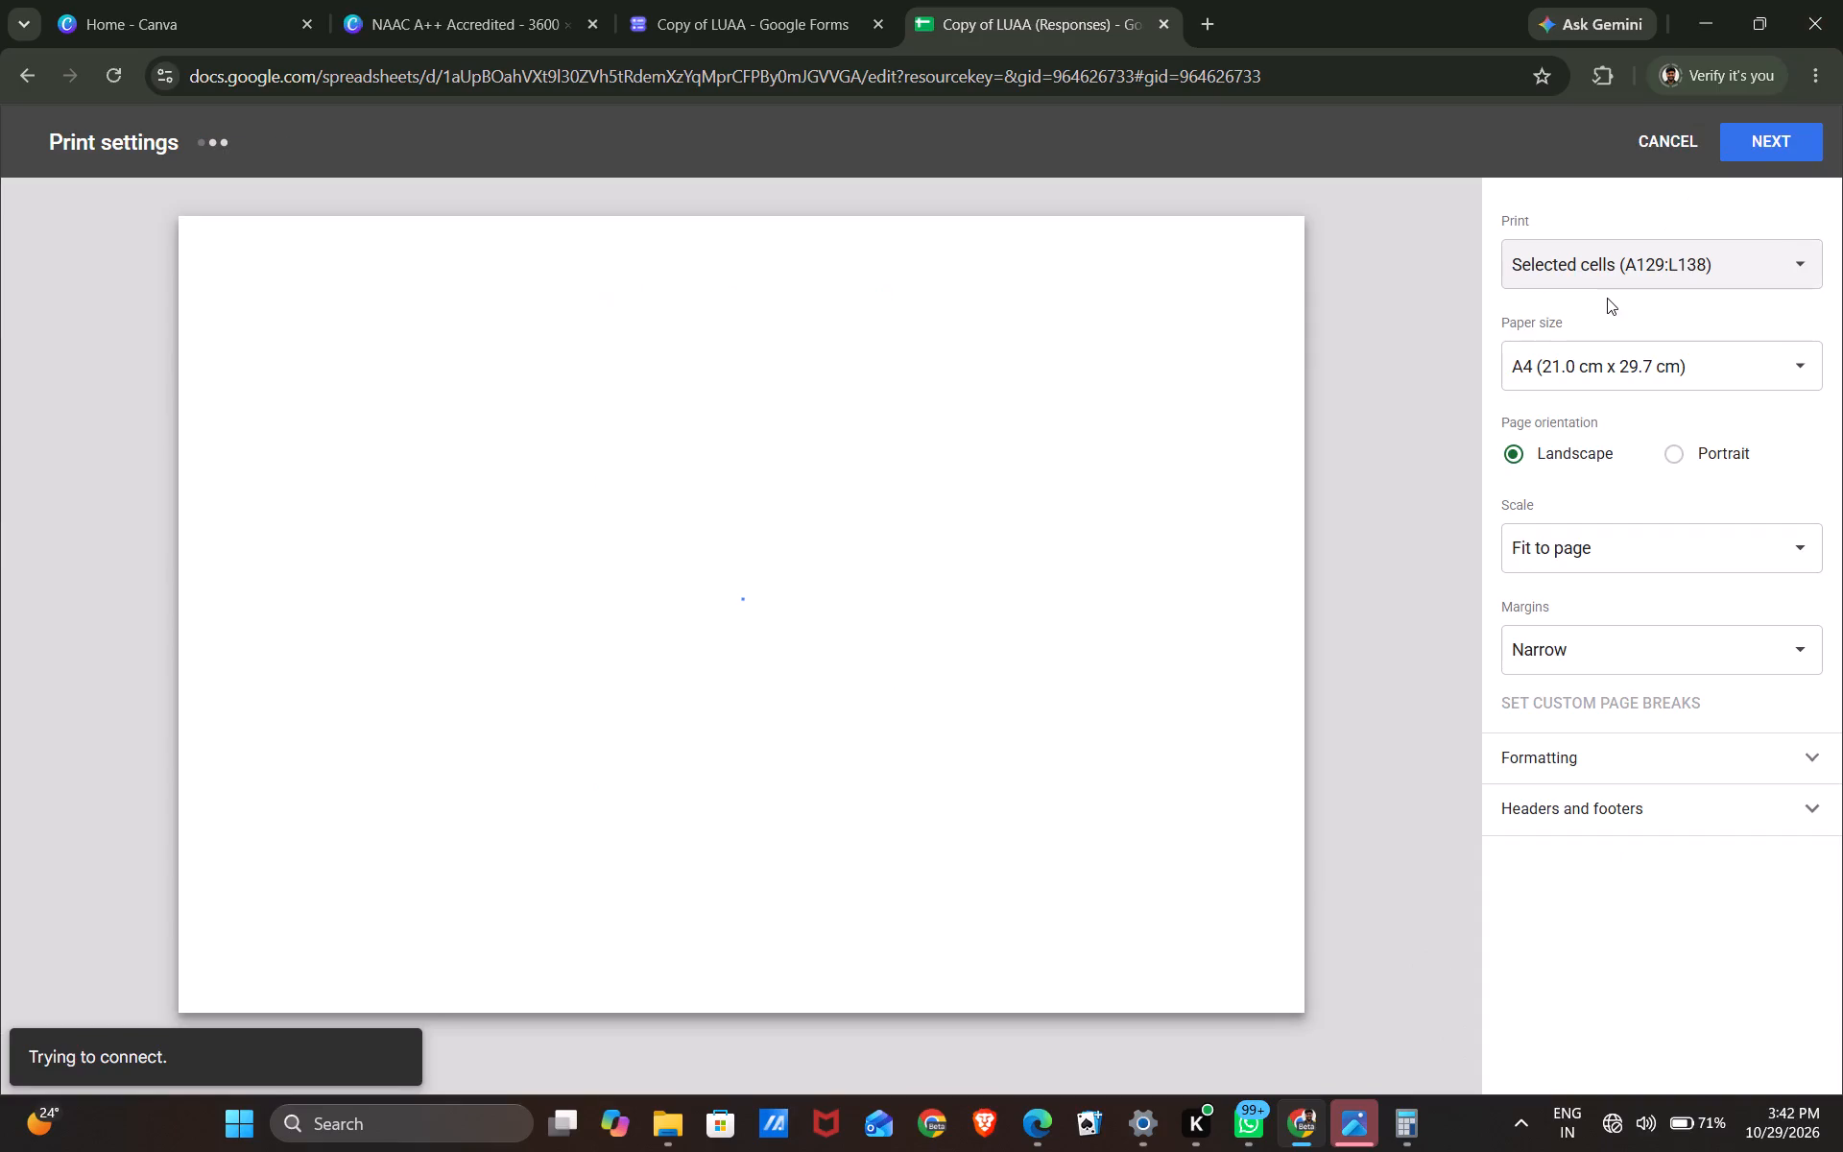
pyautogui.click(1774, 147)
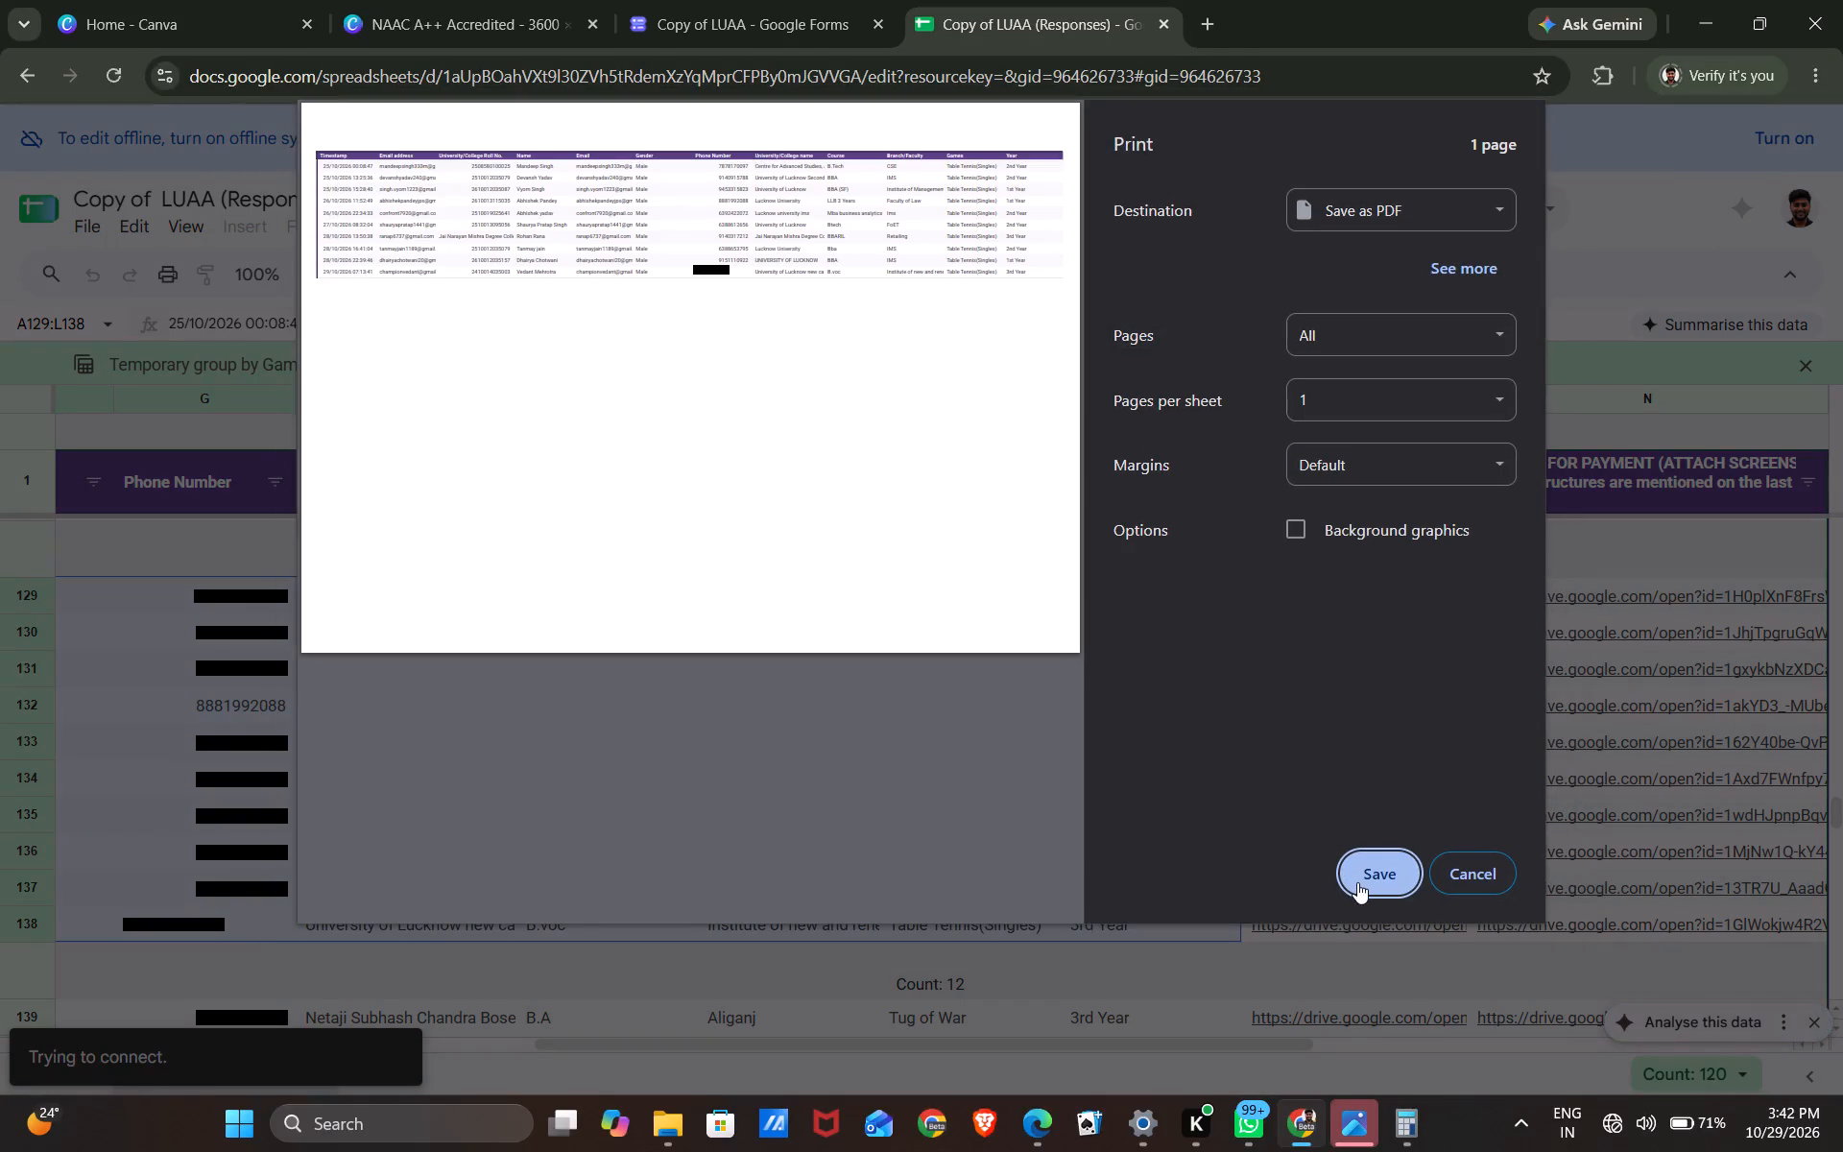
# Save the Table Tennis(Singles) printout as a PDF named "Table tennis singles" in the Downloads folder.
pyautogui.click(1357, 882)
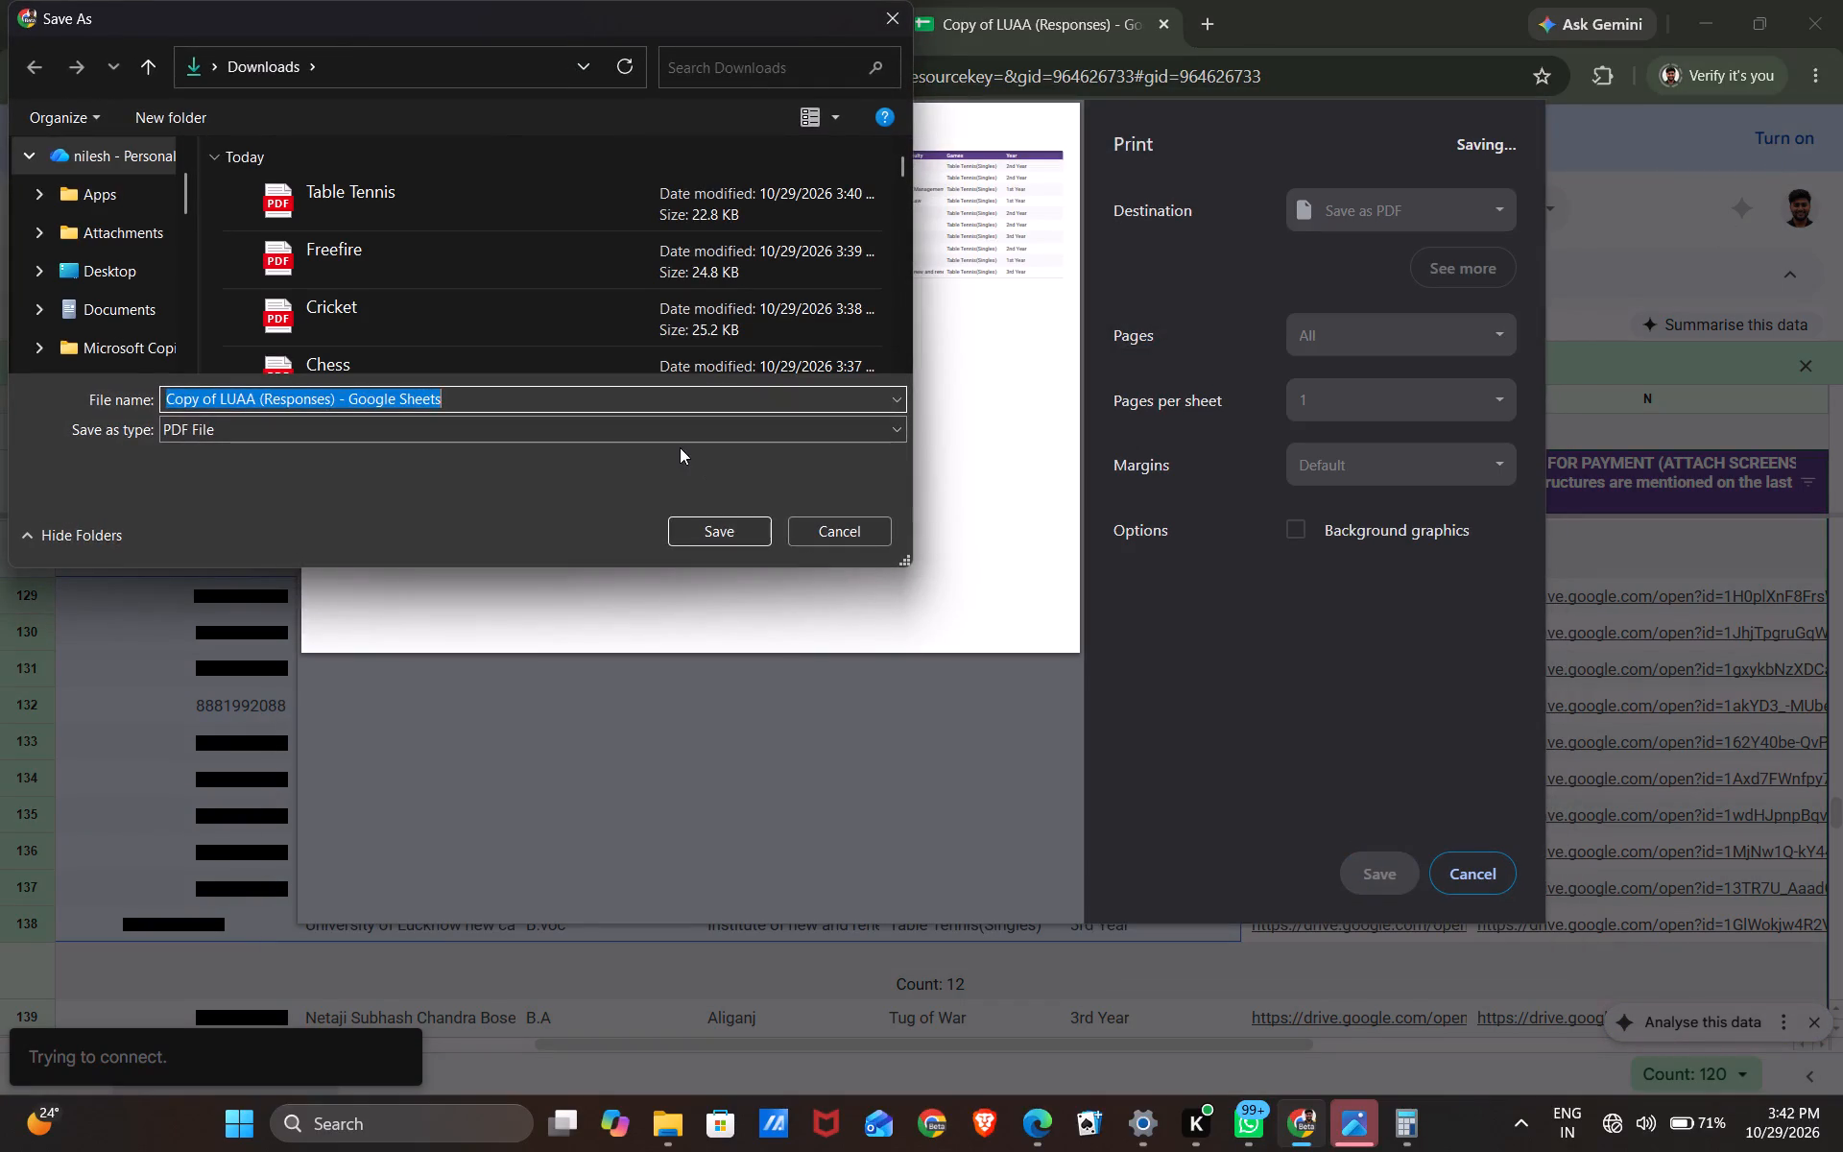
pyautogui.press('BackSpace')
pyautogui.write('Table')
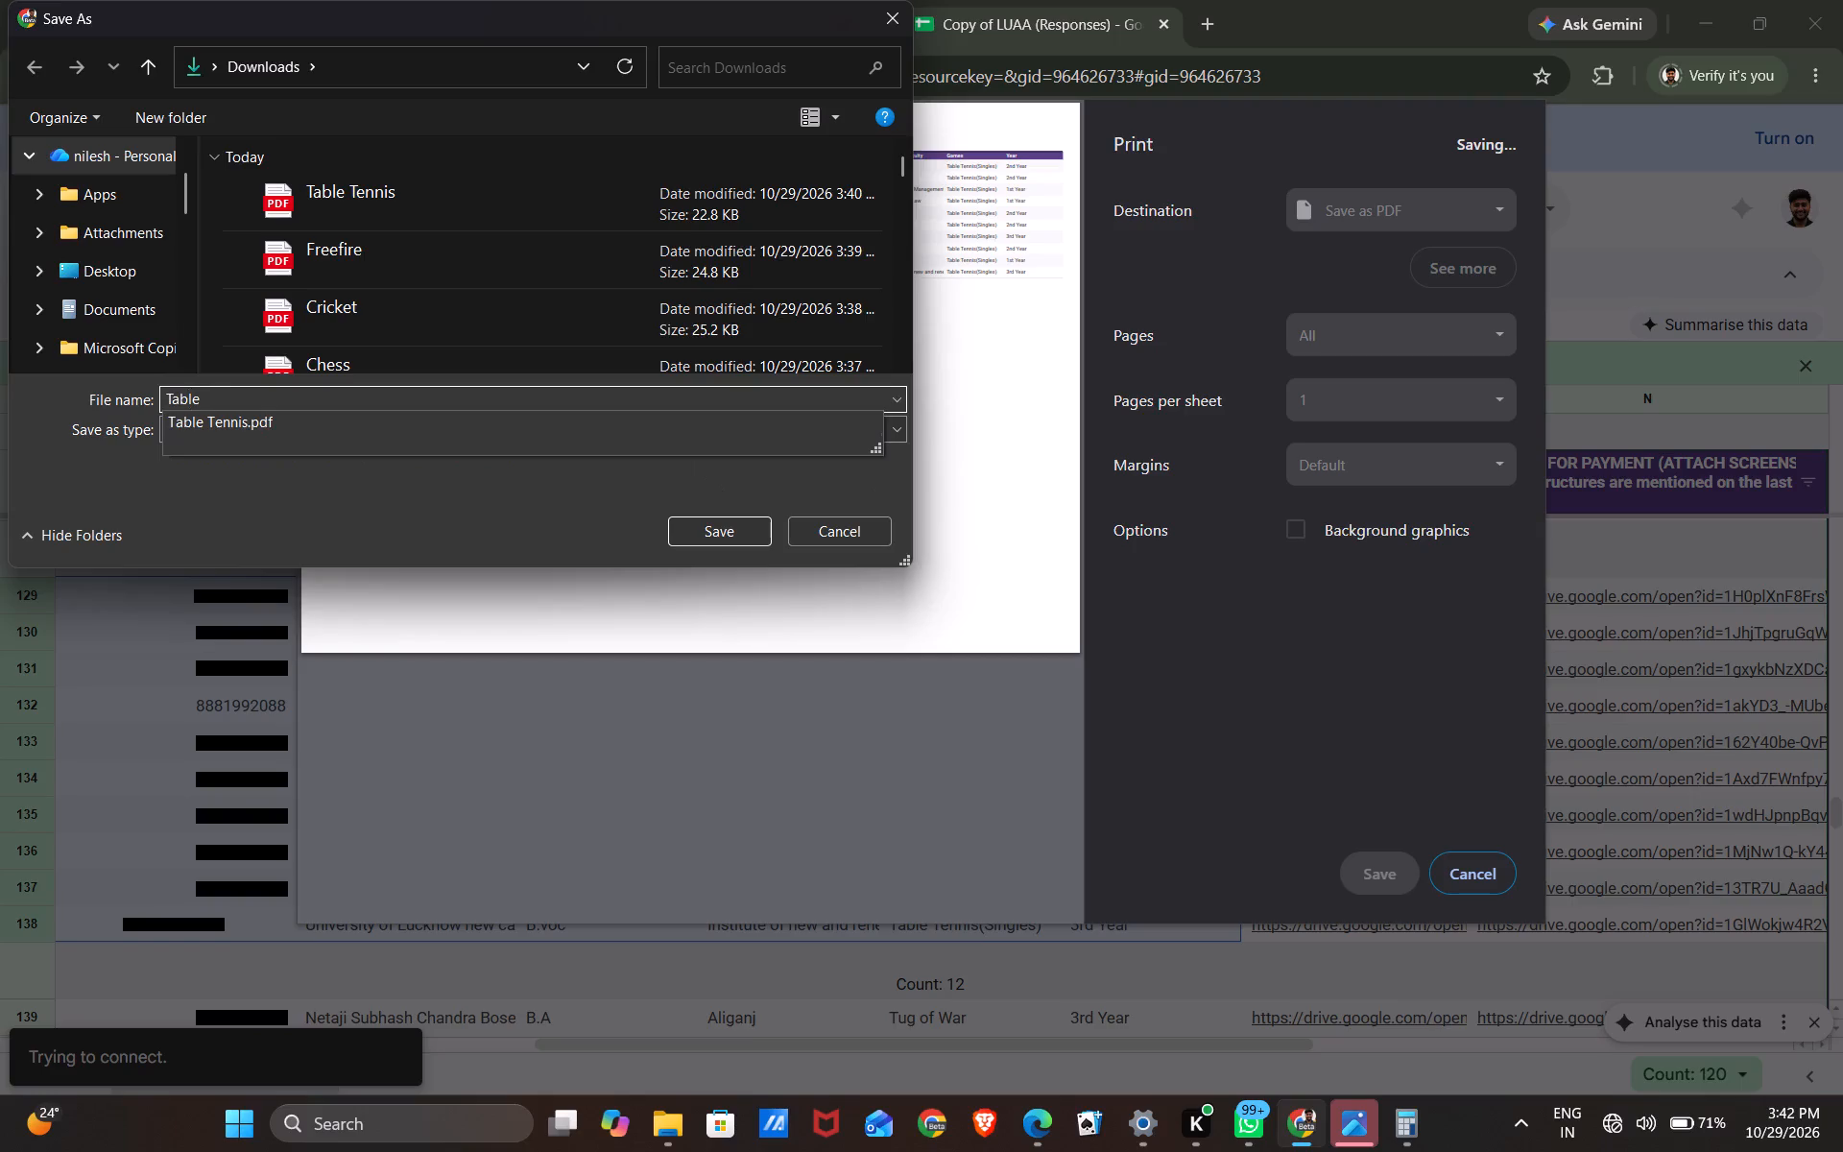
pyautogui.press('space')
pyautogui.write('tennis')
pyautogui.press('space')
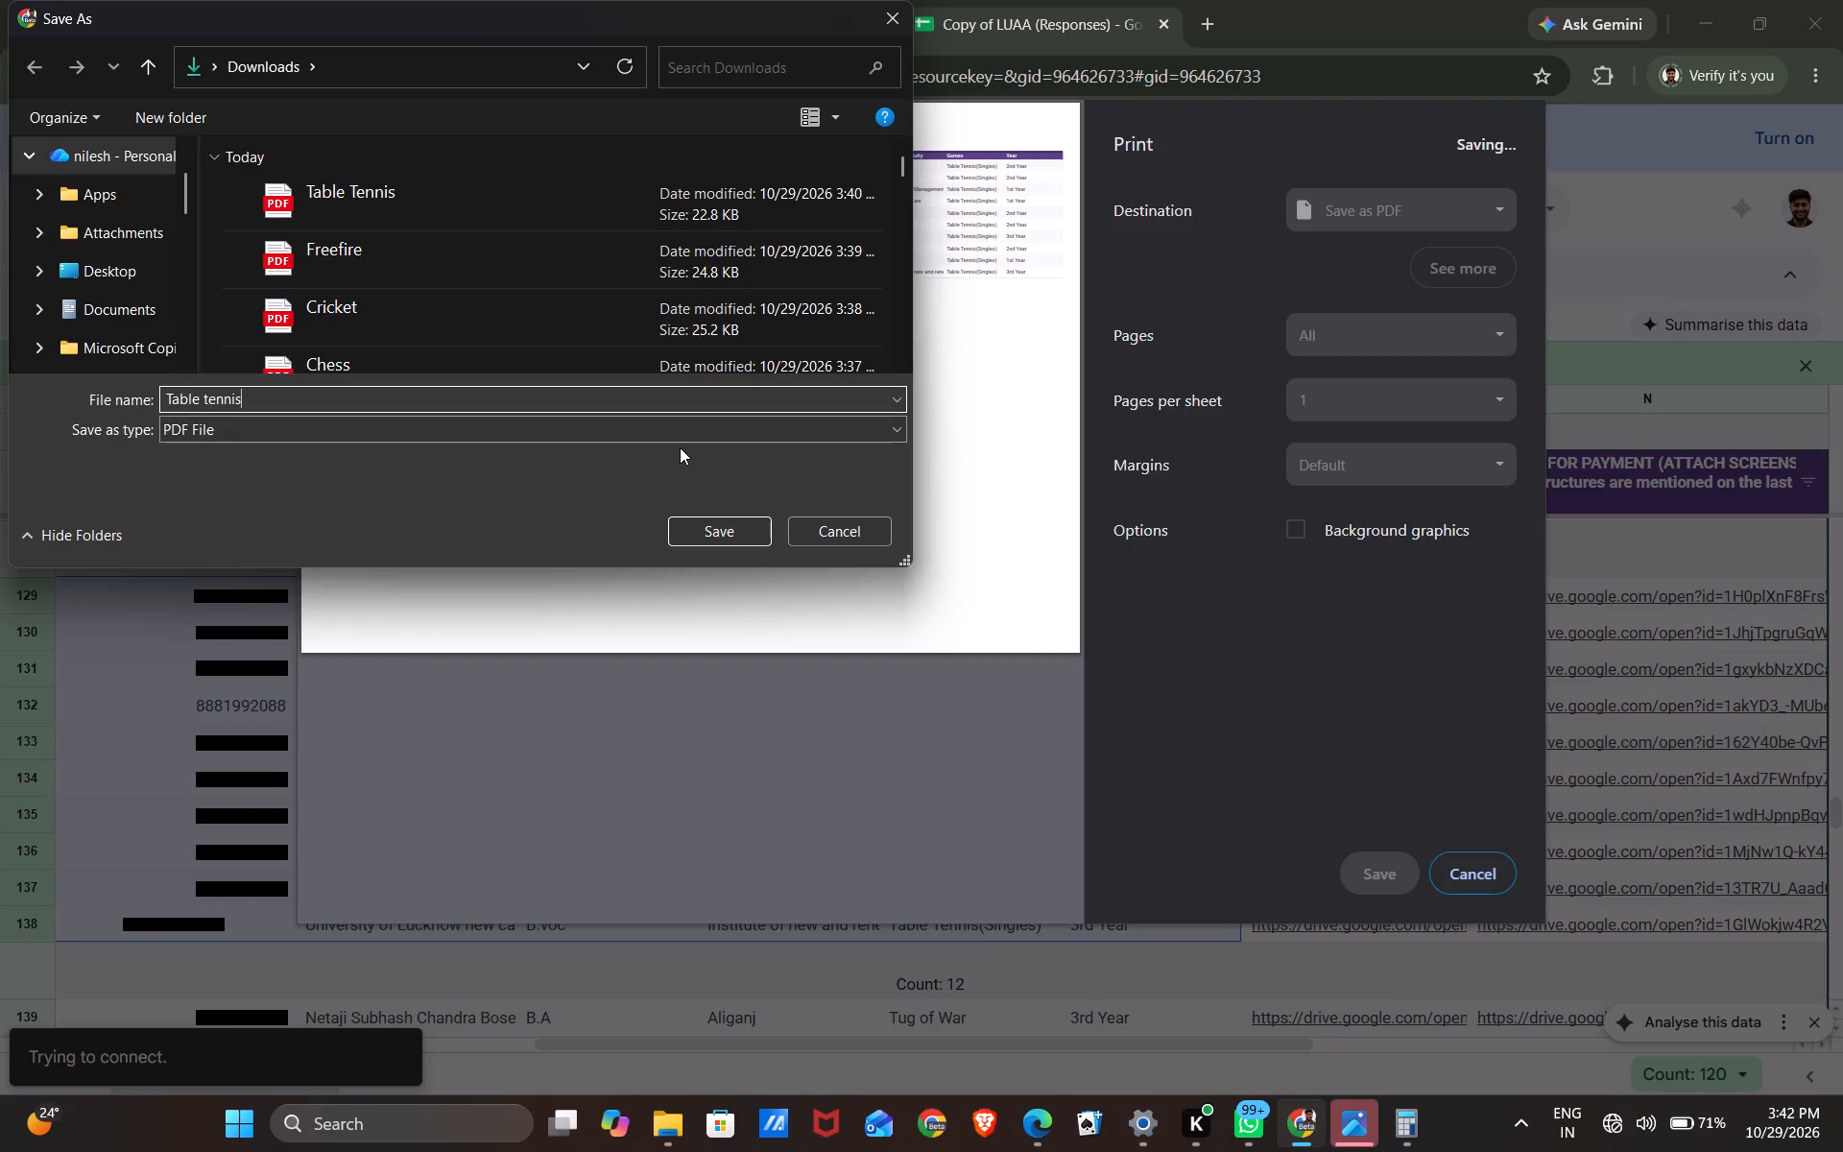
pyautogui.write('singles')
pyautogui.press('Return')
# Set the print range to the first six Tug of War entries, cells A139:L144, and proceed to the print preview.
pyautogui.hscroll(8, 680, 447)
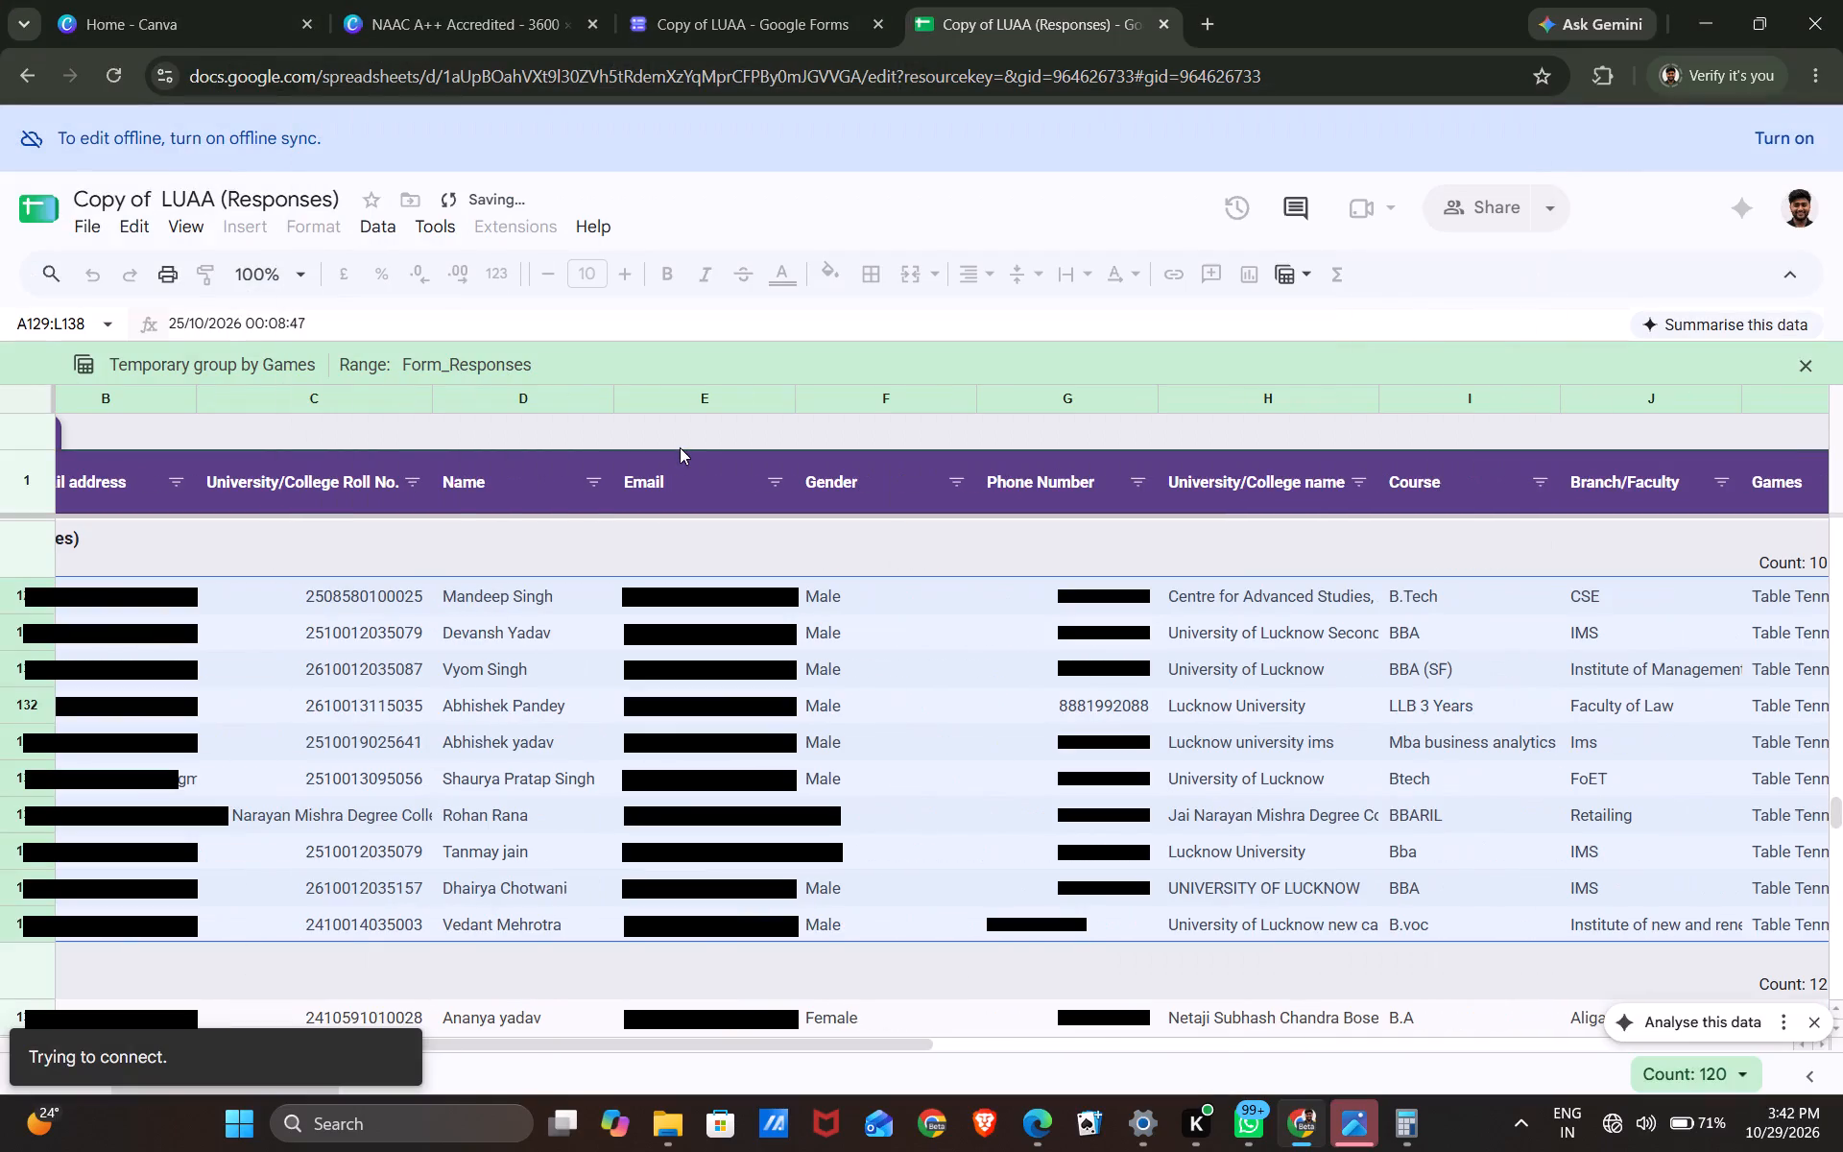
pyautogui.scroll(-3, 680, 447)
pyautogui.scroll(-2, 554, 707)
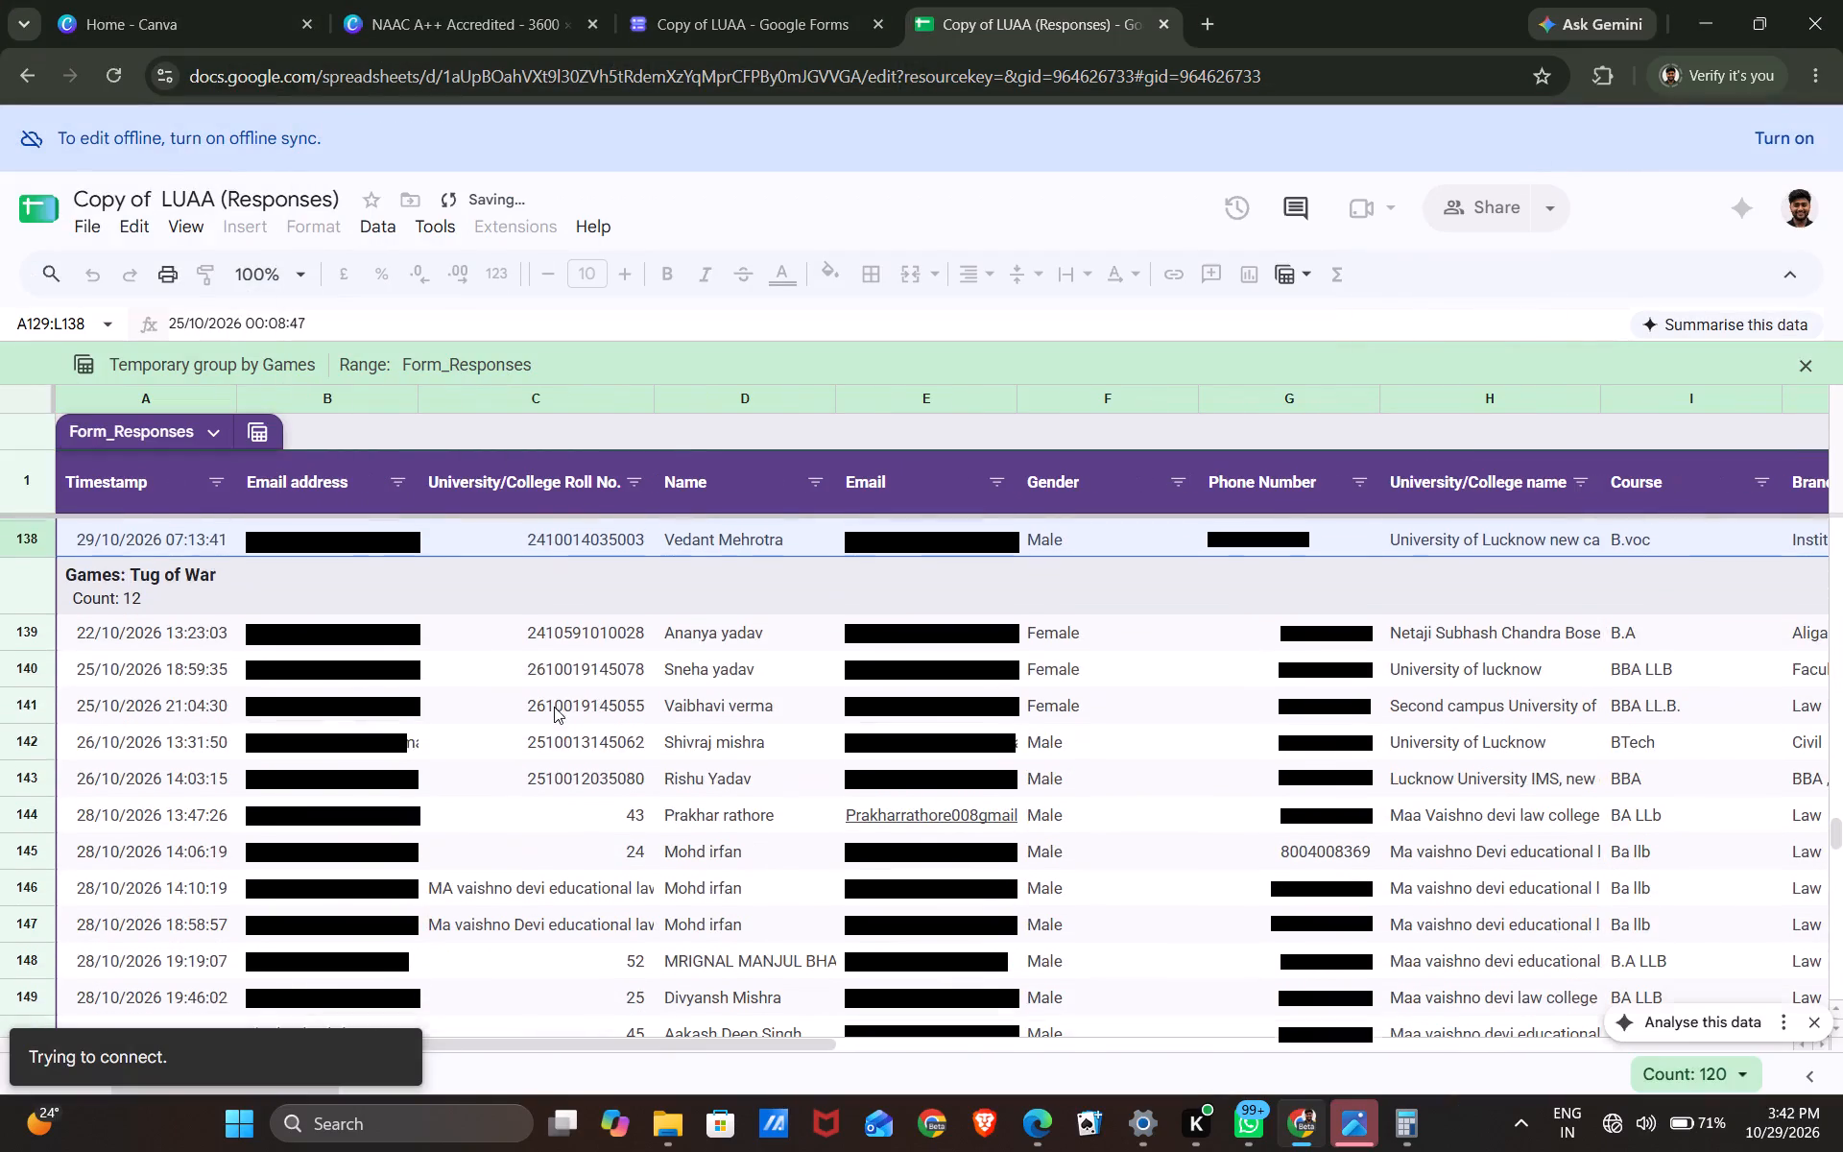
pyautogui.scroll(-2, 554, 707)
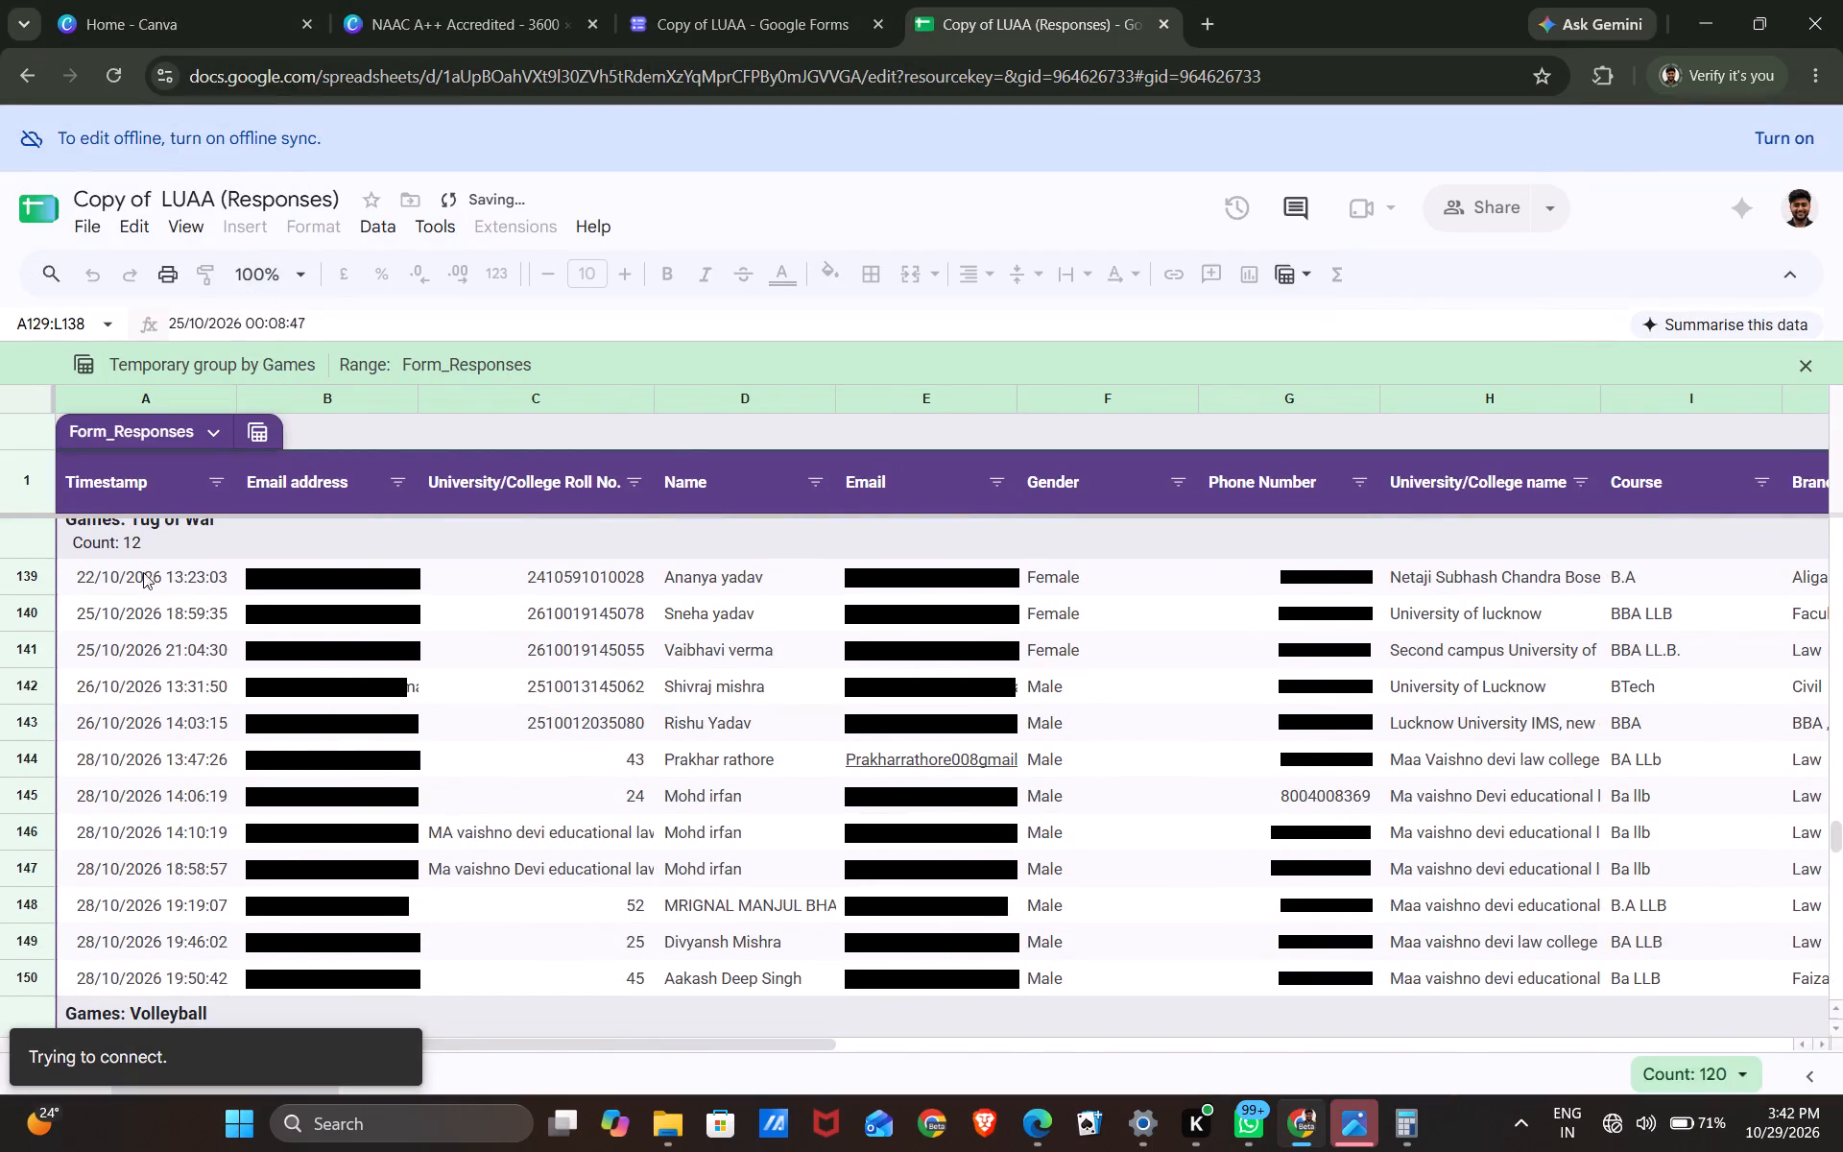
pyautogui.click(115, 578)
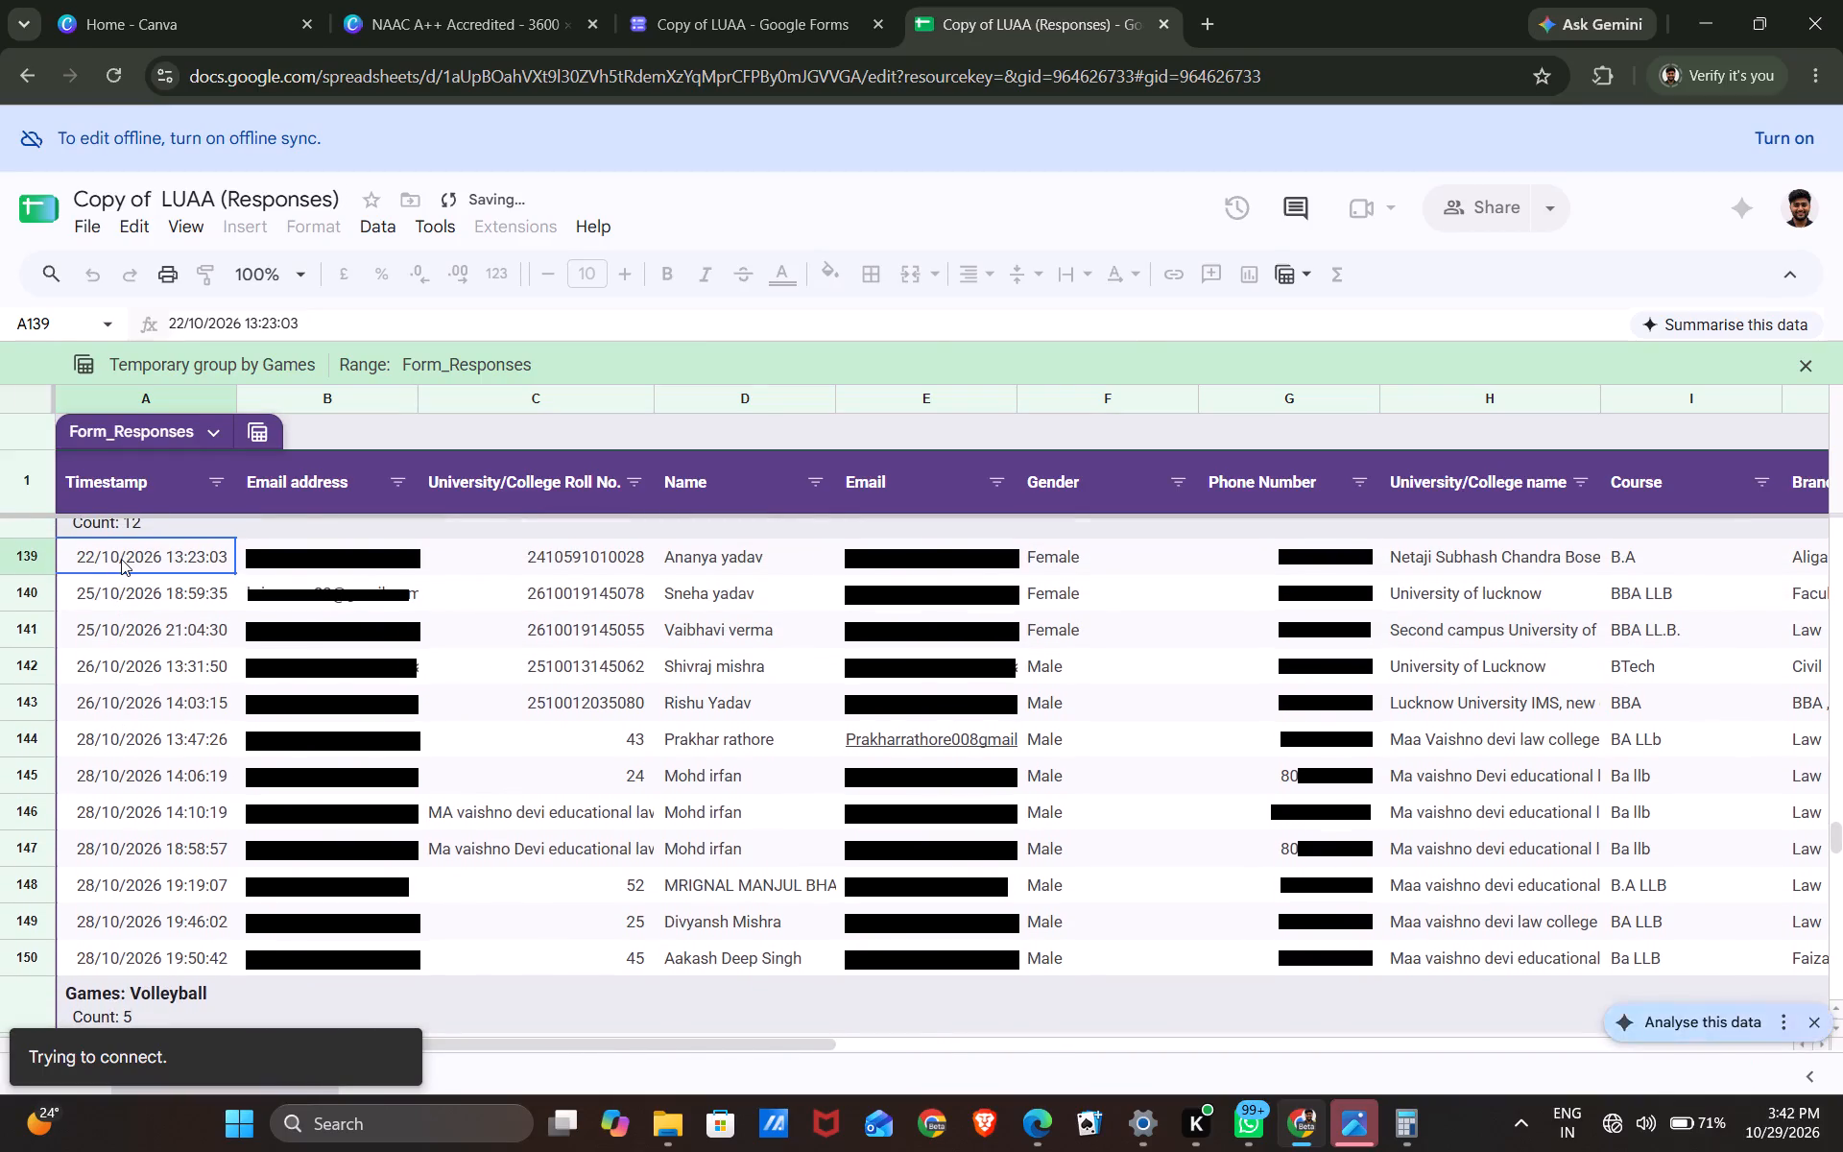
pyautogui.moveTo(121, 559); pyautogui.dragTo(1478, 972)
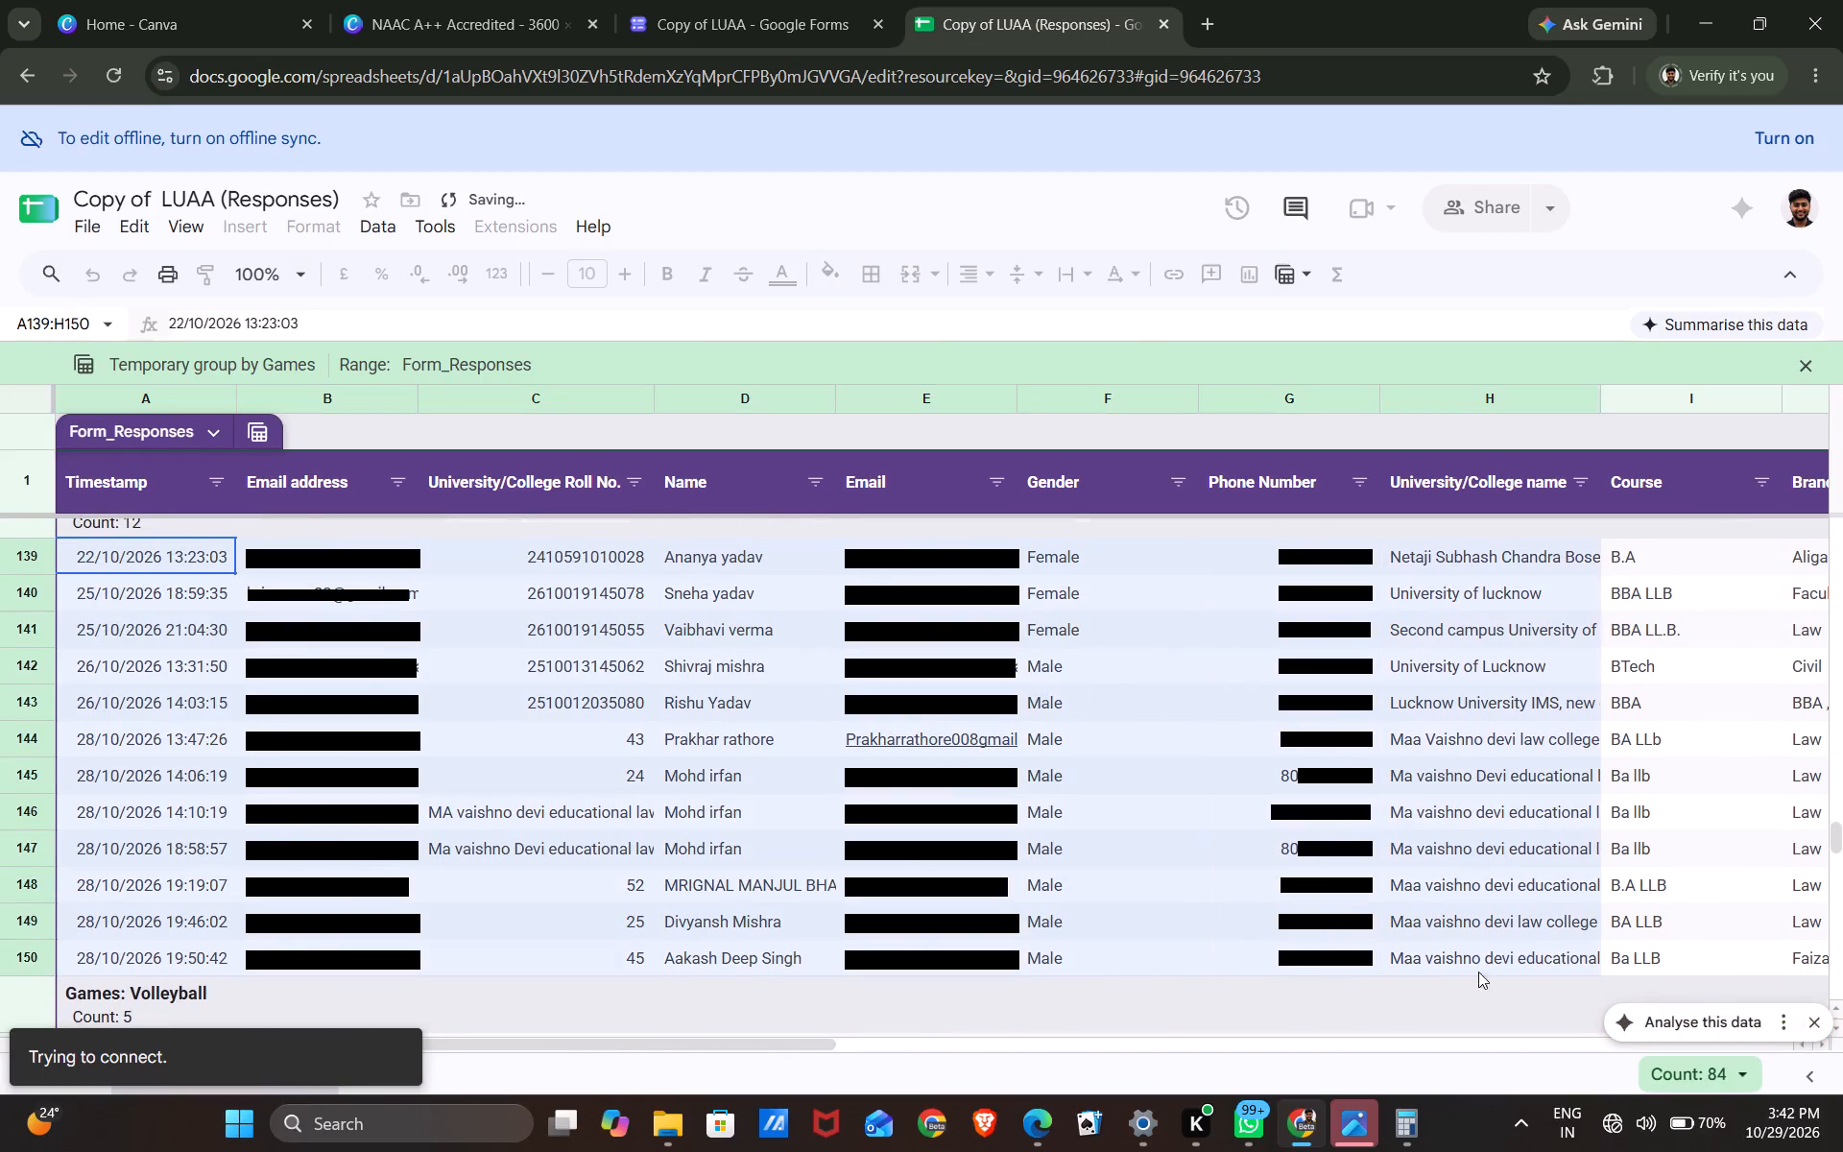
pyautogui.moveTo(1478, 972); pyautogui.dragTo(1842, 959)
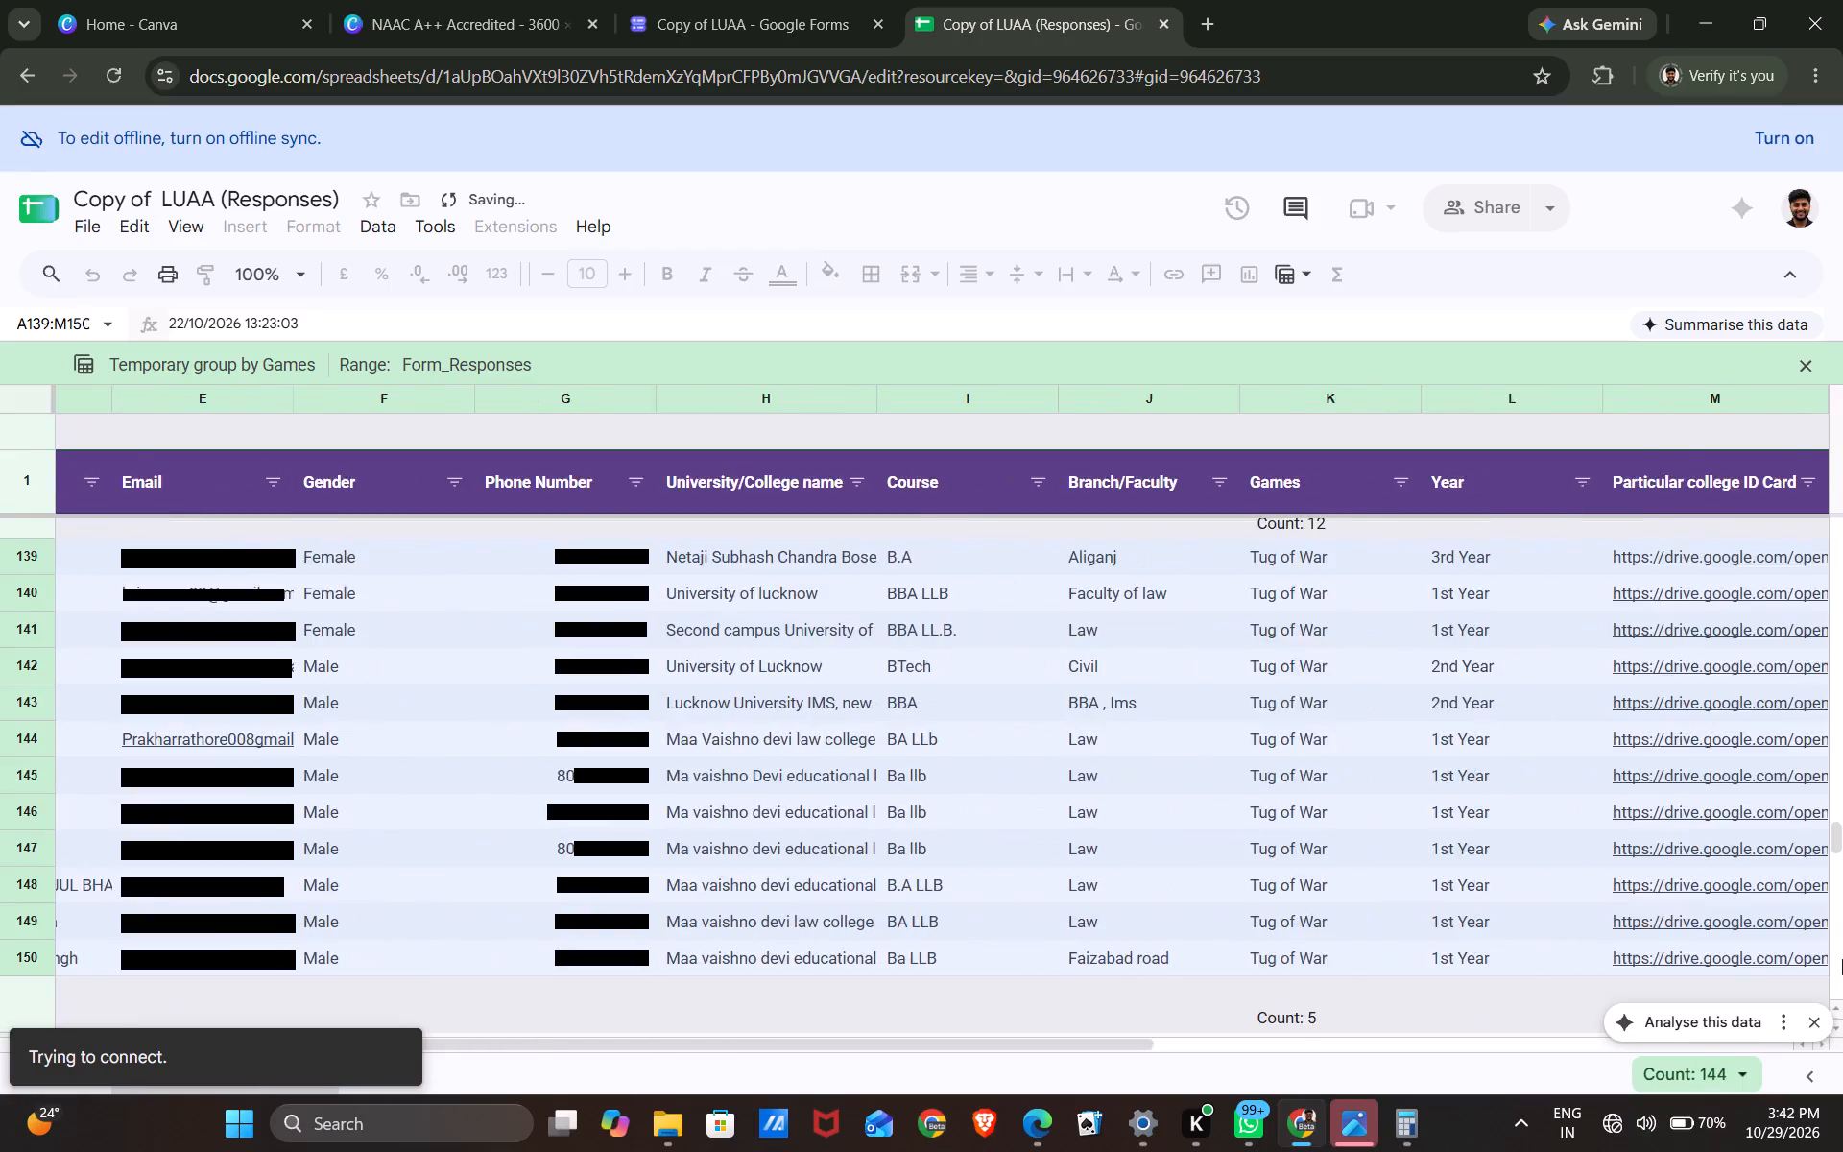
pyautogui.moveTo(1842, 959); pyautogui.dragTo(1814, 956)
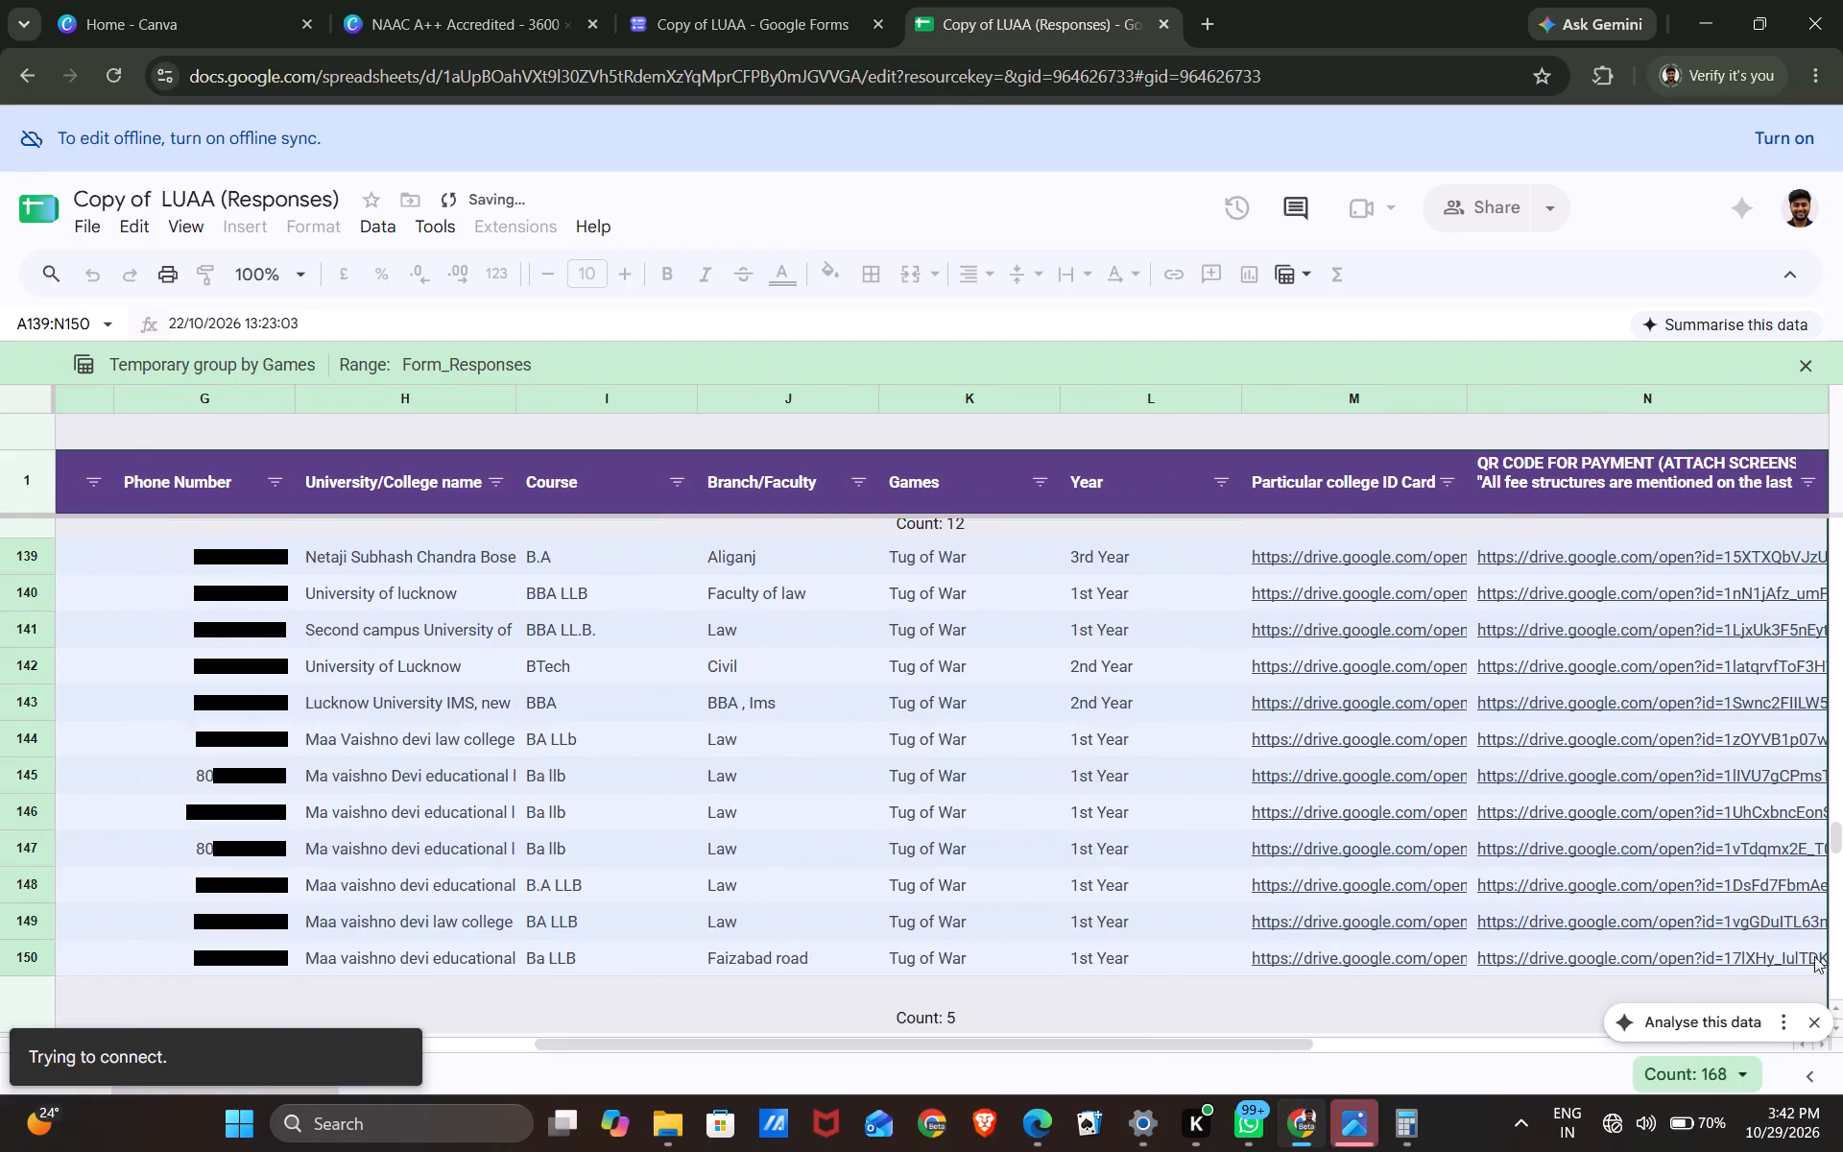
pyautogui.moveTo(1814, 956); pyautogui.dragTo(1185, 779)
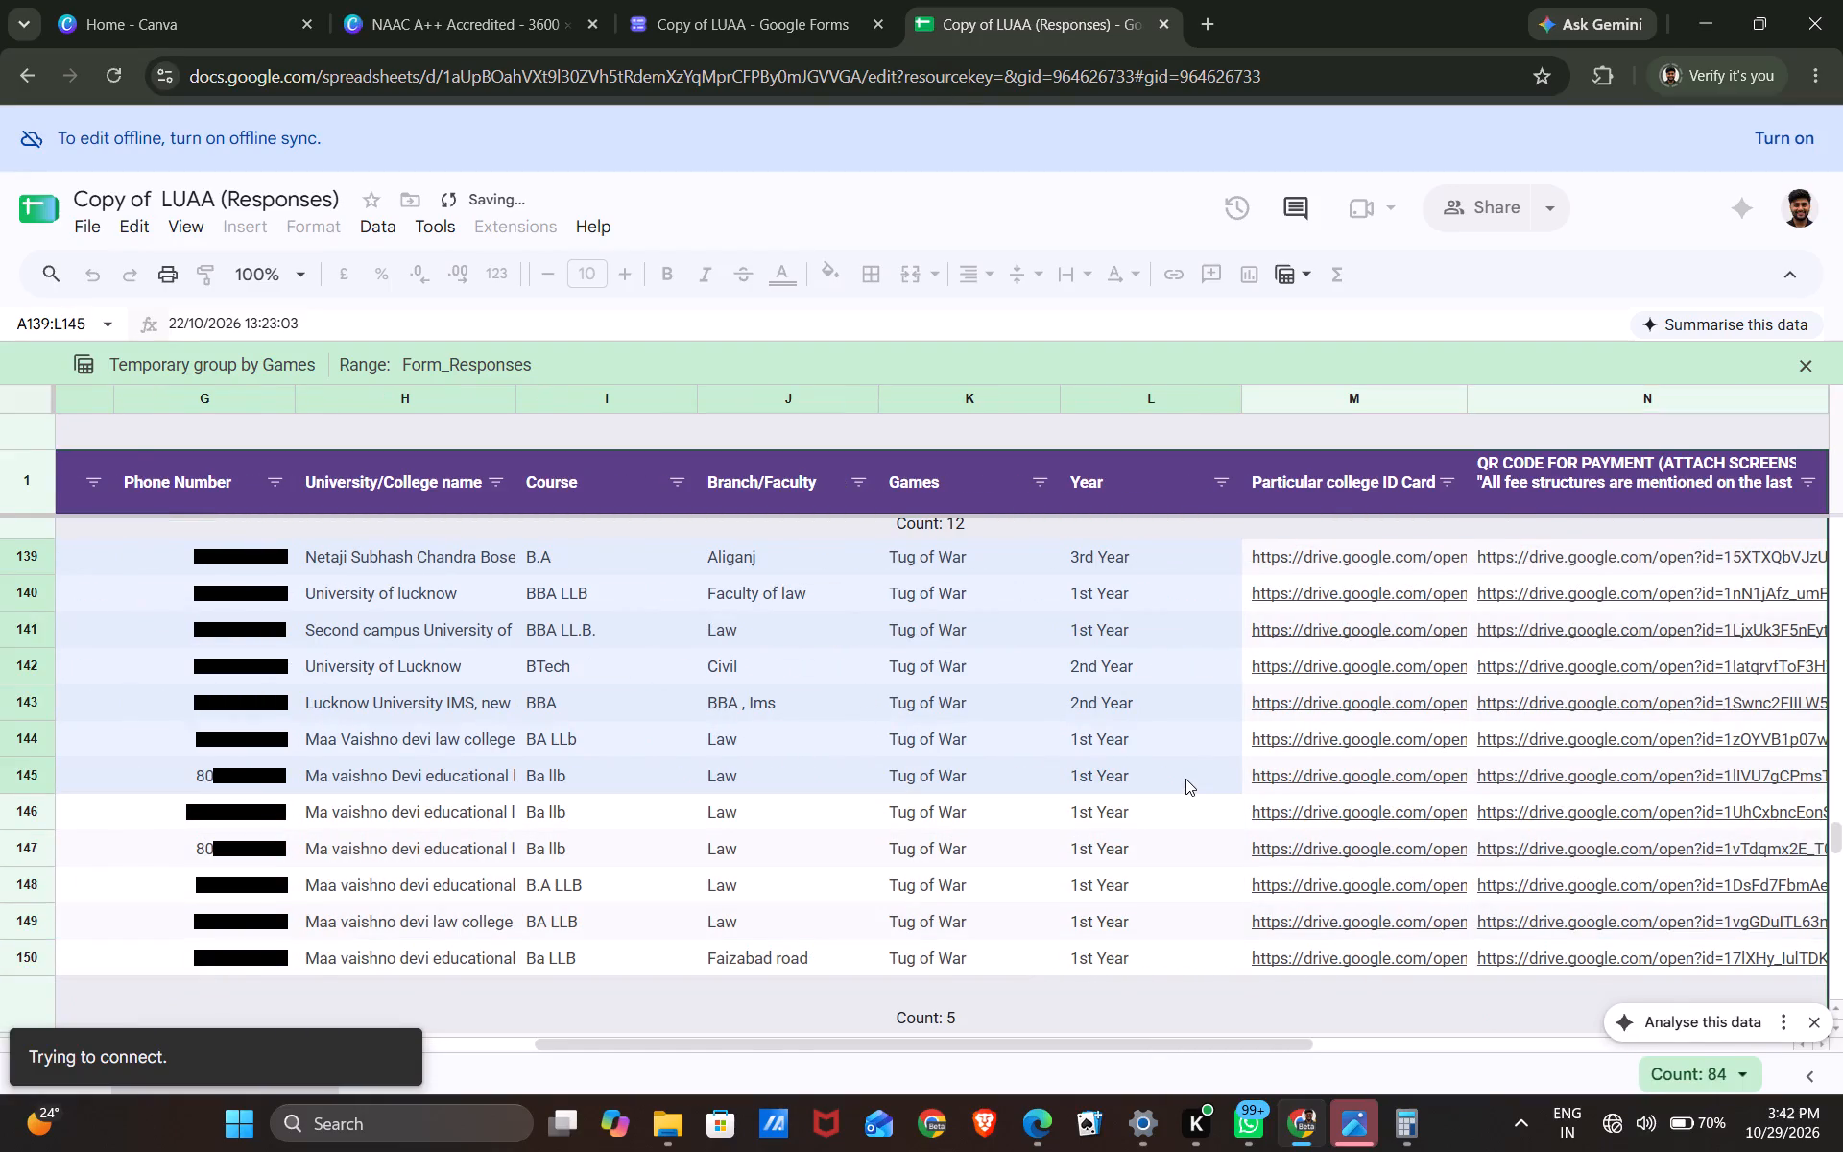
pyautogui.moveTo(1185, 779); pyautogui.dragTo(1185, 753)
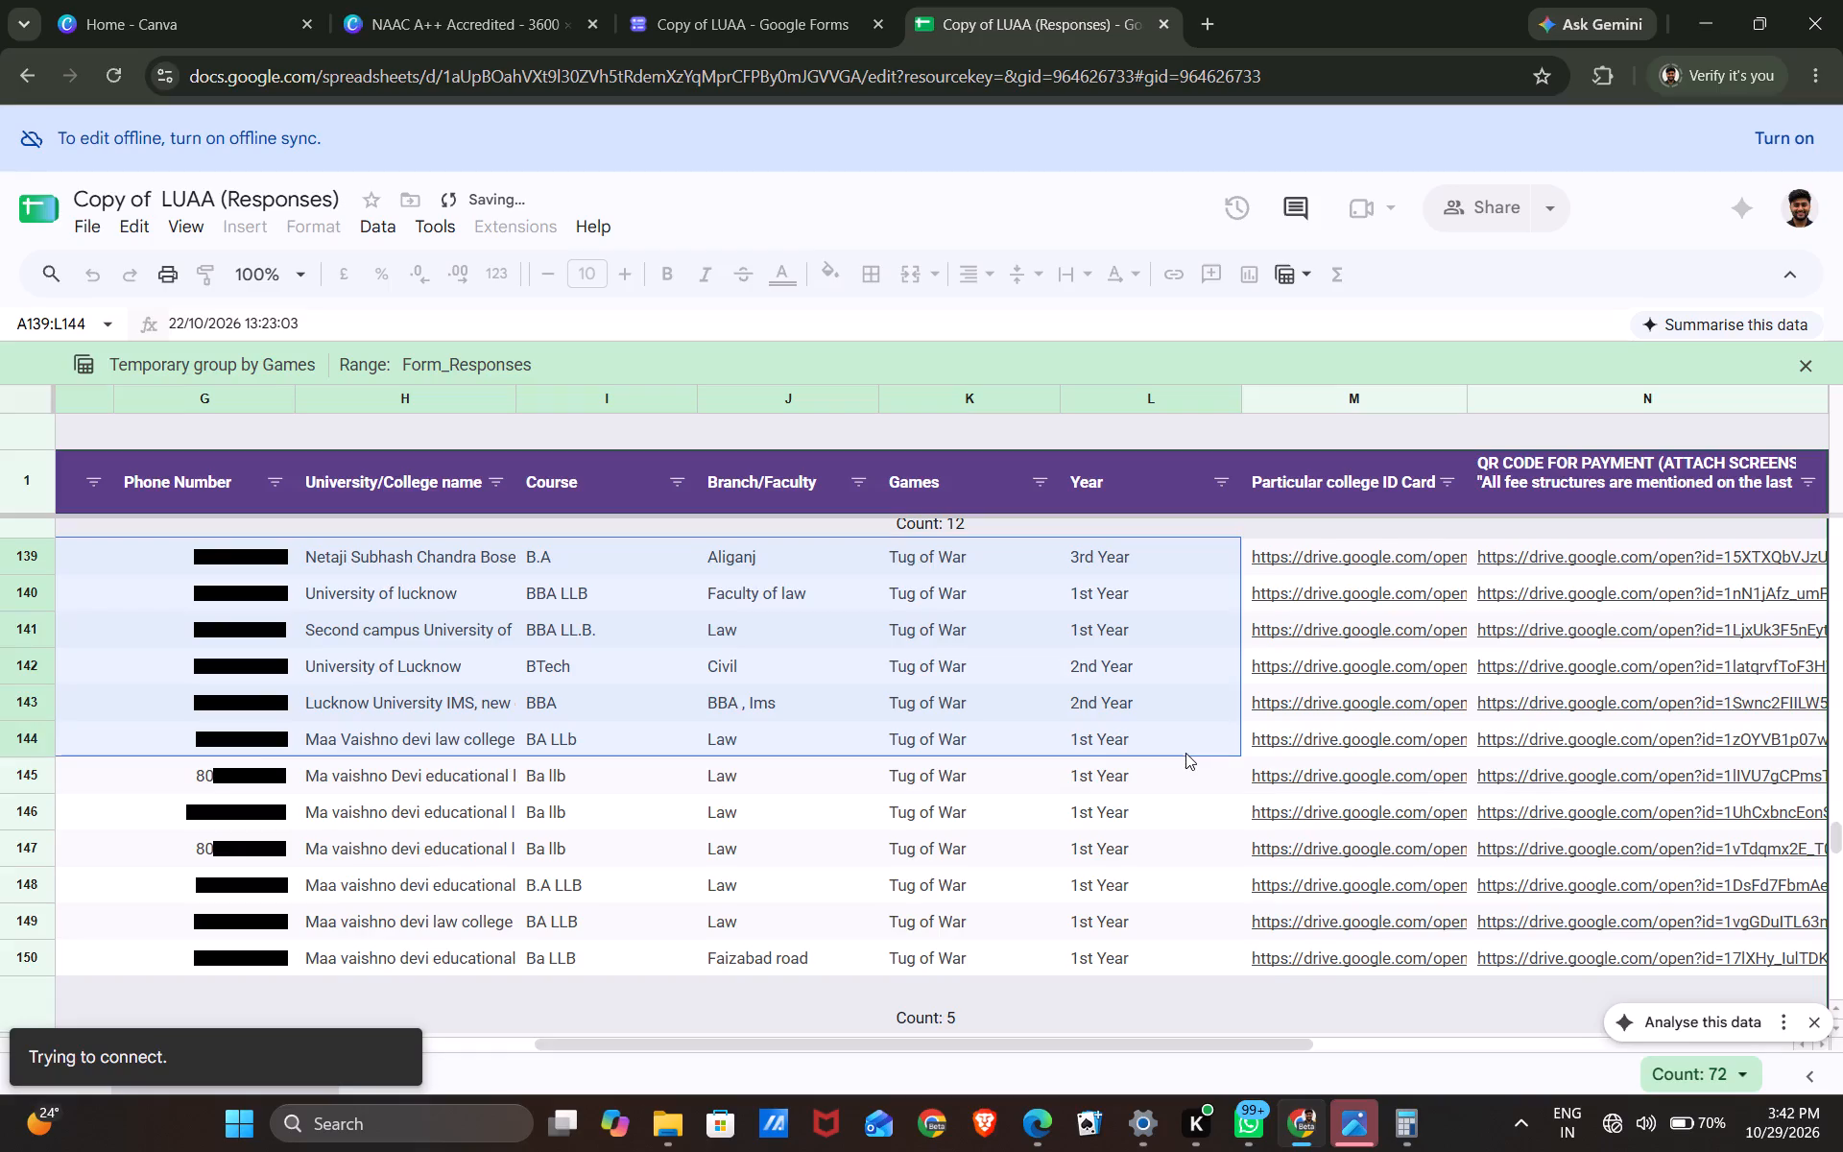
pyautogui.hotkey('ctrl', 'p')
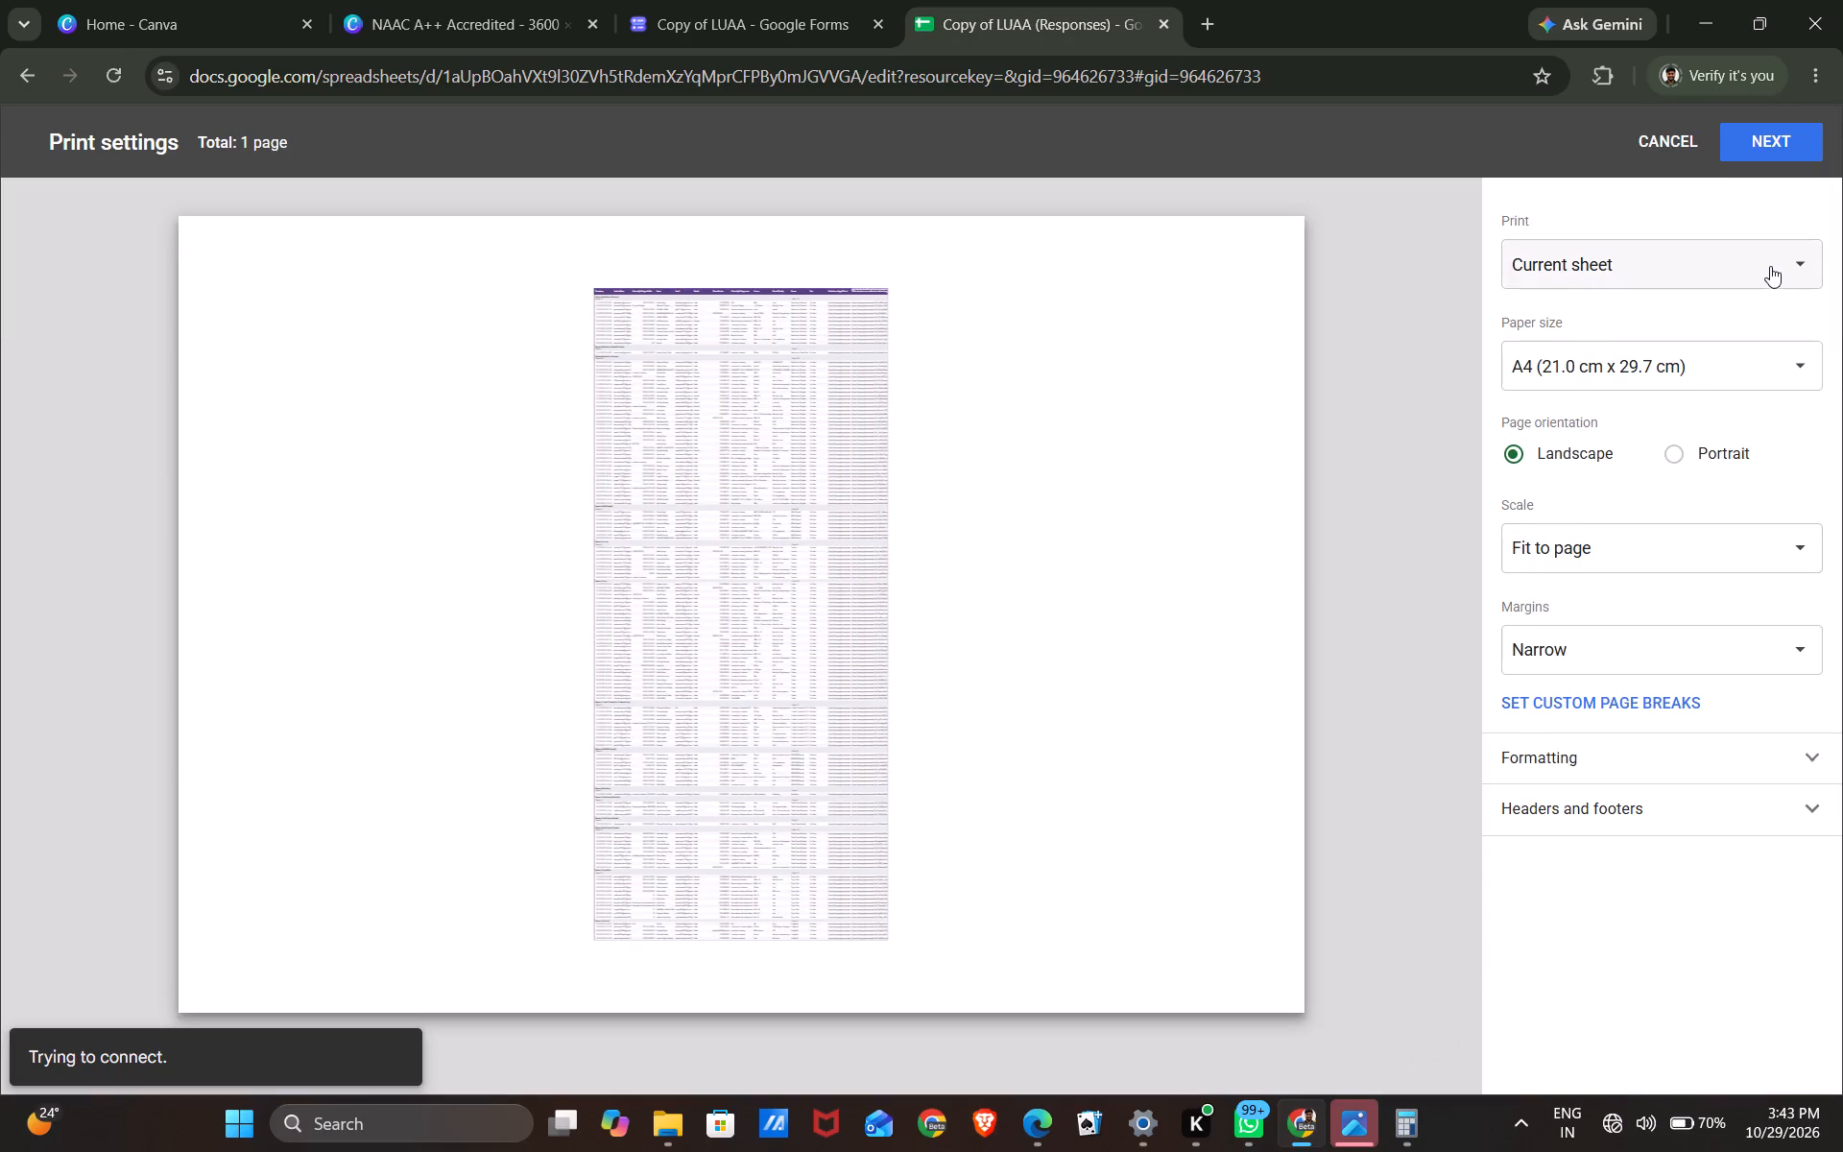
pyautogui.click(1769, 262)
pyautogui.click(1671, 304)
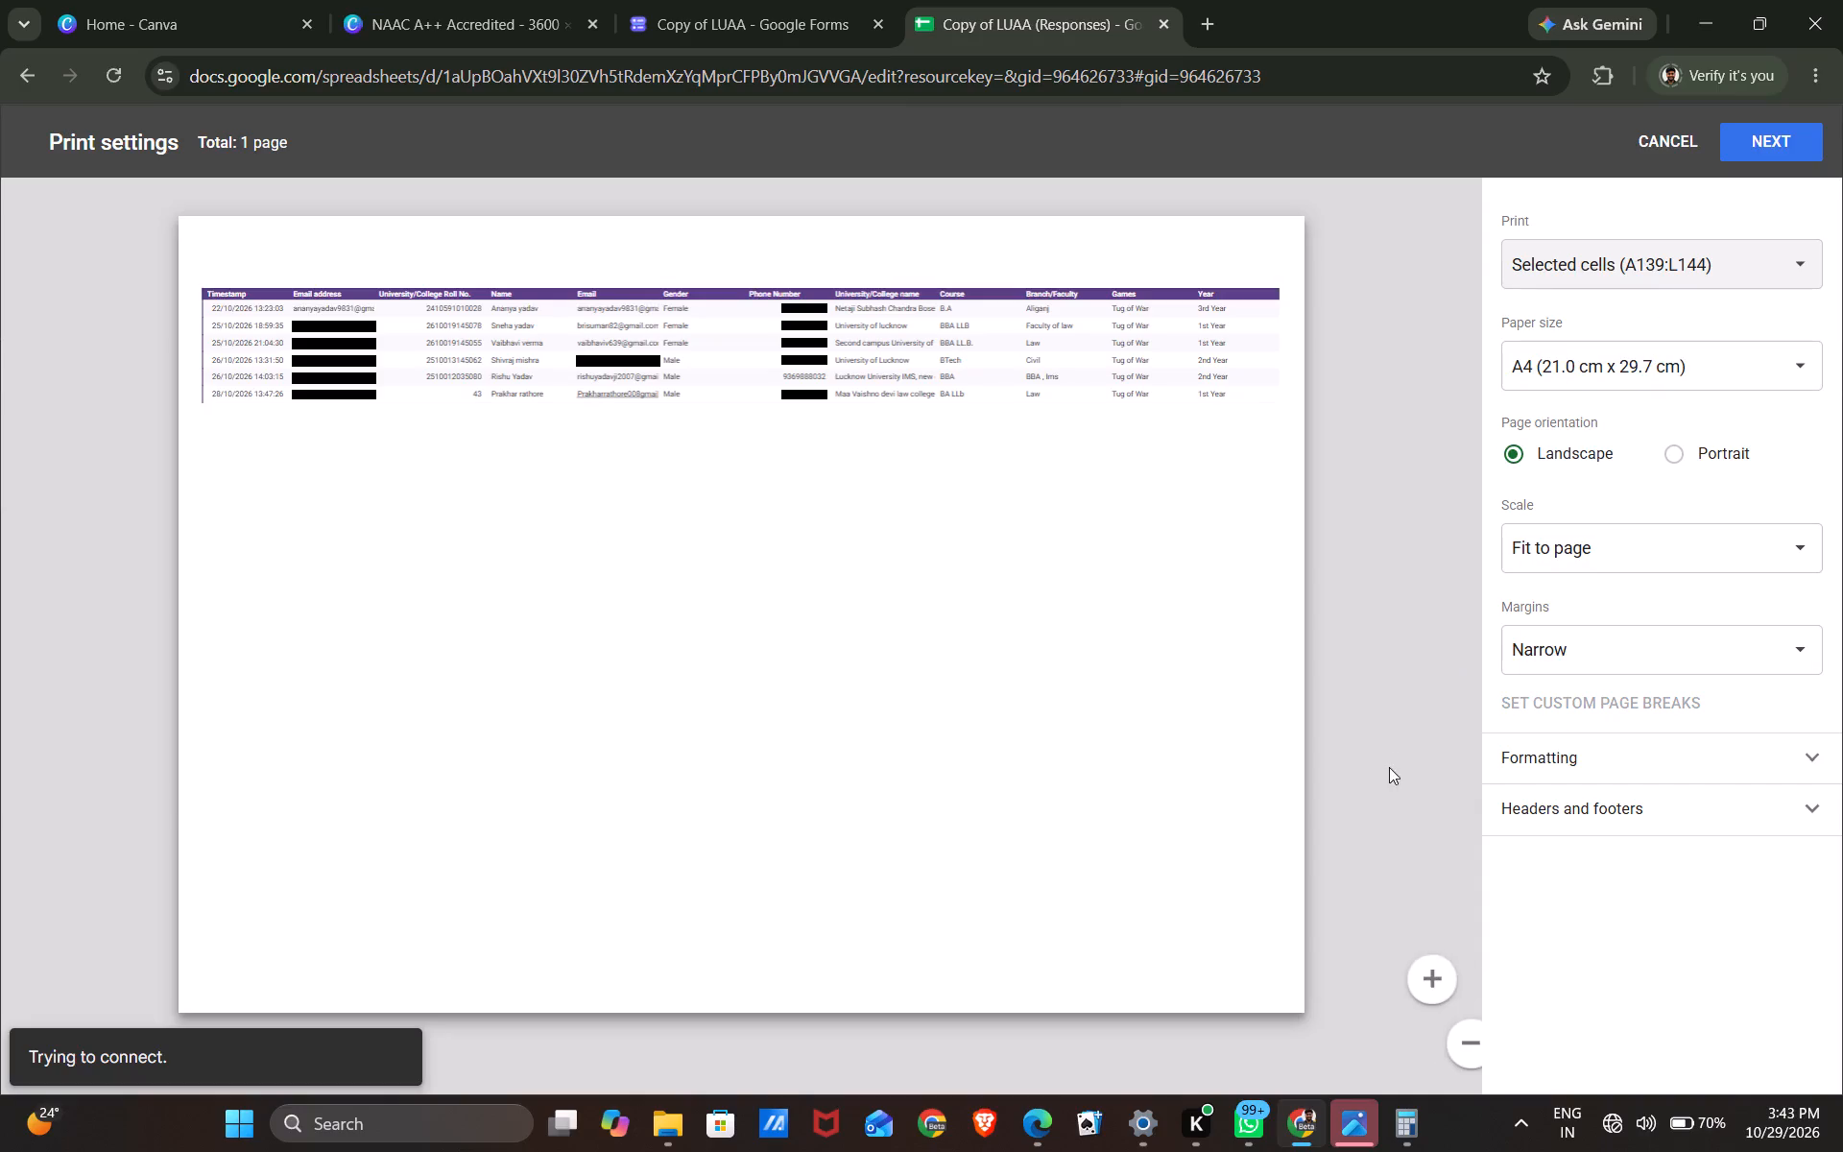
pyautogui.click(1787, 150)
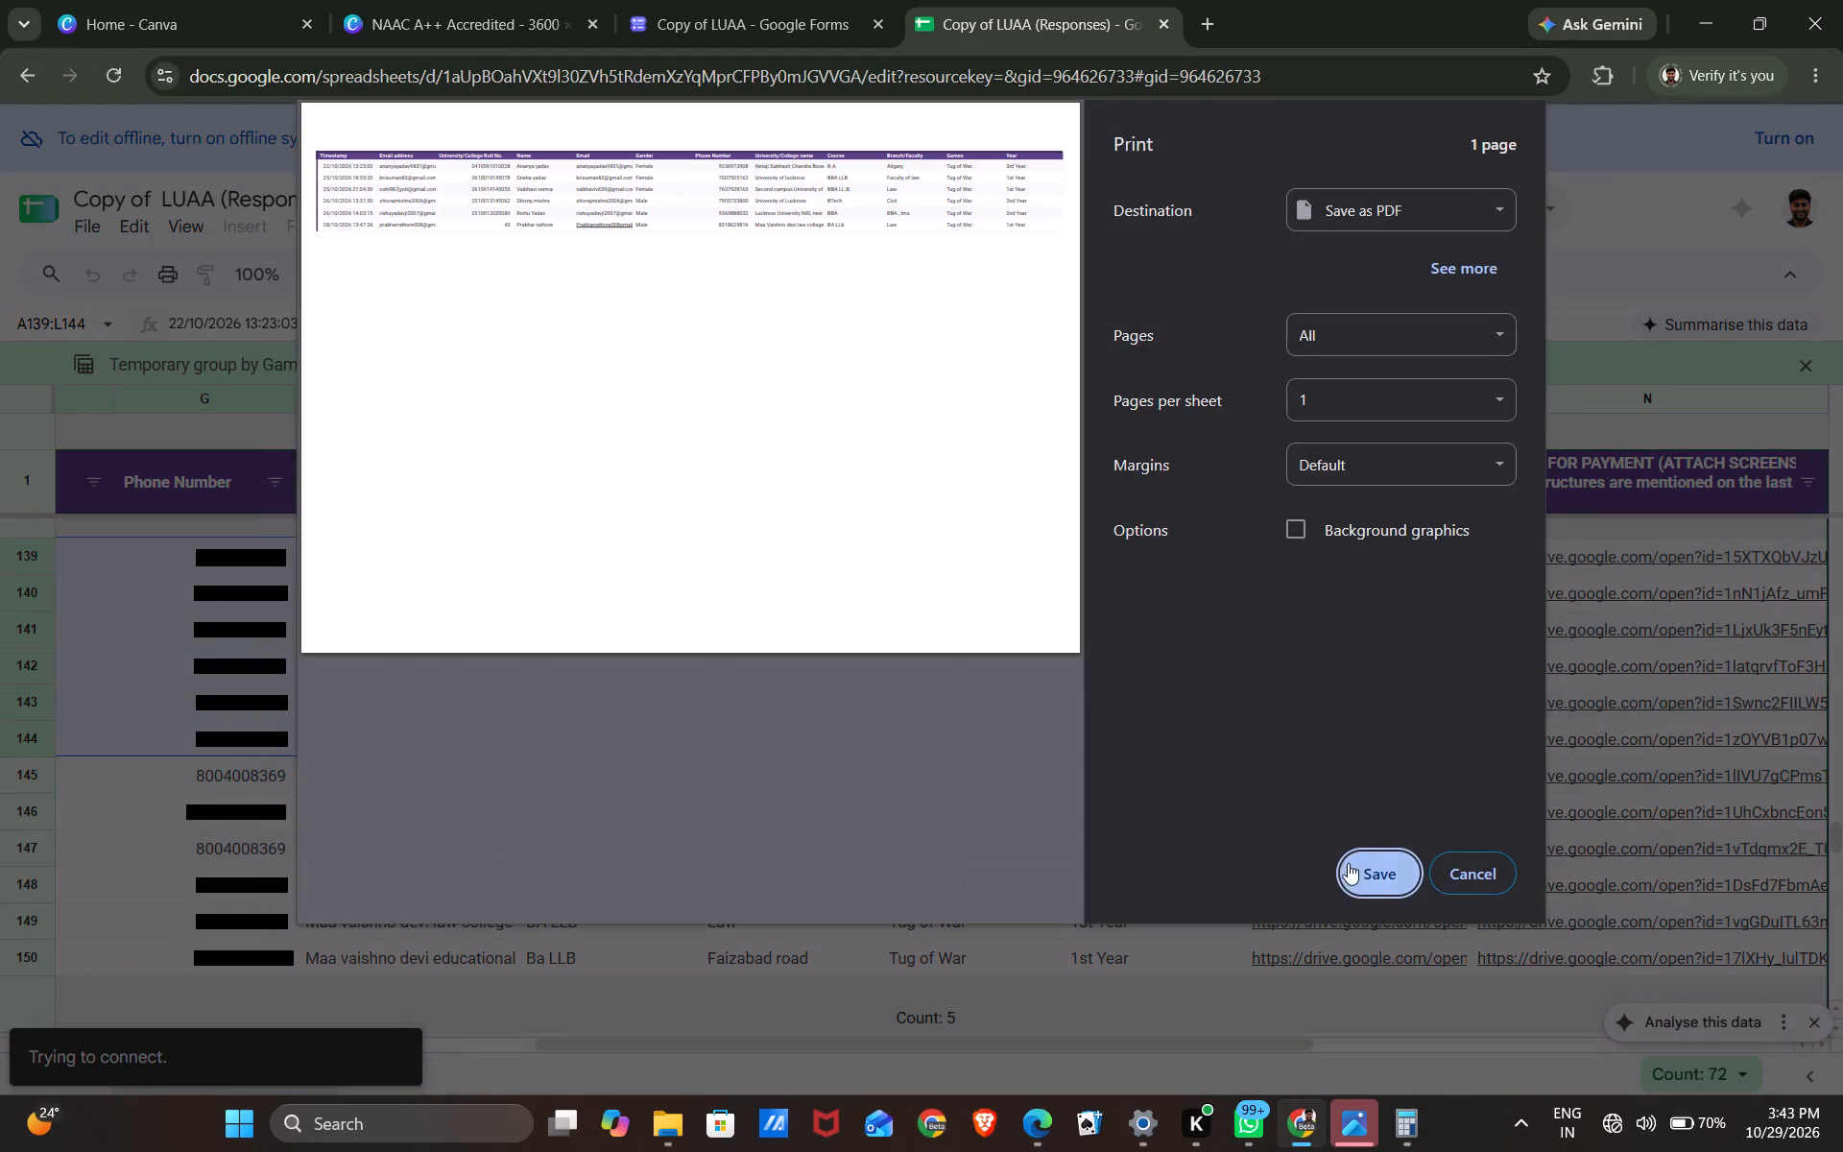
# Save the Tug of War printout as a PDF named "Tug of war-male" in the Downloads folder.
pyautogui.click(1376, 870)
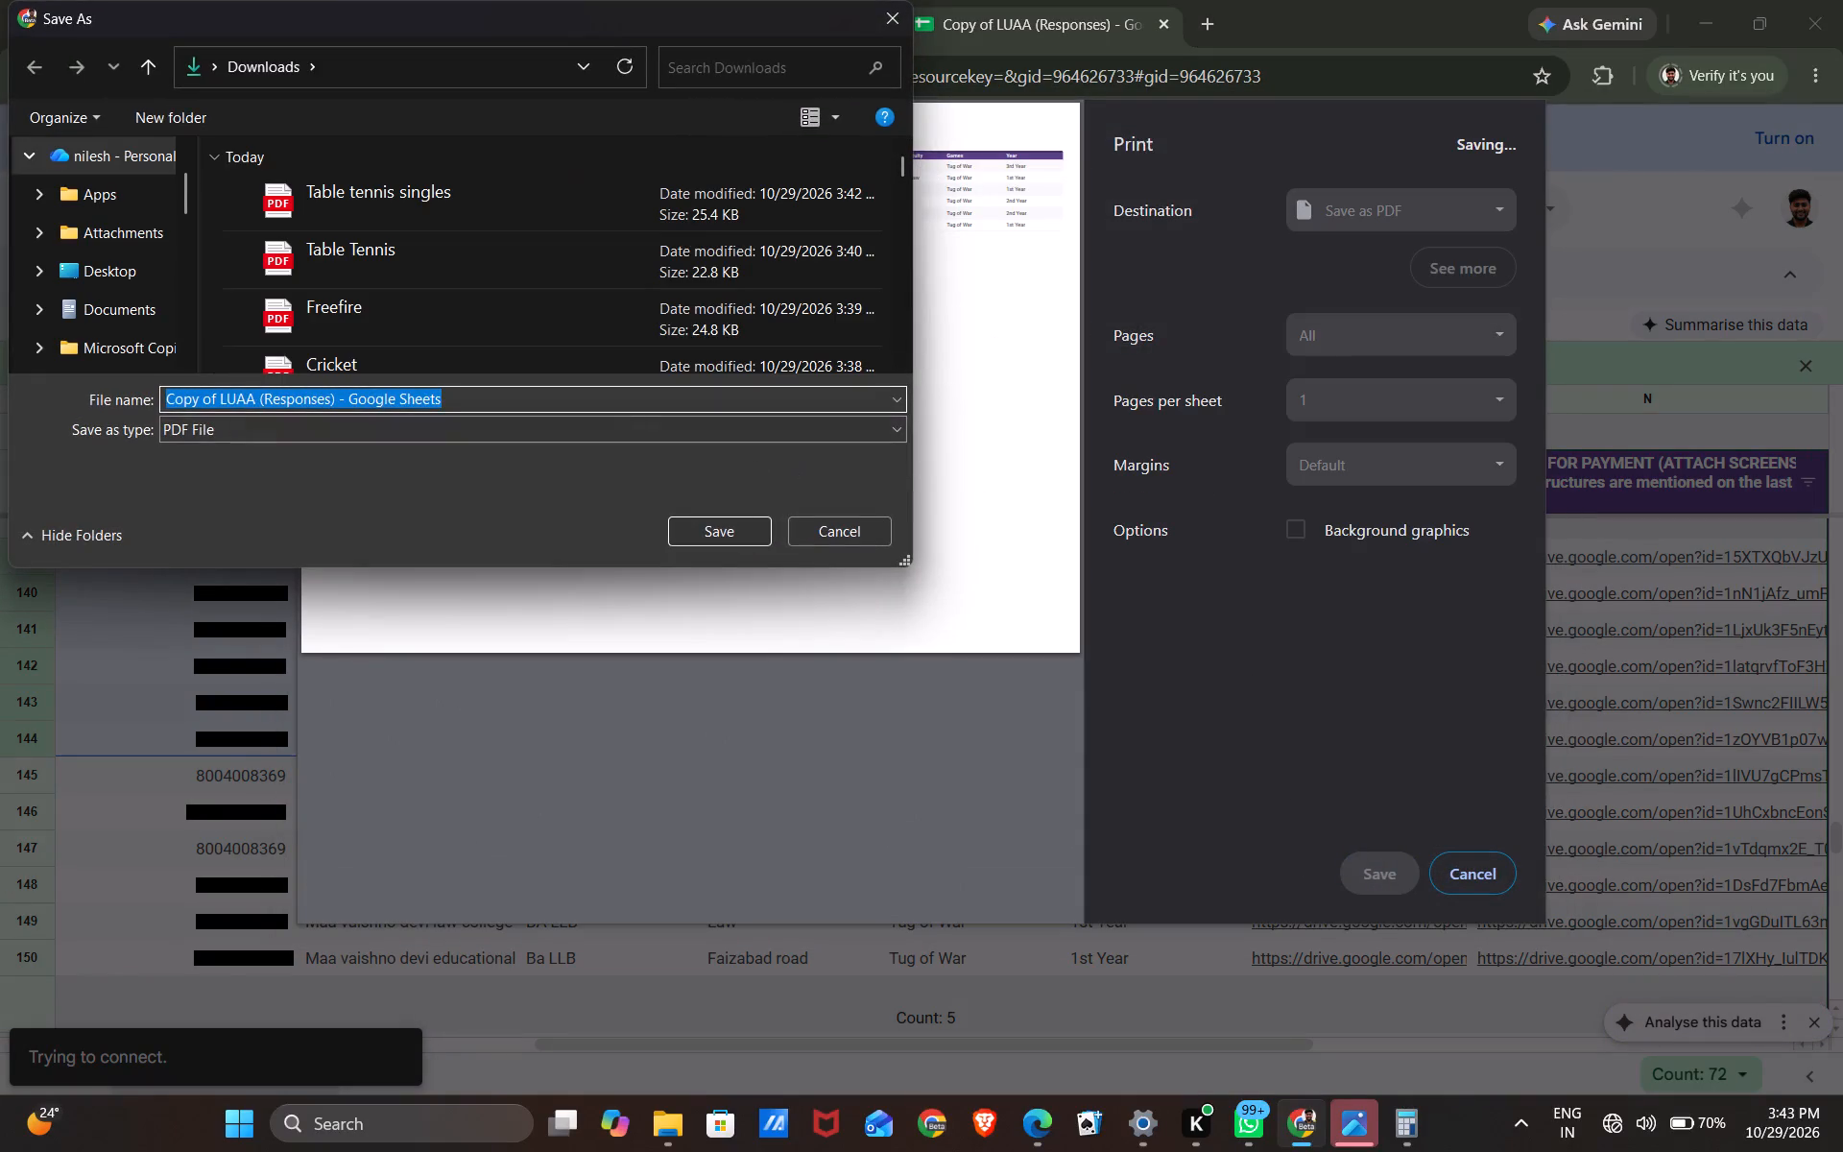
pyautogui.press('BackSpace')
pyautogui.write('Tug of e')
pyautogui.press('BackSpace')
pyautogui.press('w')
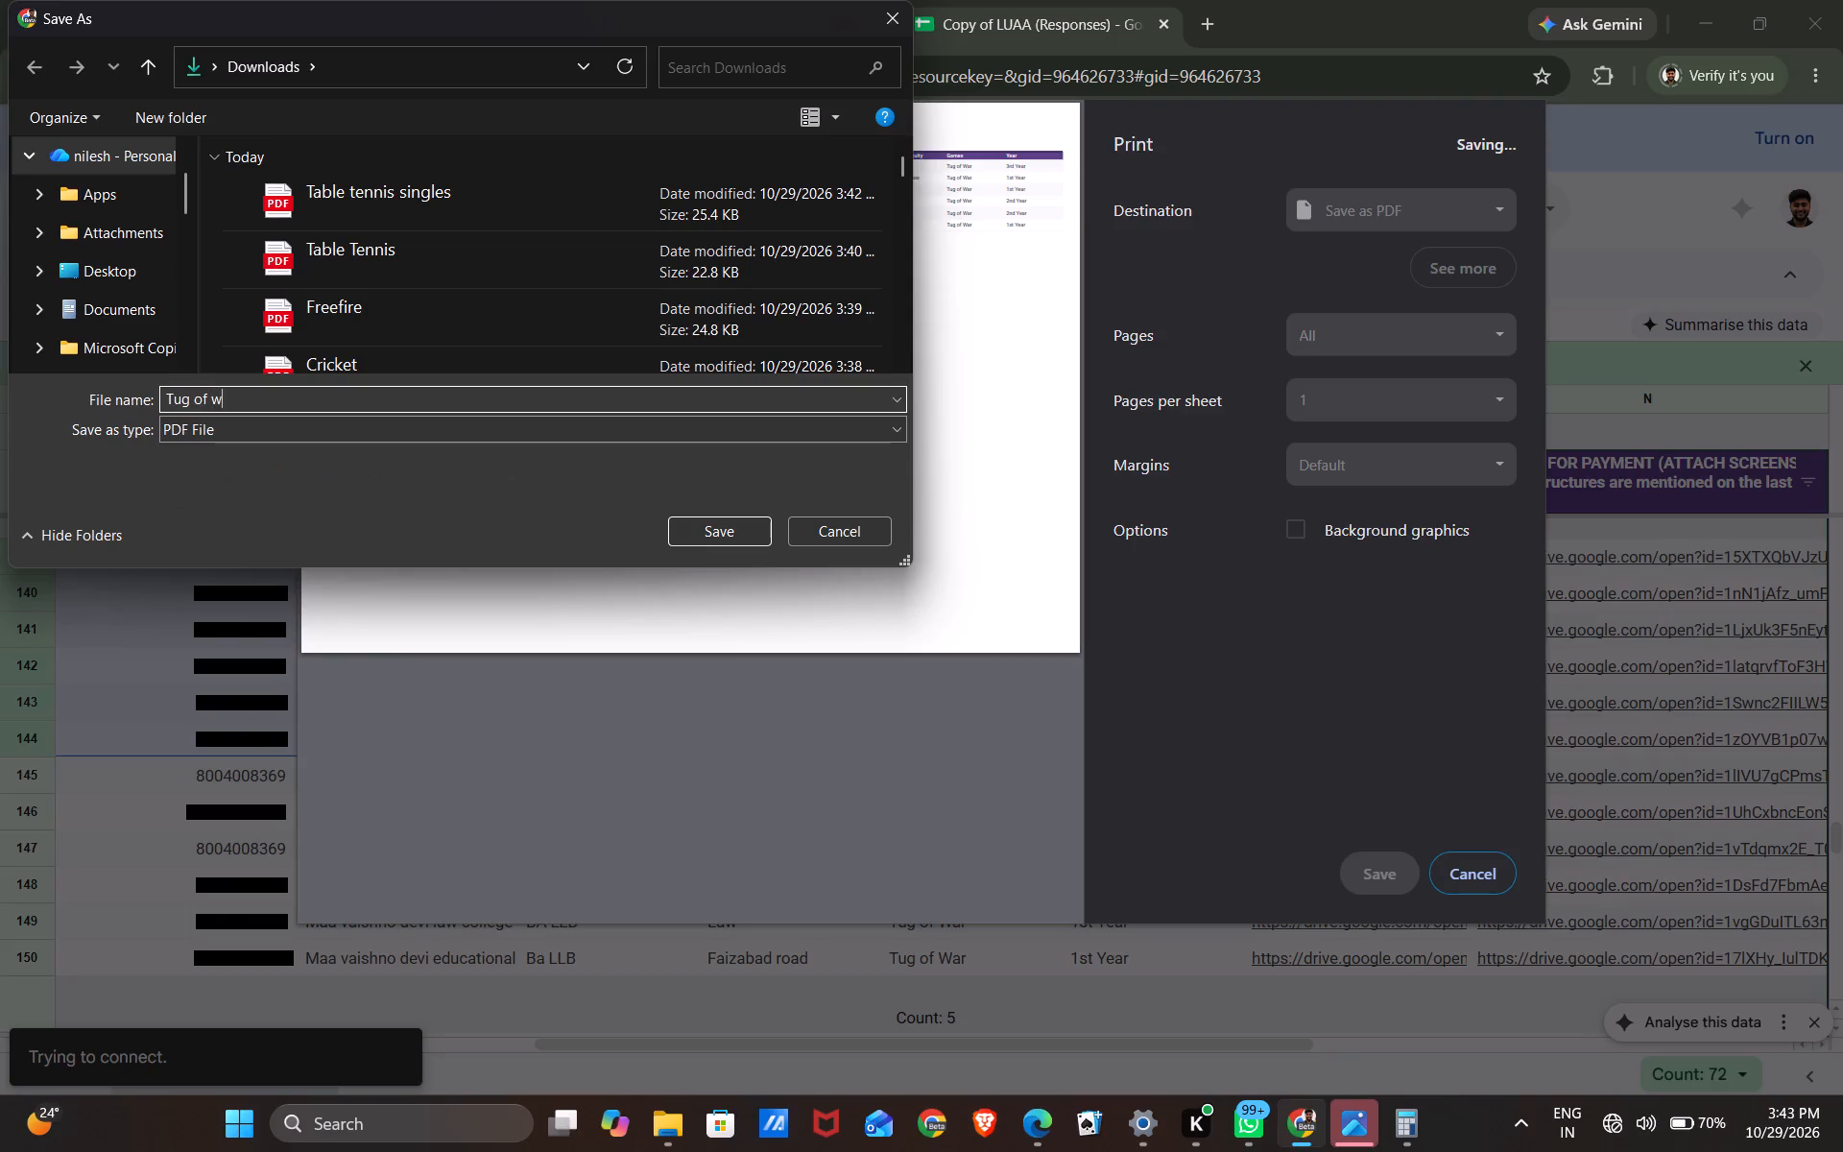
pyautogui.write('ar')
pyautogui.write('-male')
pyautogui.press('Return')
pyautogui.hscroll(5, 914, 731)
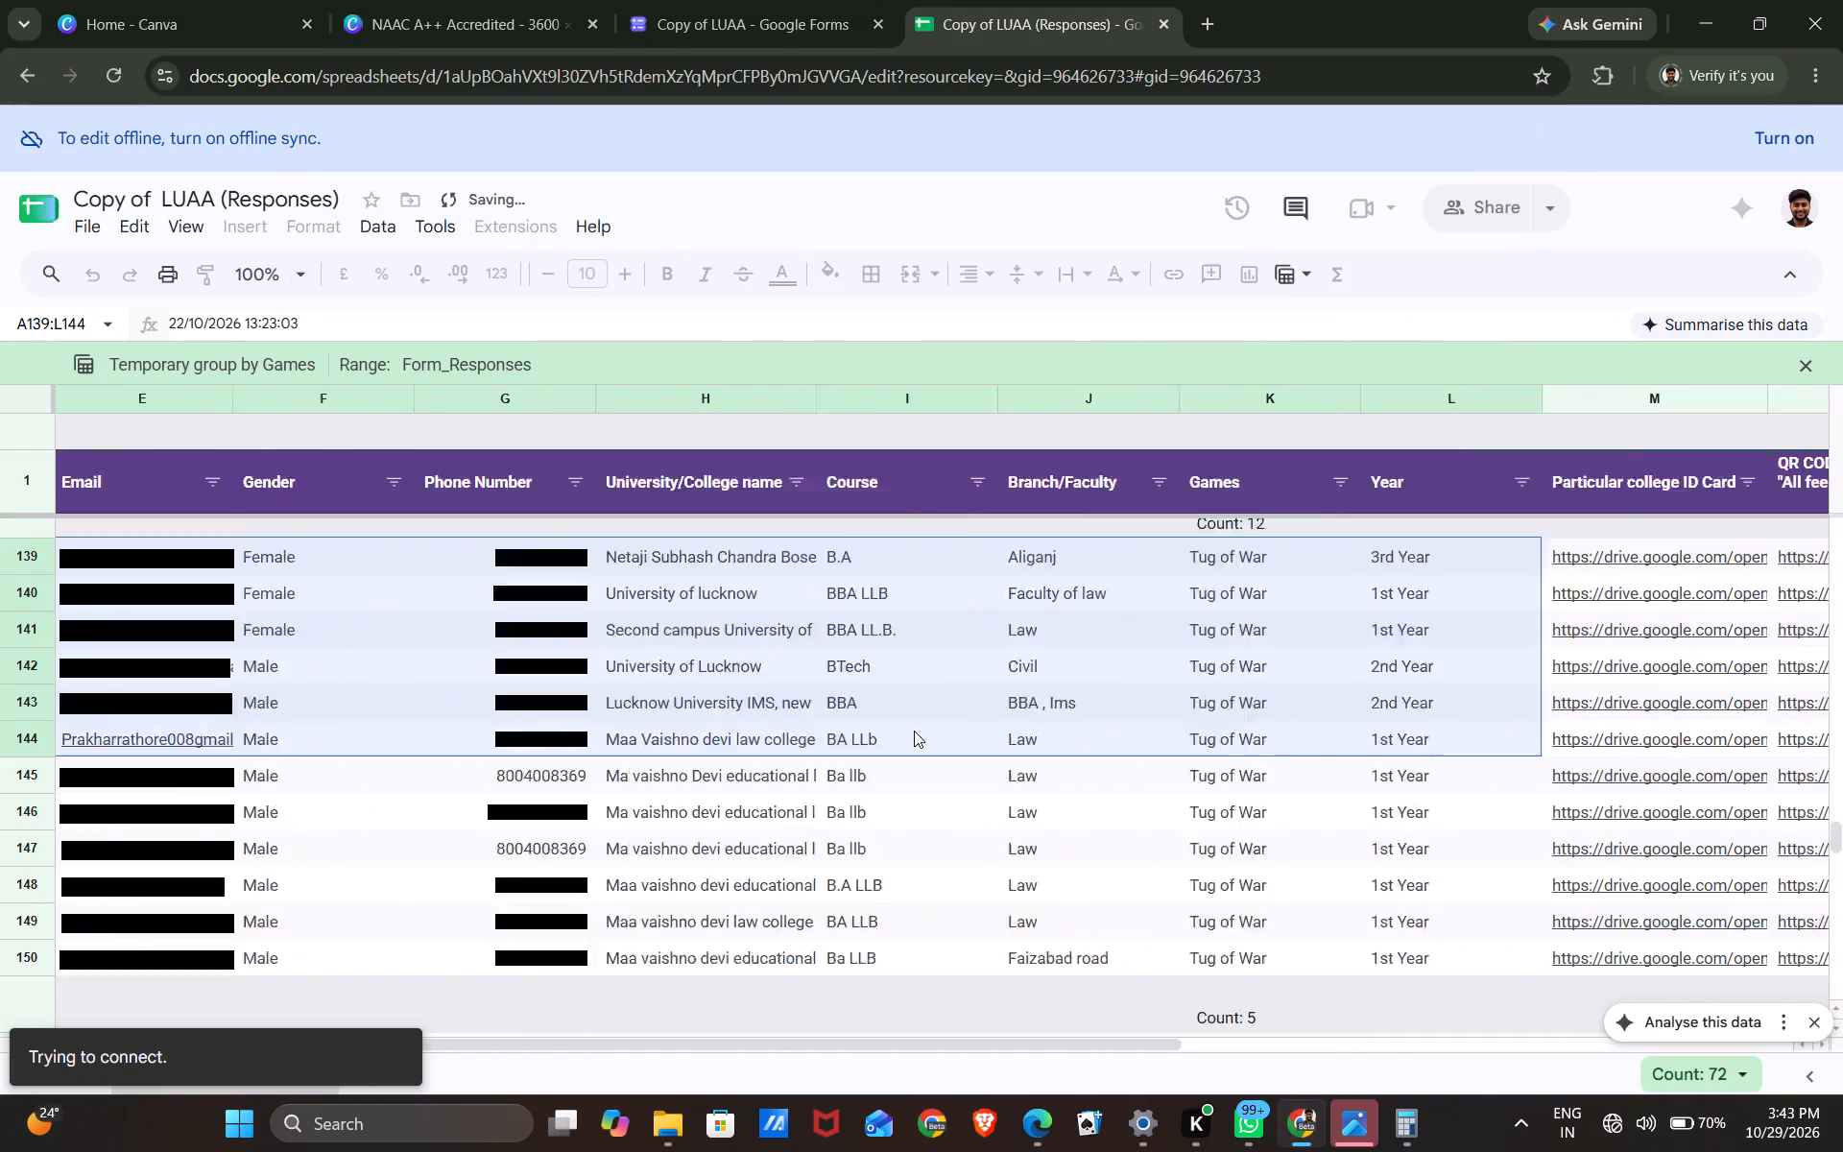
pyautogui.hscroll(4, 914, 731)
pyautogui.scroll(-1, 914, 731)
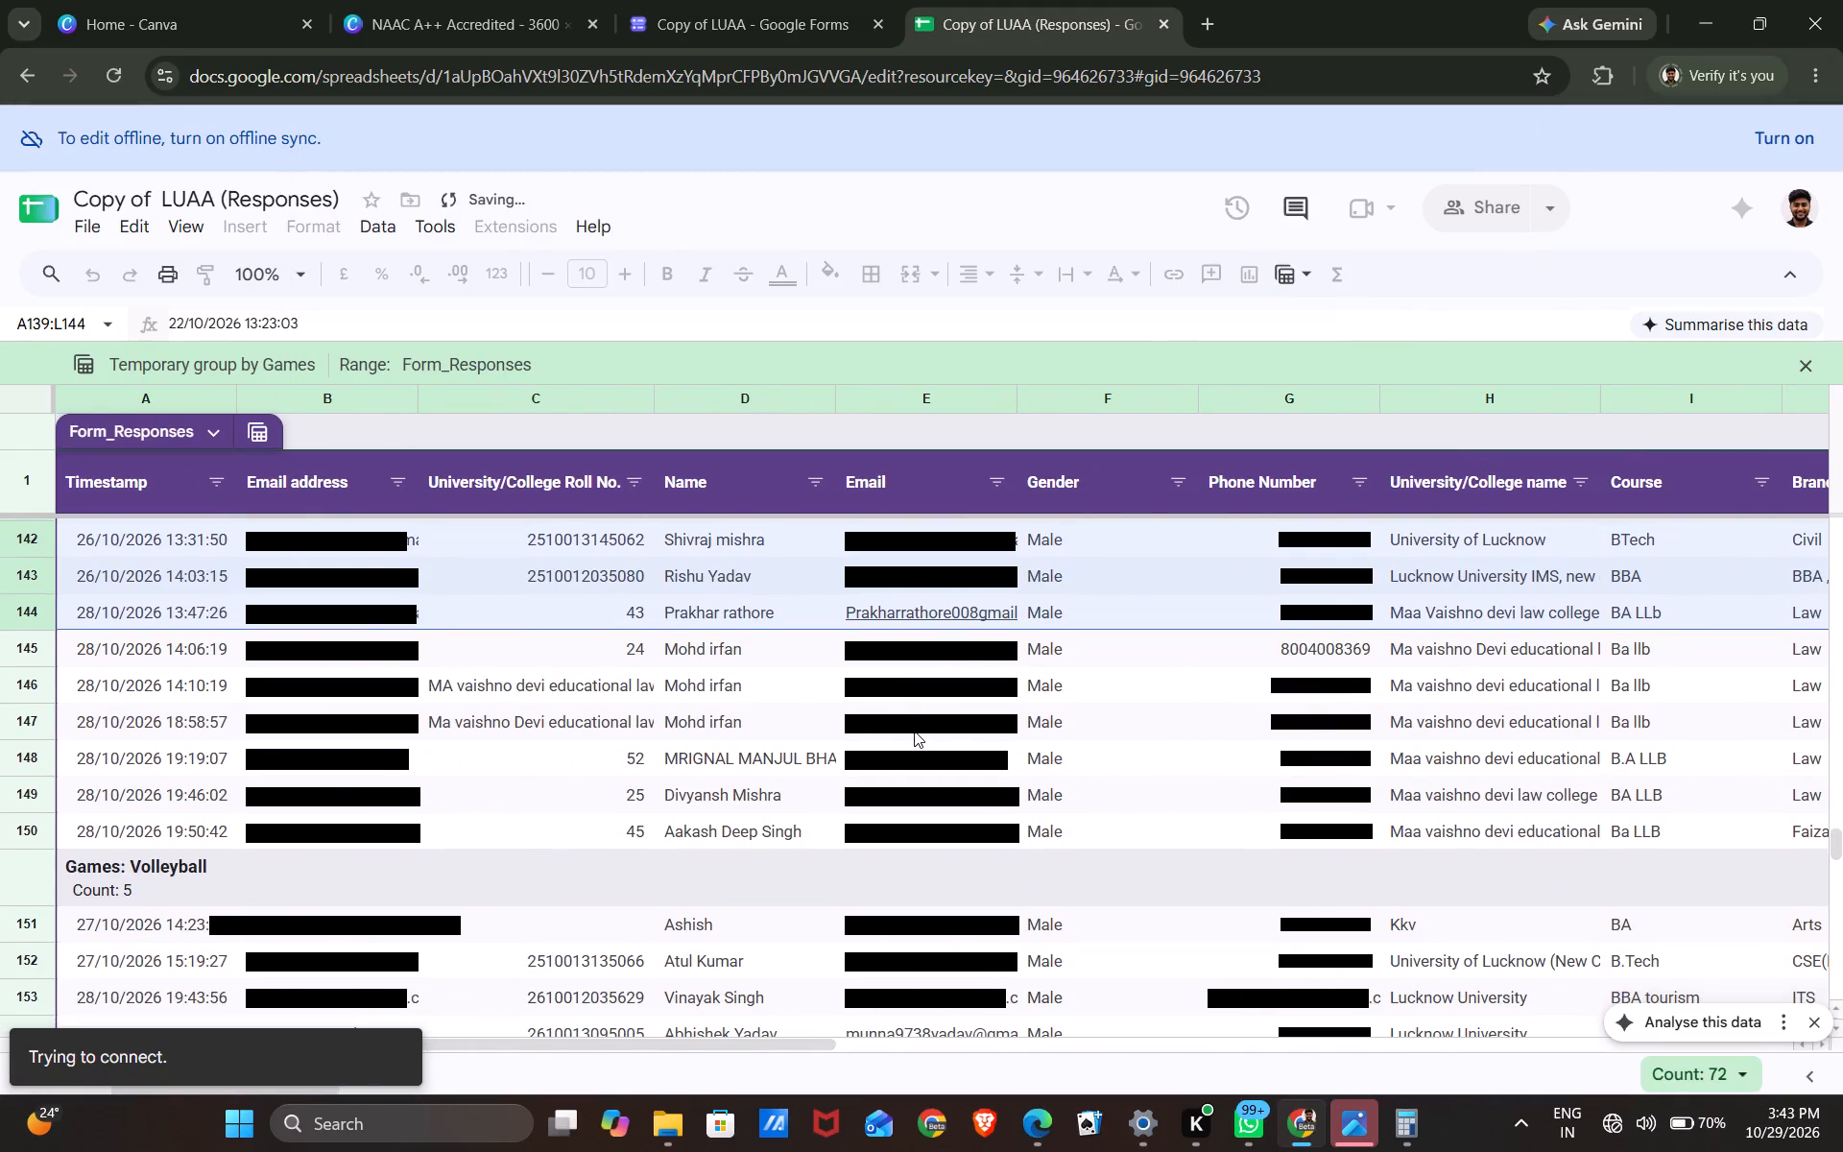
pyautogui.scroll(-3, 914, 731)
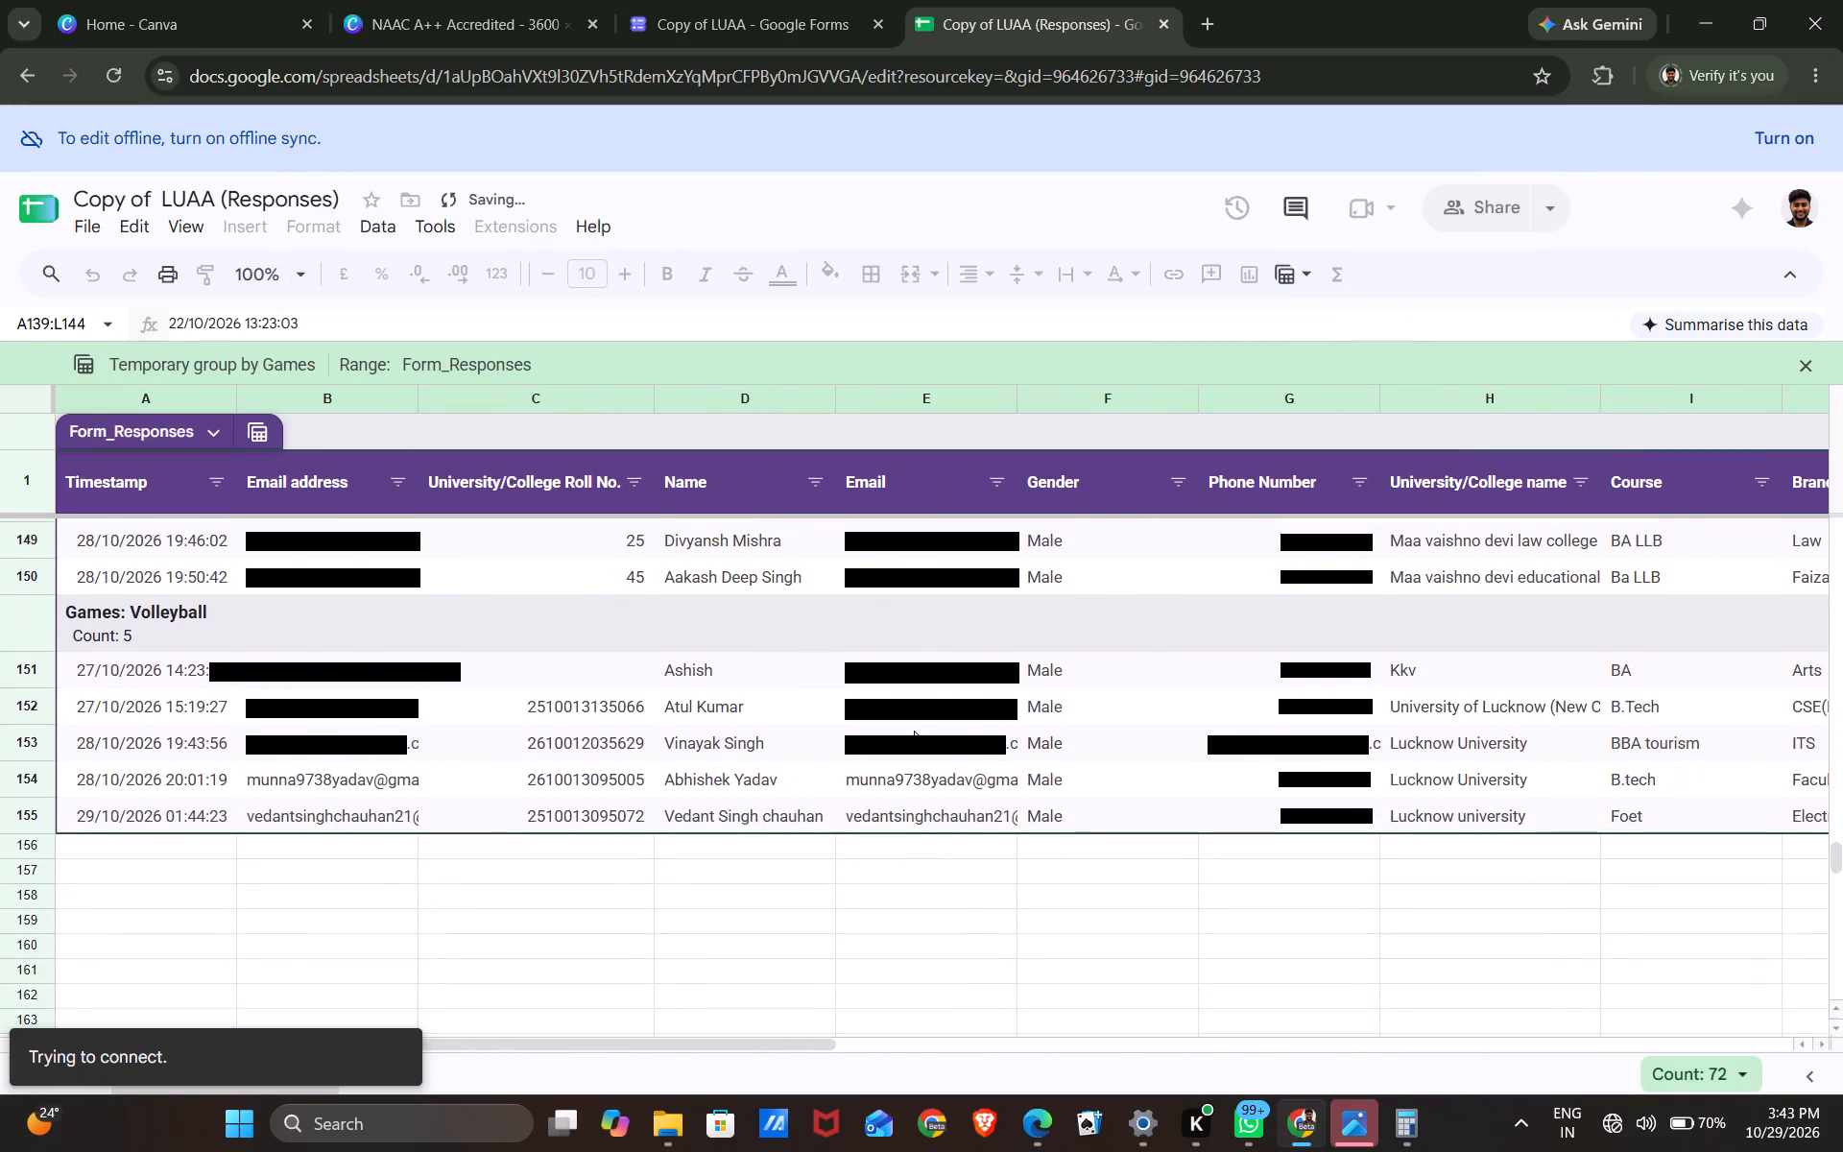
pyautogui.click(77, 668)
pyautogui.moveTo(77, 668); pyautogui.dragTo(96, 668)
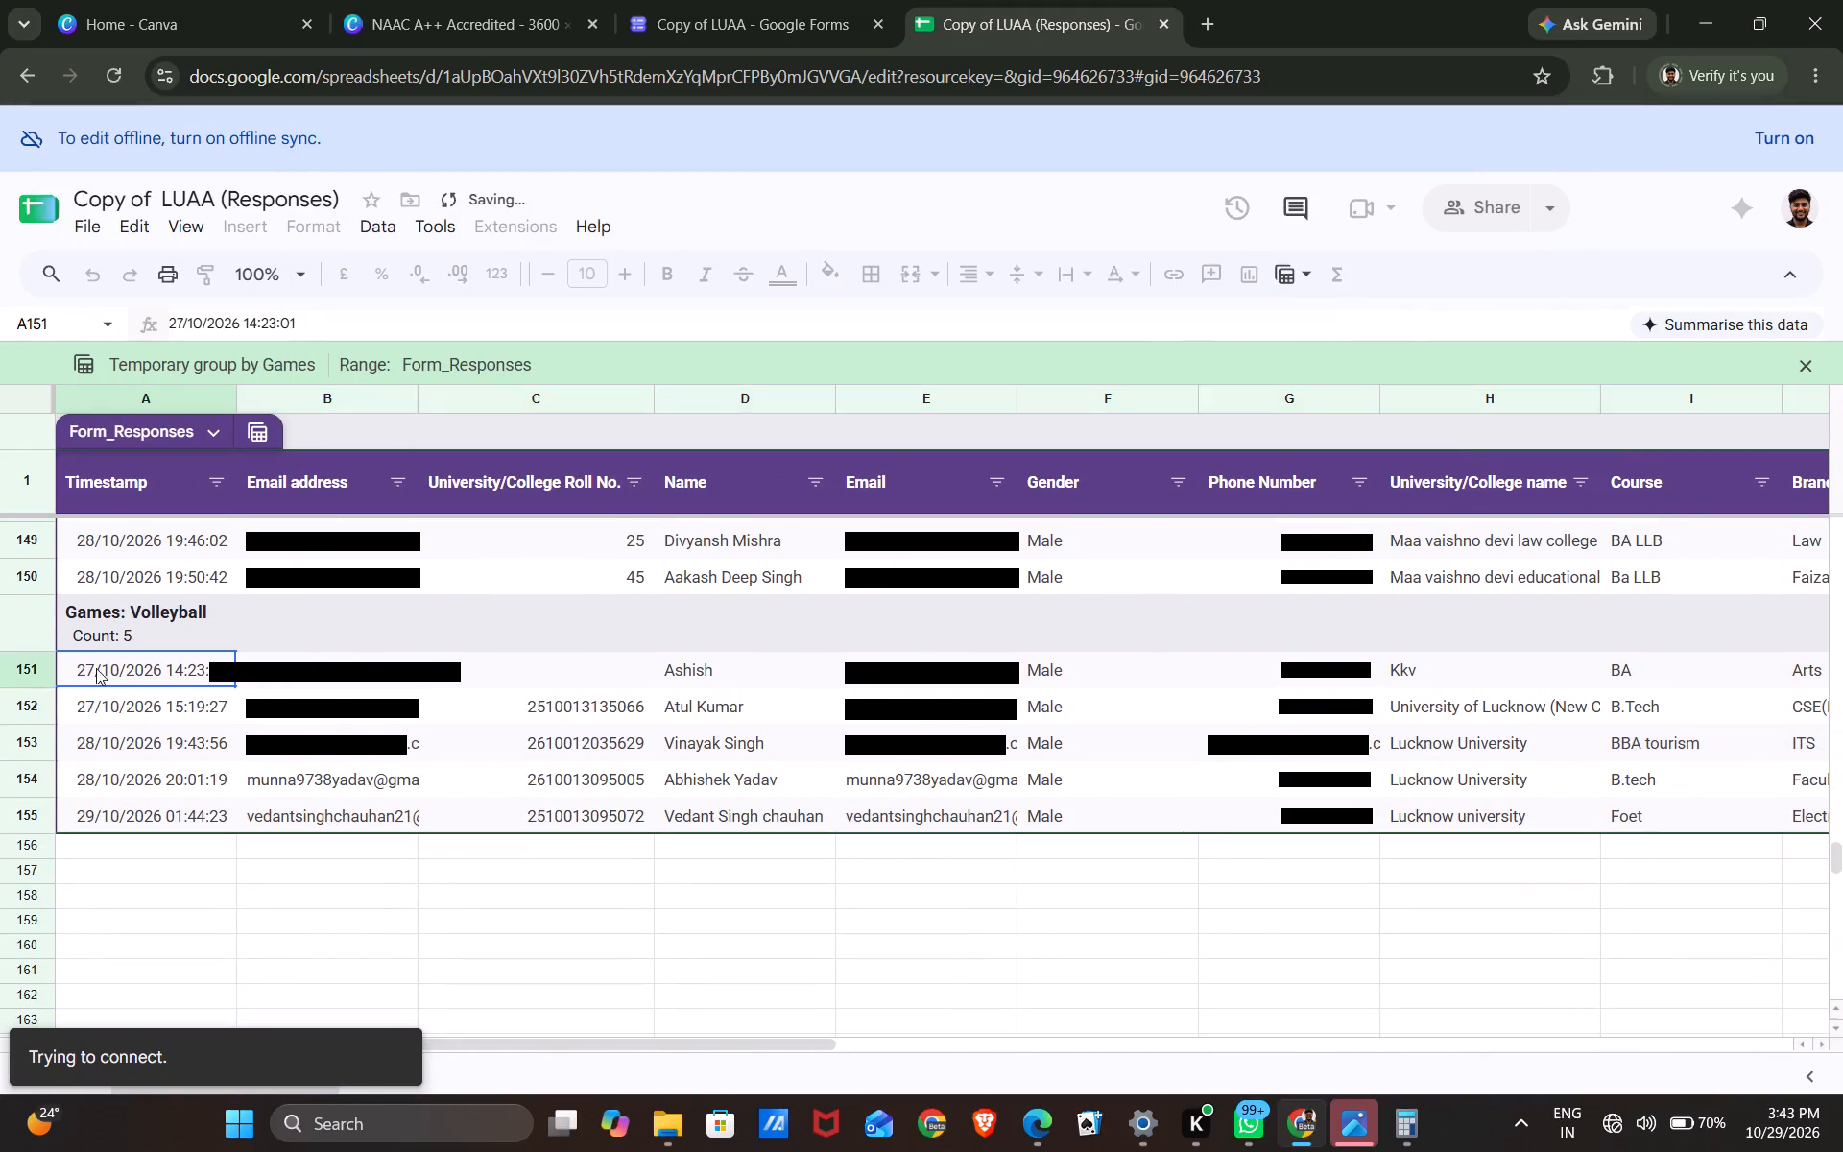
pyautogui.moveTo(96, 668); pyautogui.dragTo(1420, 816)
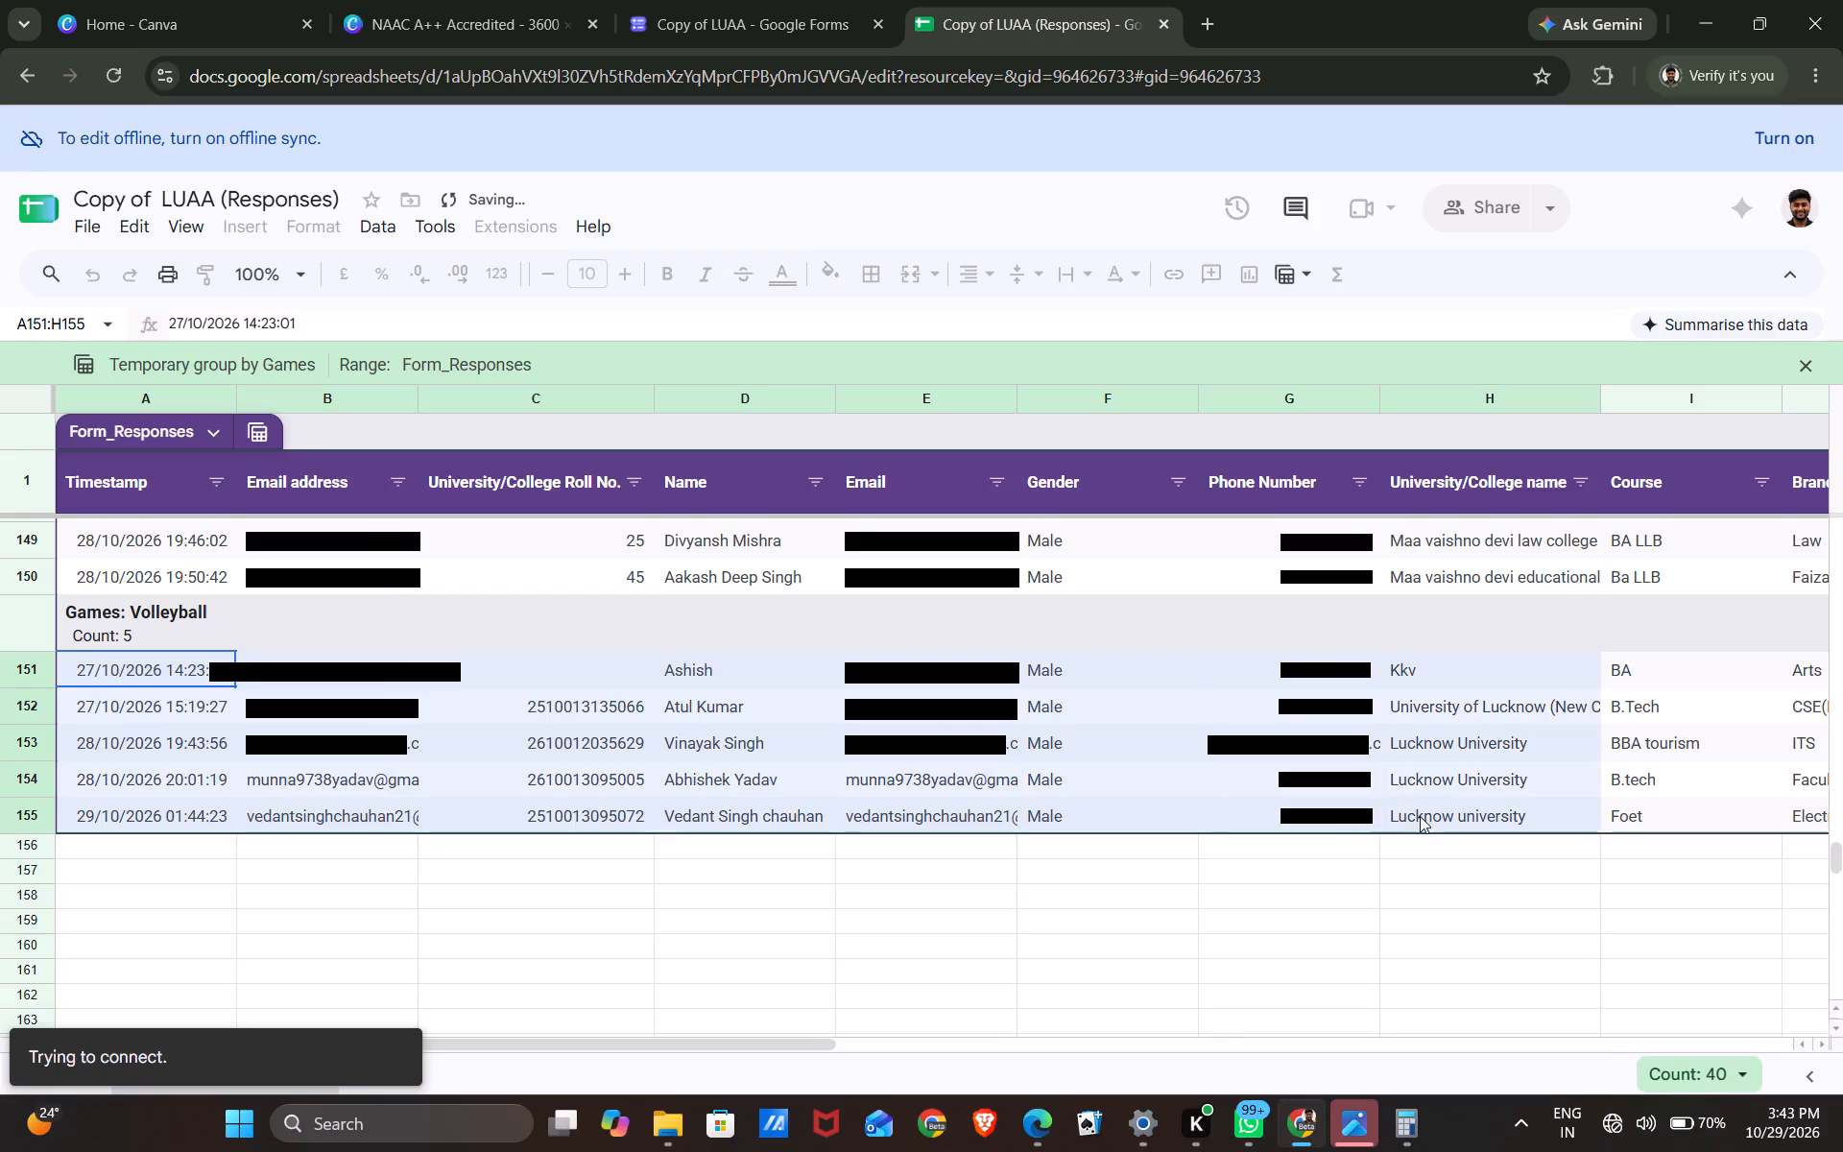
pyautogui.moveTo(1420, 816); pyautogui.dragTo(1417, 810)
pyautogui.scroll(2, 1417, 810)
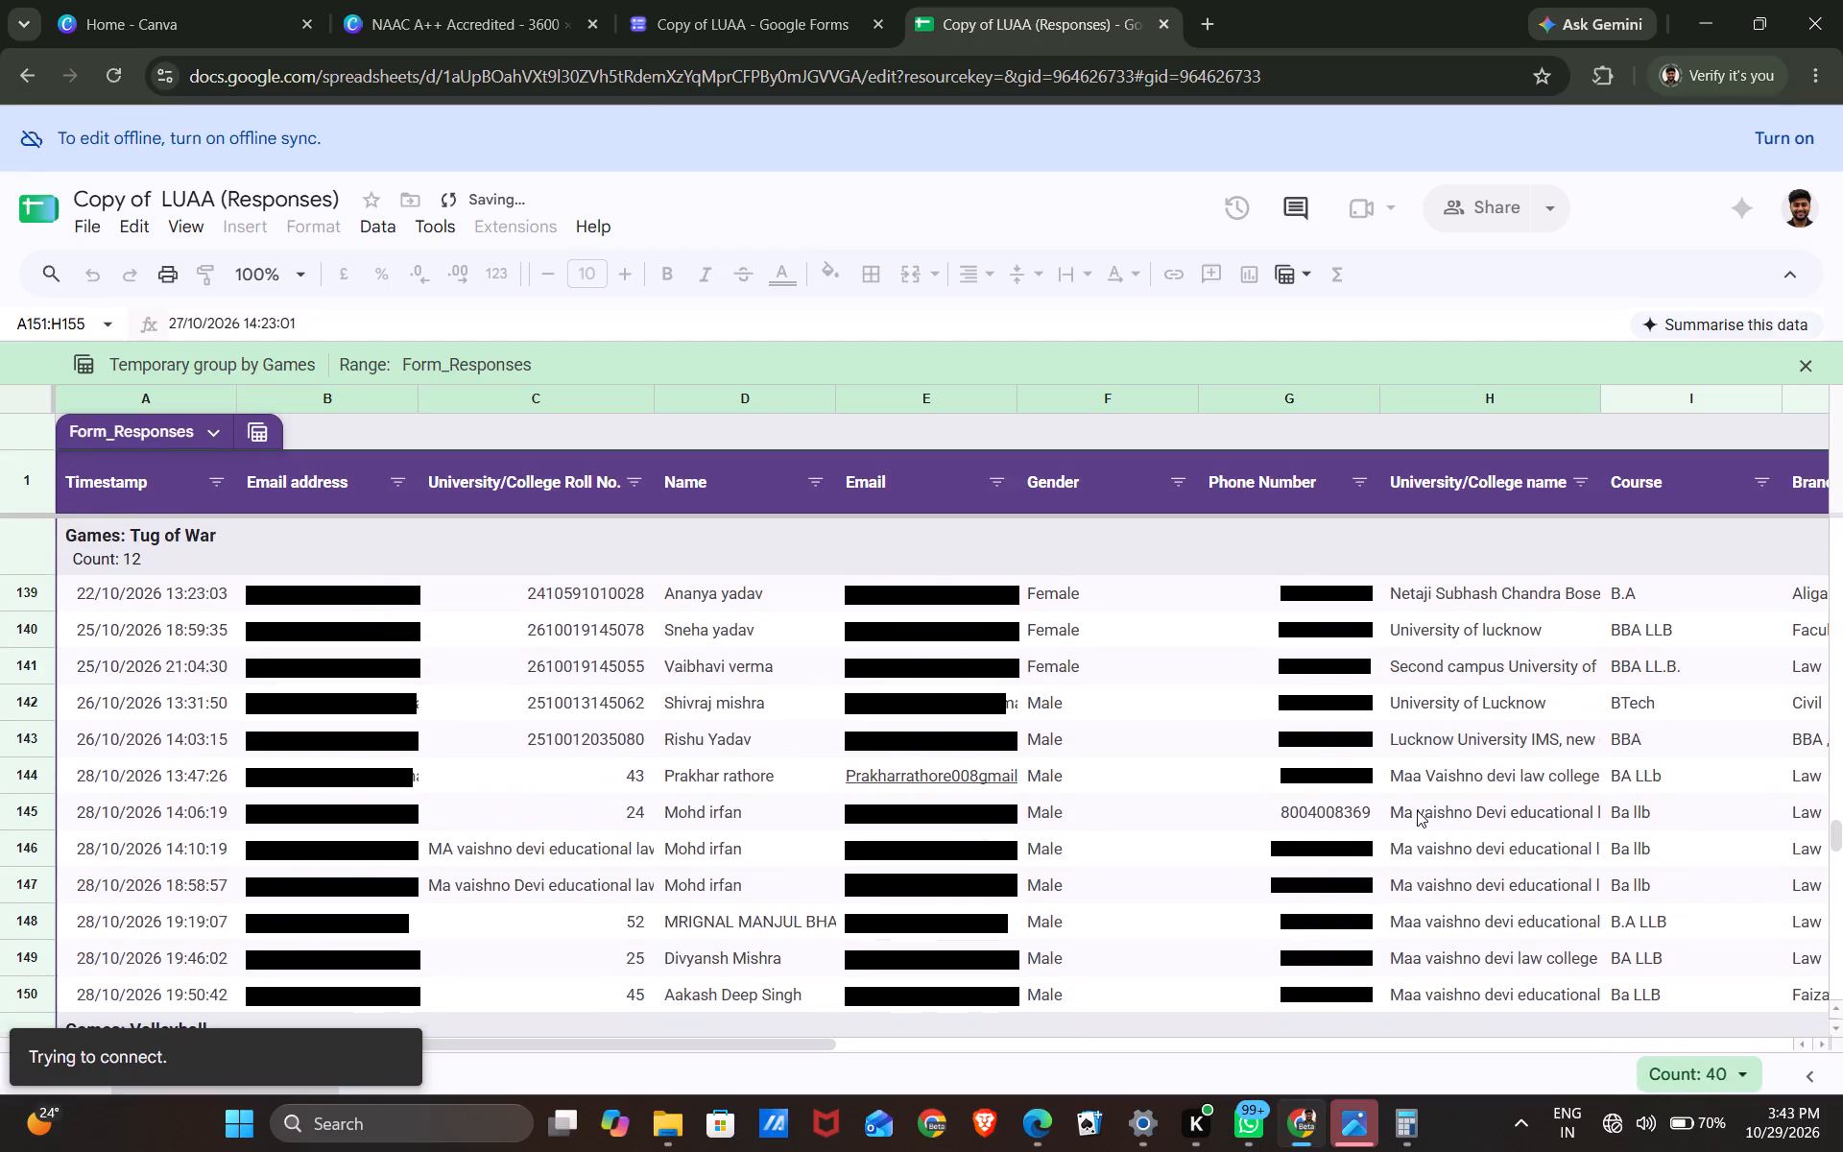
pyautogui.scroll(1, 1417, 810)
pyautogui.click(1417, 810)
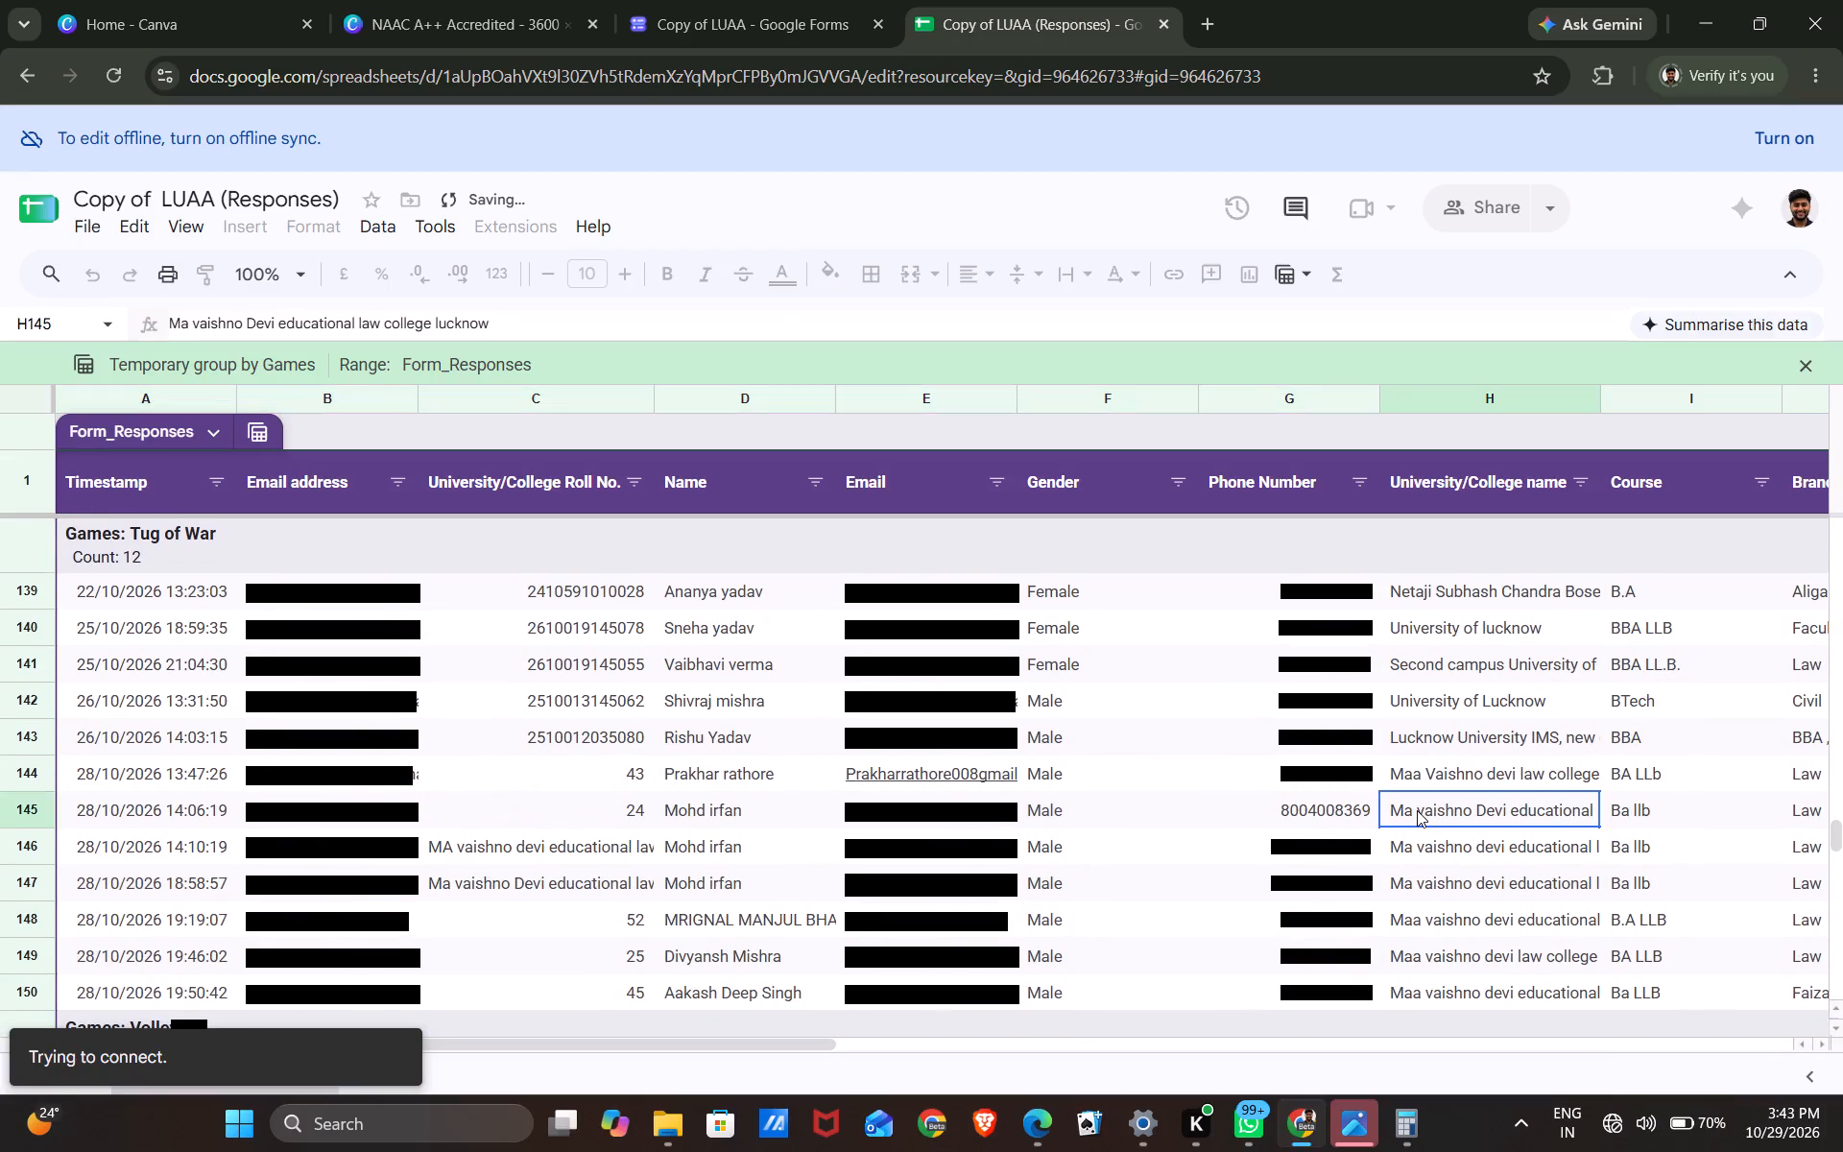
# Set the print range to the Volleyball entries, cells A151:L155, from Timestamp through Year, and proceed to the print preview.
pyautogui.scroll(-4, 1417, 810)
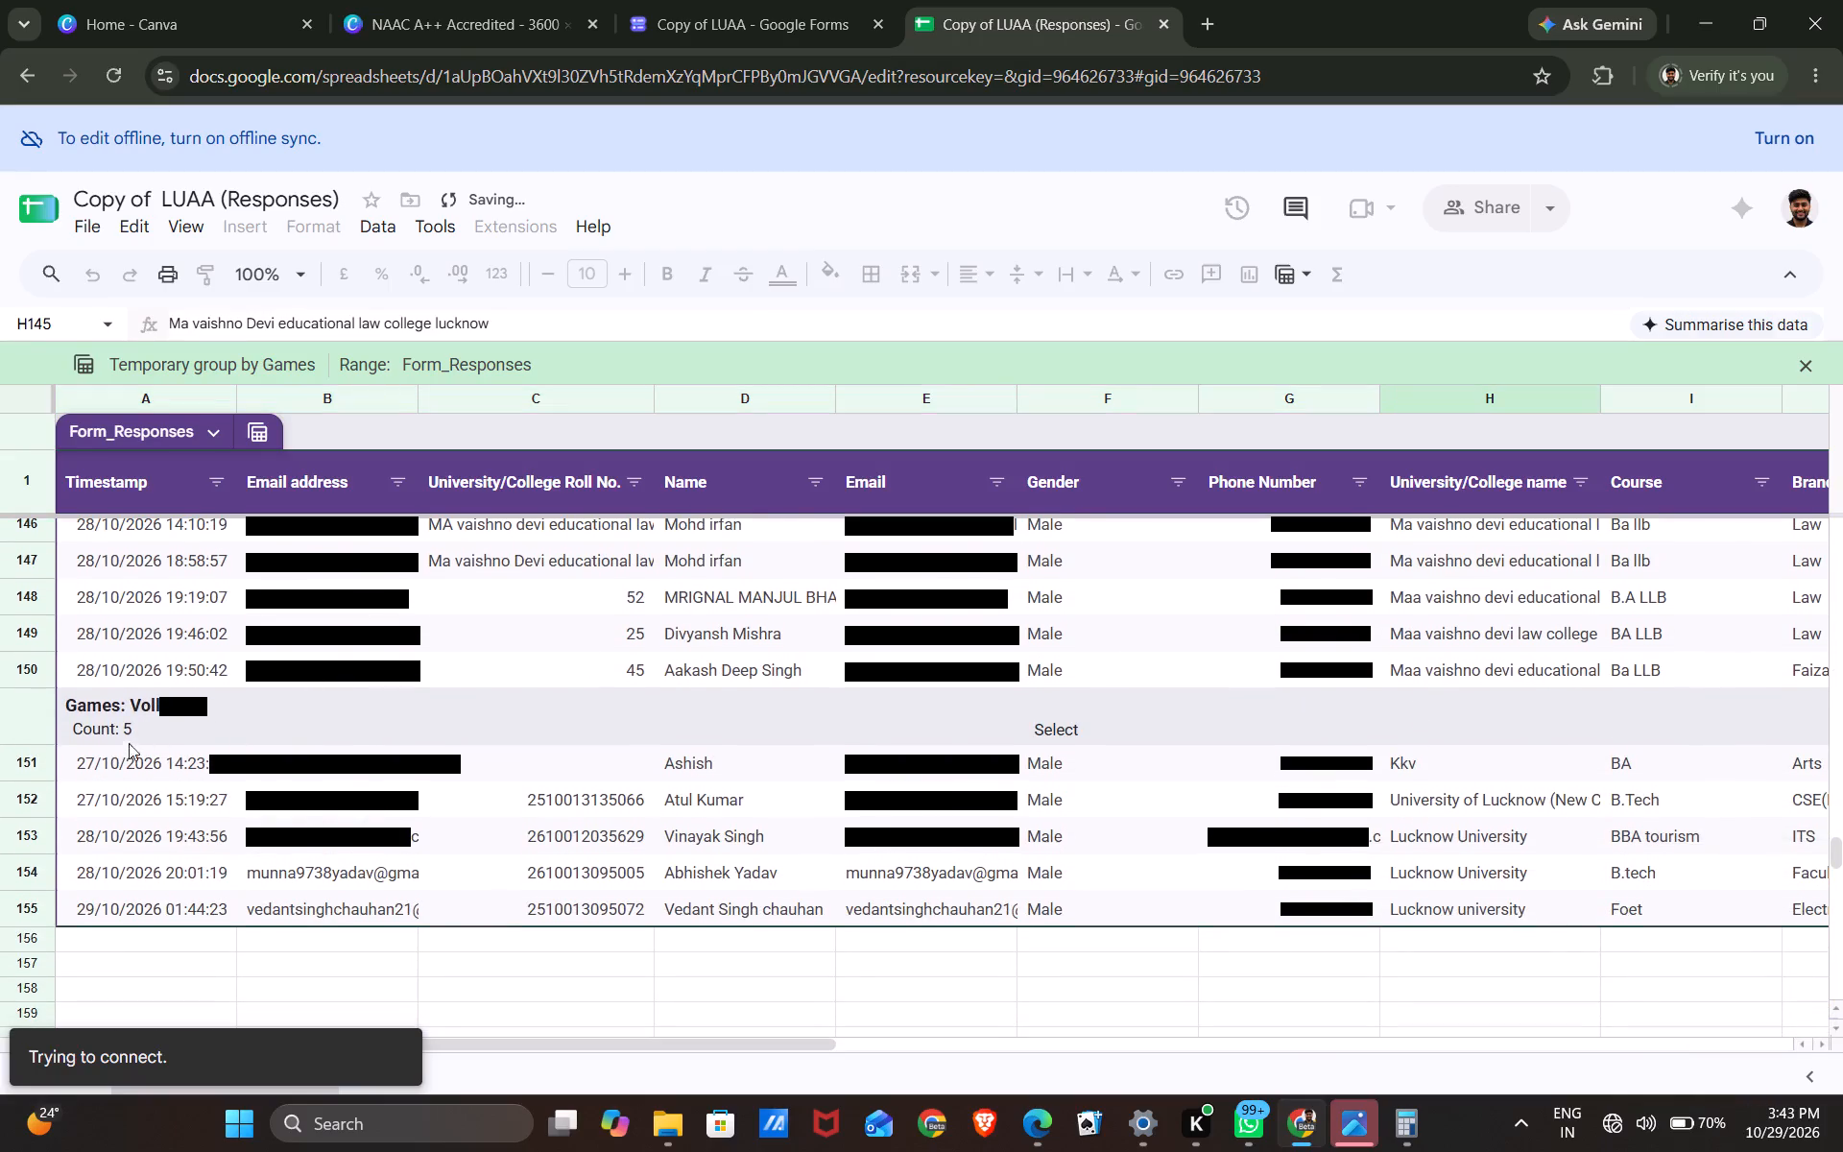
pyautogui.click(115, 762)
pyautogui.moveTo(115, 762); pyautogui.dragTo(1528, 950)
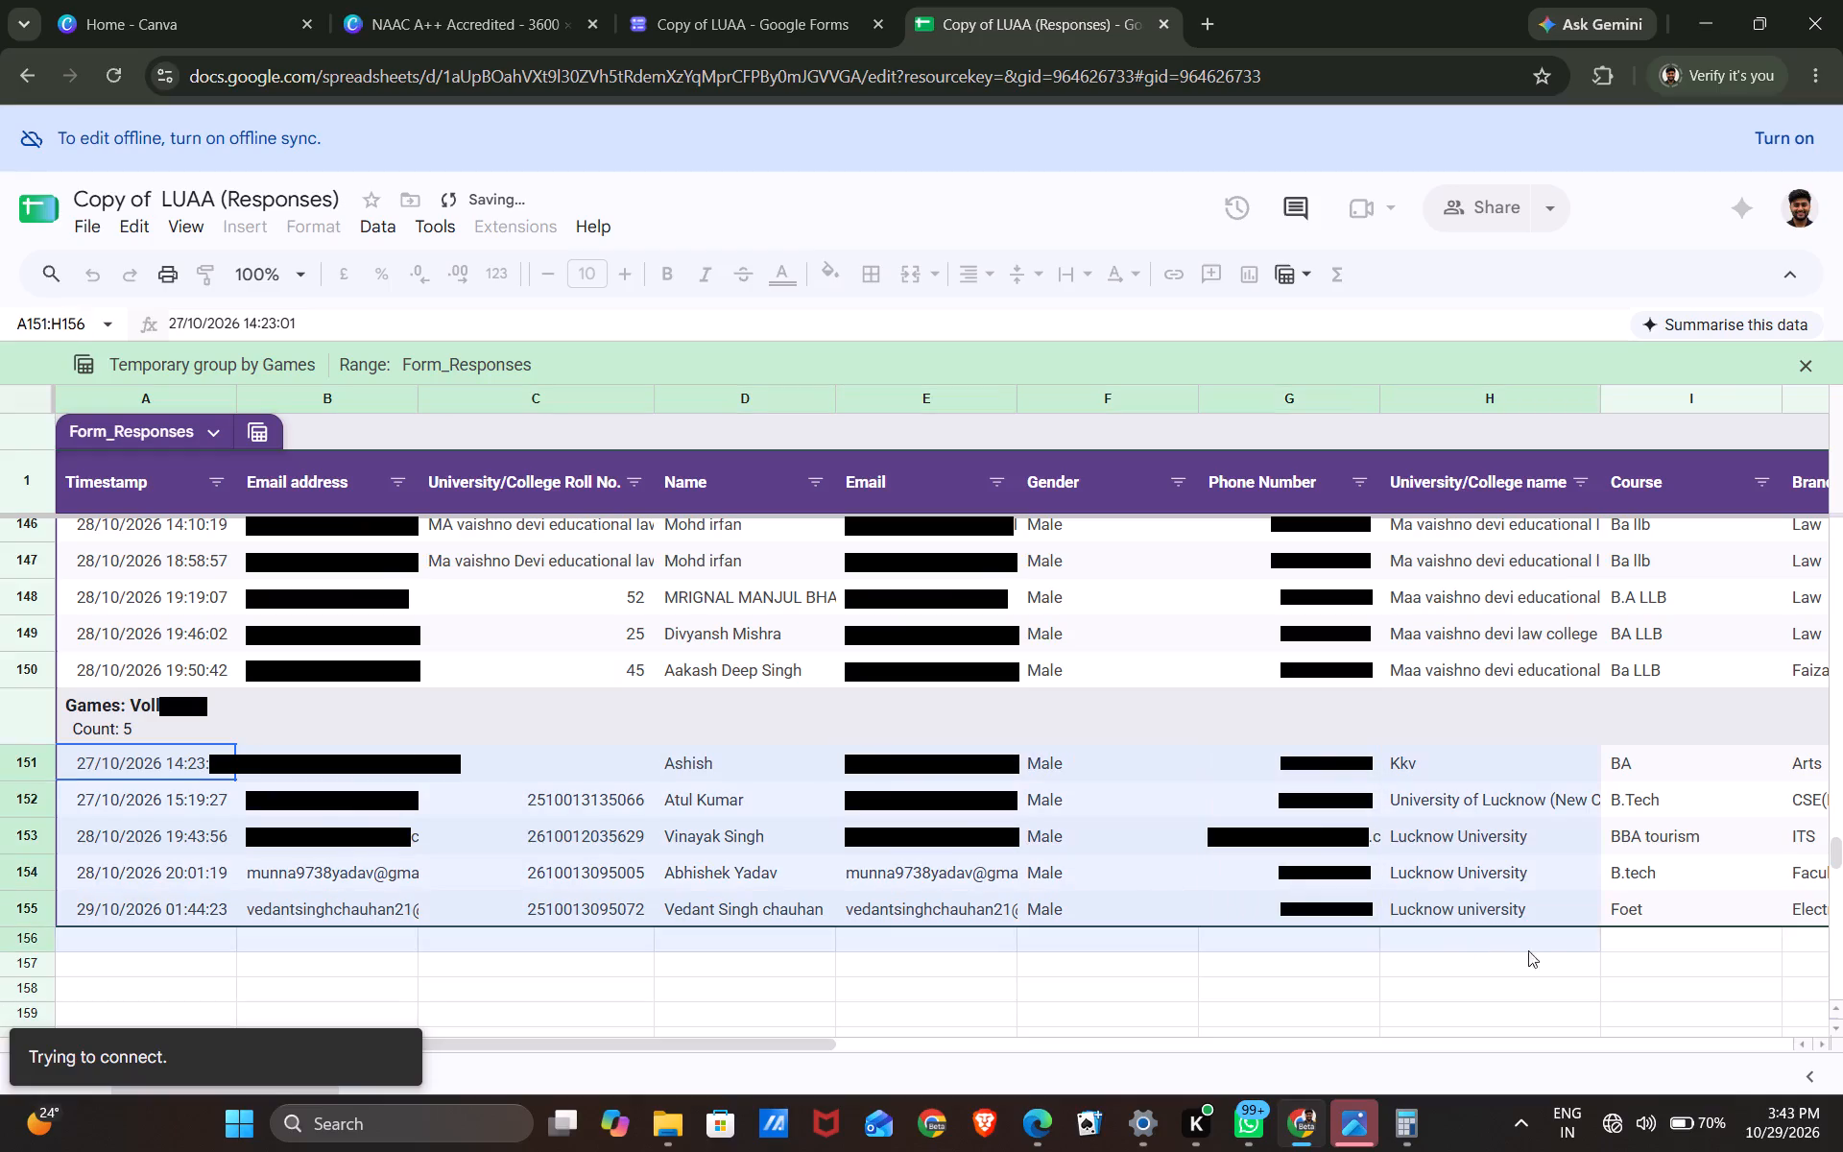
pyautogui.moveTo(1528, 950); pyautogui.dragTo(1835, 917)
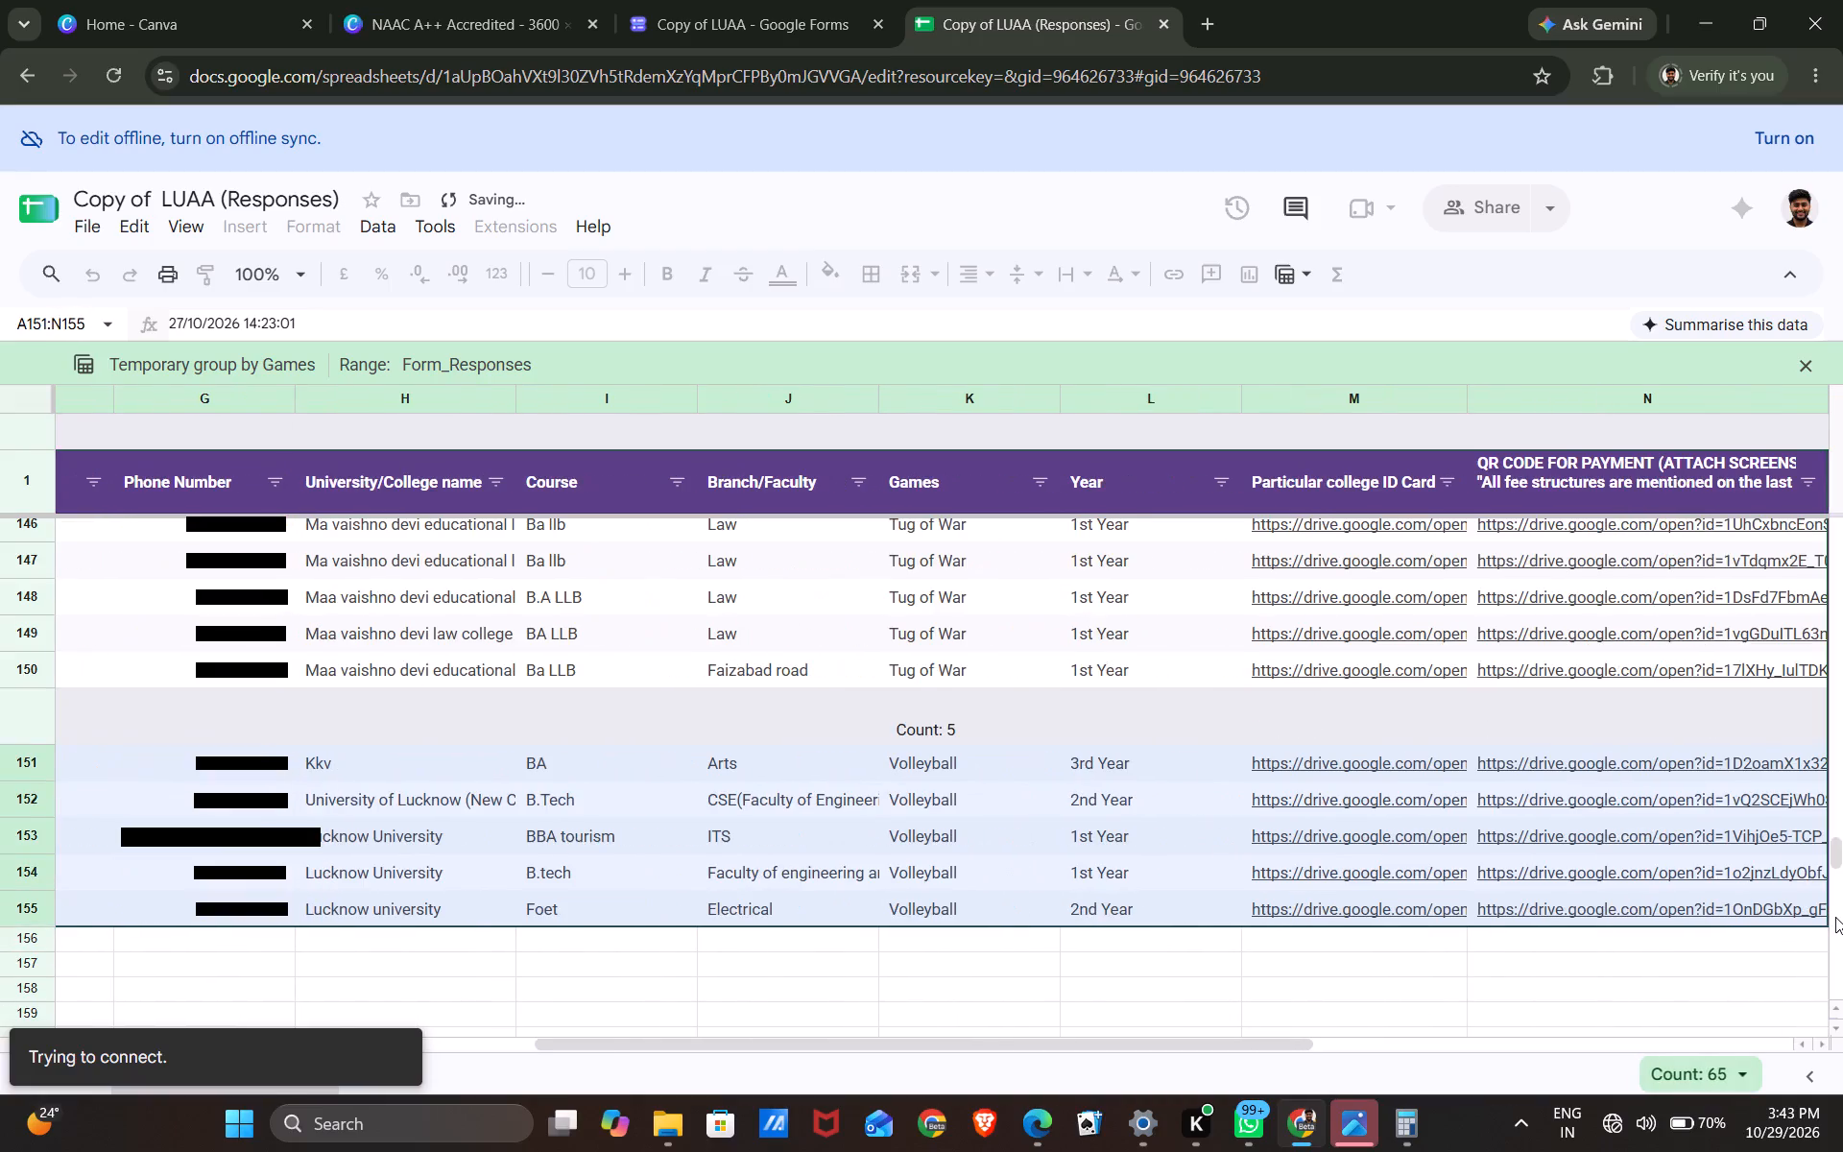
pyautogui.moveTo(1835, 917); pyautogui.dragTo(1042, 903)
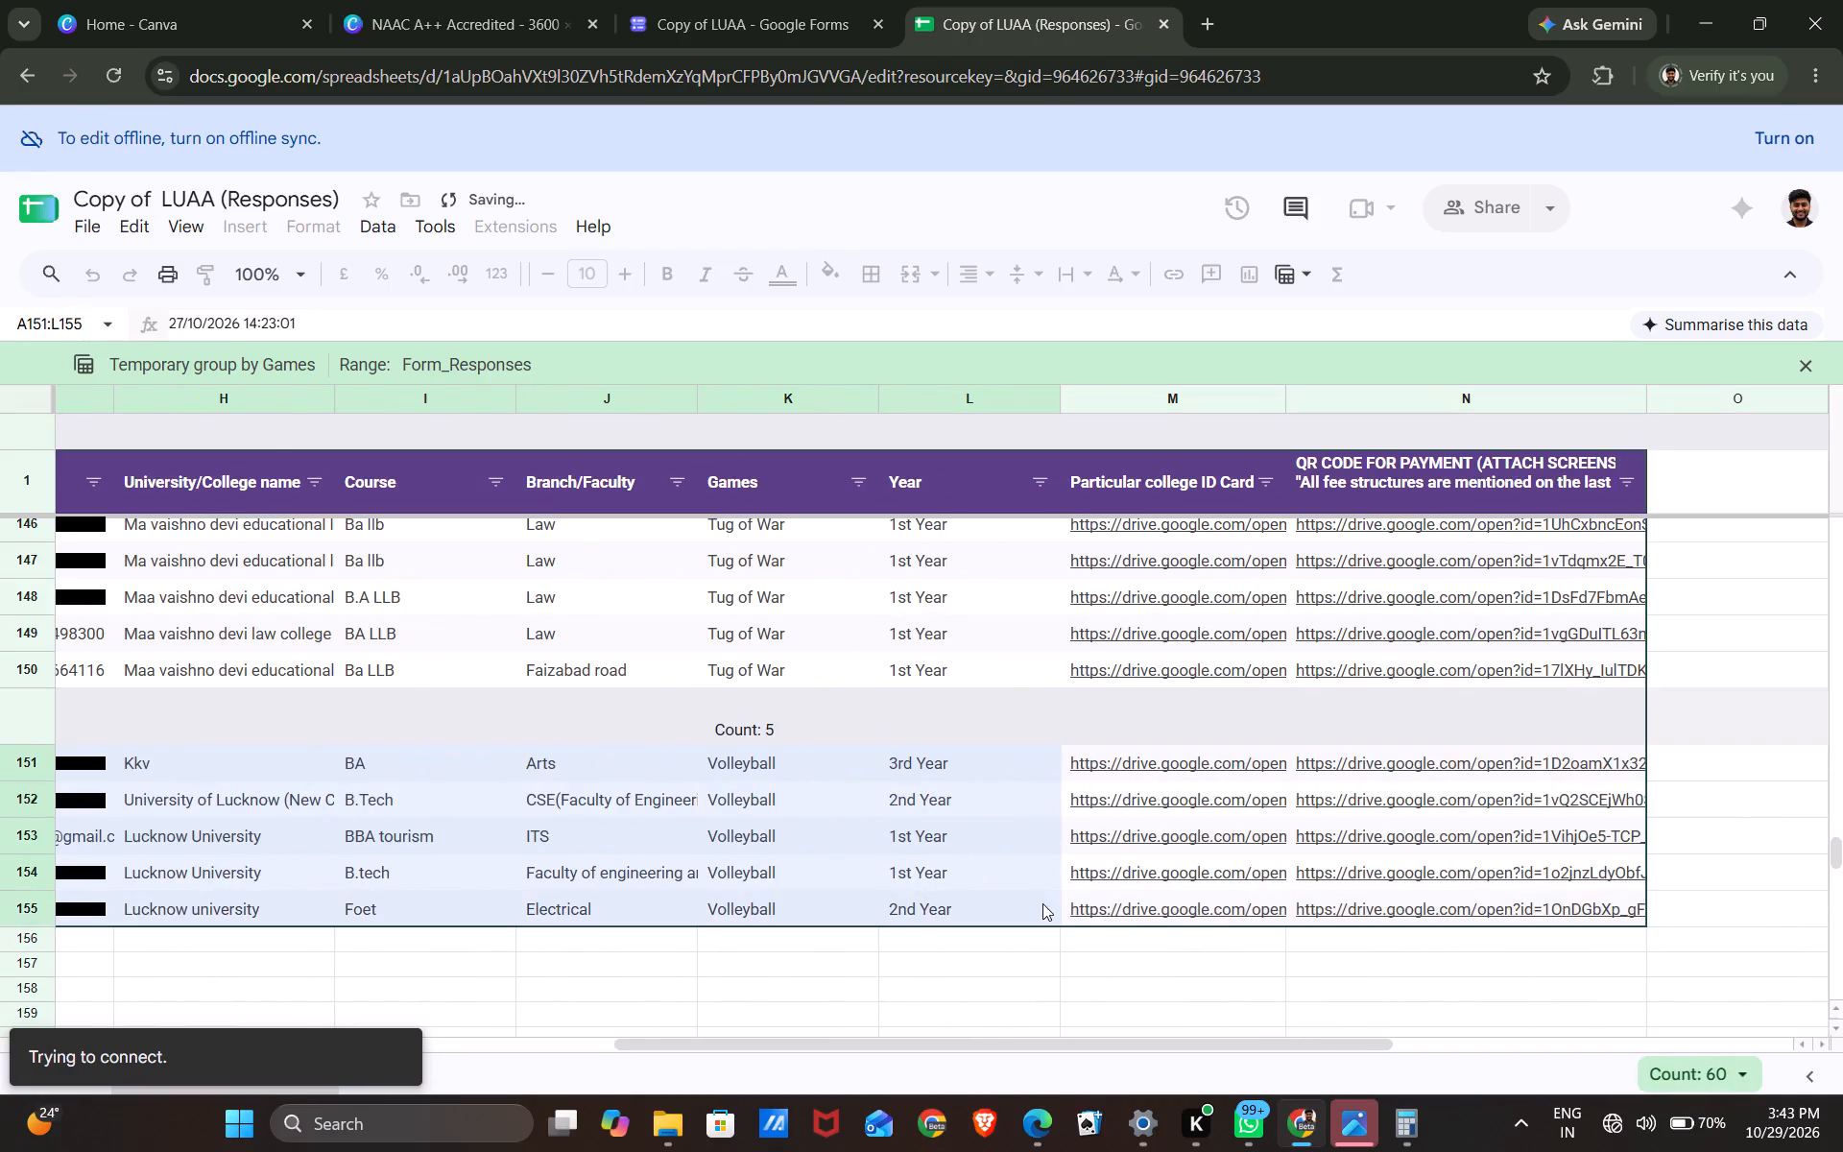
pyautogui.moveTo(1042, 903); pyautogui.dragTo(1045, 903)
pyautogui.hotkey('ctrl', 'p')
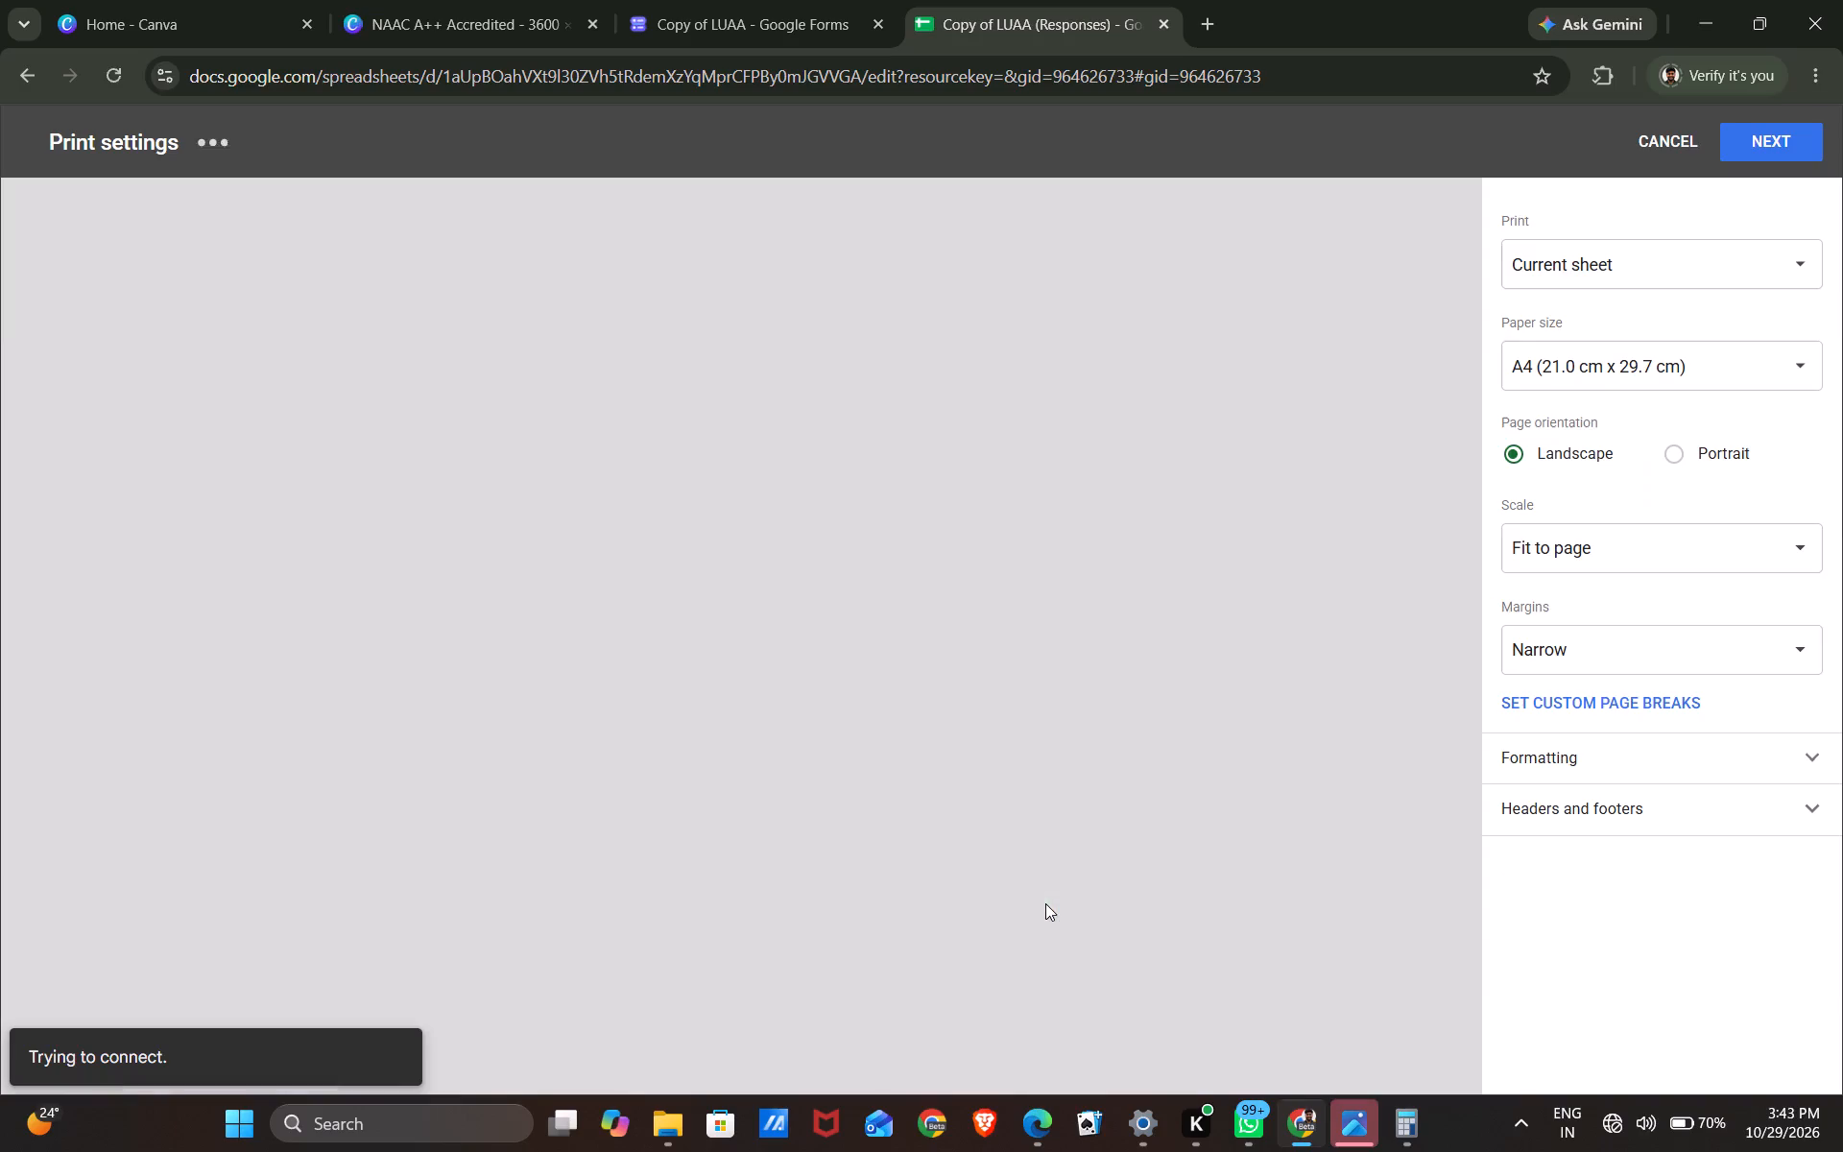
pyautogui.click(1781, 250)
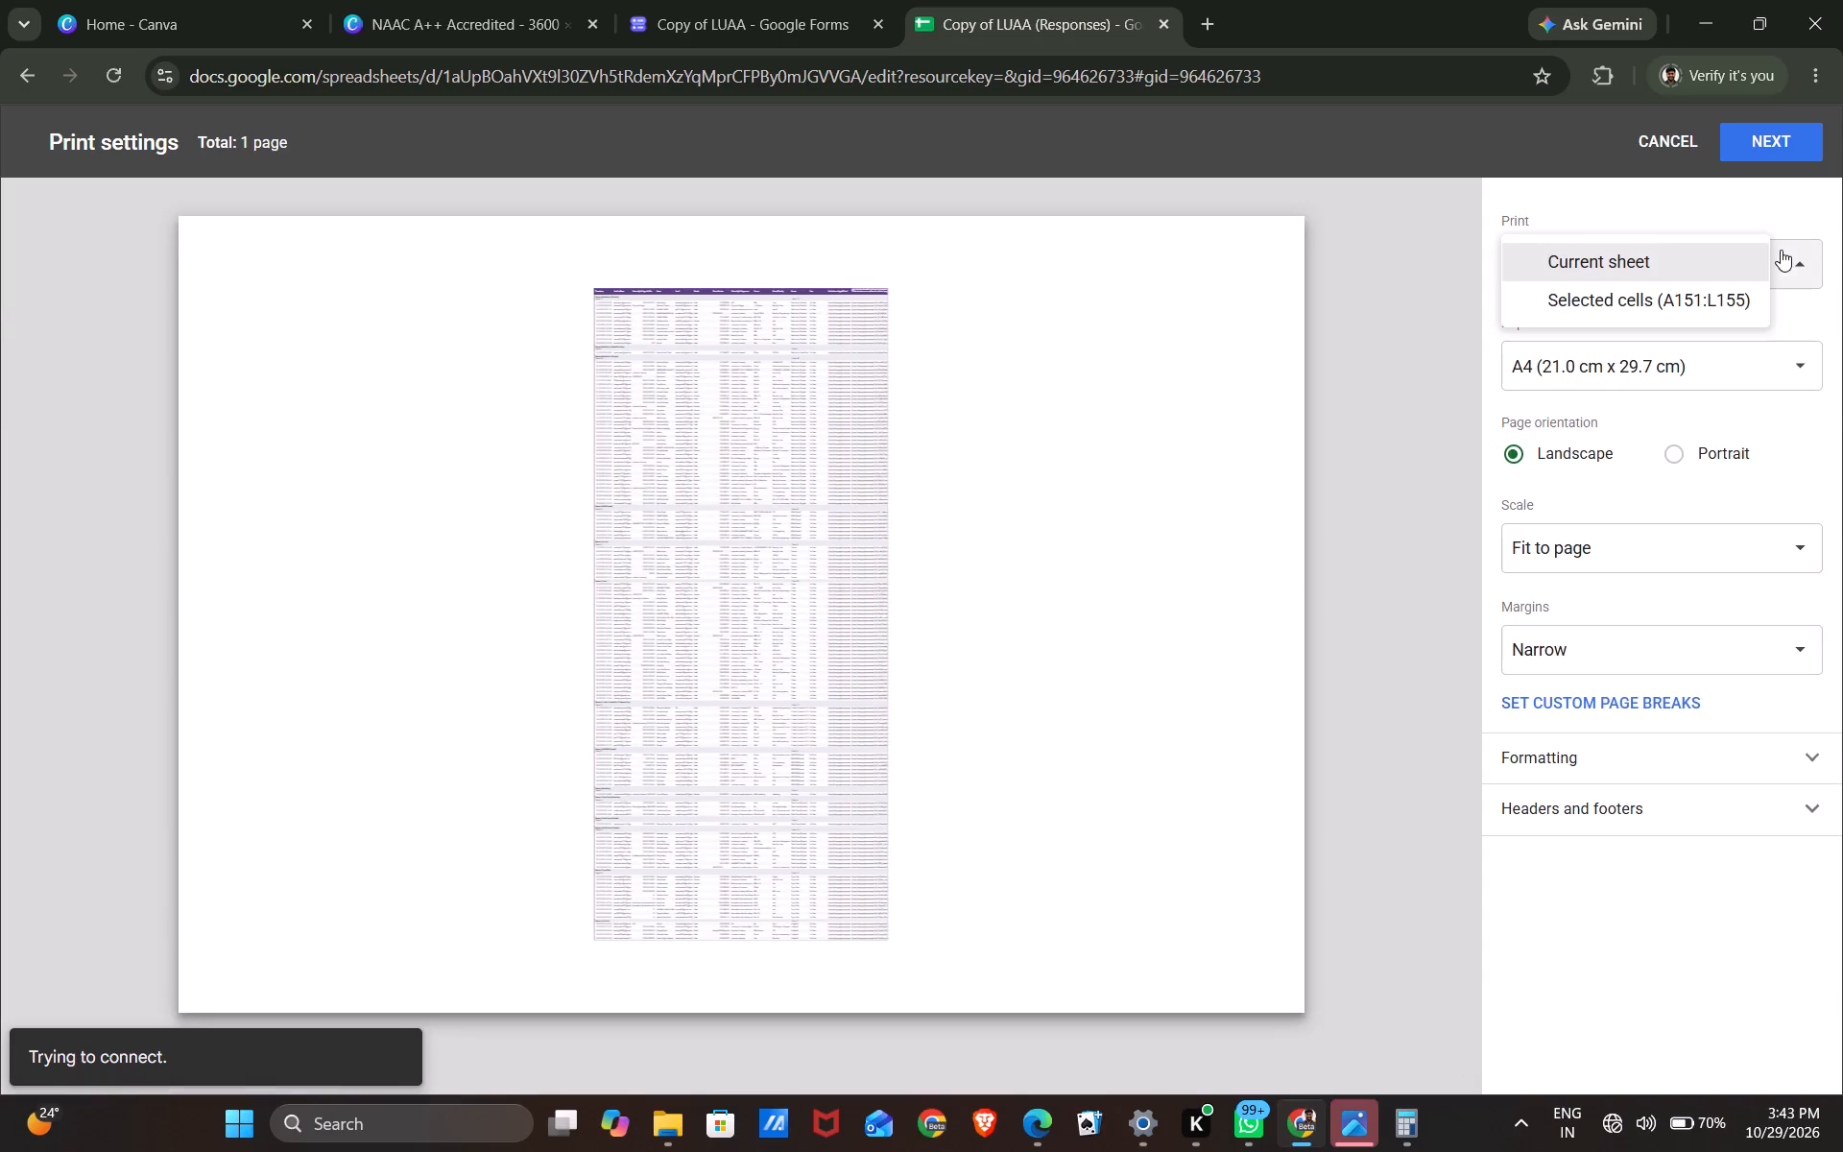
pyautogui.click(1649, 299)
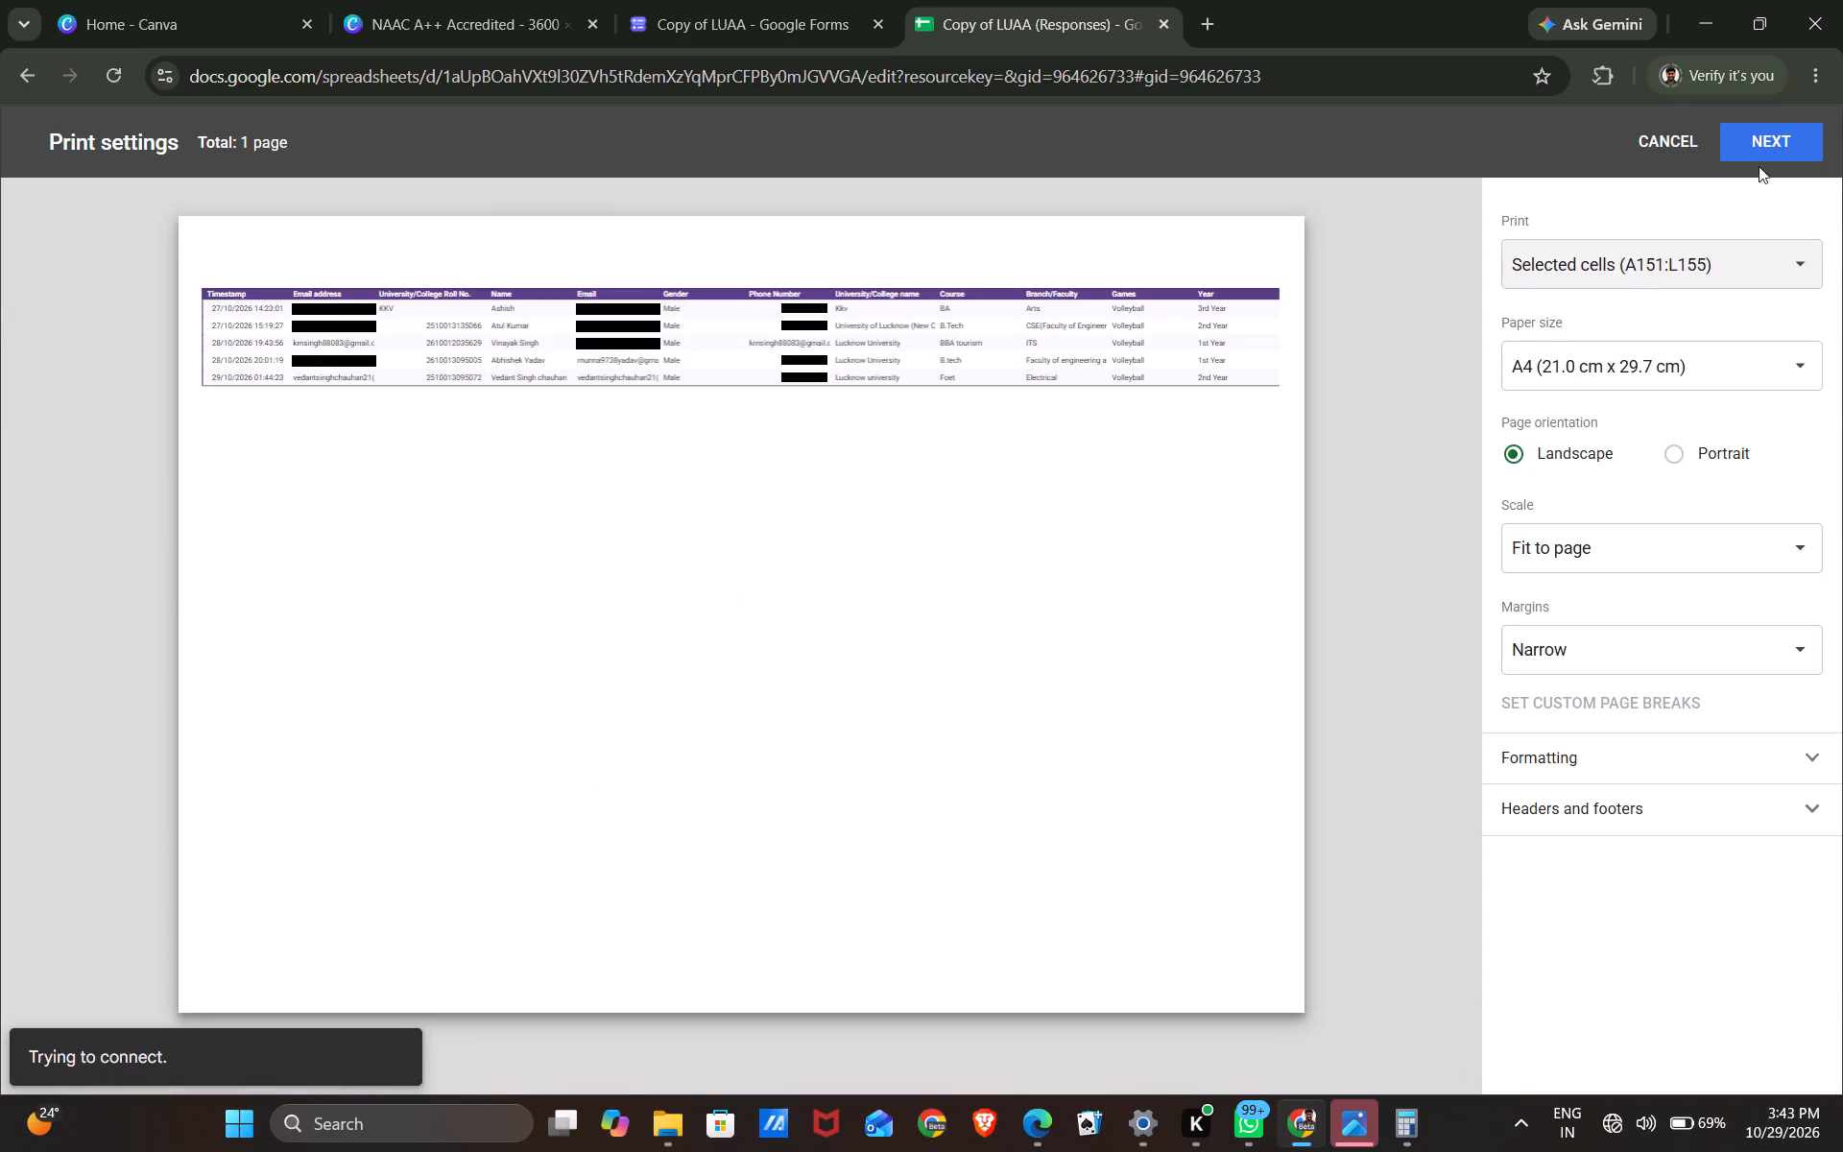
pyautogui.click(1783, 140)
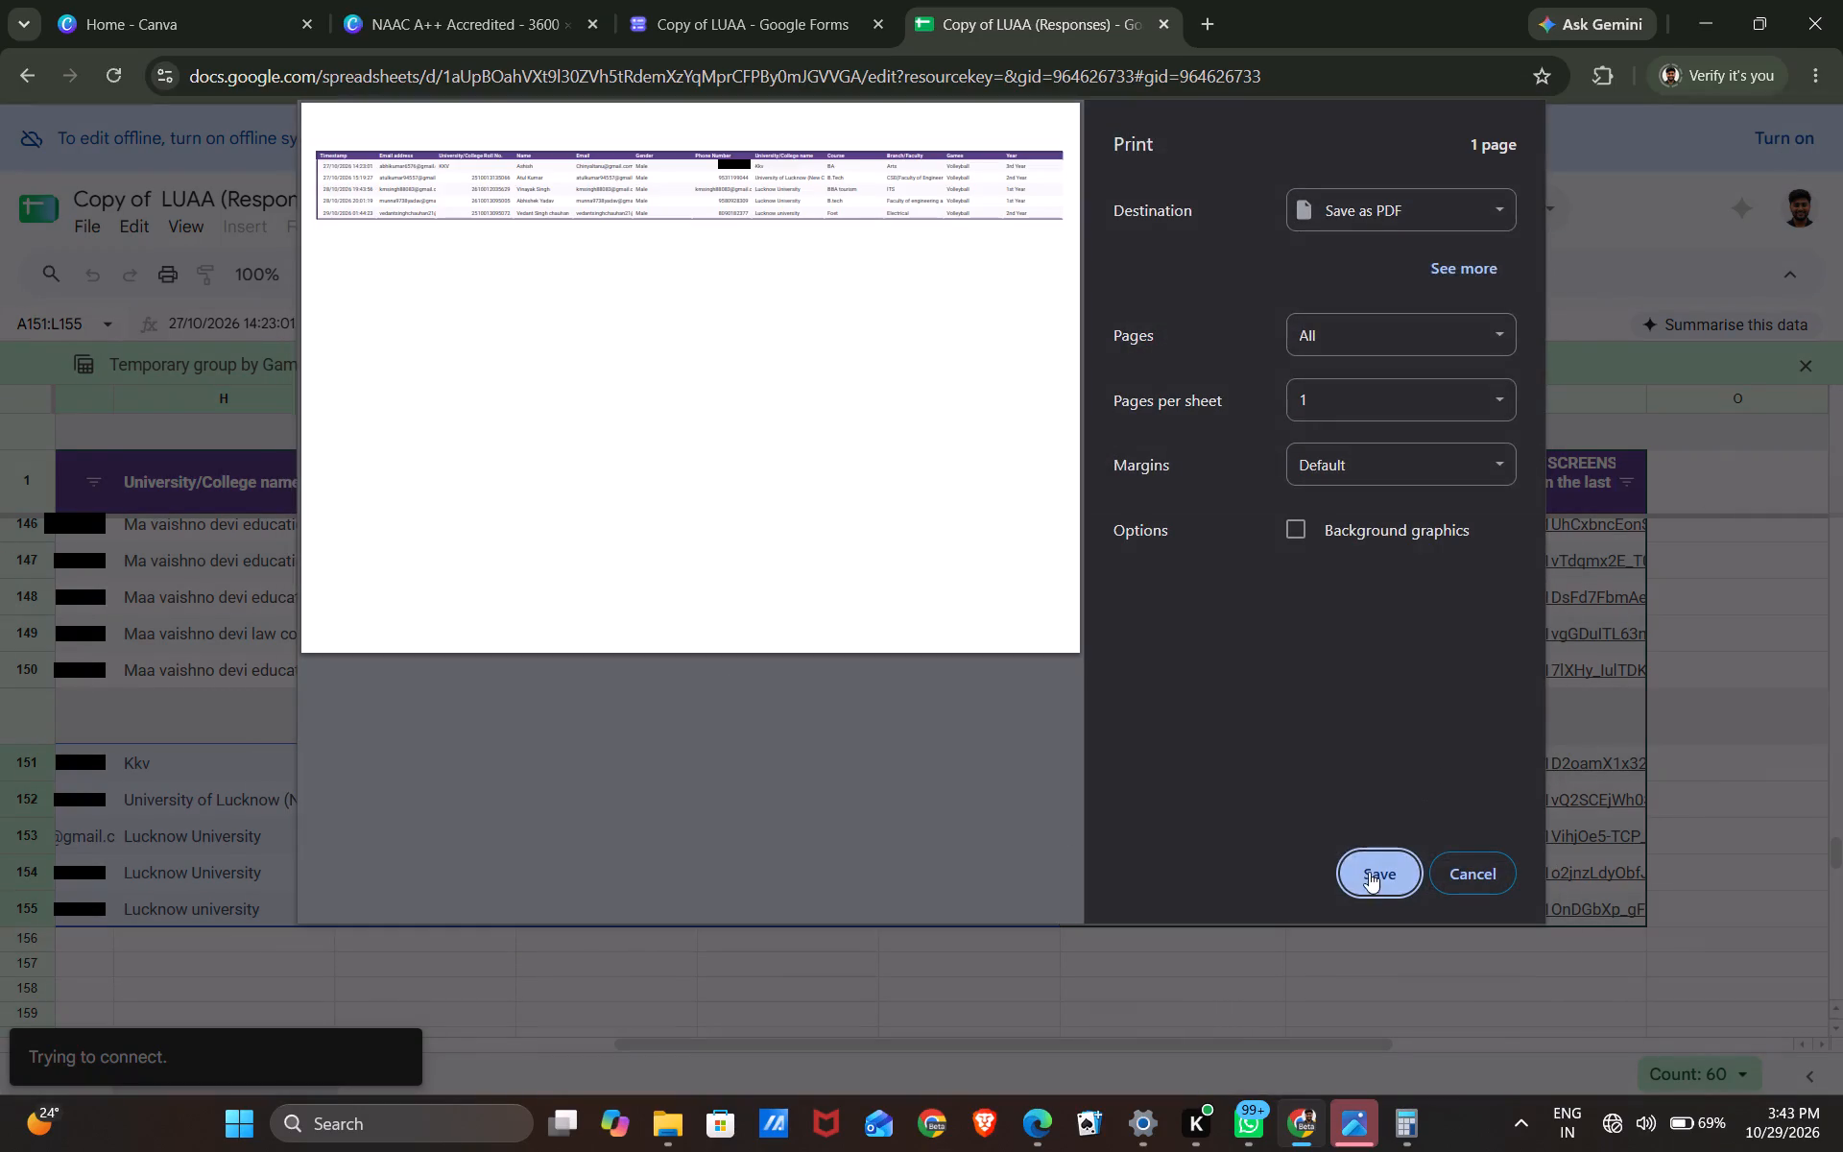
# Save the Volleyball printout as a PDF named "volleyball" in the Downloads folder.
pyautogui.click(1371, 879)
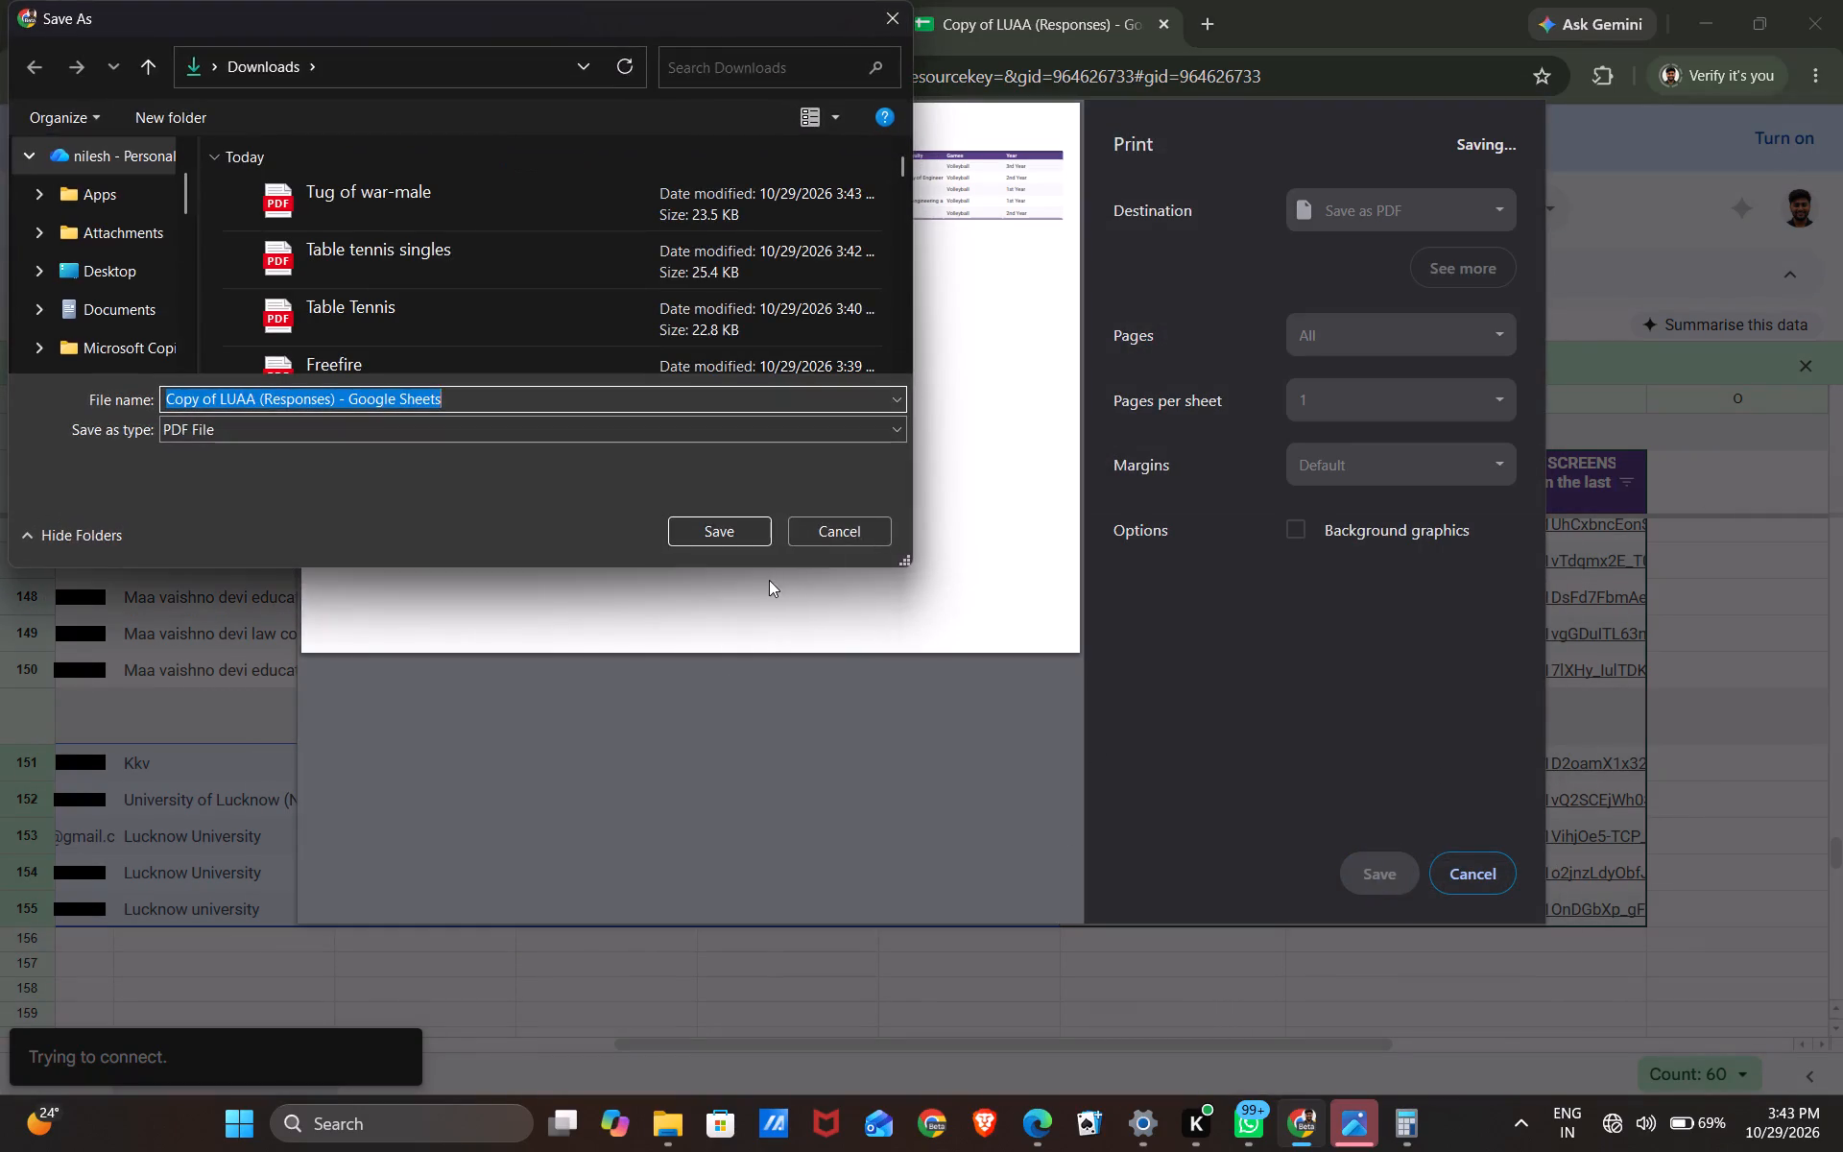
pyautogui.press('BackSpace')
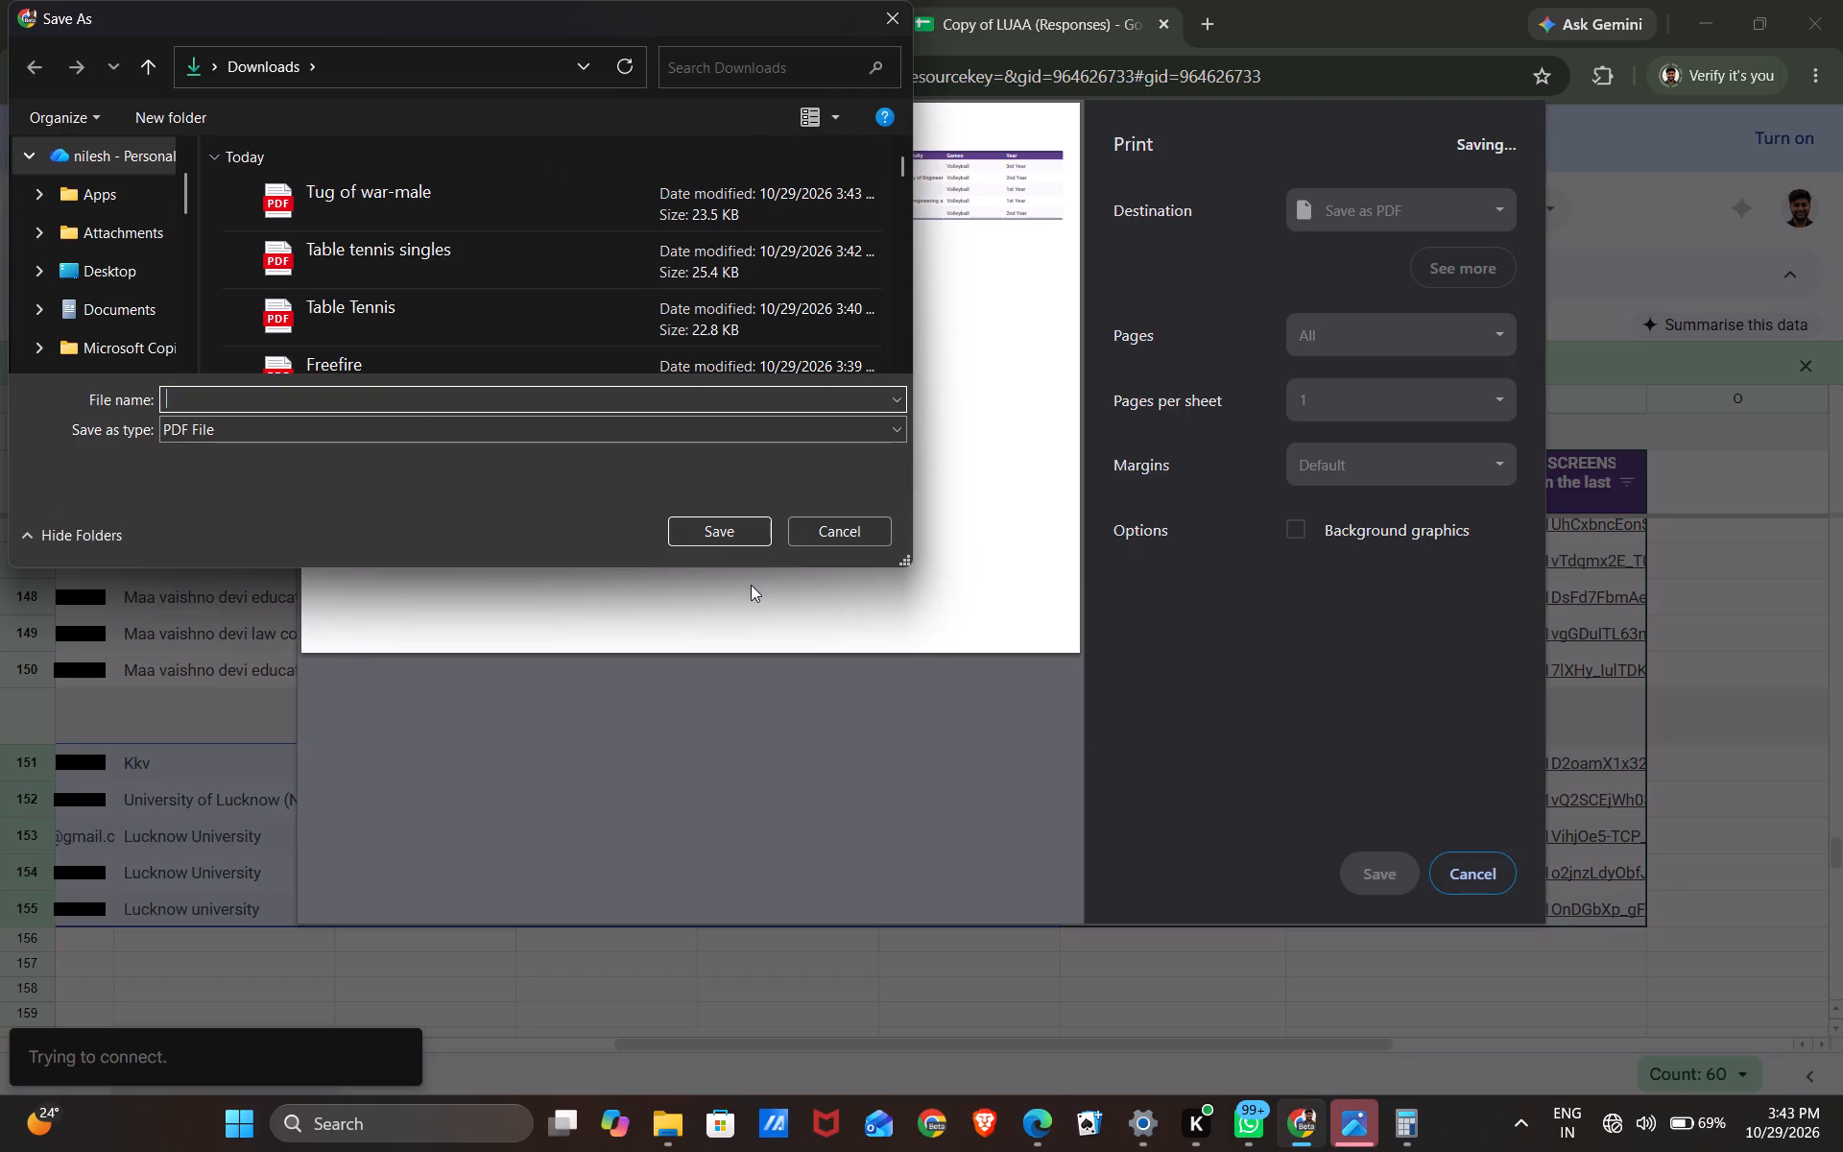
pyautogui.write('volleyball')
pyautogui.press('Return')
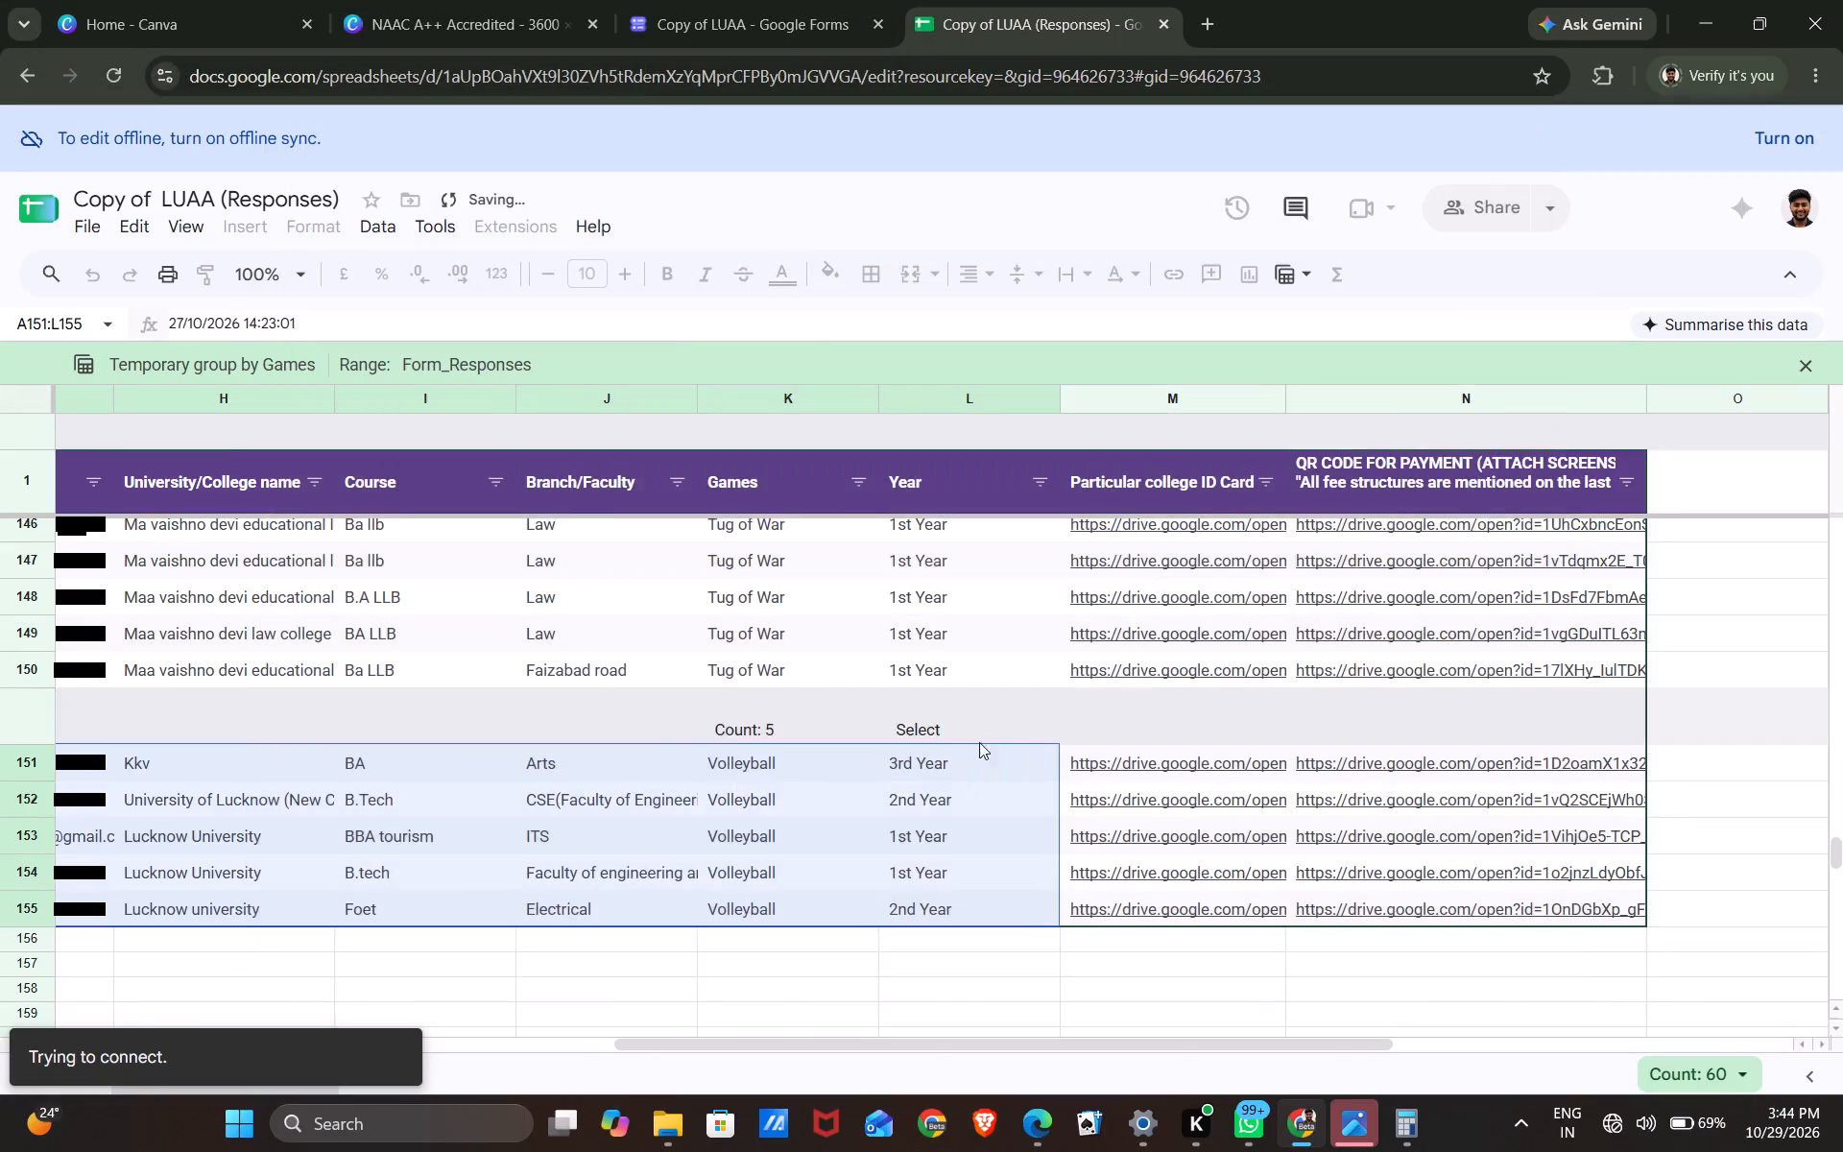
# Switch to the Downloads folder in File Explorer and refresh its file list.
pyautogui.hscroll(11, 958, 740)
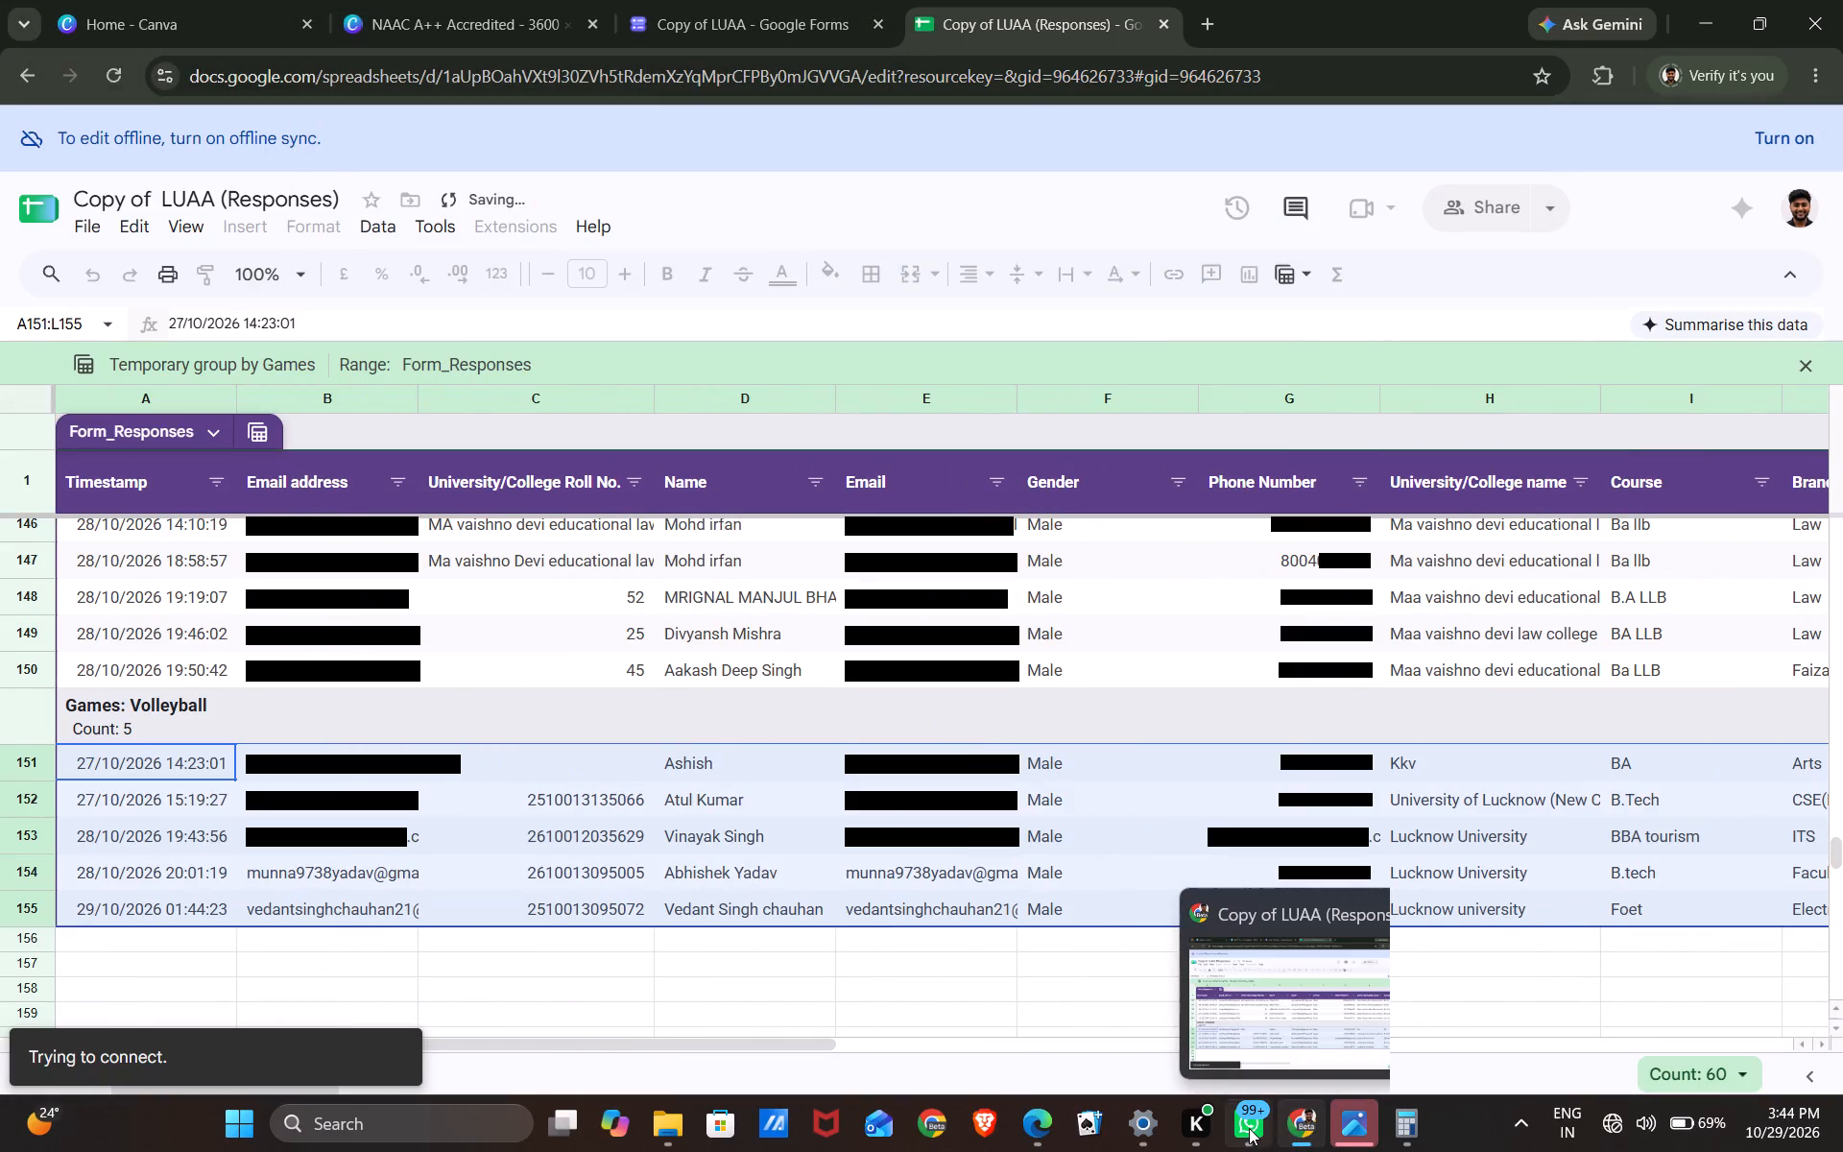
pyautogui.click(668, 1128)
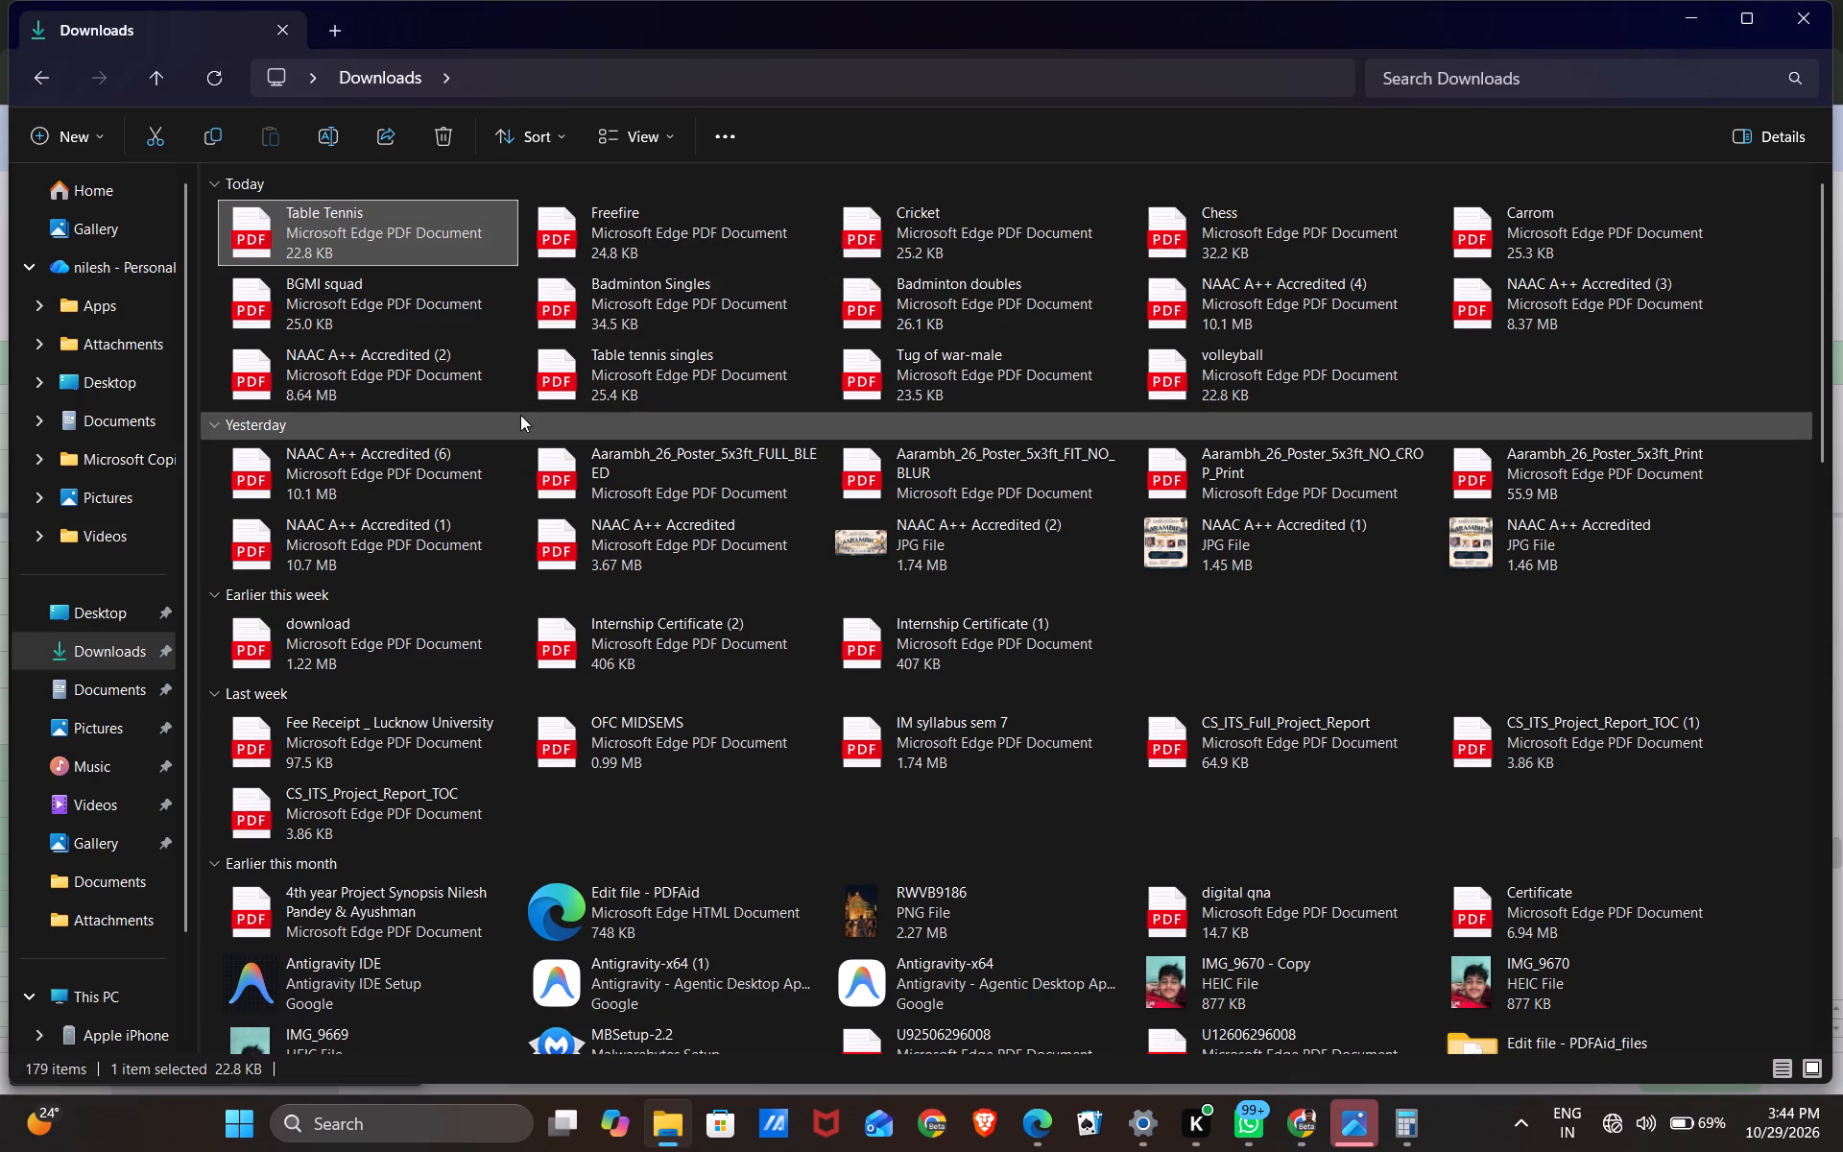
pyautogui.scroll(9, 520, 415)
pyautogui.click(216, 80)
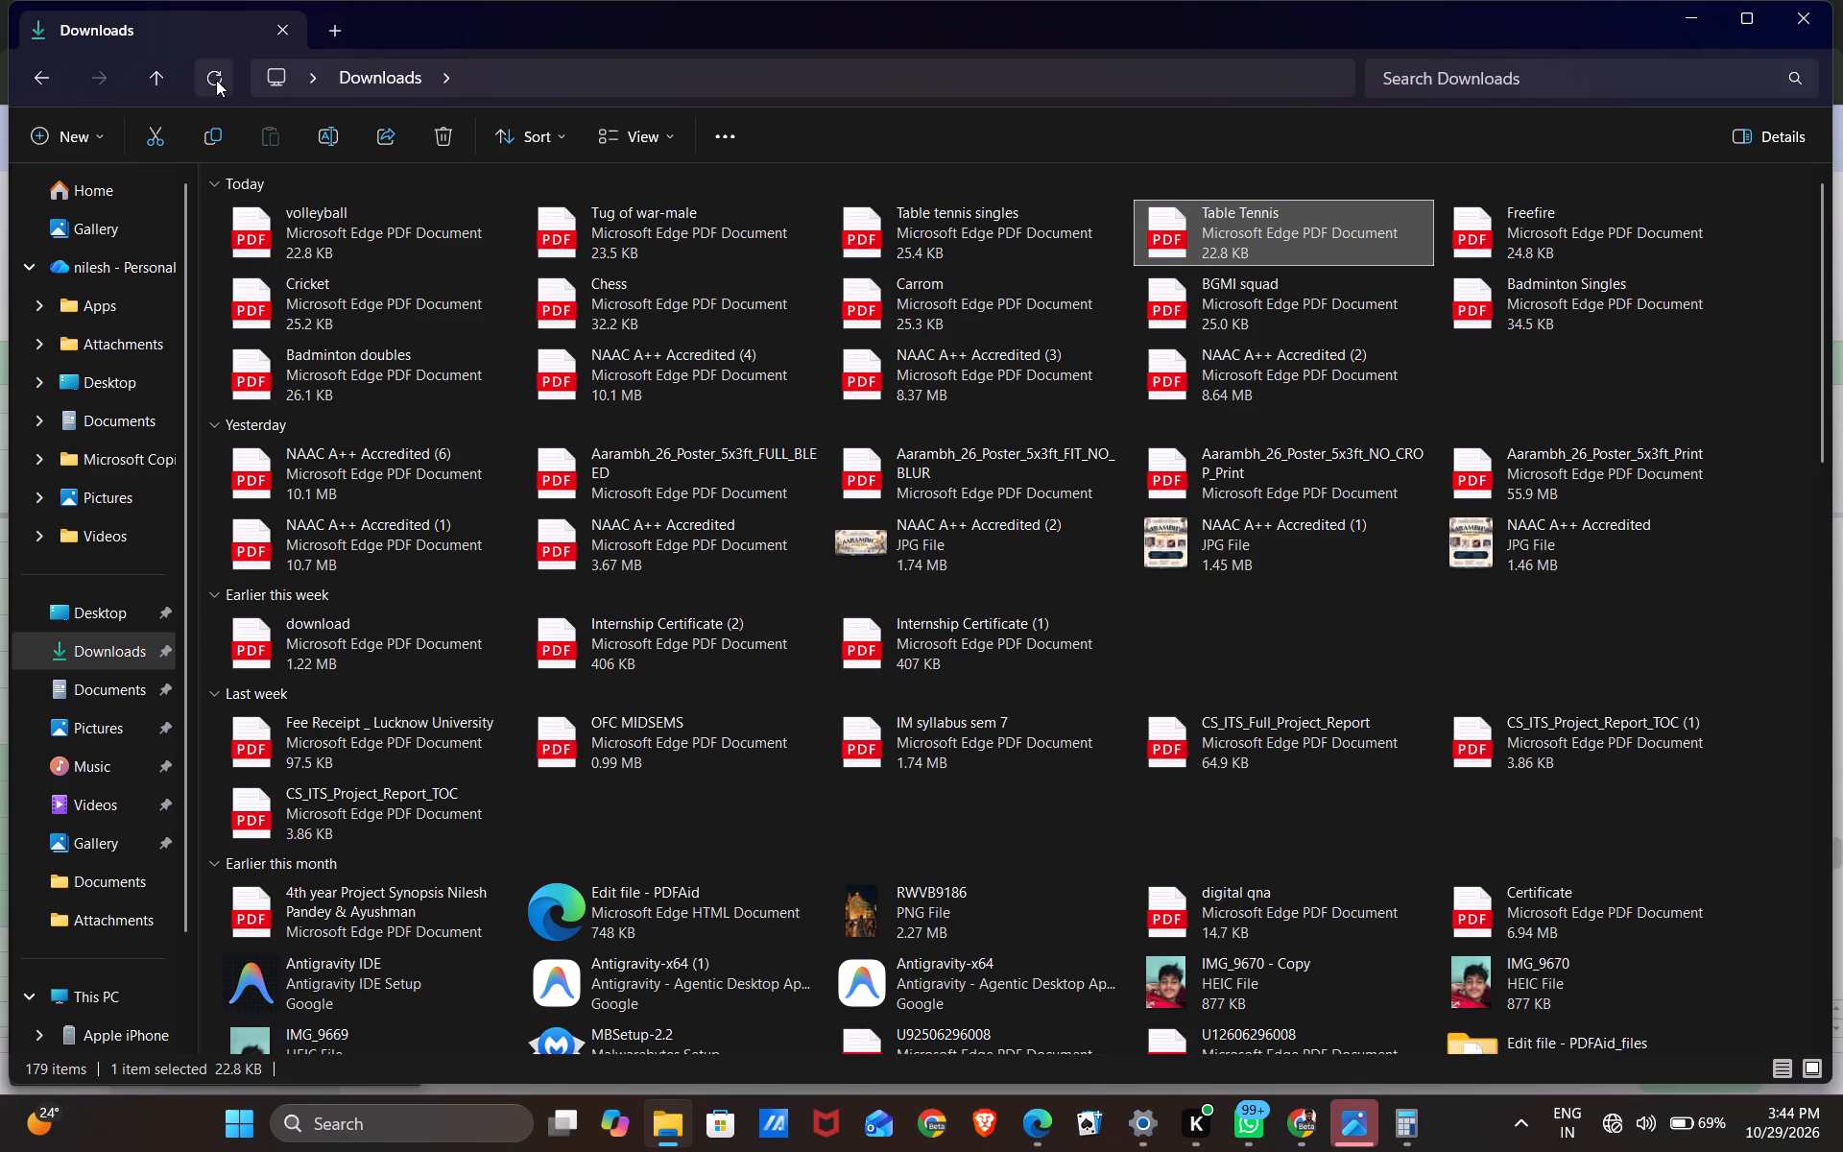
# Rename the "Tug of war-male" PDF as "Tug of war".
pyautogui.rightClick(661, 224)
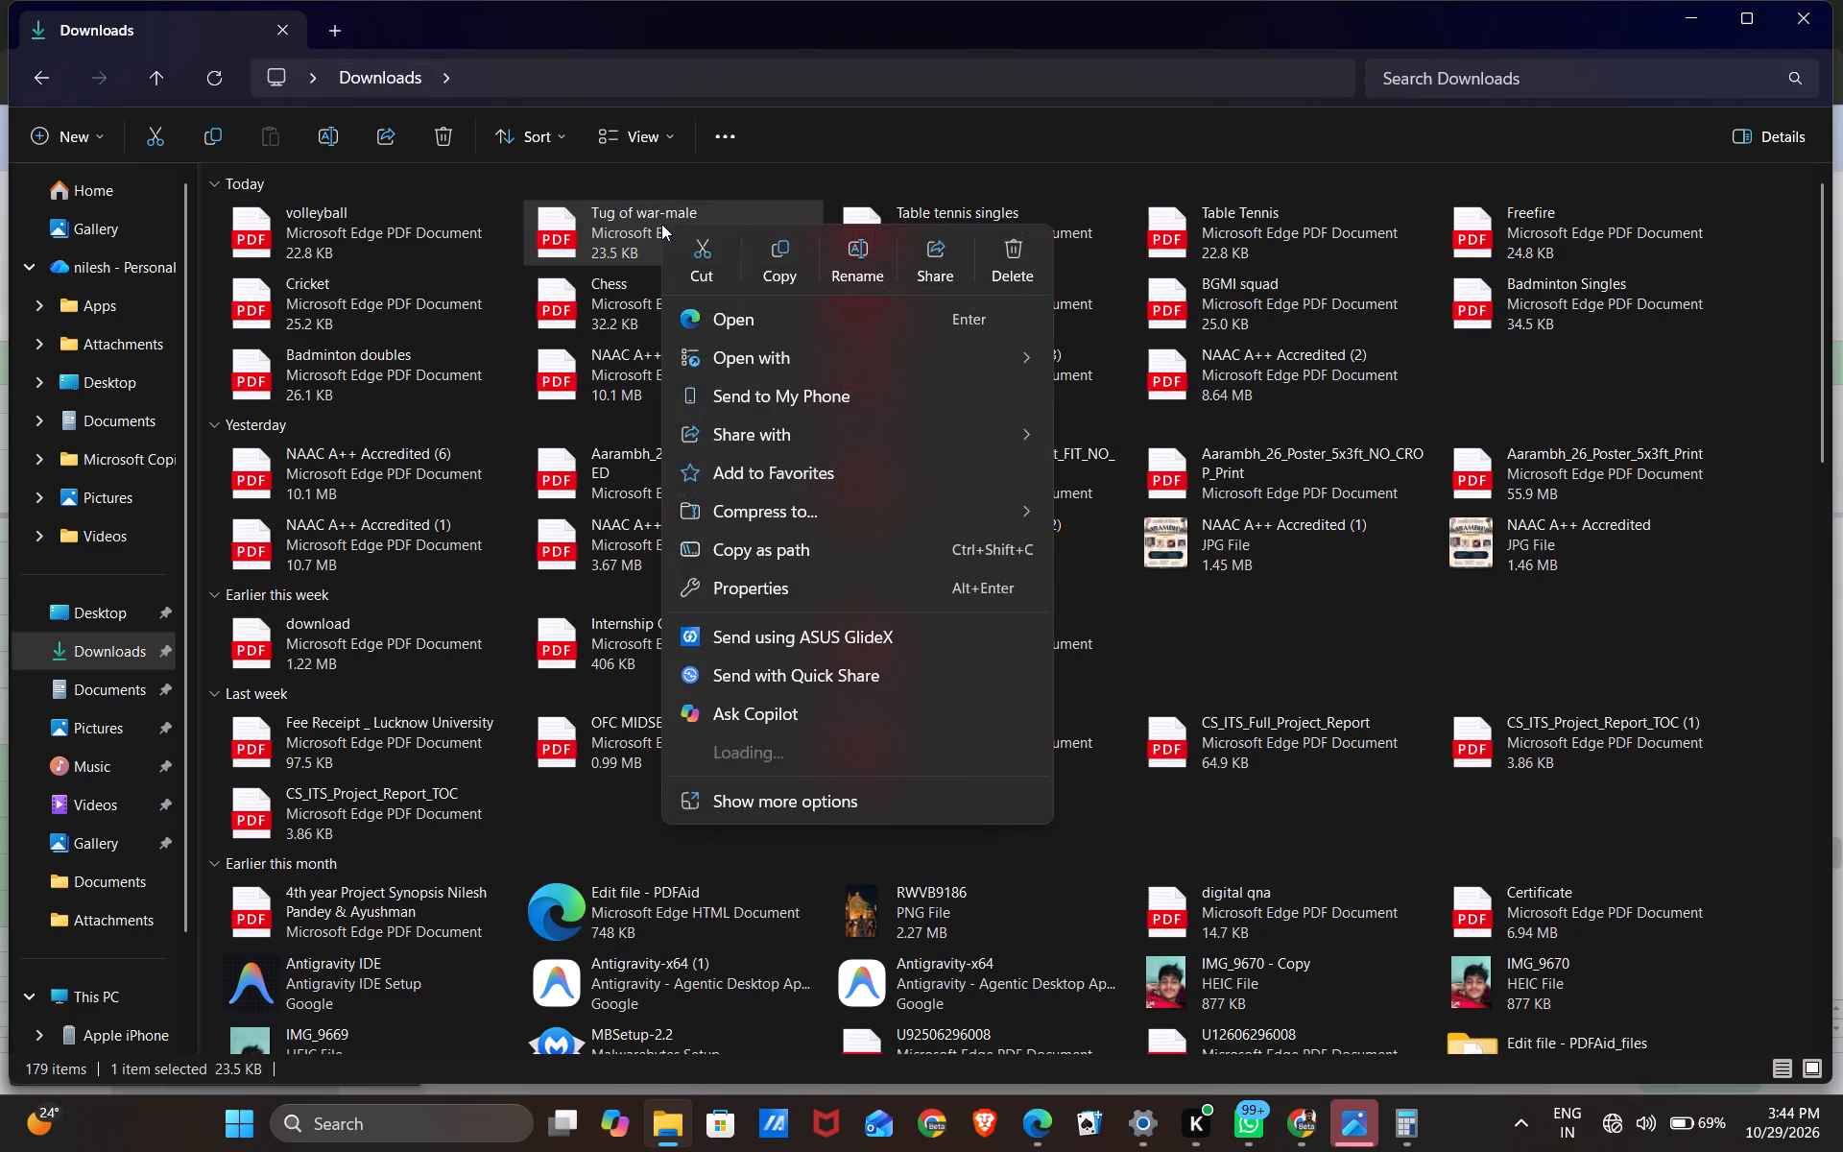
pyautogui.click(857, 275)
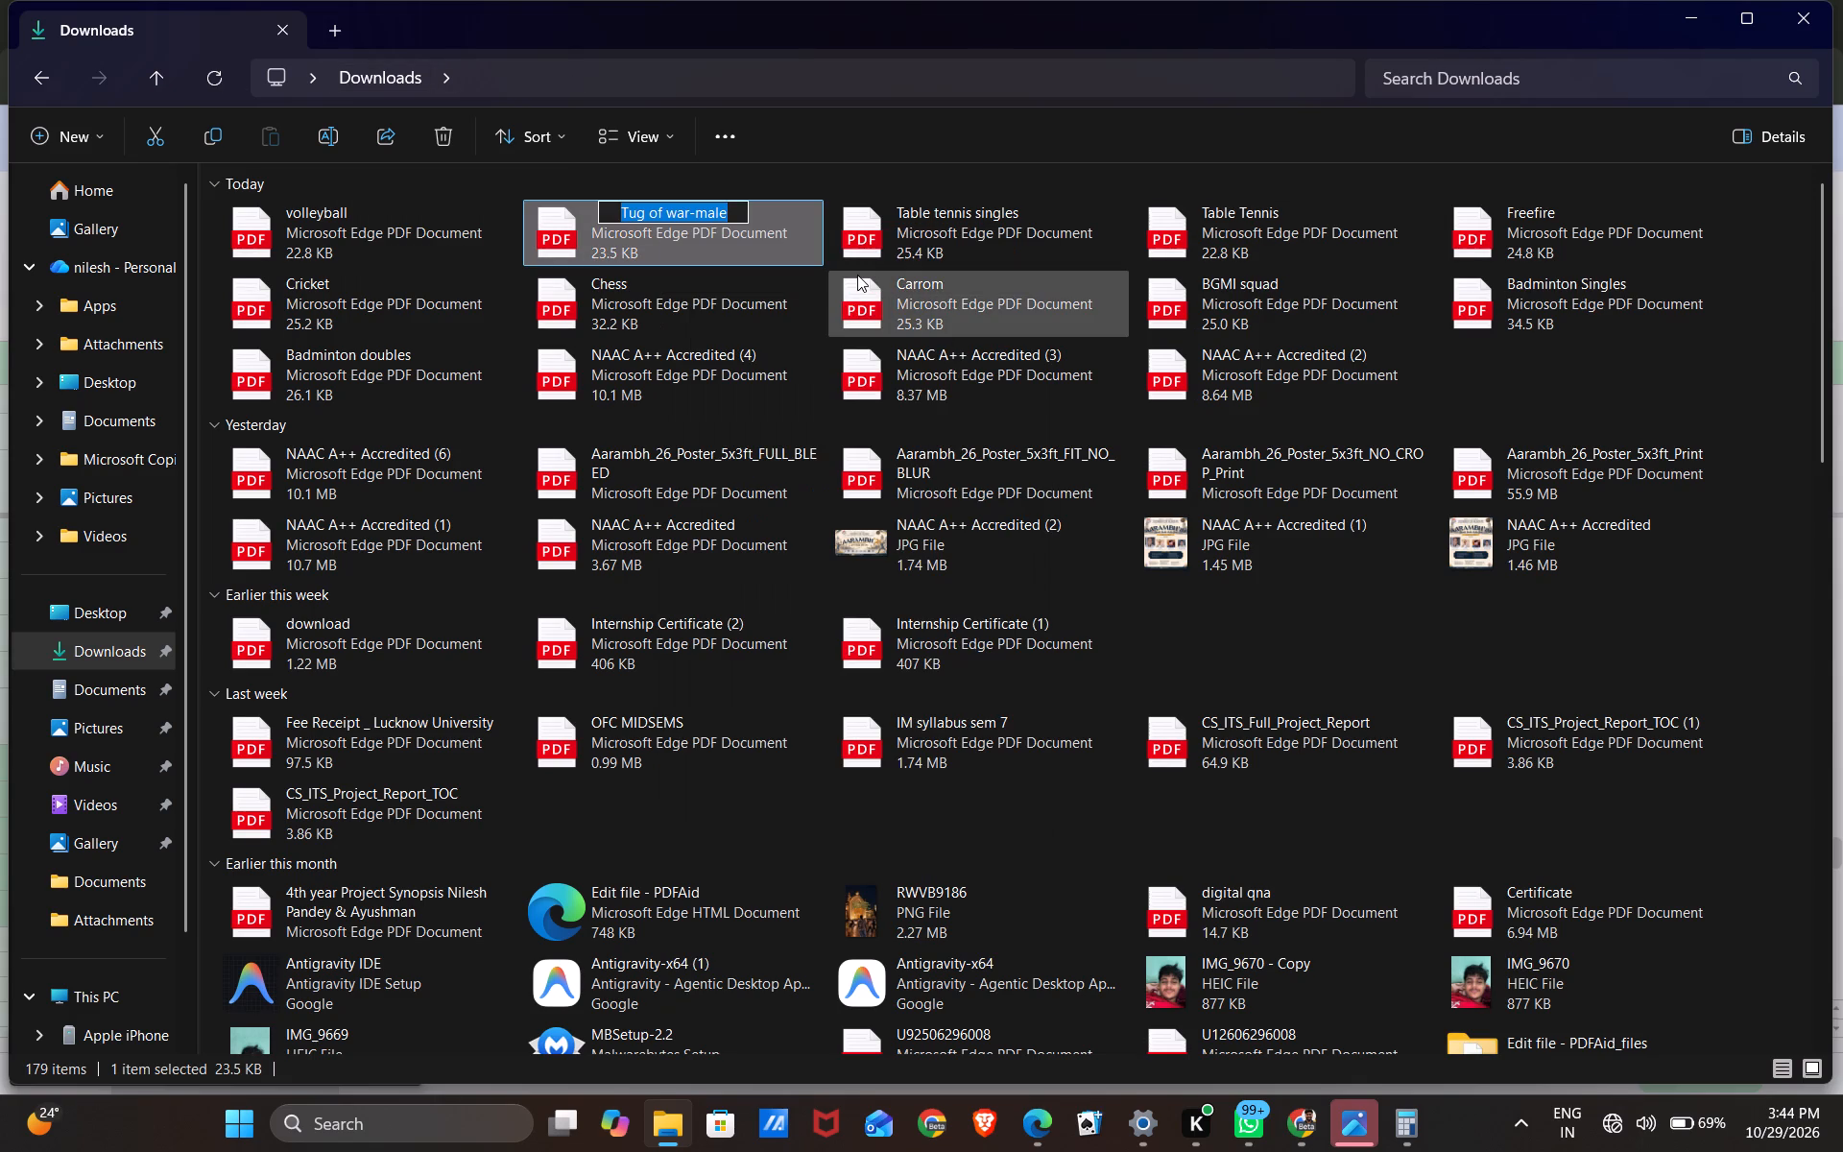
pyautogui.press('Right')
pyautogui.press('BackSpace')
pyautogui.press('BackSpace')
pyautogui.press('BackSpace')
pyautogui.press('BackSpace')
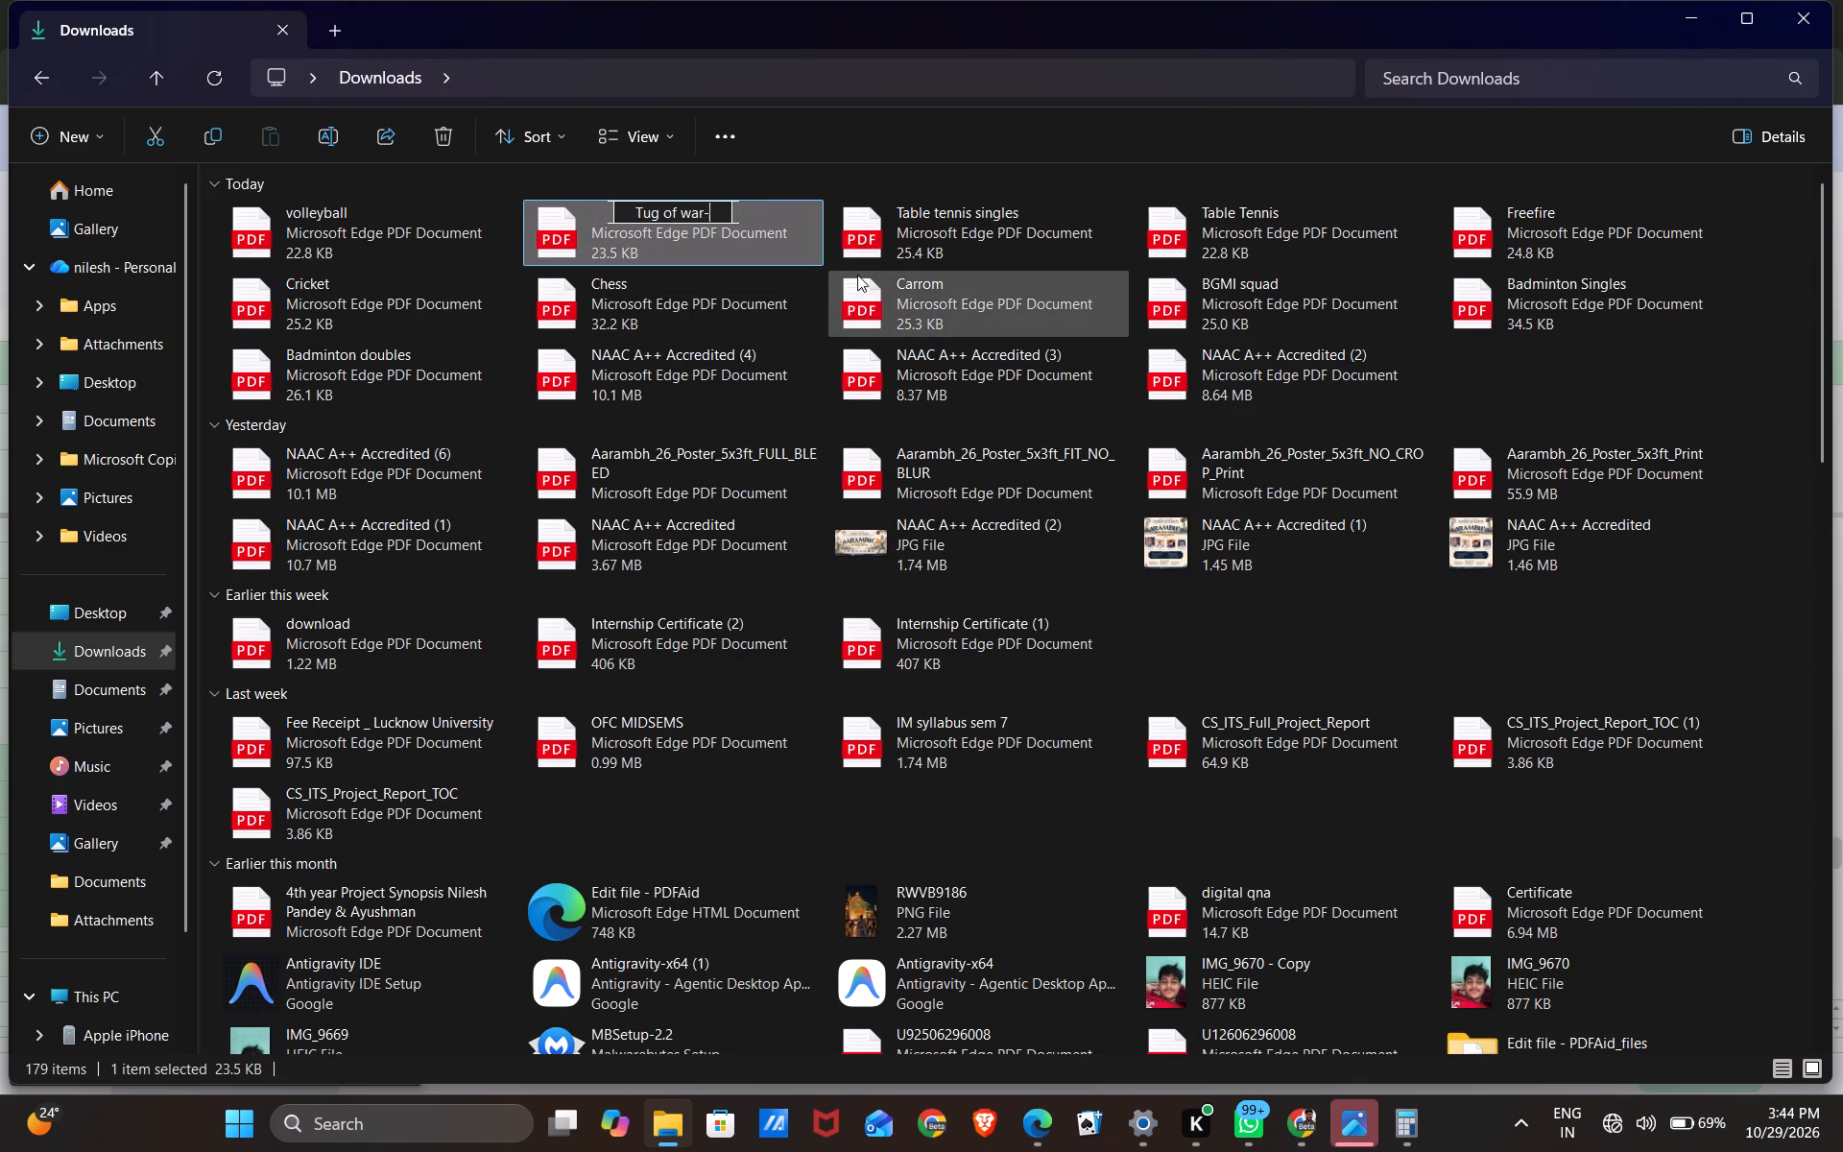
pyautogui.press('BackSpace')
pyautogui.press('Return')
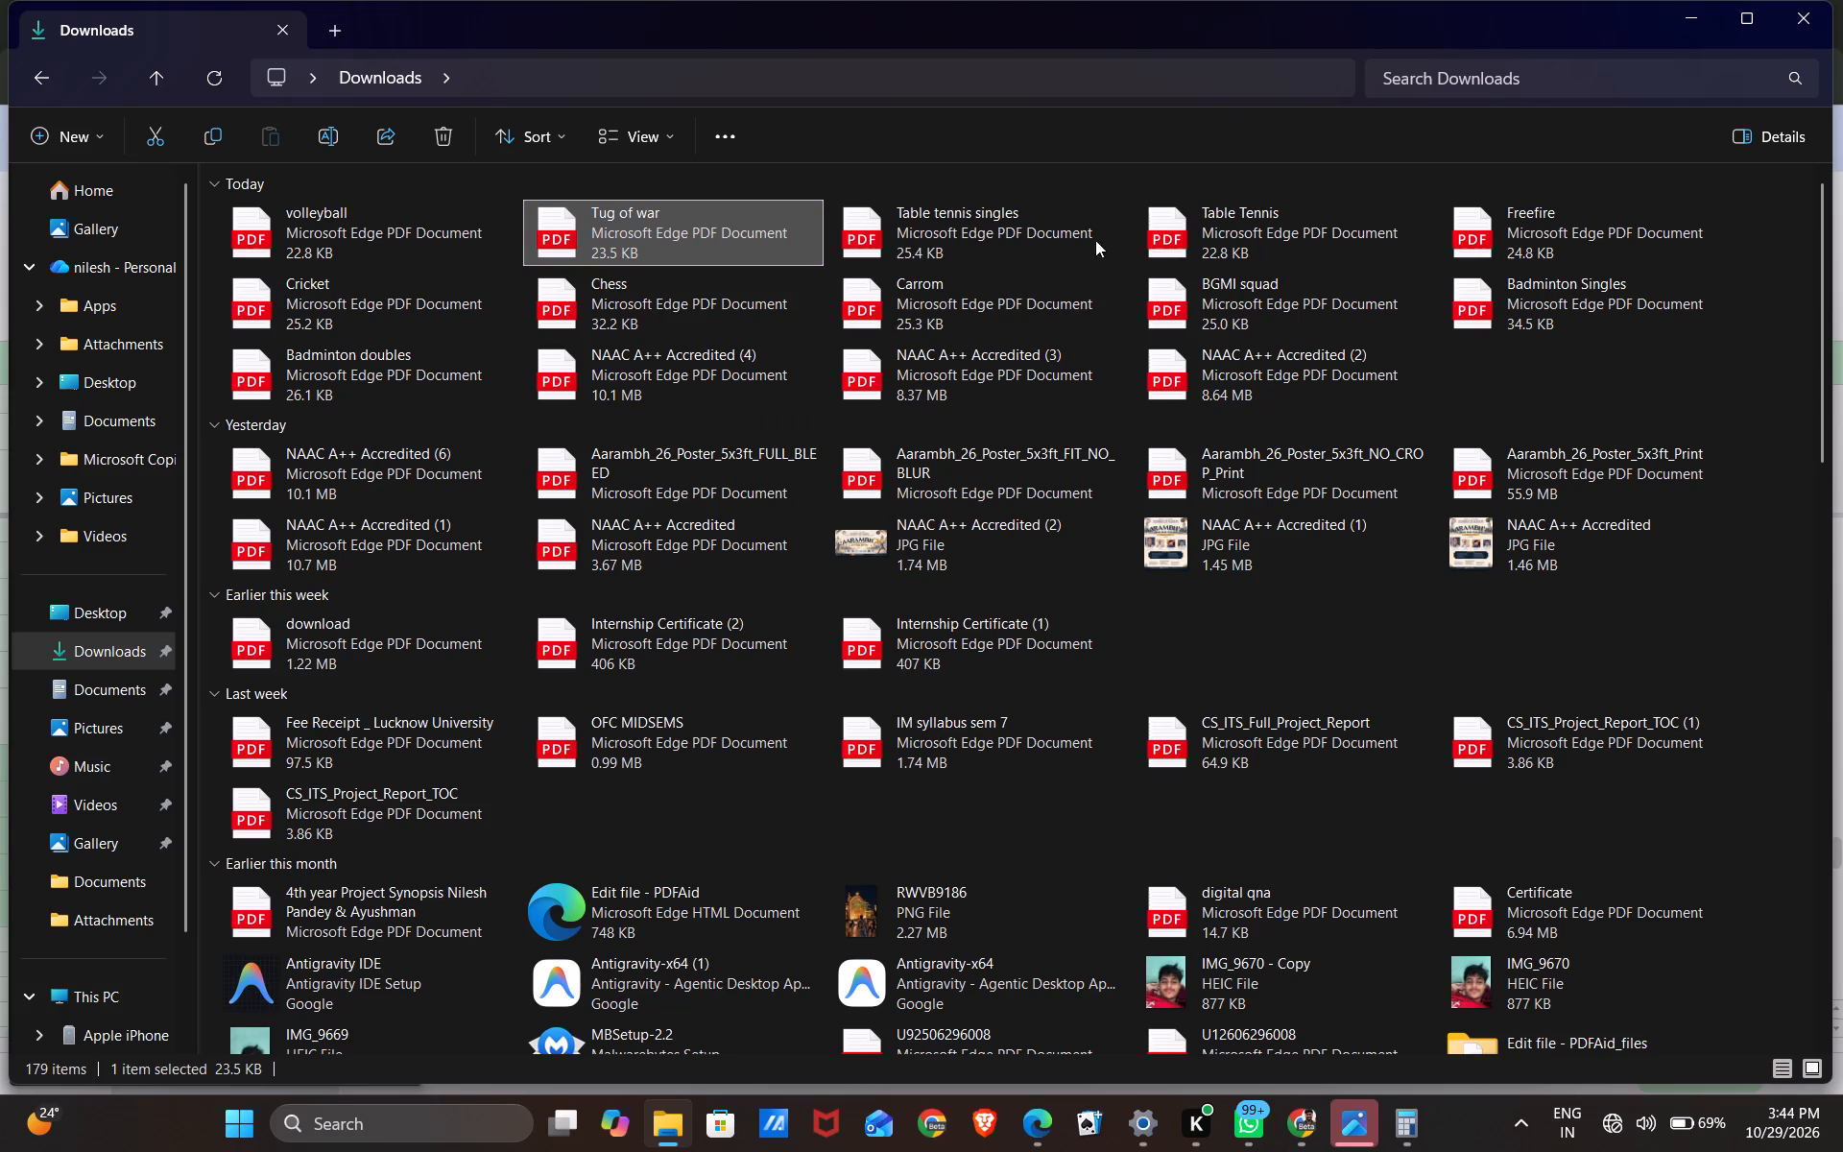
# Open the file name of the "Table Tennis" PDF for editing, ready to extend it at the end.
pyautogui.rightClick(1289, 239)
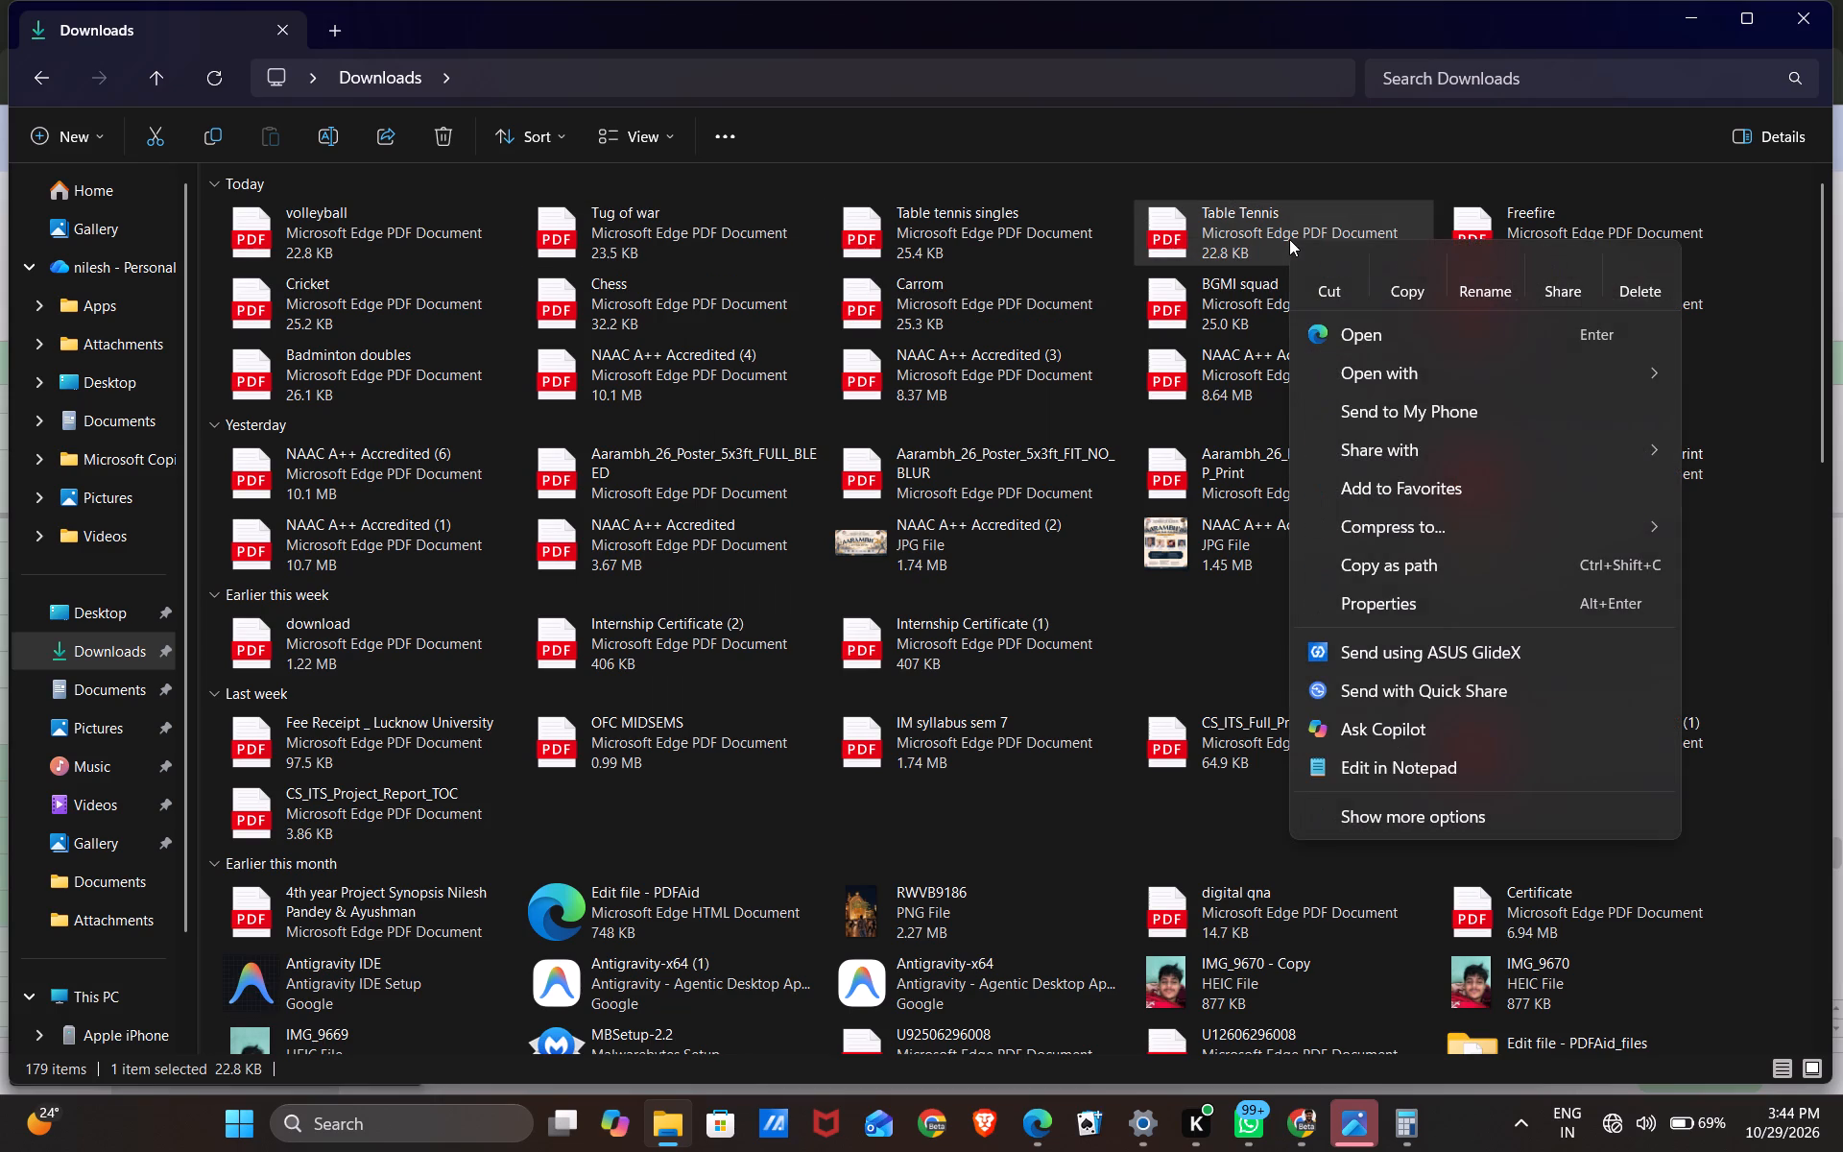
pyautogui.click(1513, 288)
pyautogui.press('Right')
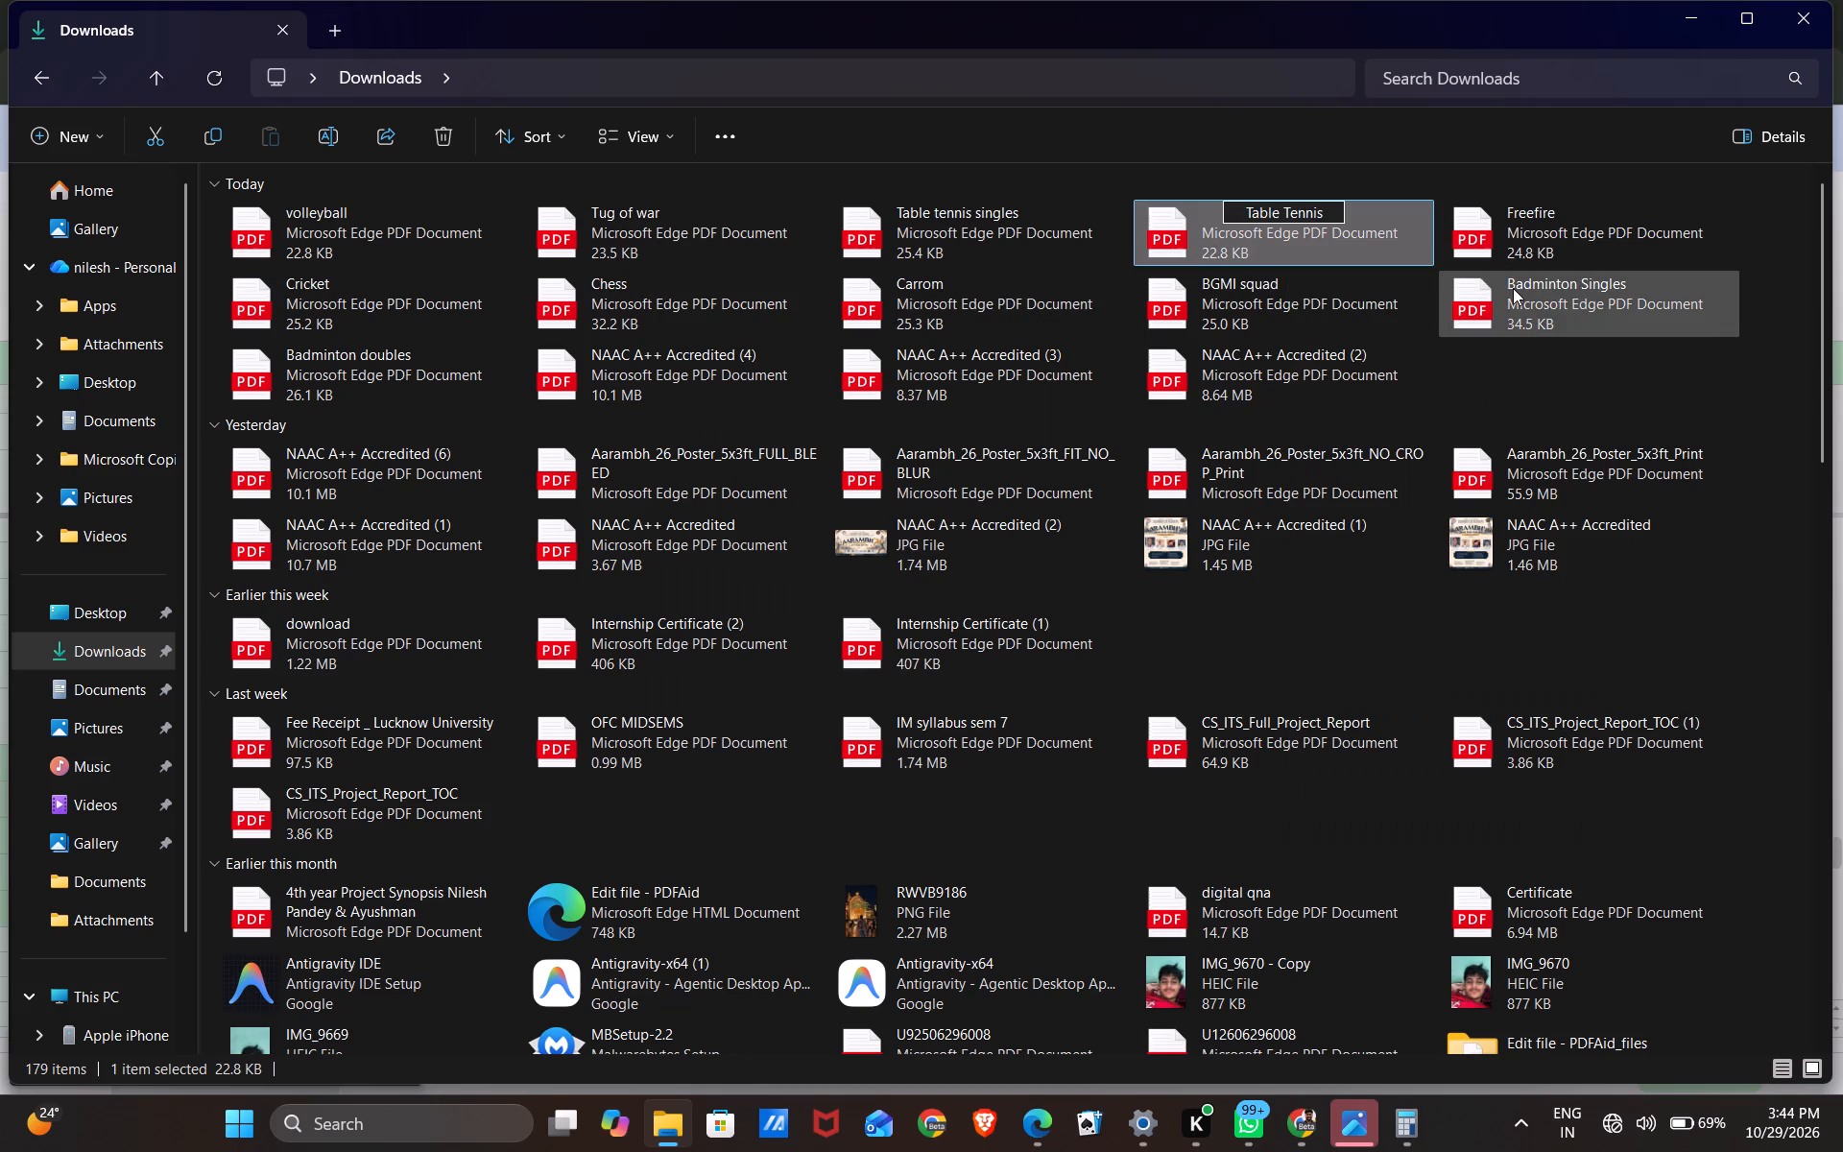
# Extend the "Table Tennis" PDF's file name so it reads "Table Tennis Doubles".
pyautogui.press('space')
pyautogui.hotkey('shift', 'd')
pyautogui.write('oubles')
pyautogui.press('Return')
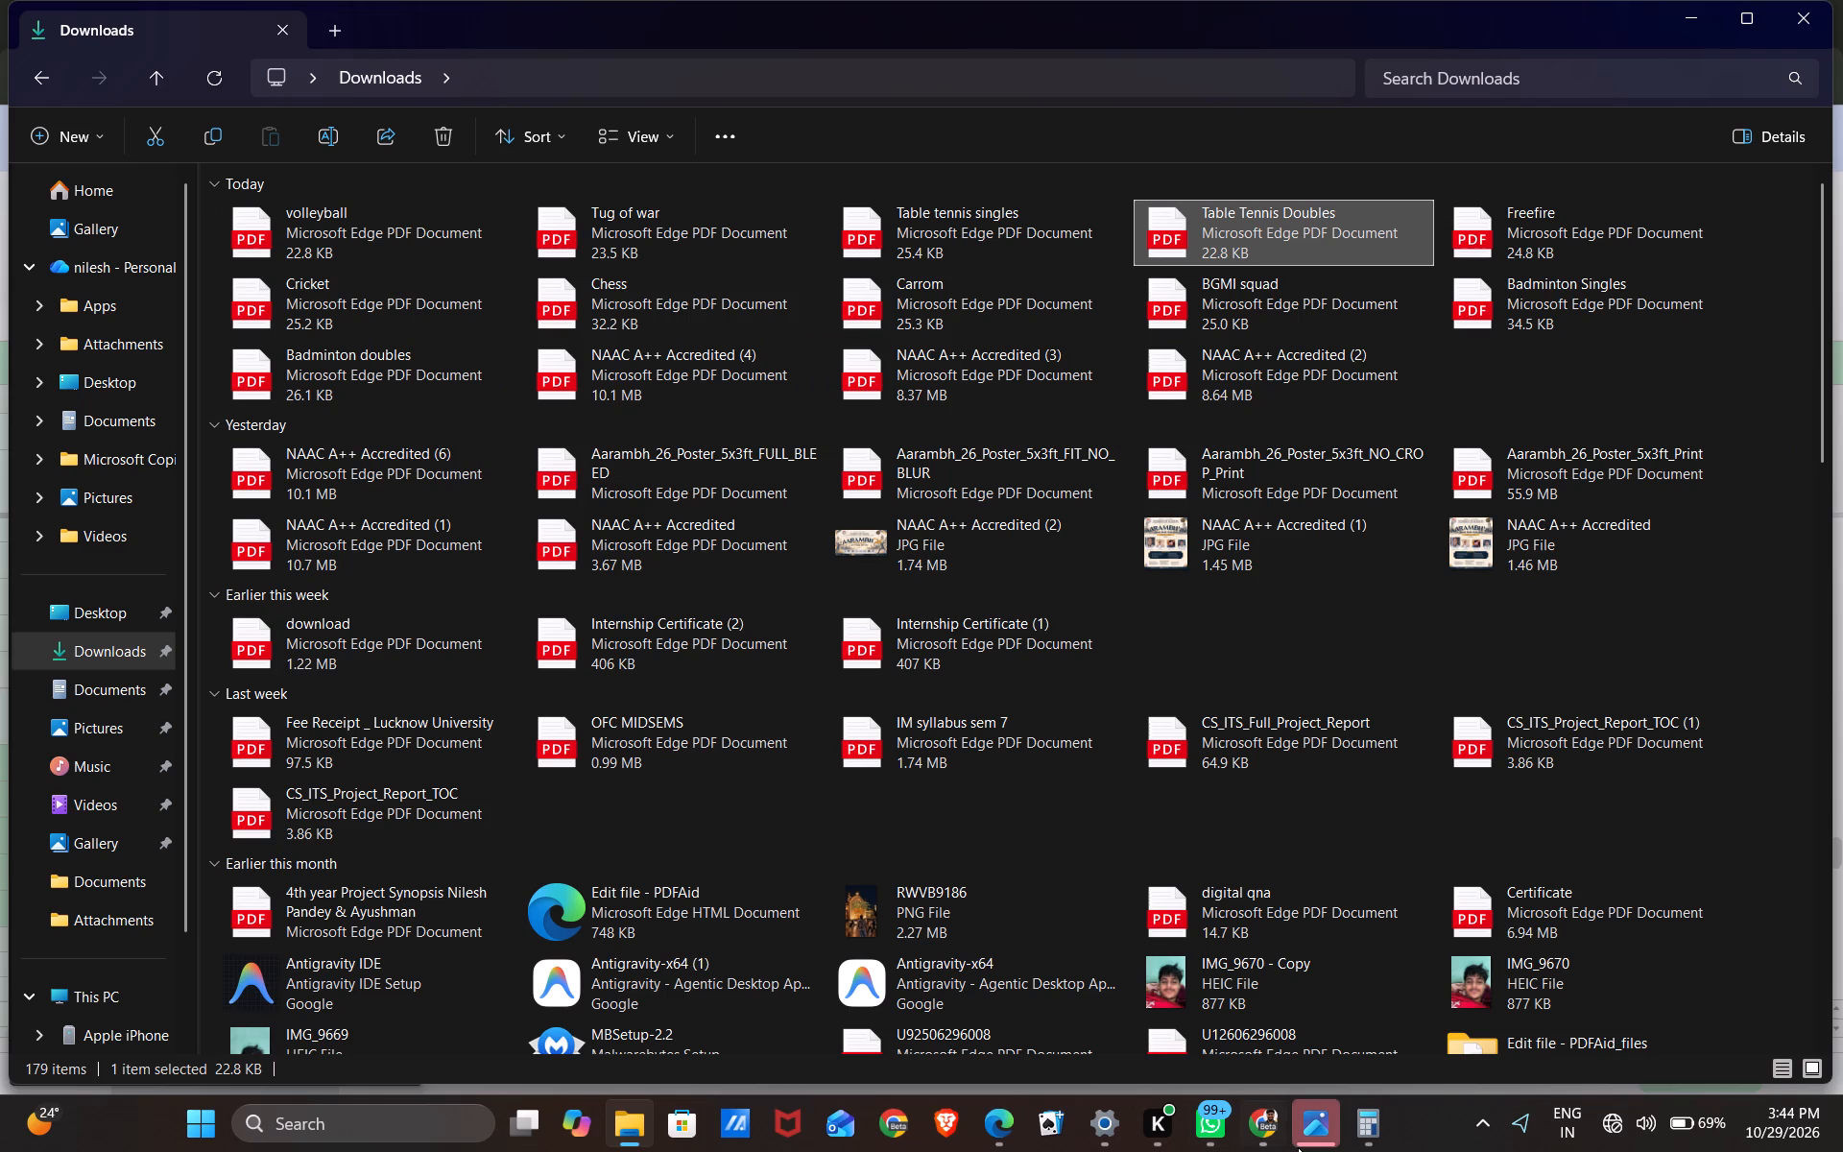